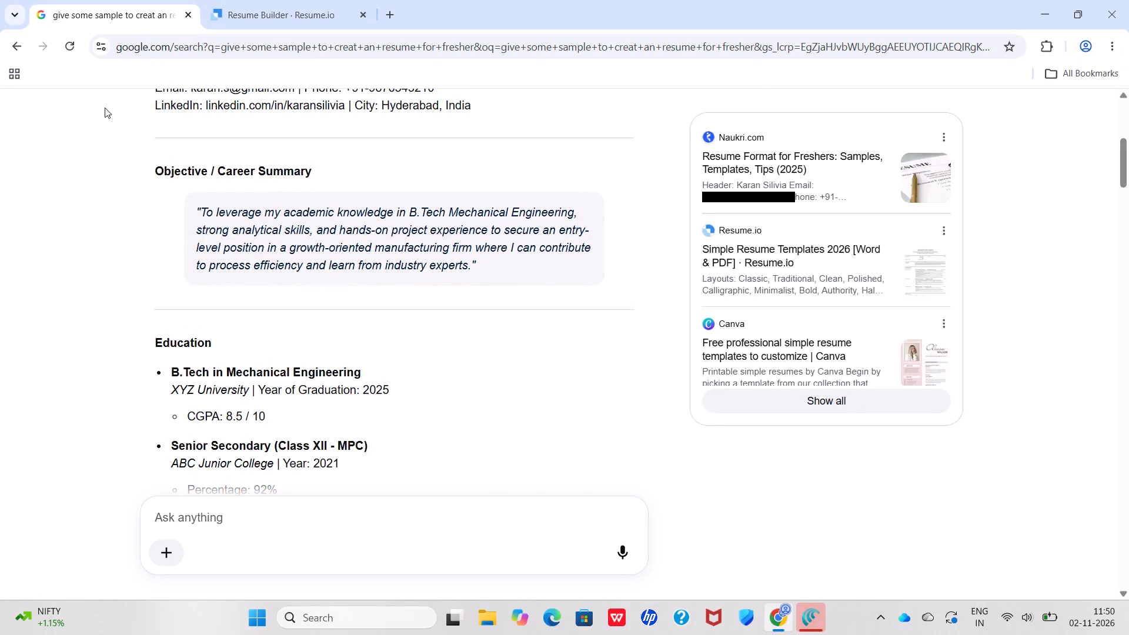
click(21, 49)
key(ctrl+Tab)
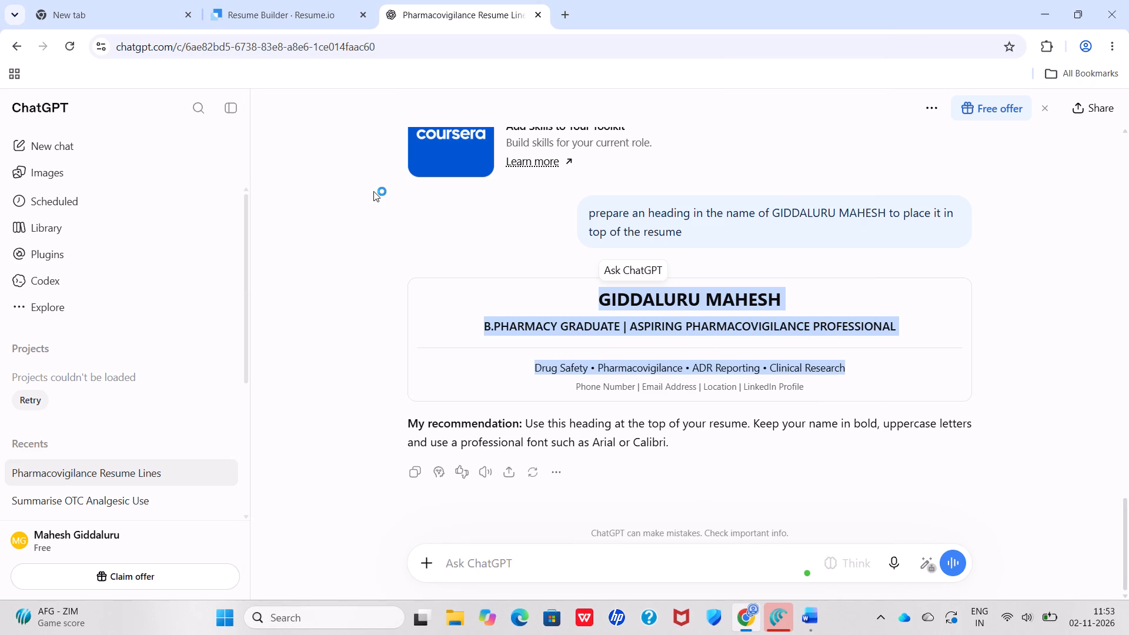
double_click(816, 619)
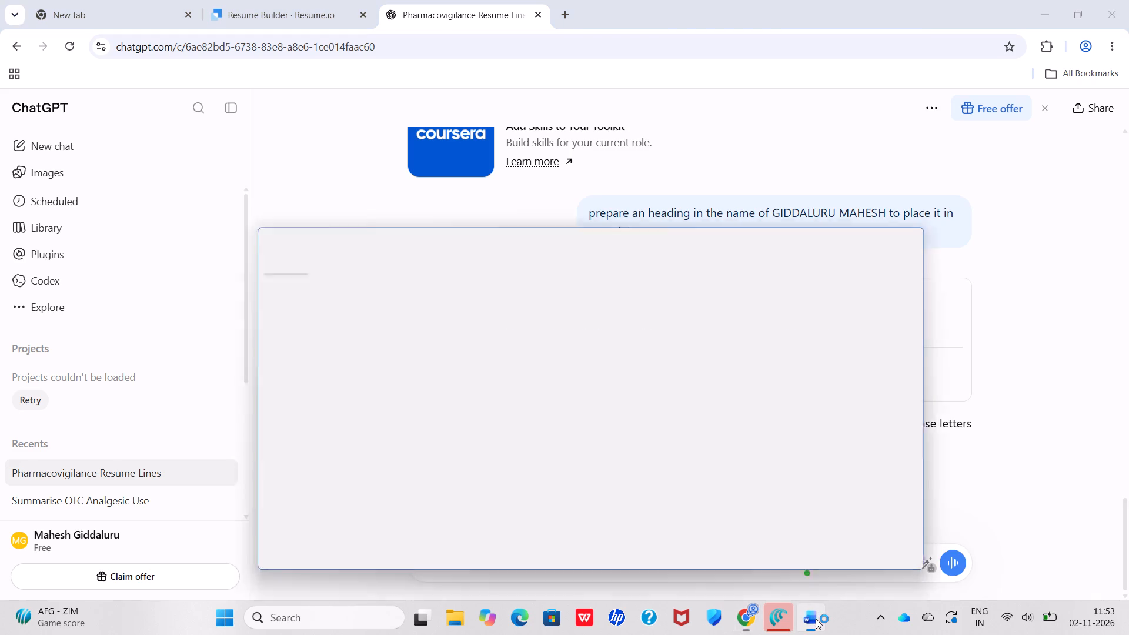
click(811, 609)
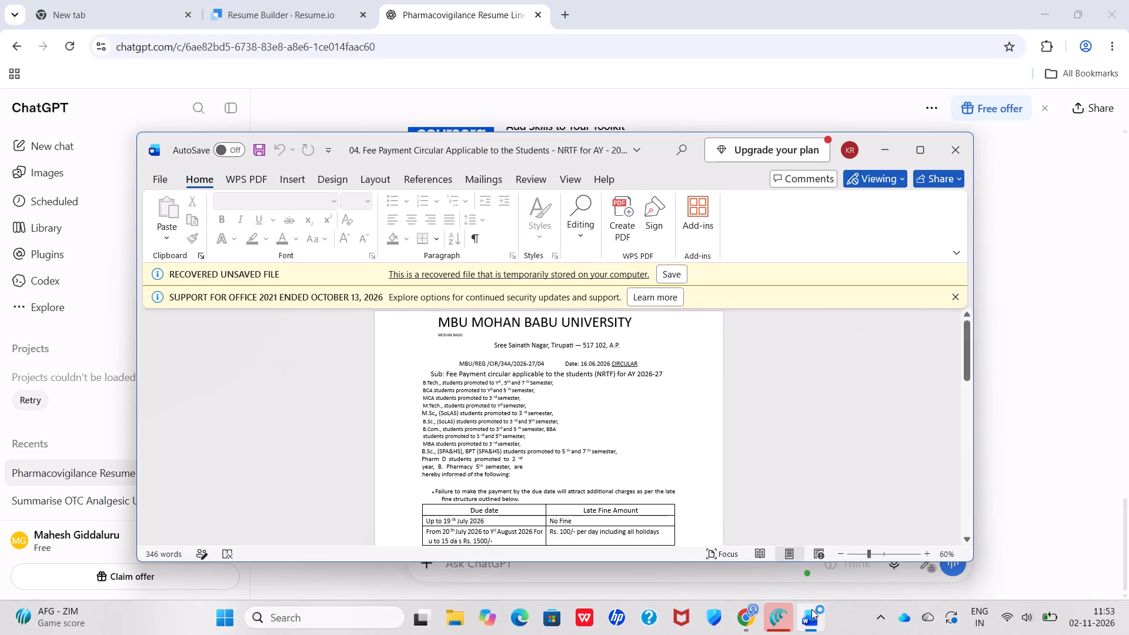
click(917, 149)
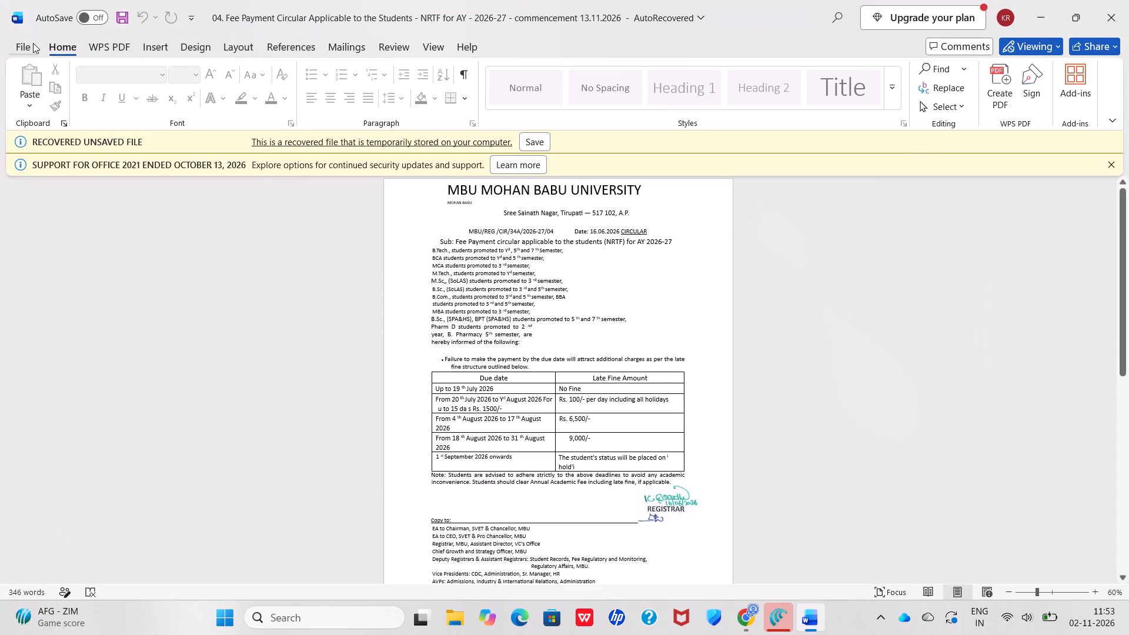
click(33, 43)
click(191, 148)
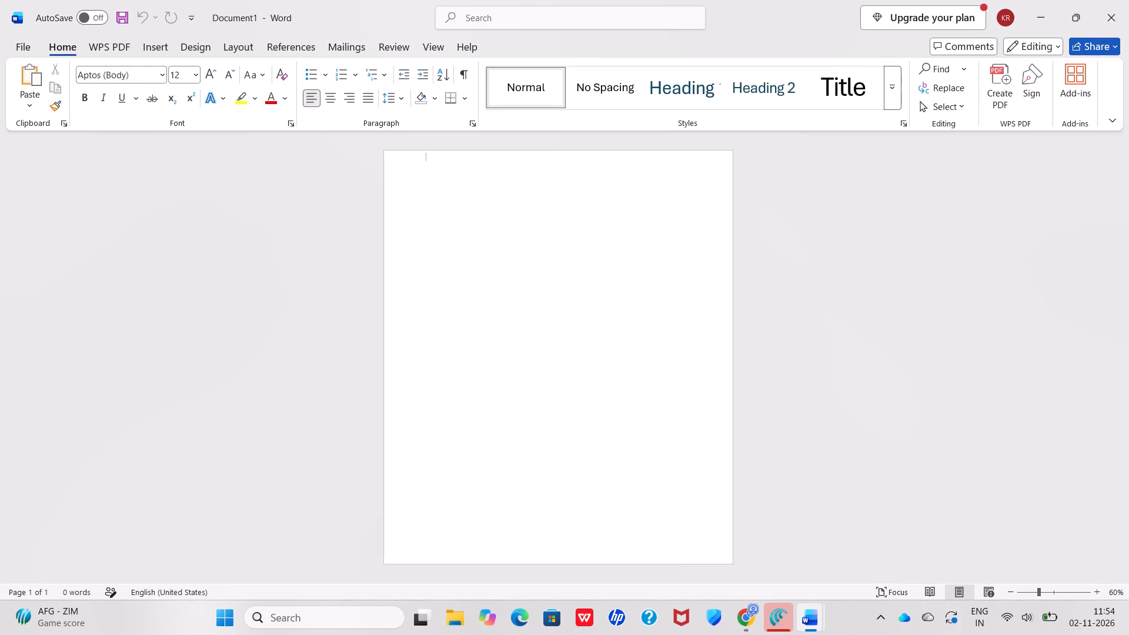
Paste the copied resume heading at the top of the blank document.
key(ctrl+v)
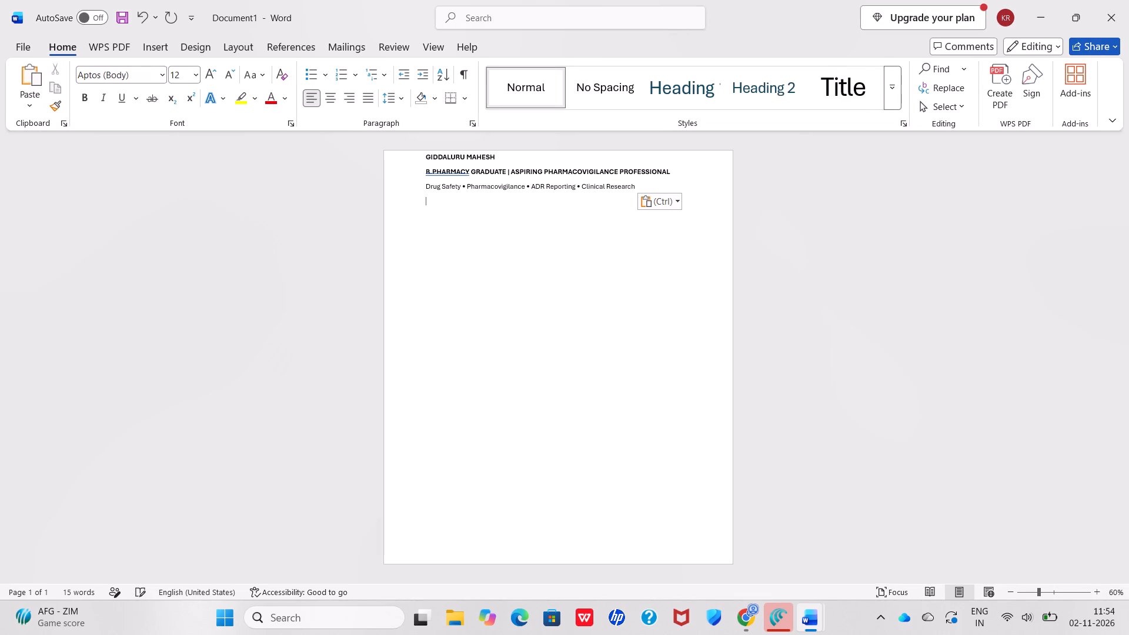
Centre-align all the pasted heading lines, from the candidate's name through the skills line.
drag(422, 156, 607, 235)
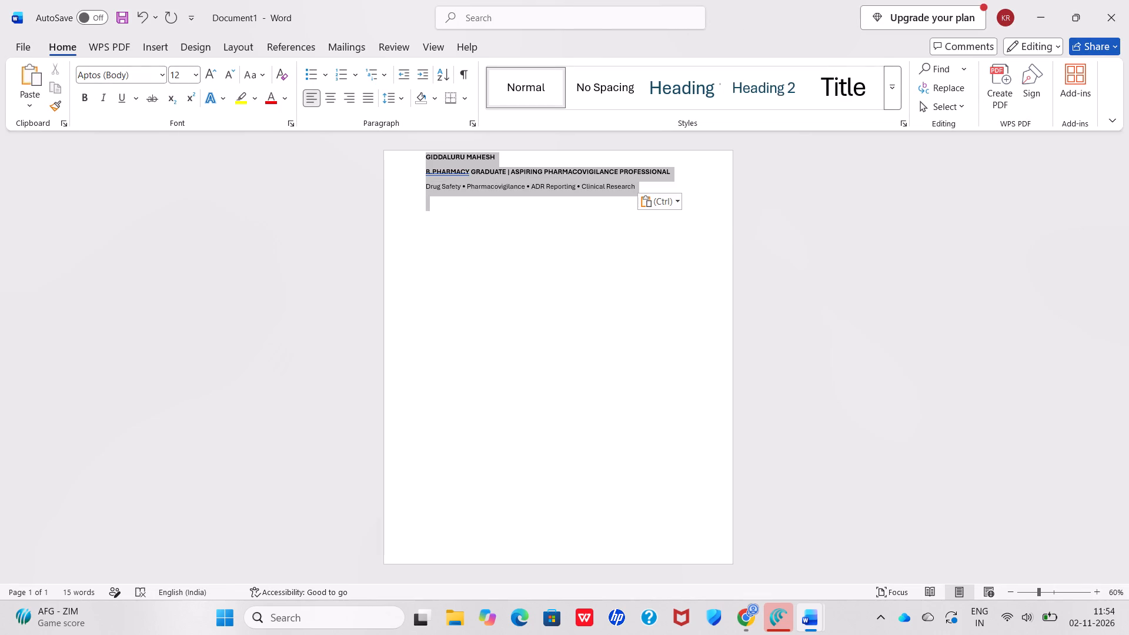
drag(607, 235, 609, 234)
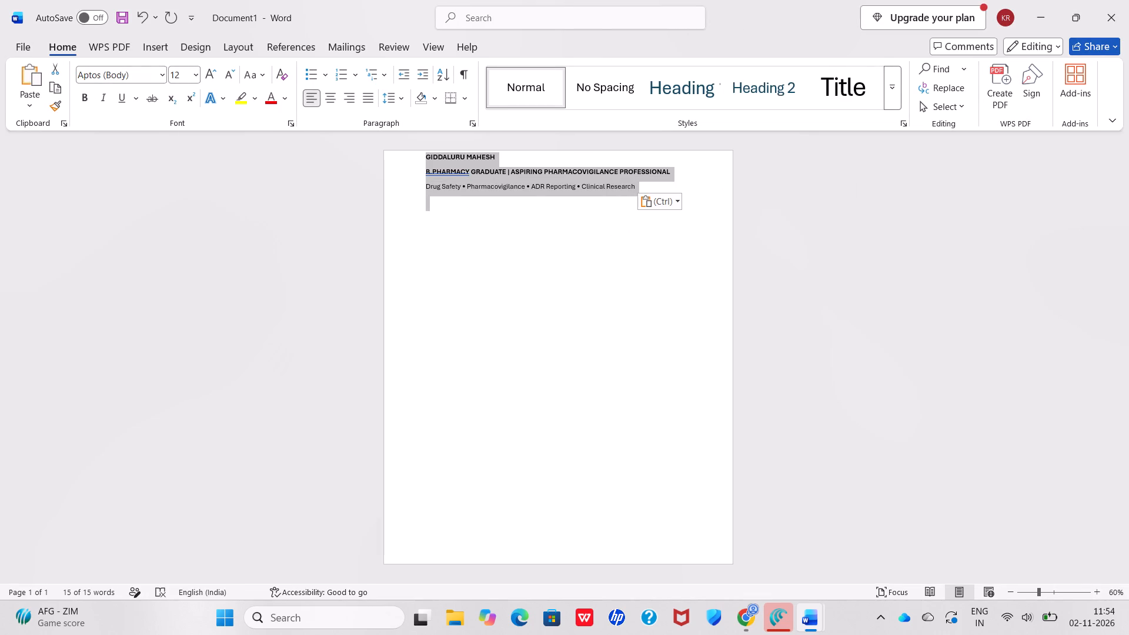
key(ctrl+e)
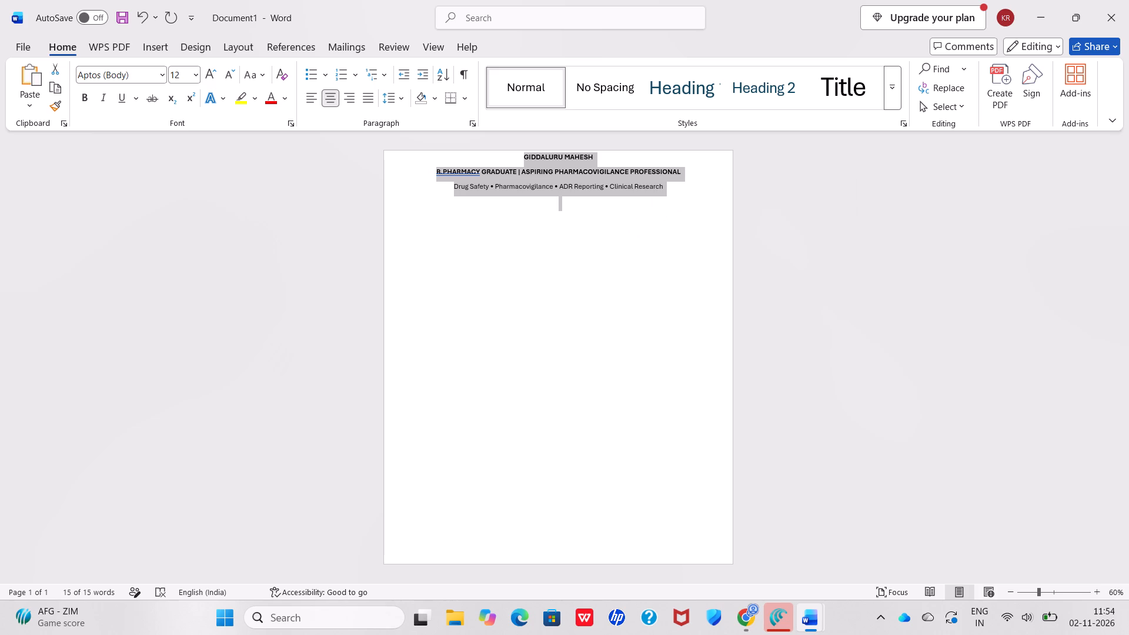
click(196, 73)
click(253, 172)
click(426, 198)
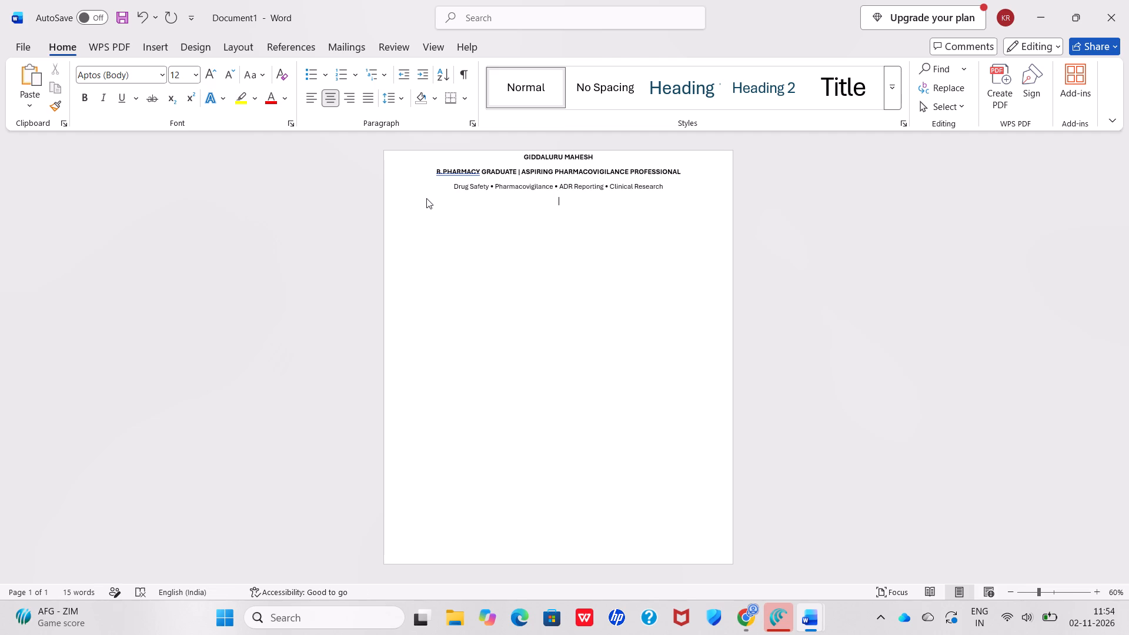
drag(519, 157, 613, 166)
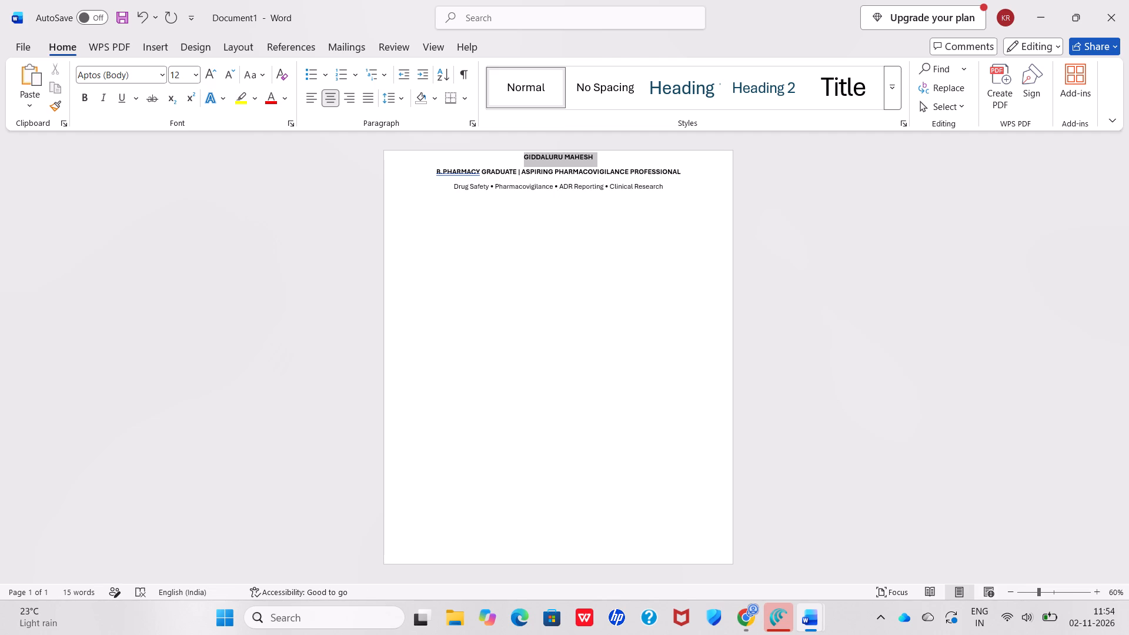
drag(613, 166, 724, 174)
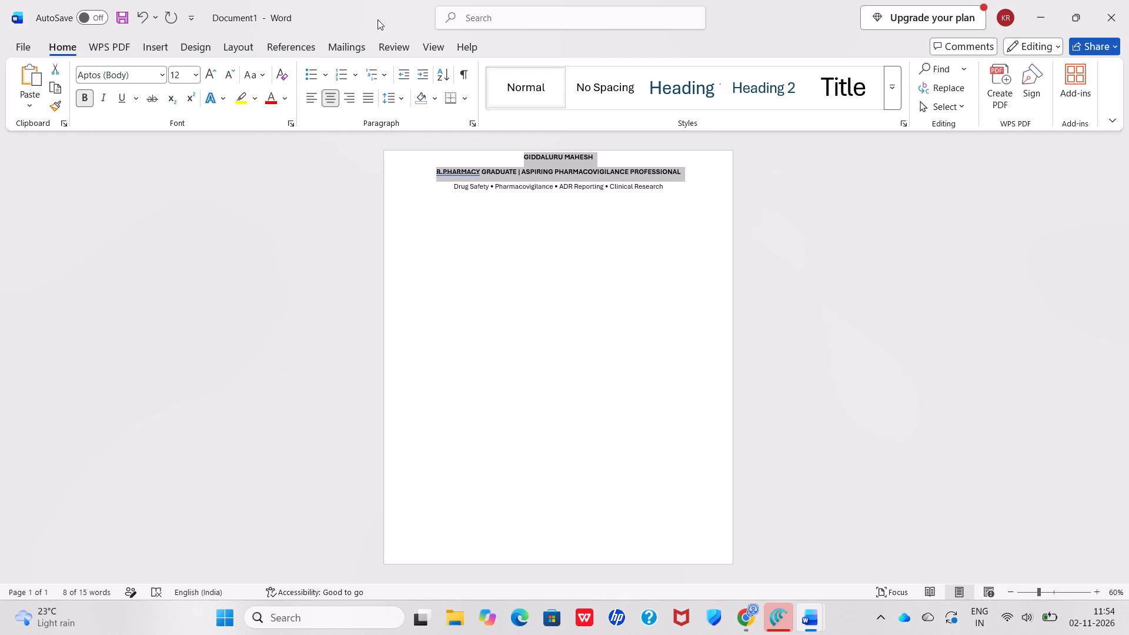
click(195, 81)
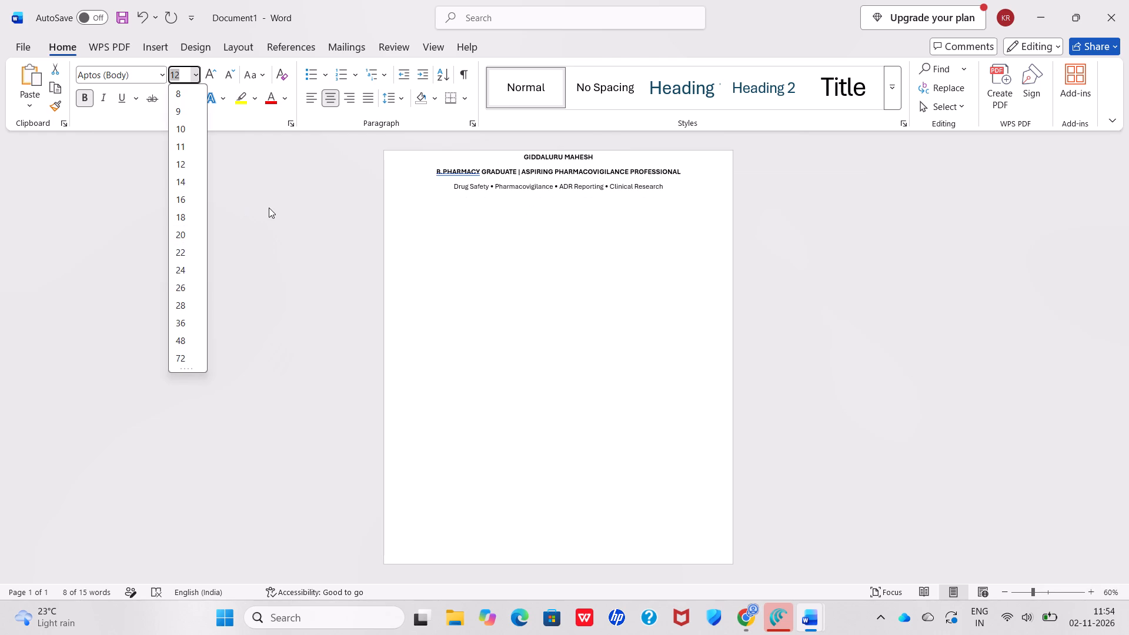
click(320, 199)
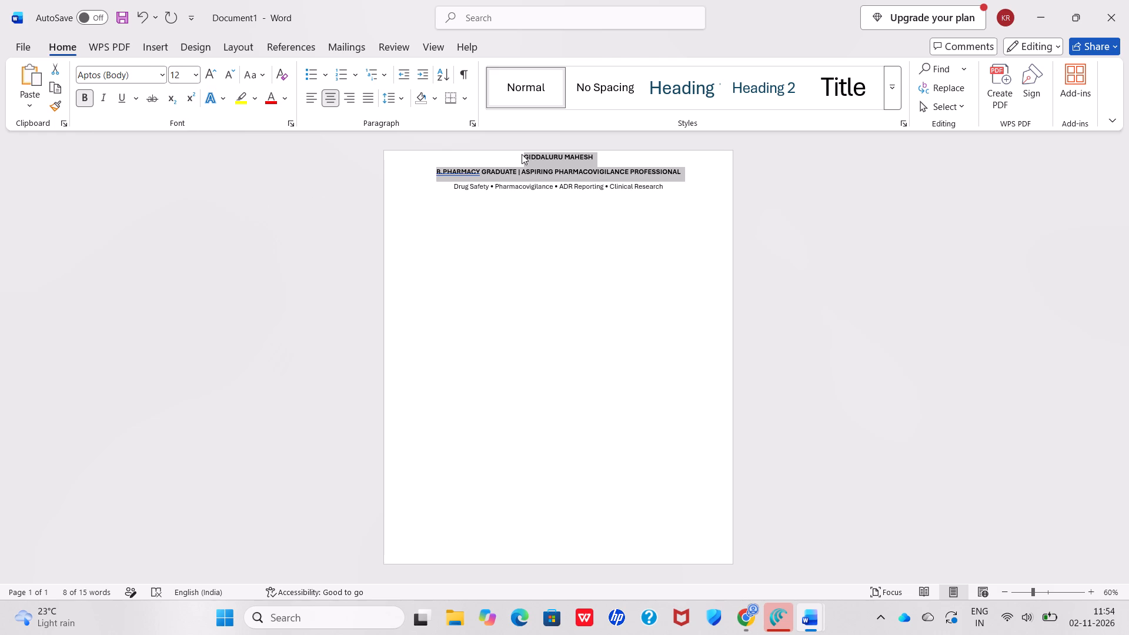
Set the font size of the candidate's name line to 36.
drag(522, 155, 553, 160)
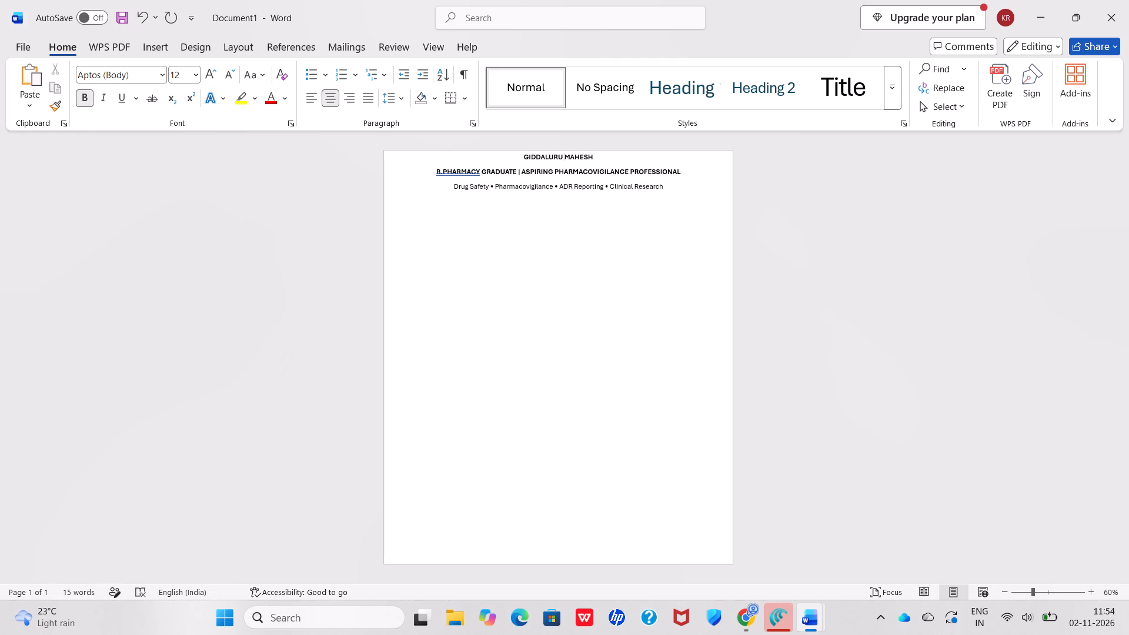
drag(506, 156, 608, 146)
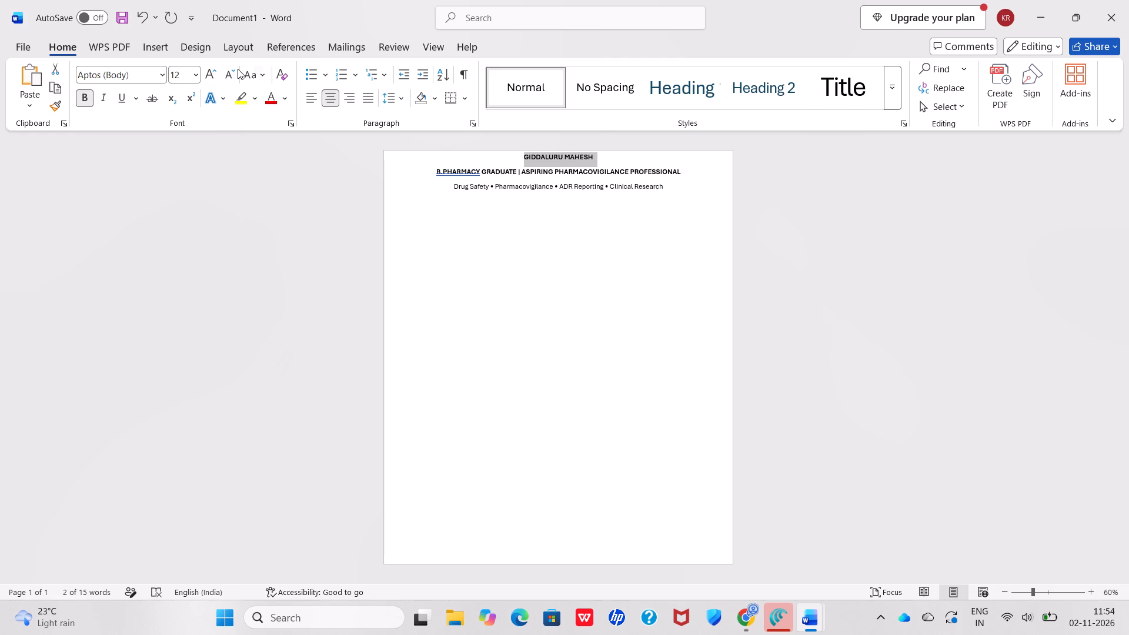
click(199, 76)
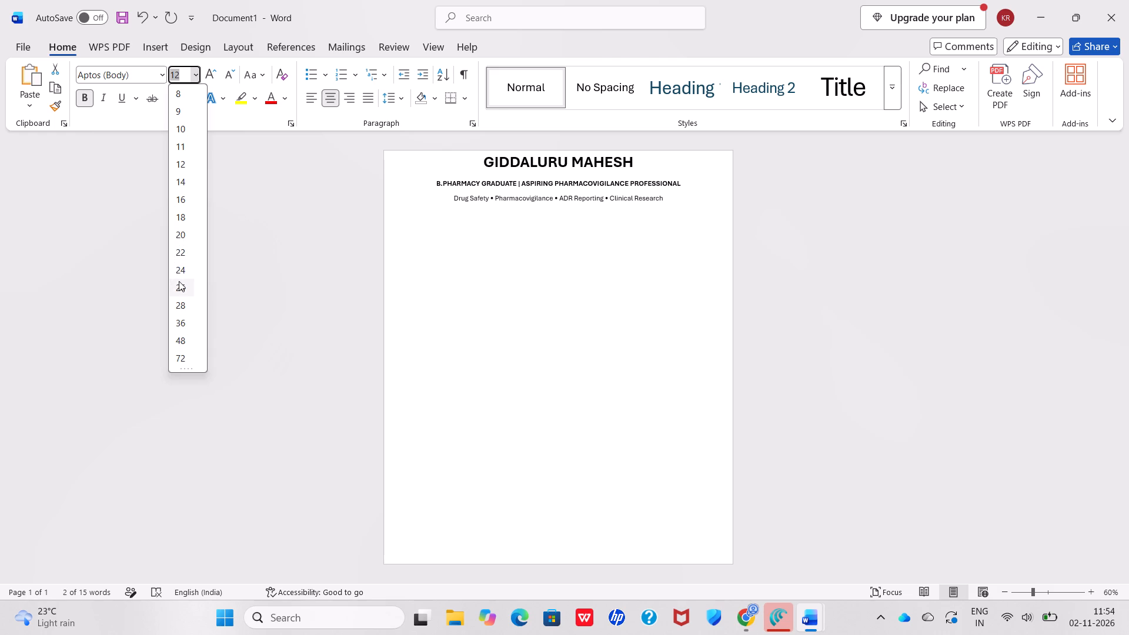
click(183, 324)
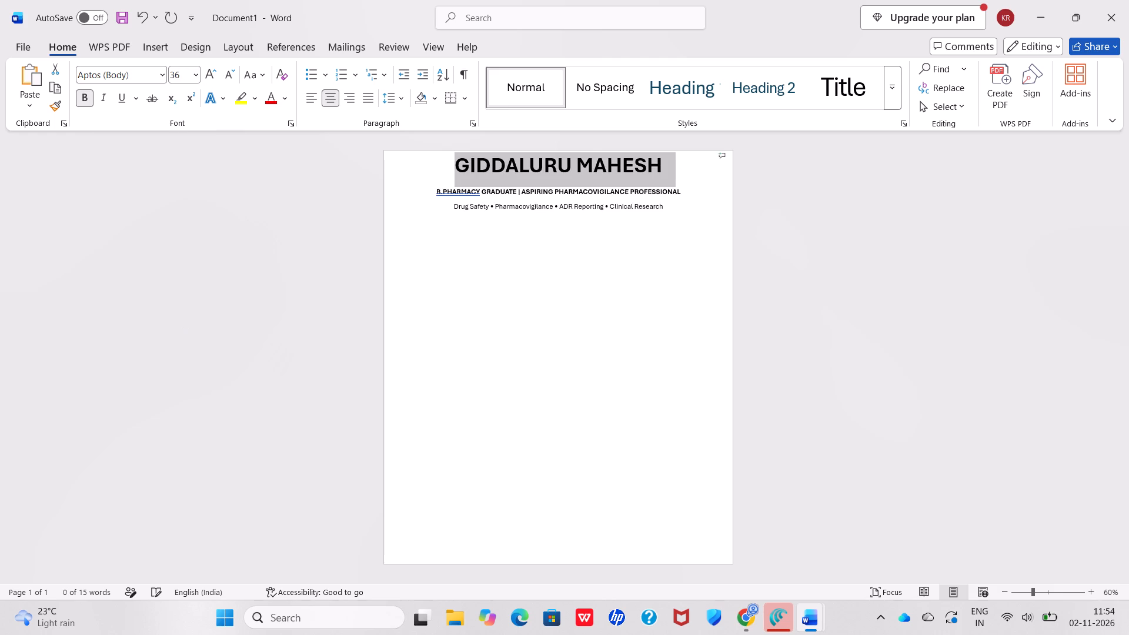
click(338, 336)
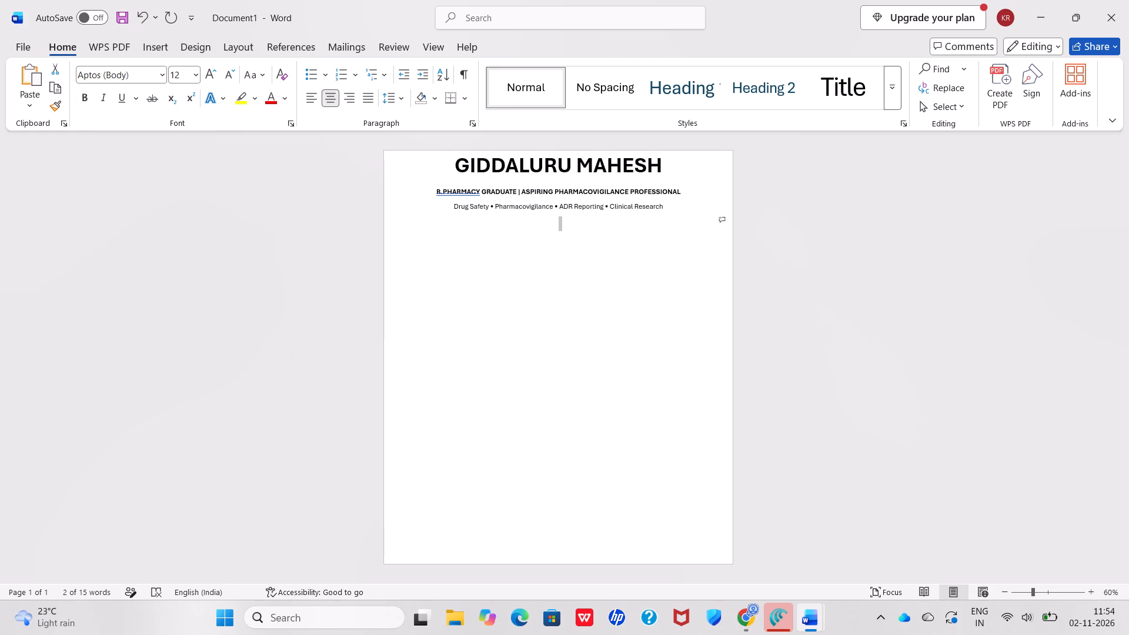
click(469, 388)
Set the font size of the candidate's name line to 26.
drag(452, 162, 657, 161)
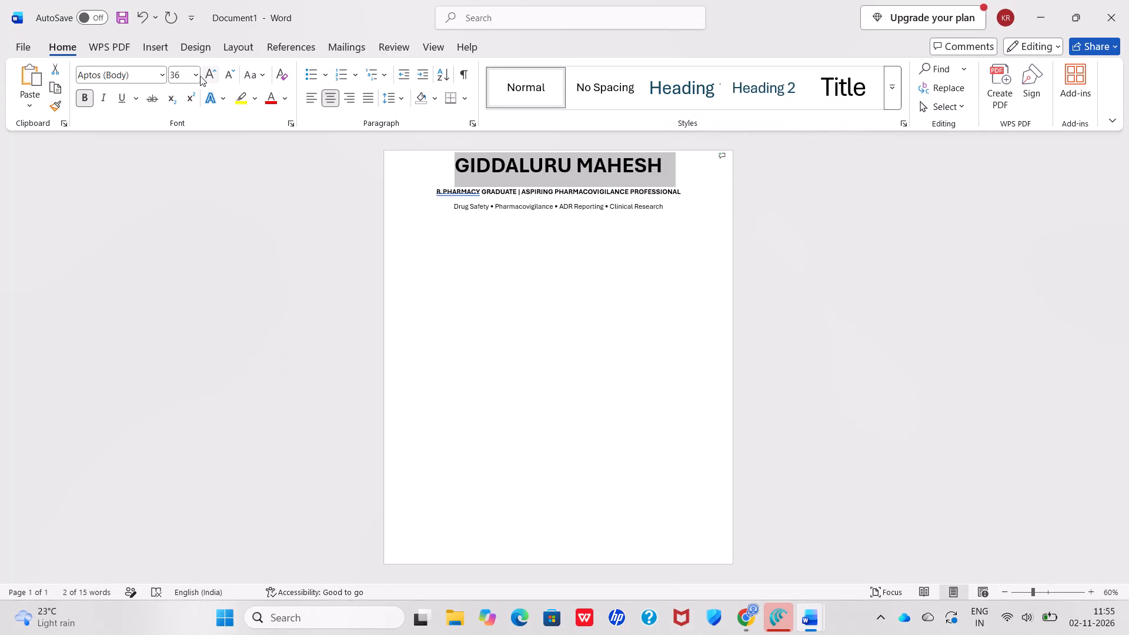
click(195, 75)
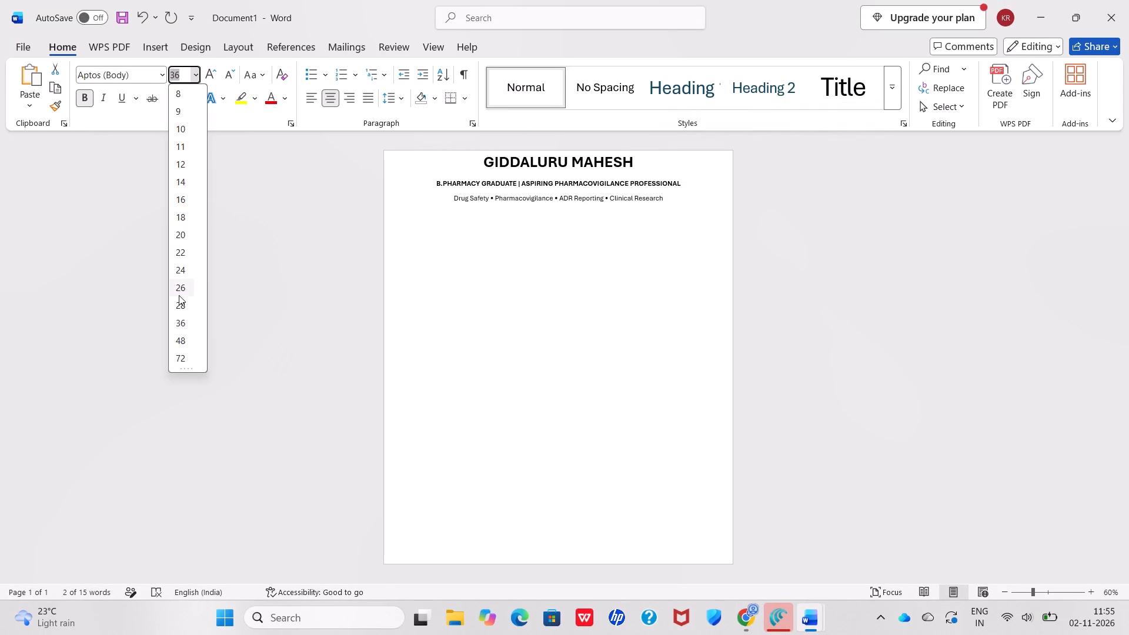
click(179, 295)
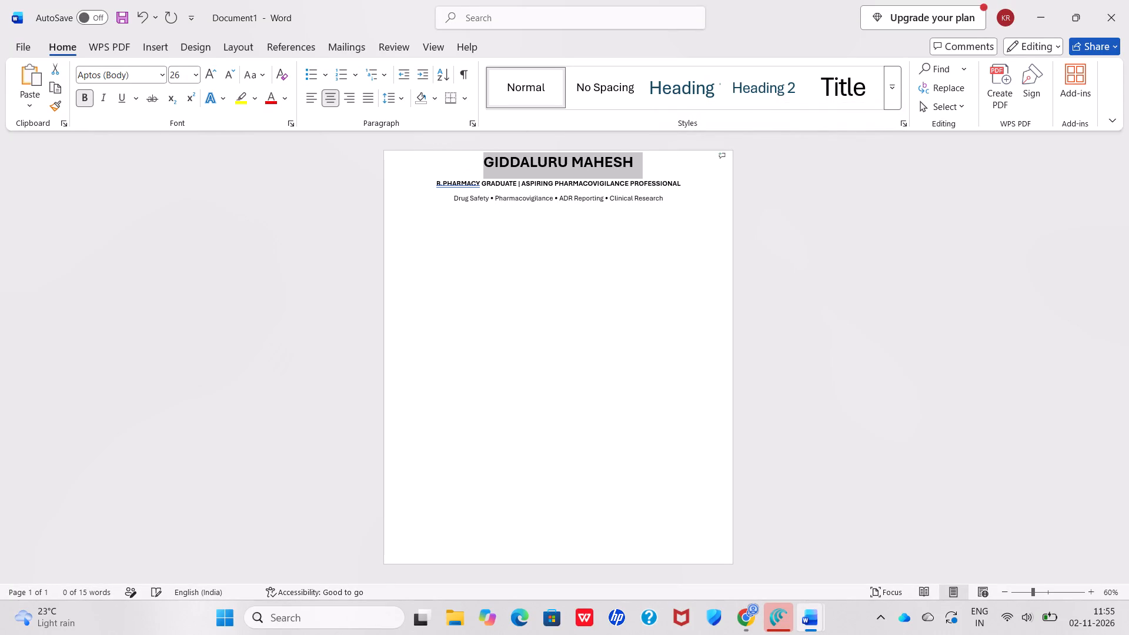
Insert two blank lines above the candidate's name to move the heading down the page.
click(476, 152)
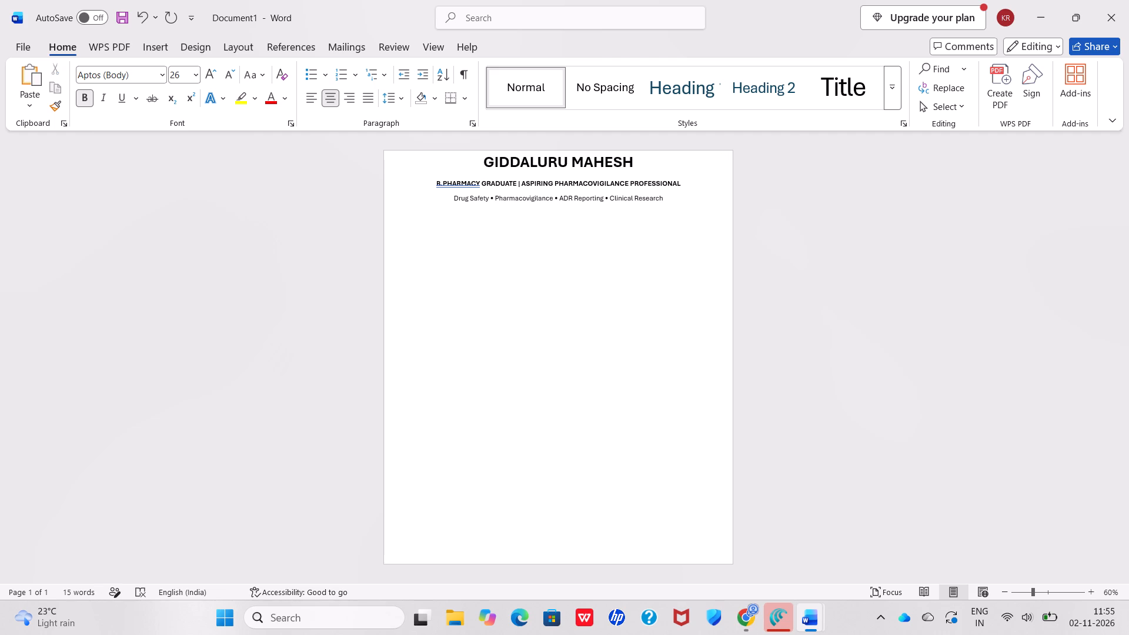
key(Return)
key(Return)
key(BackSpace)
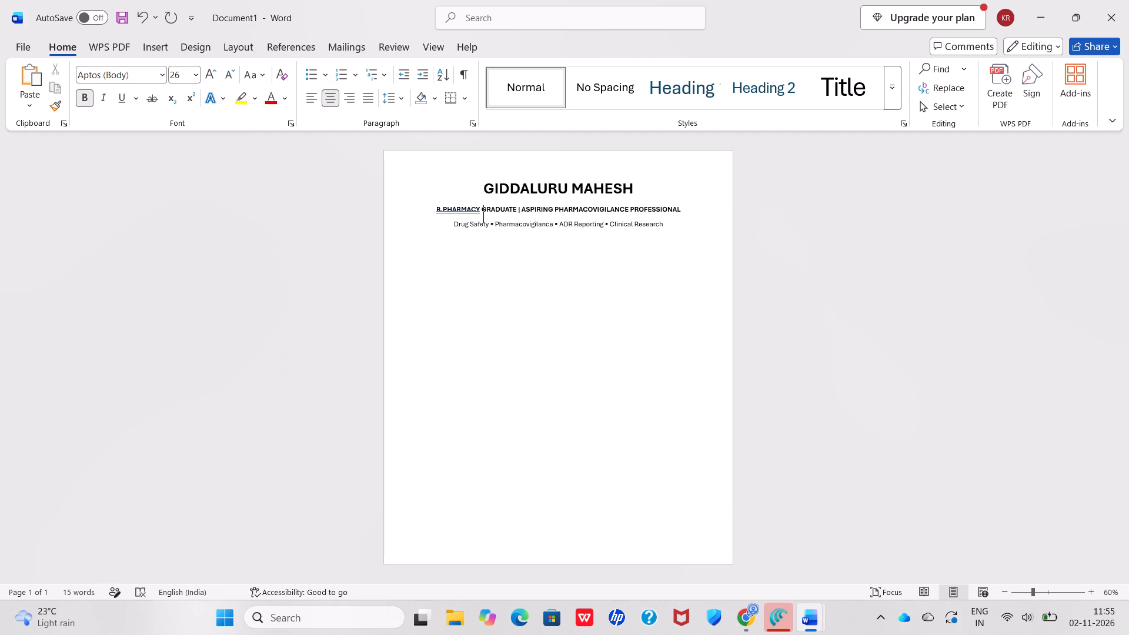
key(Return)
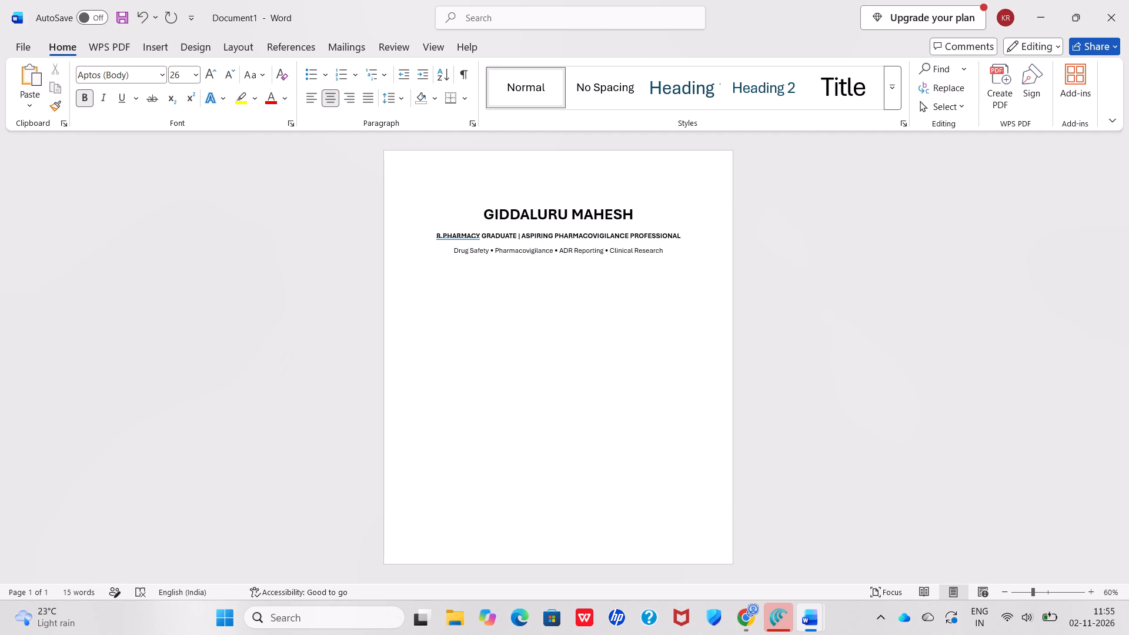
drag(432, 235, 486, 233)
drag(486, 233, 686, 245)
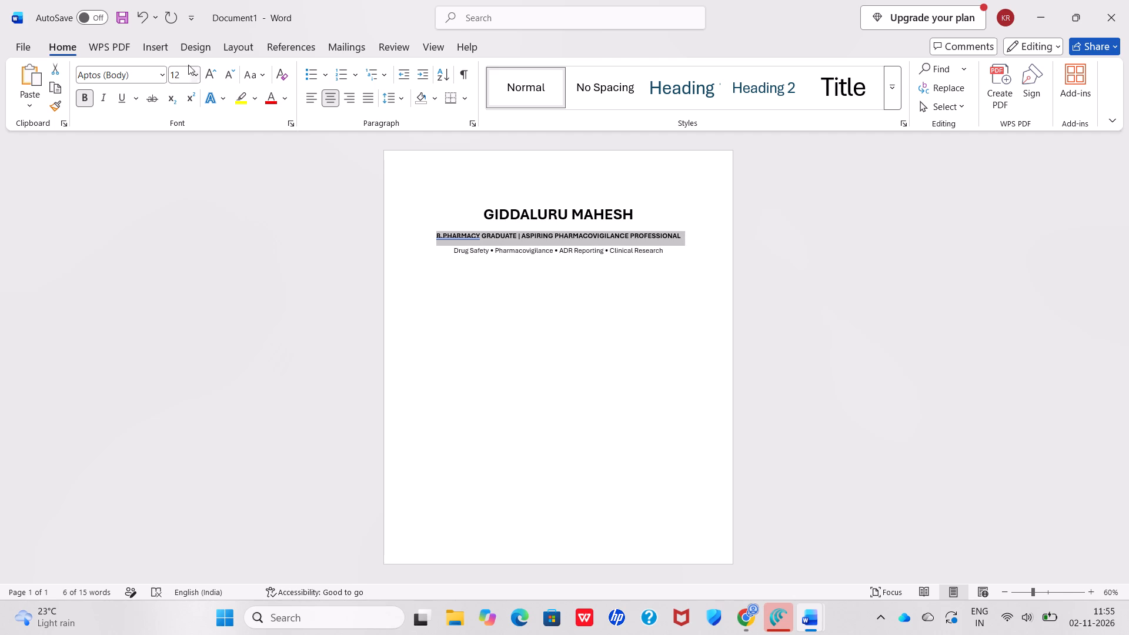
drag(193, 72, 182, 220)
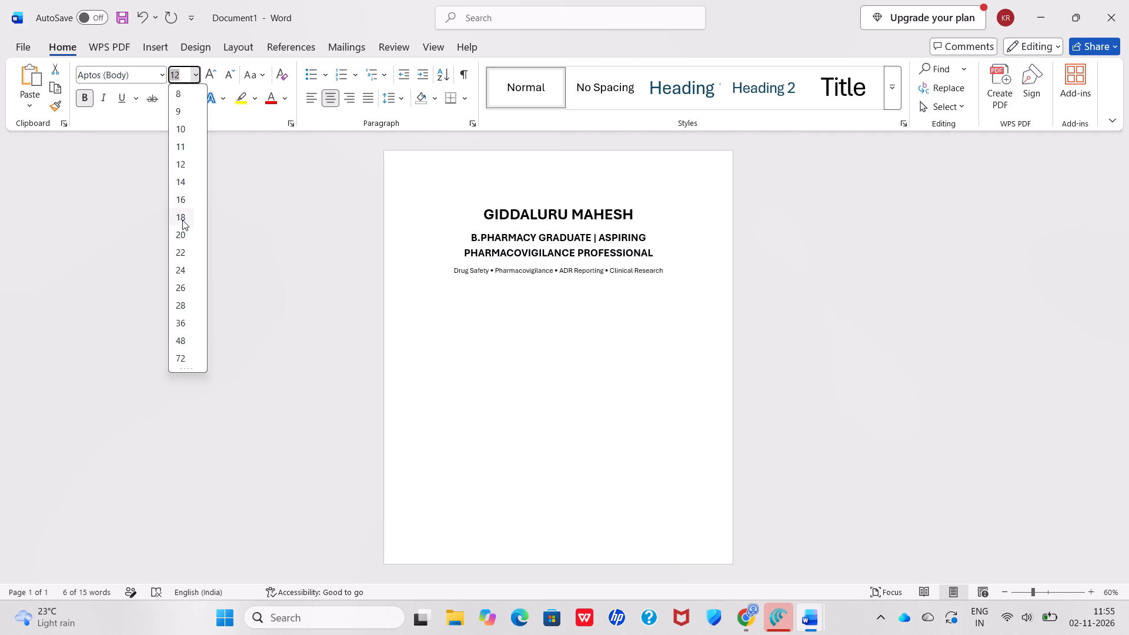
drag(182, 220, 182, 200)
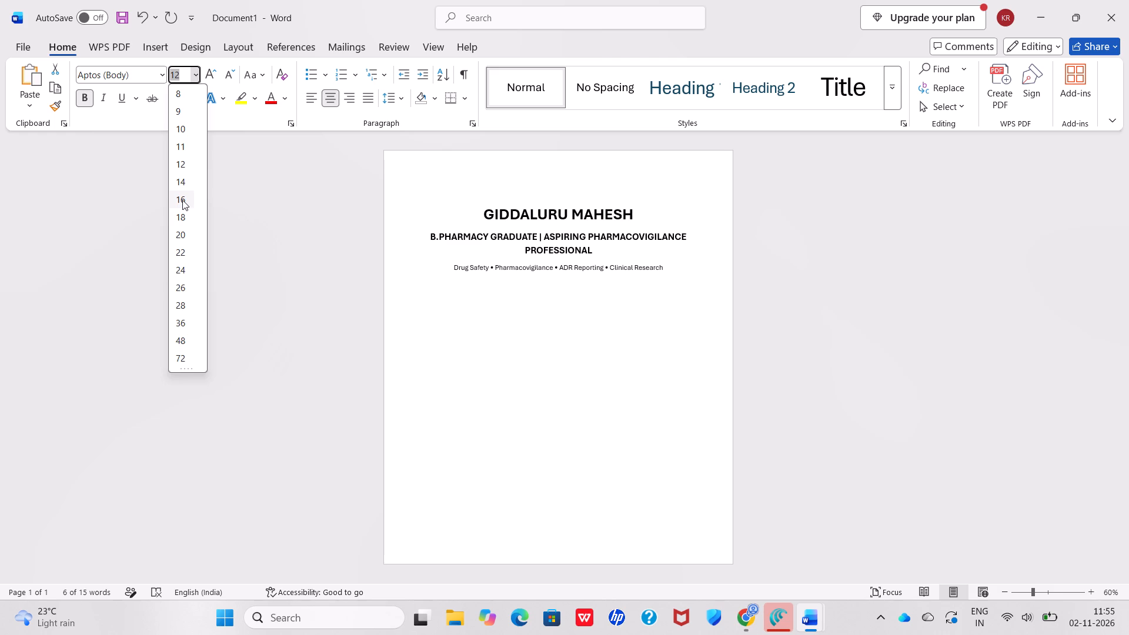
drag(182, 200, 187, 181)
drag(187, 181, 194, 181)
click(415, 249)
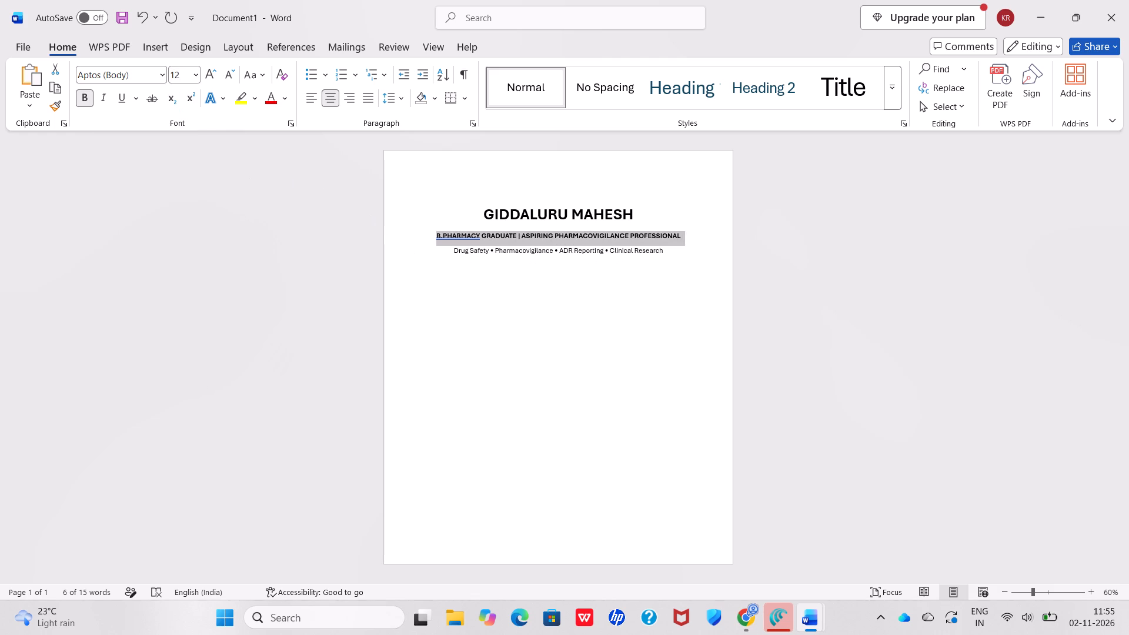
Set the font size of the B.Pharmacy graduate title line and the skills line to 18.
drag(429, 242, 435, 232)
drag(435, 232, 560, 279)
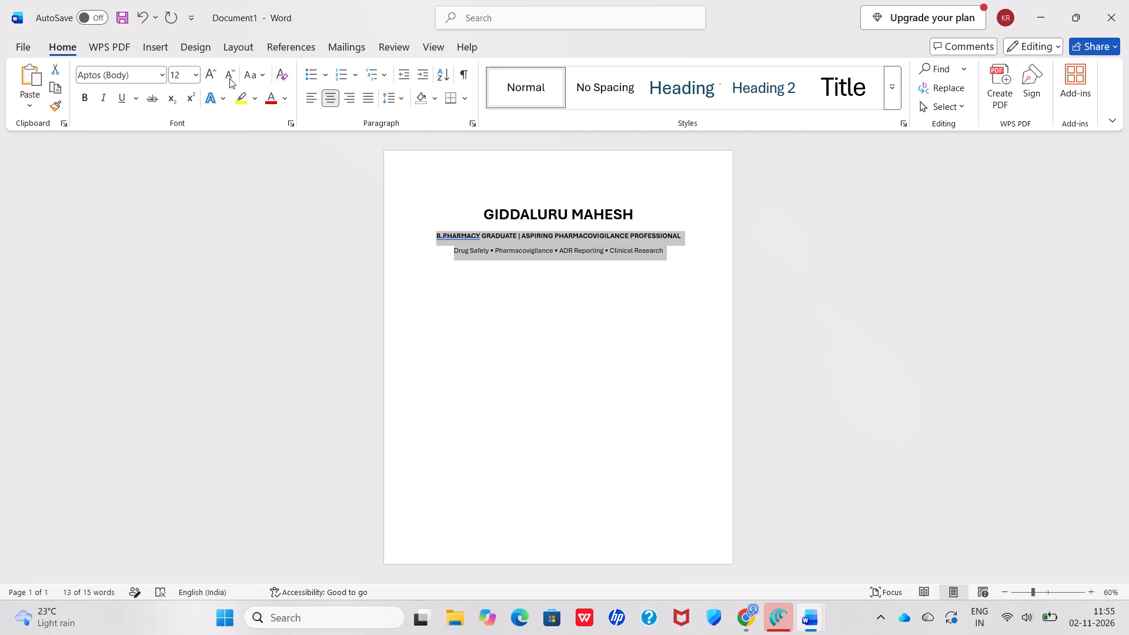
drag(195, 75, 184, 200)
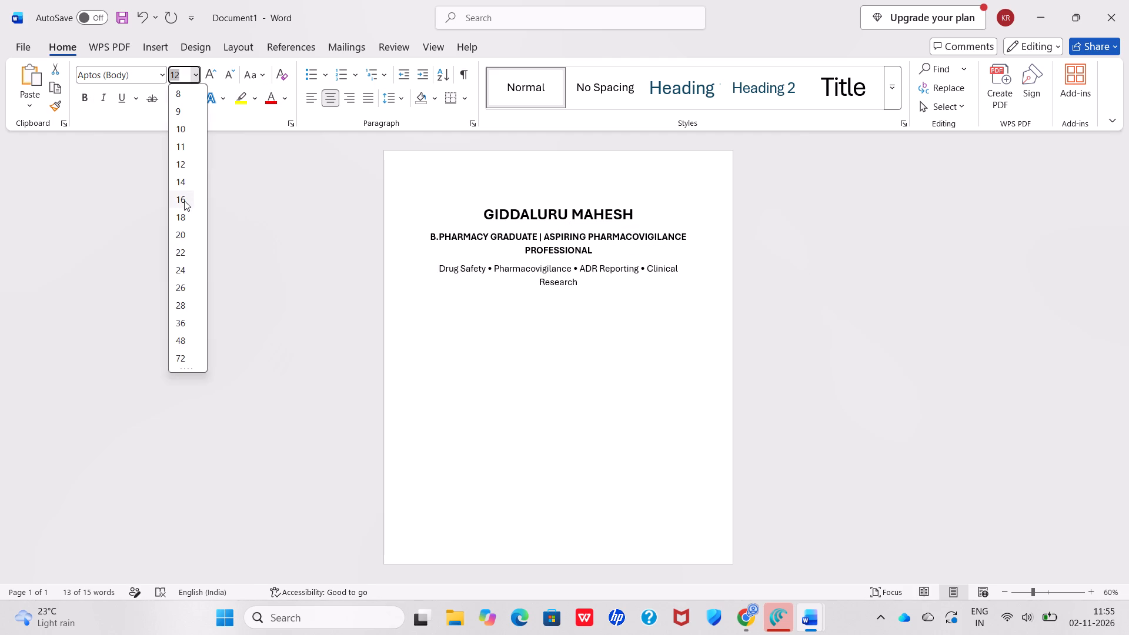
drag(184, 200, 184, 193)
drag(184, 193, 184, 189)
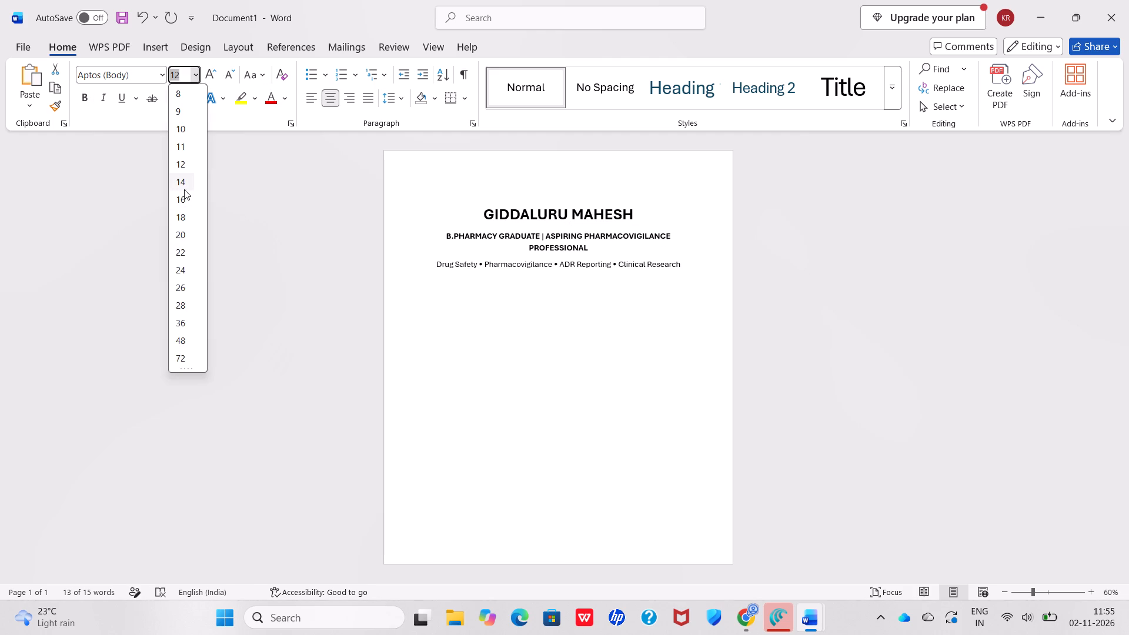
drag(184, 189, 191, 222)
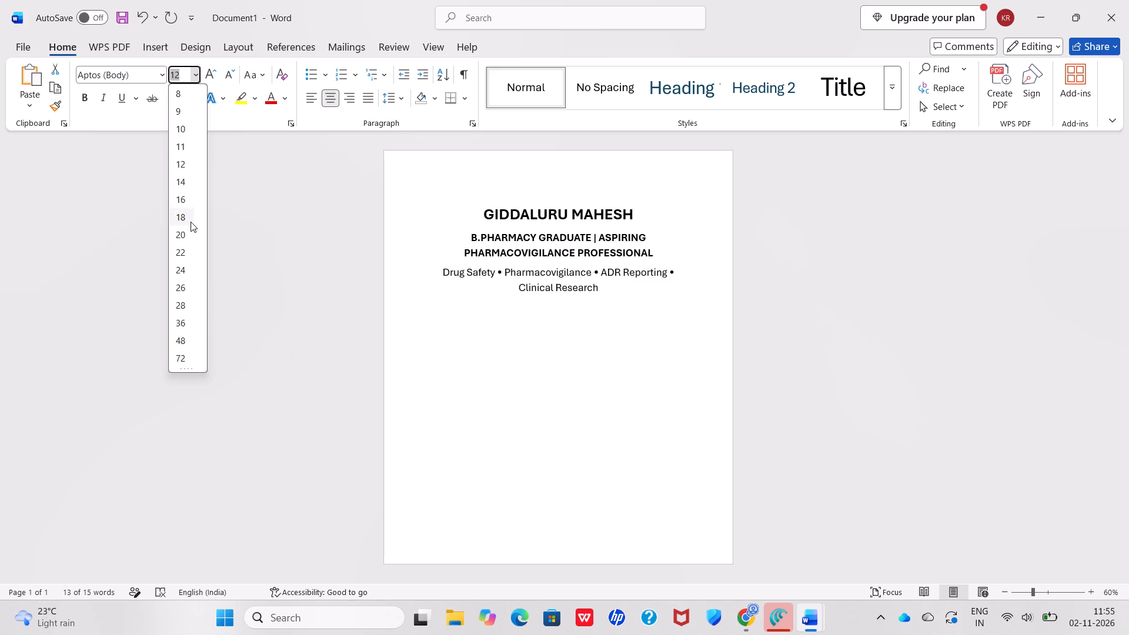
drag(191, 222, 188, 208)
click(188, 208)
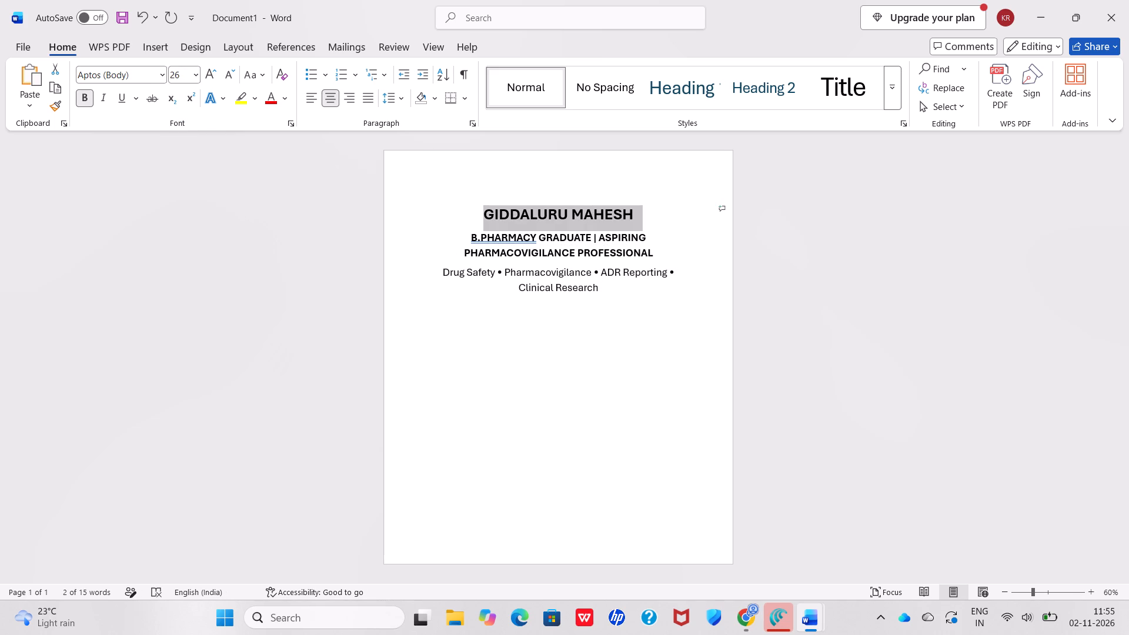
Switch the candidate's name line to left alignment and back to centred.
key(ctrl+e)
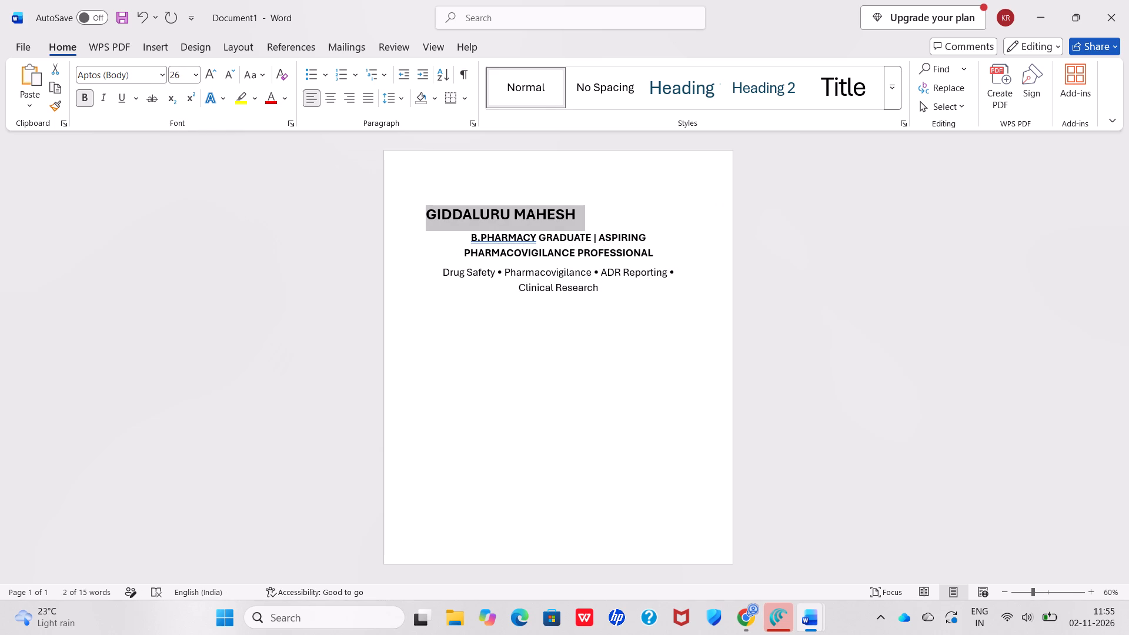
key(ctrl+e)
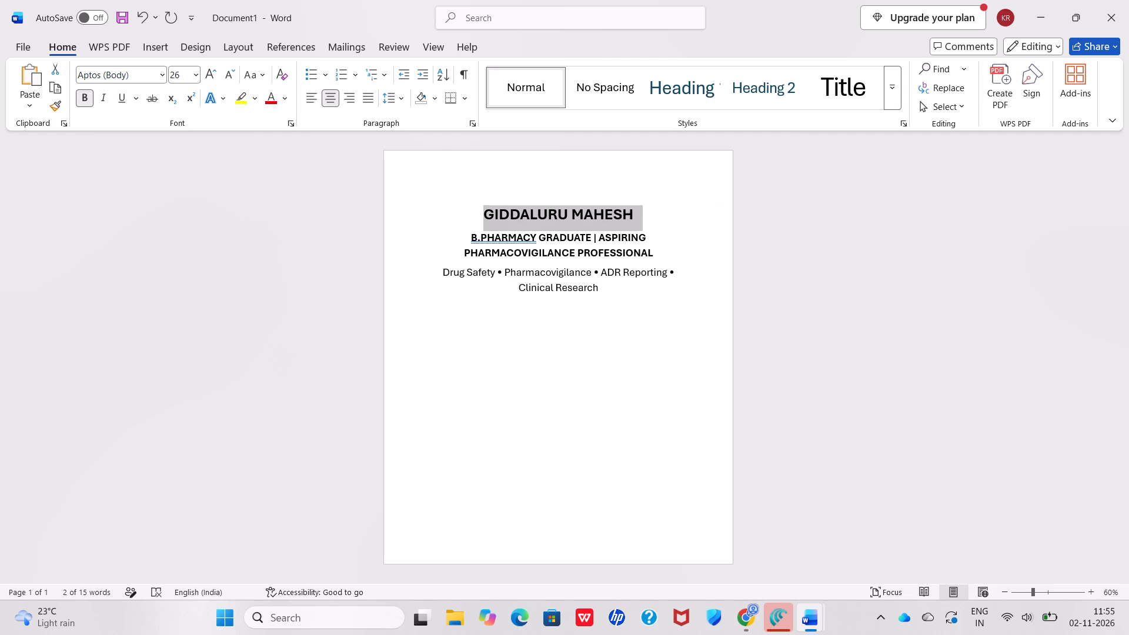
Left-align the B.Pharmacy graduate title line, the skills line and the empty line below them.
click(436, 239)
drag(456, 240, 734, 357)
key(ctrl+e)
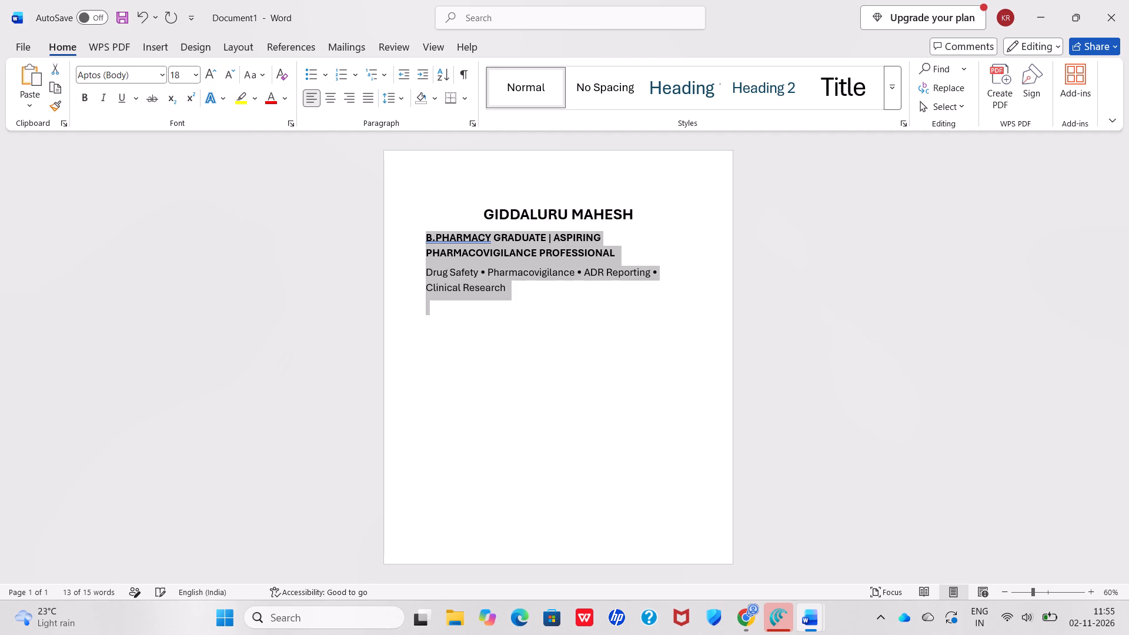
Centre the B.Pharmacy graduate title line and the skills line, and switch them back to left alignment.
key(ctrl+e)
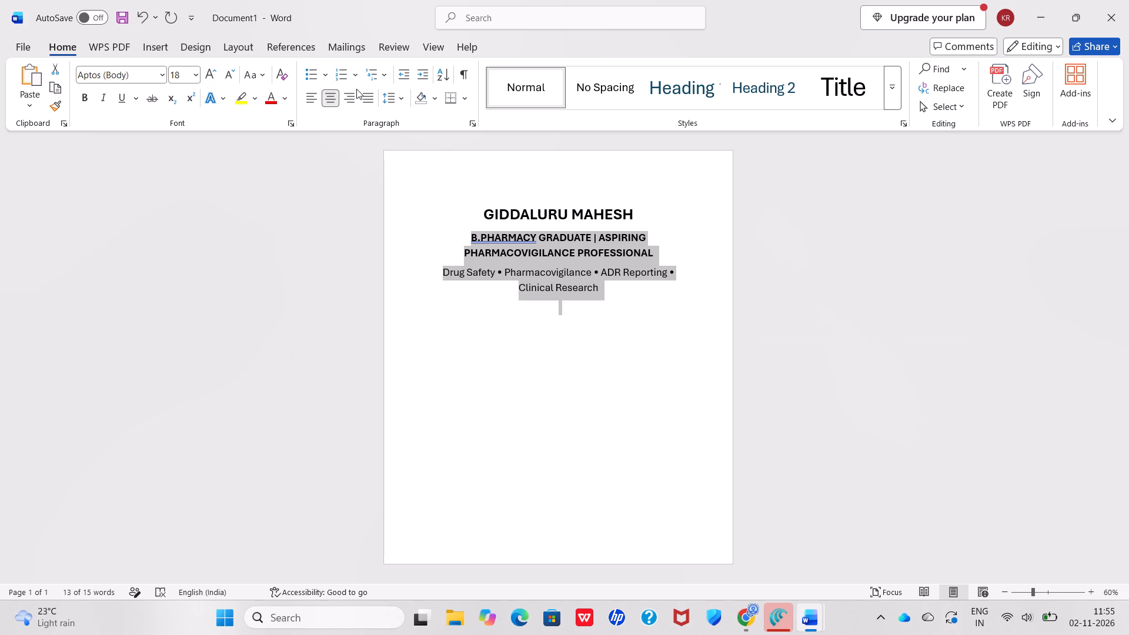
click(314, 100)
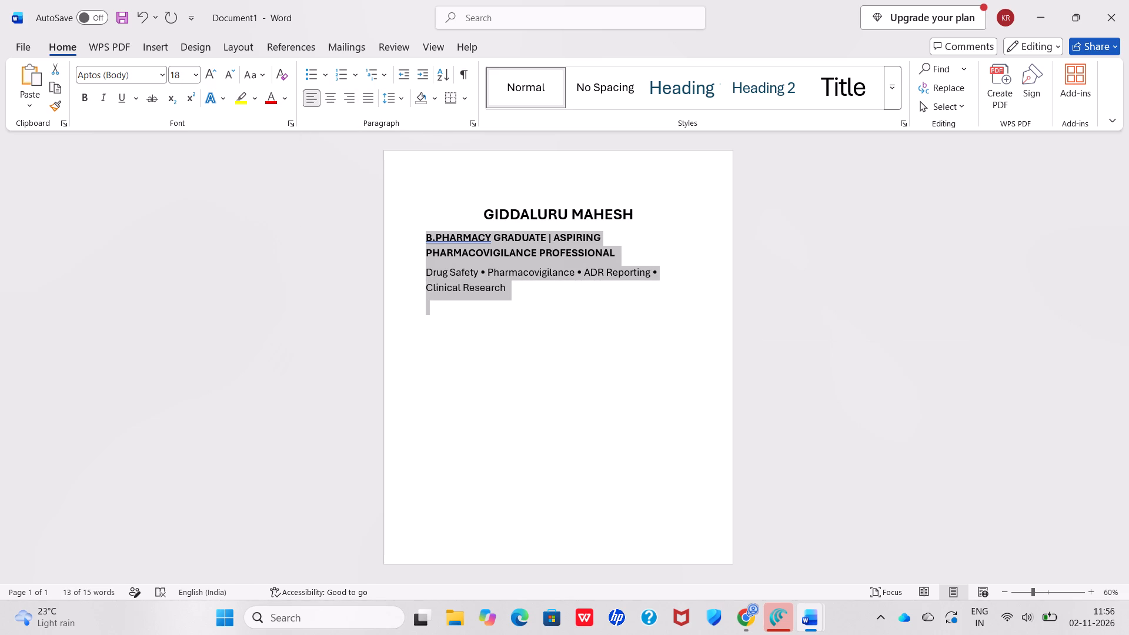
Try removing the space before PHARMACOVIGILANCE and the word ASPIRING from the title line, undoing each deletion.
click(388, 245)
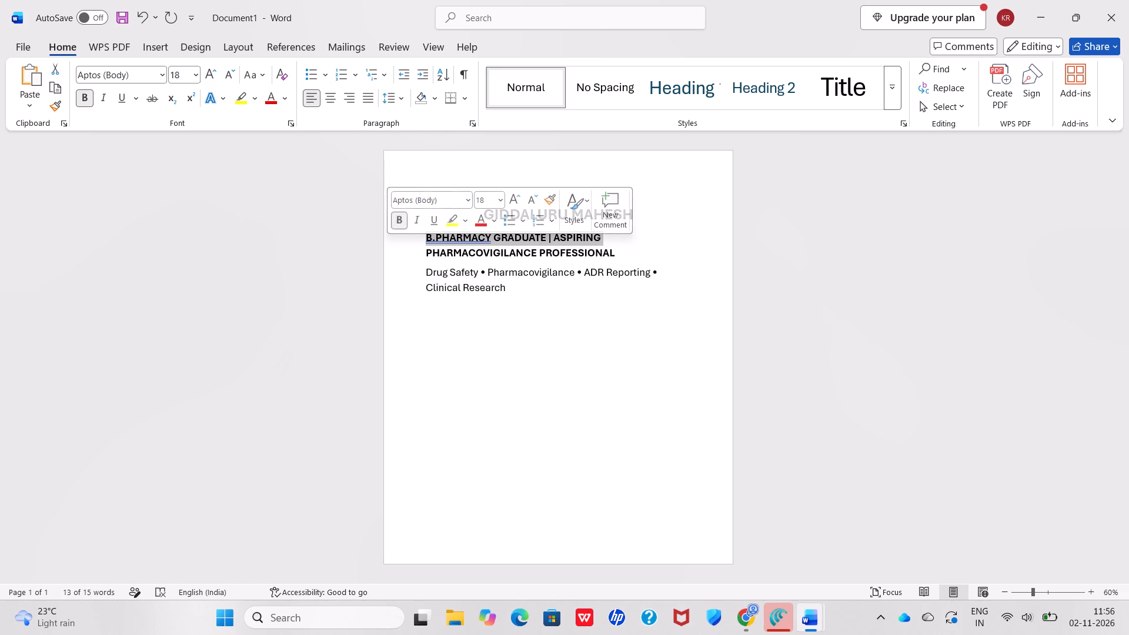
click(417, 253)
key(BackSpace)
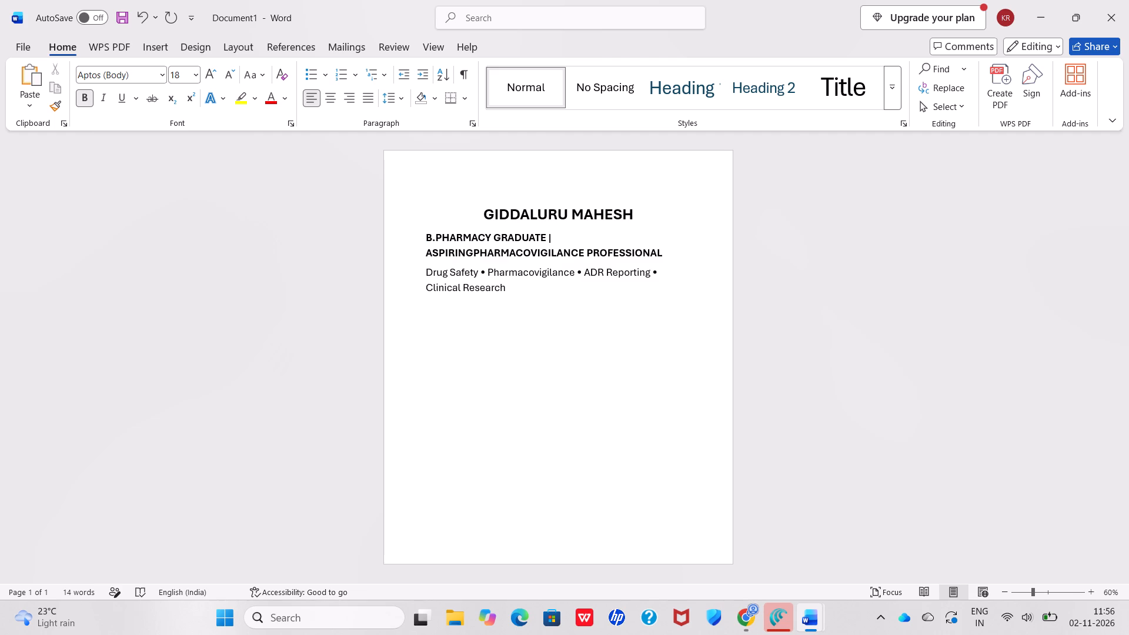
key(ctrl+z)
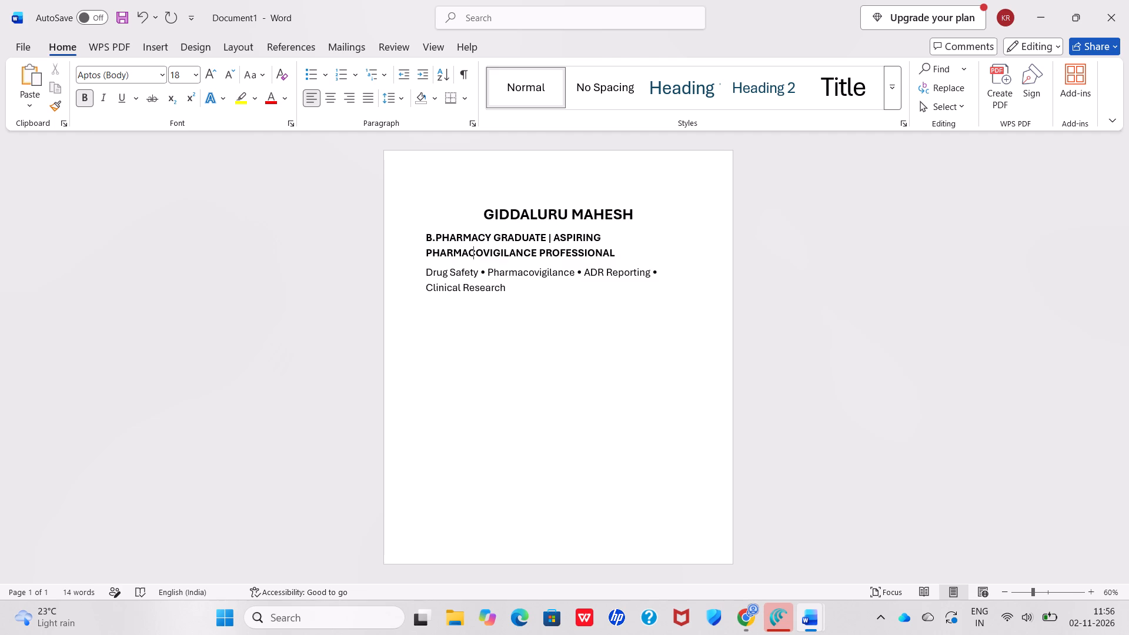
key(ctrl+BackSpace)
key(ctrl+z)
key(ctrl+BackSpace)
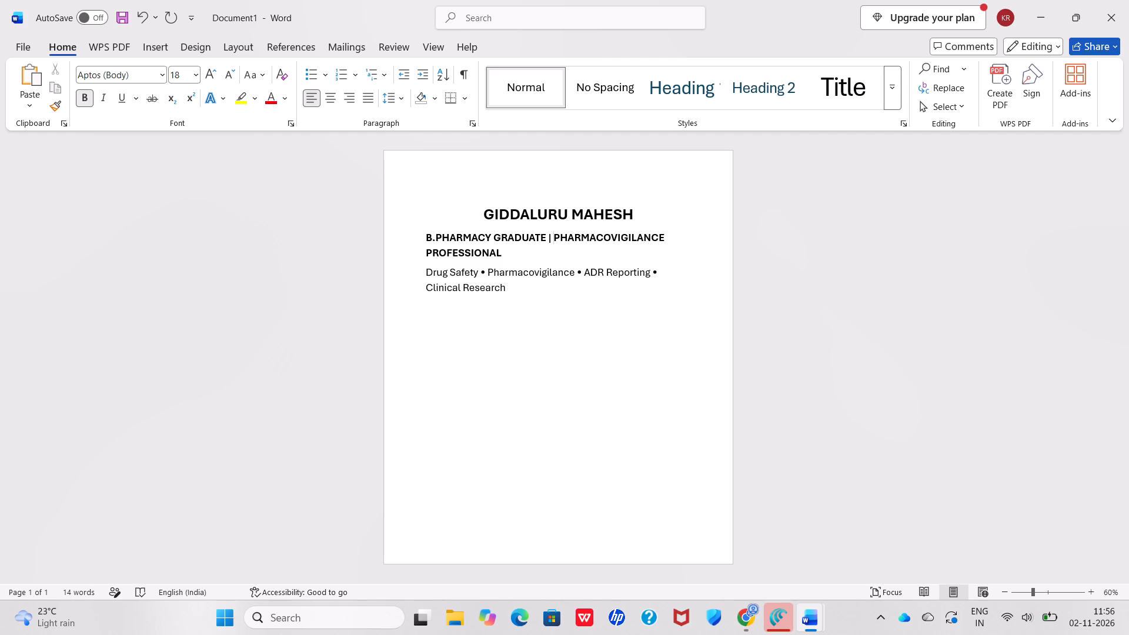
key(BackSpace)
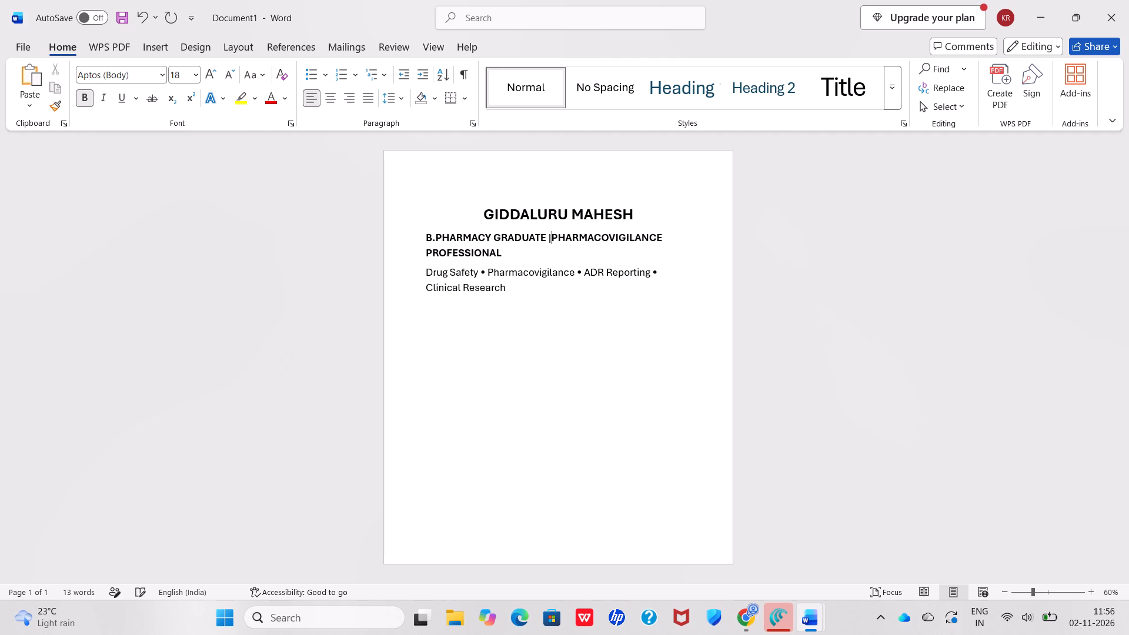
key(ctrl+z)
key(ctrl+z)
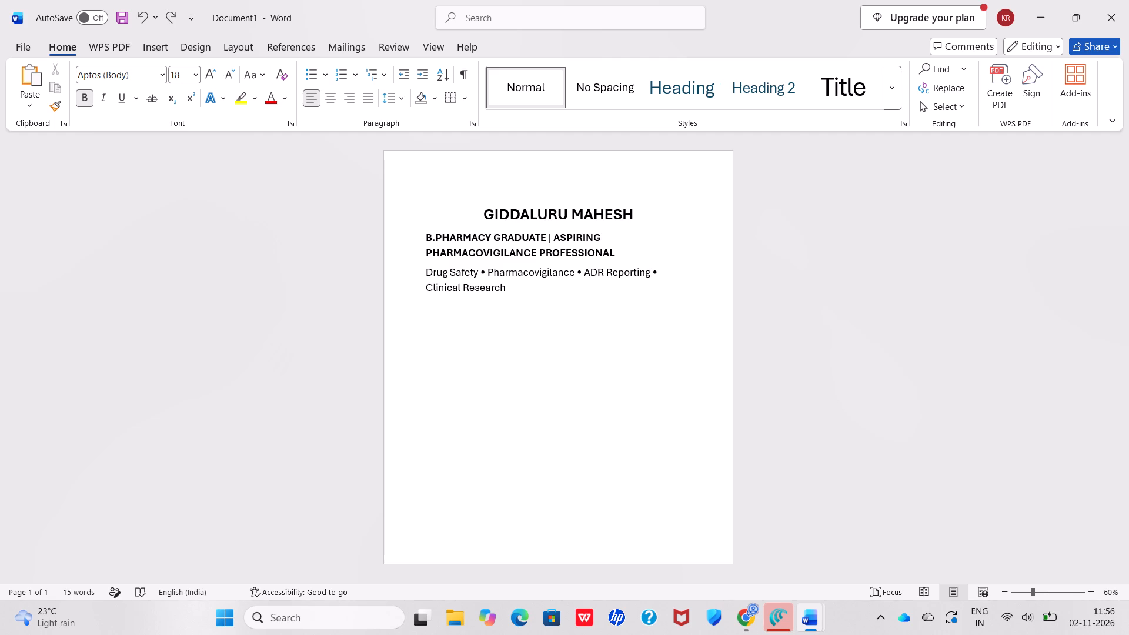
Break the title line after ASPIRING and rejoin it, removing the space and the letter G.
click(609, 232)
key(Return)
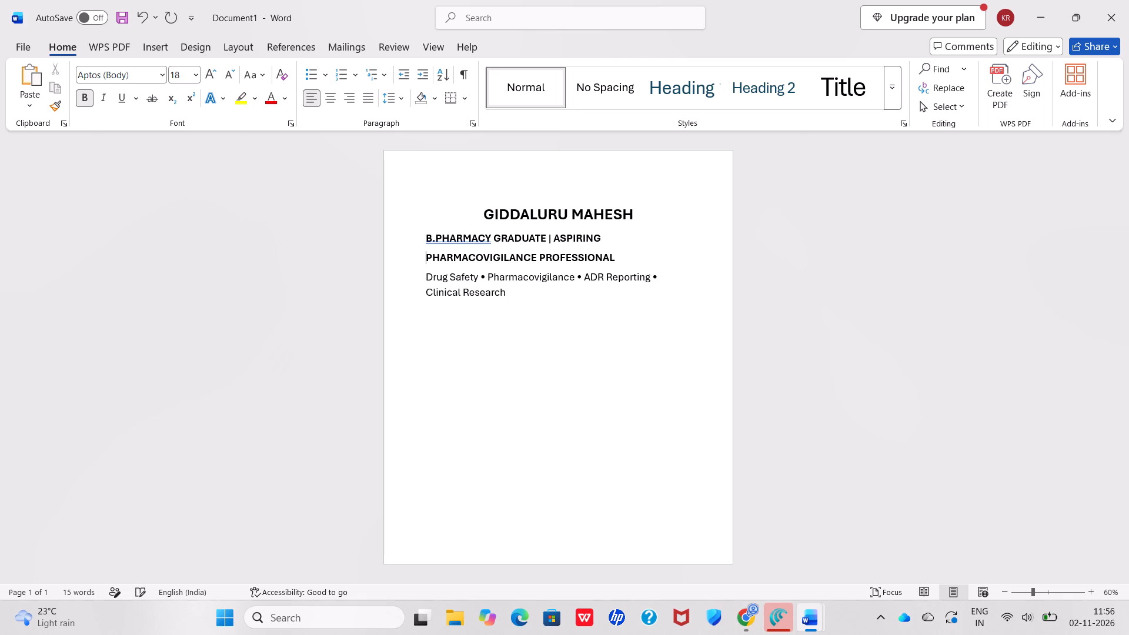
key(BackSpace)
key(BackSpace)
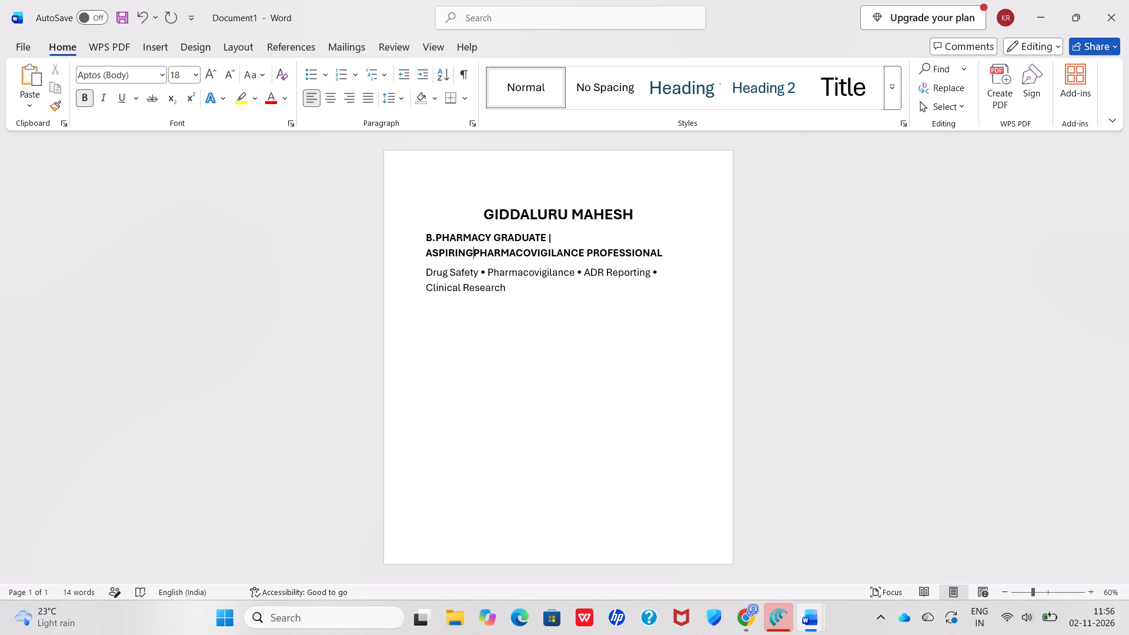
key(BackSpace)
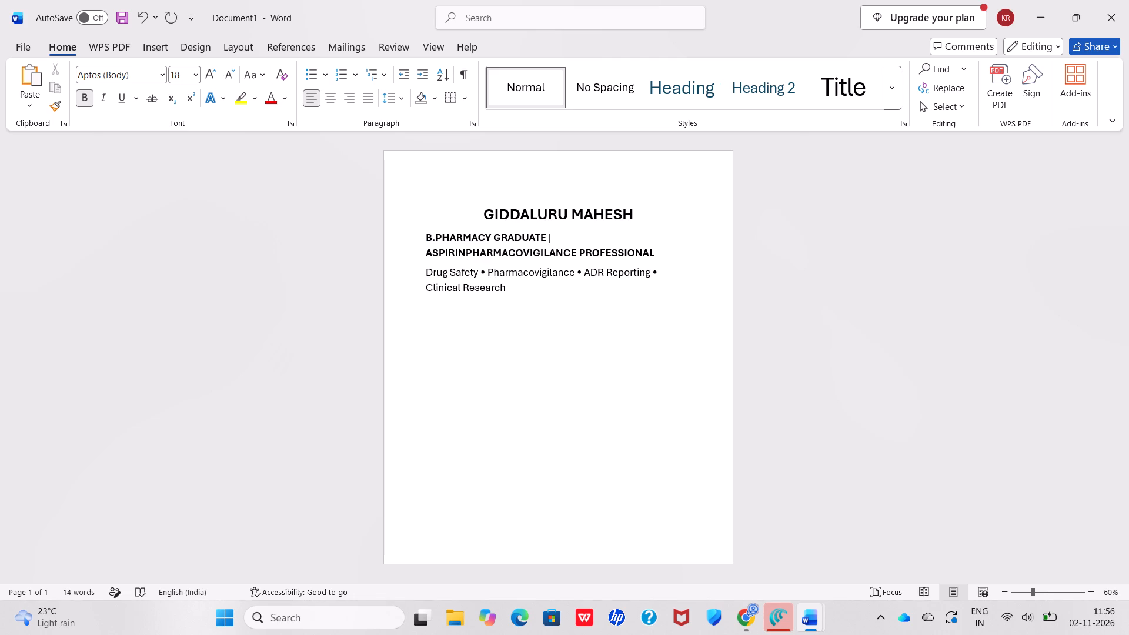
Replace the title line, the skills line and the empty line below with a fresh paste of the copied heading text.
drag(425, 236, 739, 430)
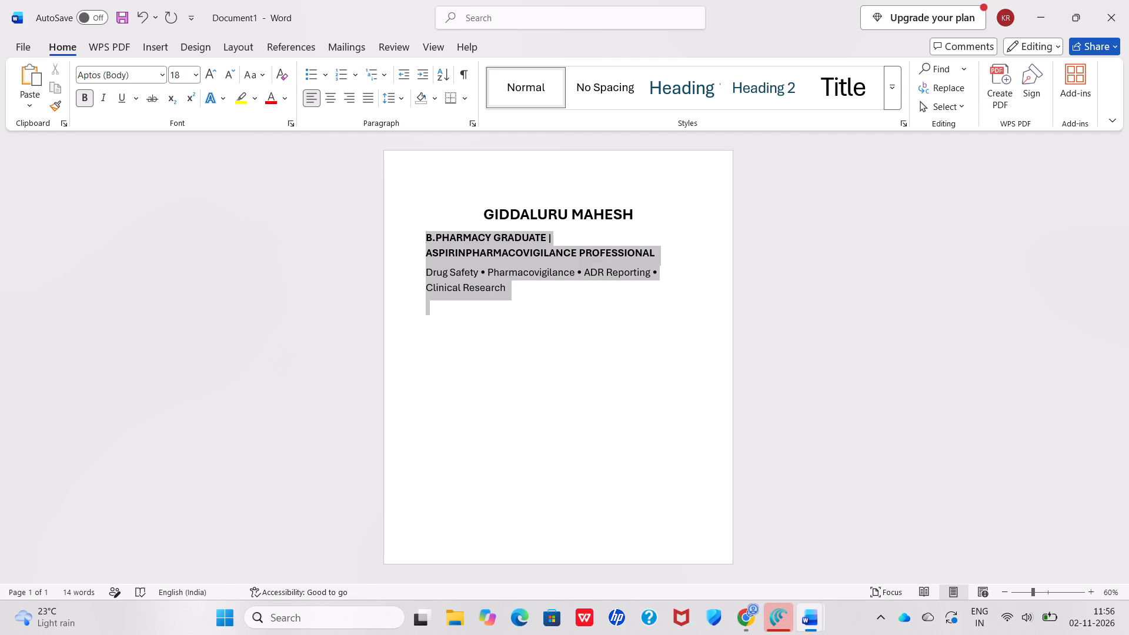
key(BackSpace)
key(ctrl+c)
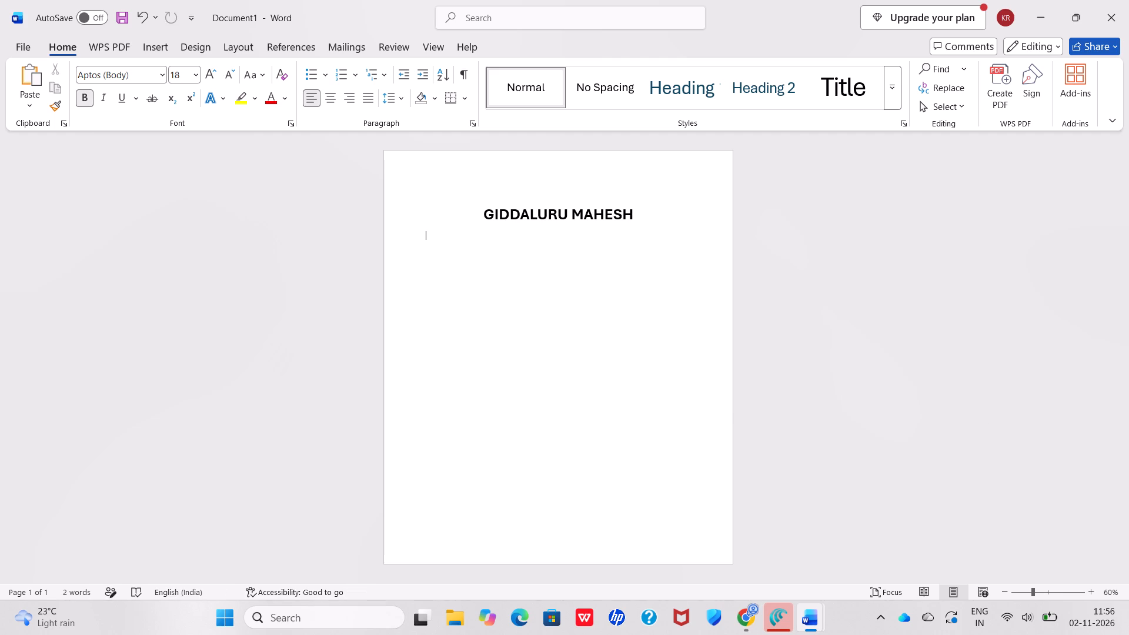
key(ctrl+v)
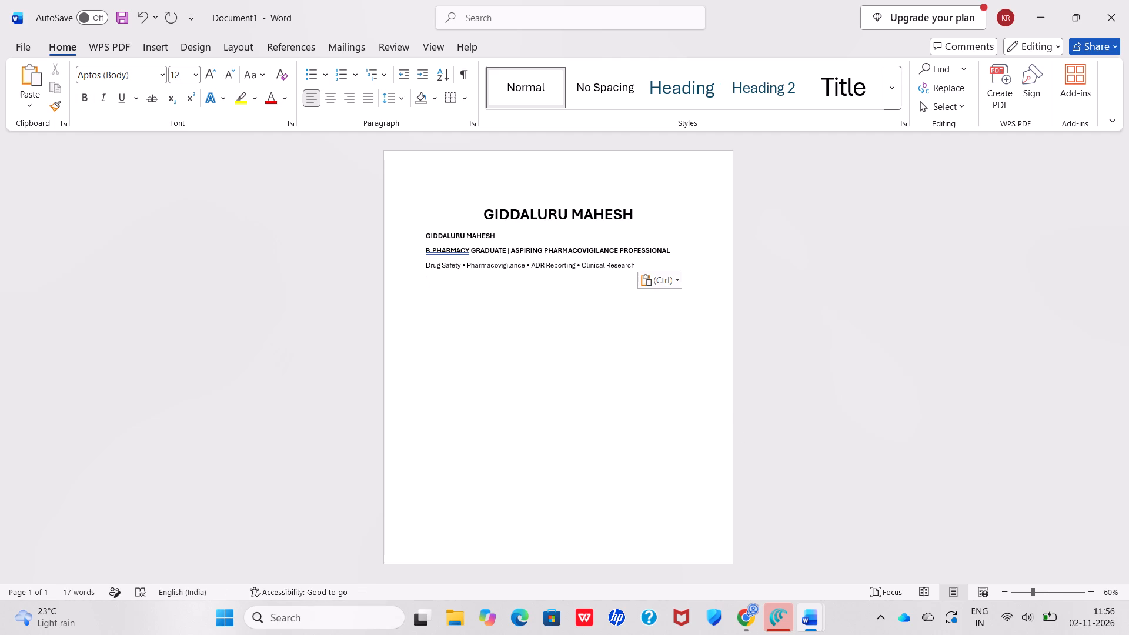
Delete the duplicate name line from the pasted text below the centred name.
drag(419, 235, 519, 242)
key(BackSpace)
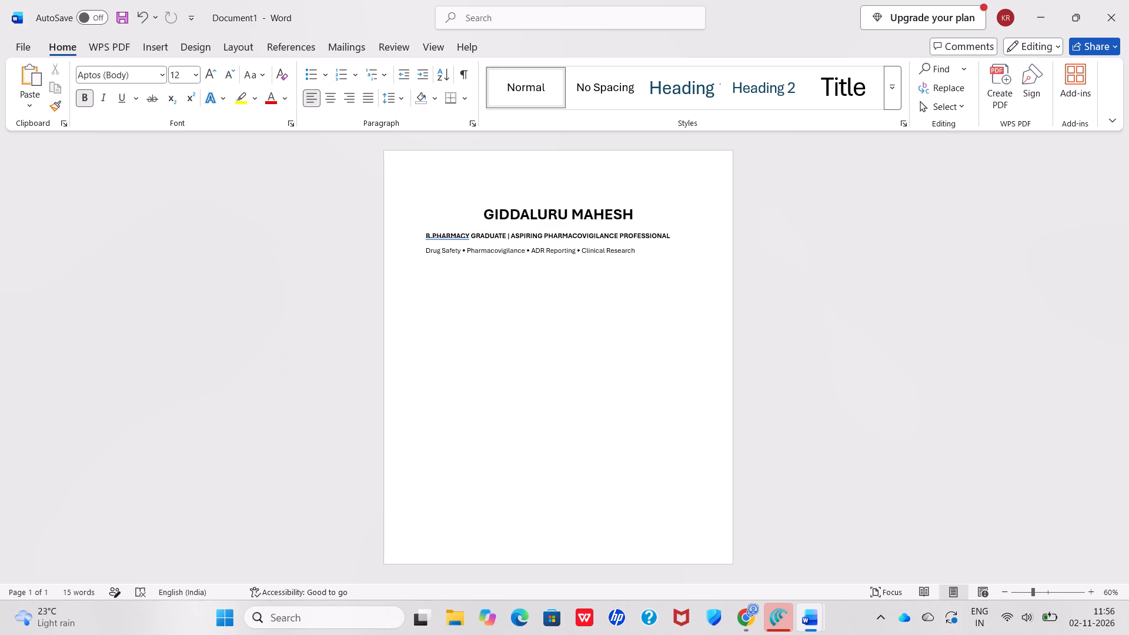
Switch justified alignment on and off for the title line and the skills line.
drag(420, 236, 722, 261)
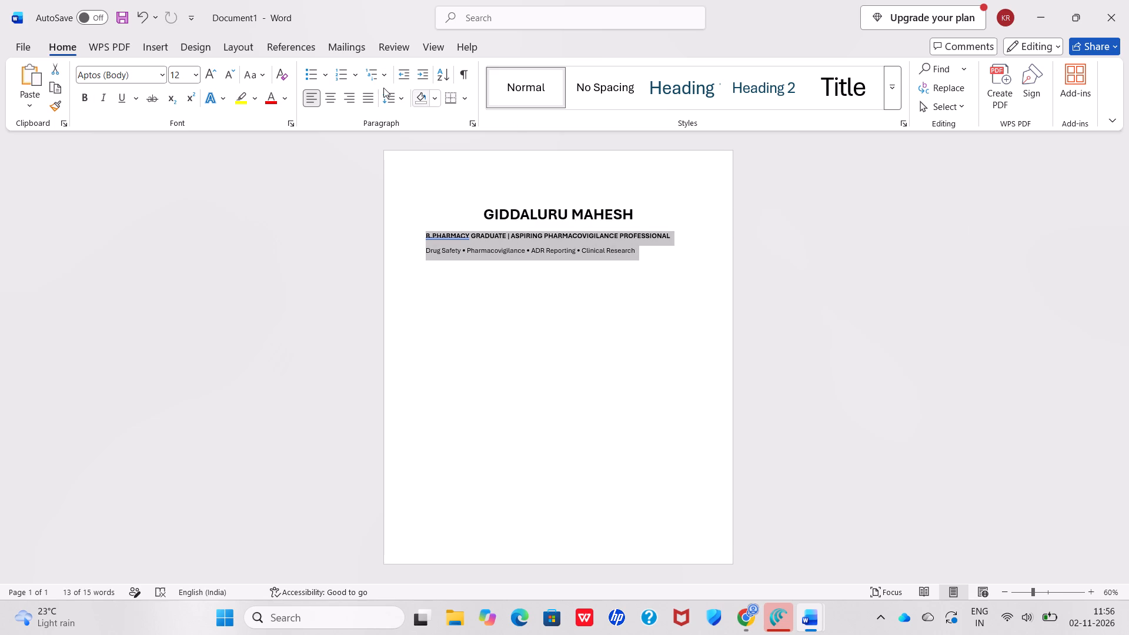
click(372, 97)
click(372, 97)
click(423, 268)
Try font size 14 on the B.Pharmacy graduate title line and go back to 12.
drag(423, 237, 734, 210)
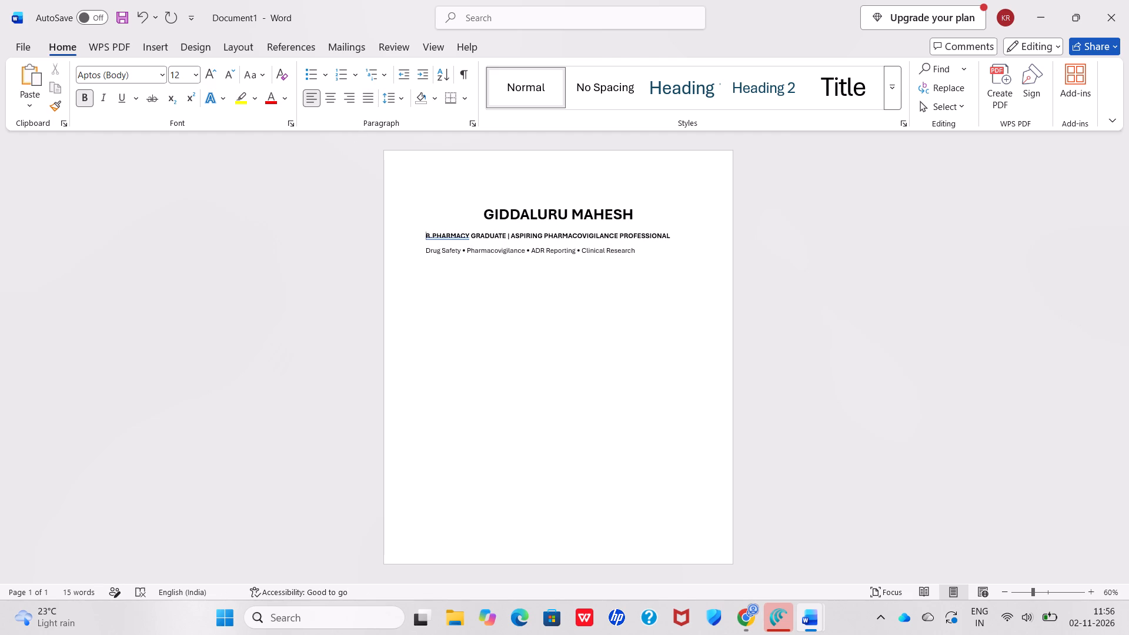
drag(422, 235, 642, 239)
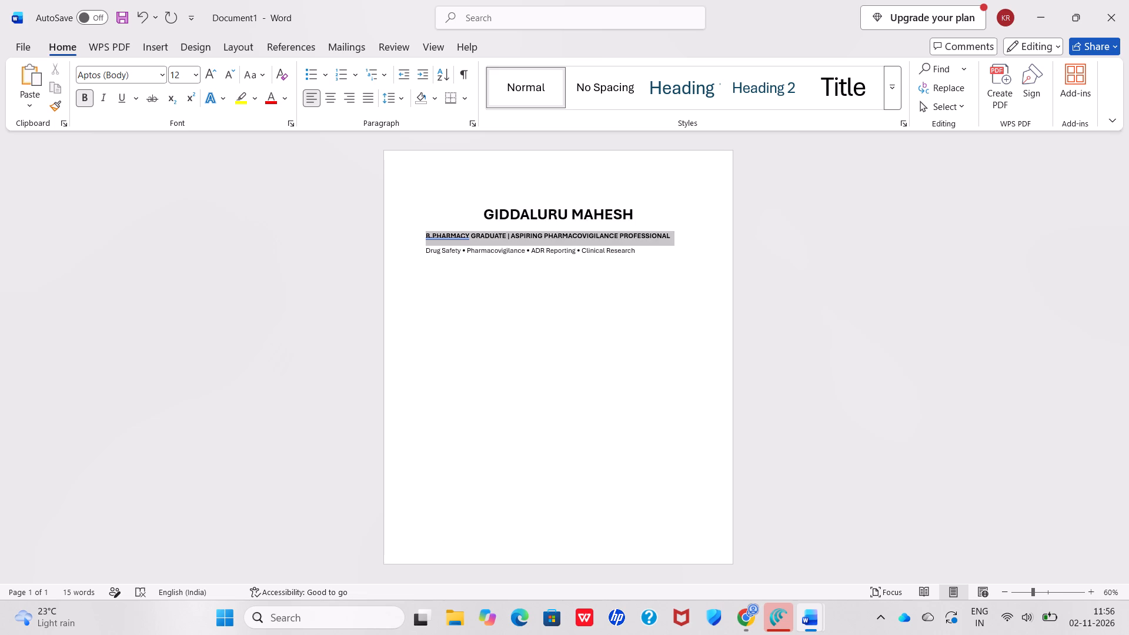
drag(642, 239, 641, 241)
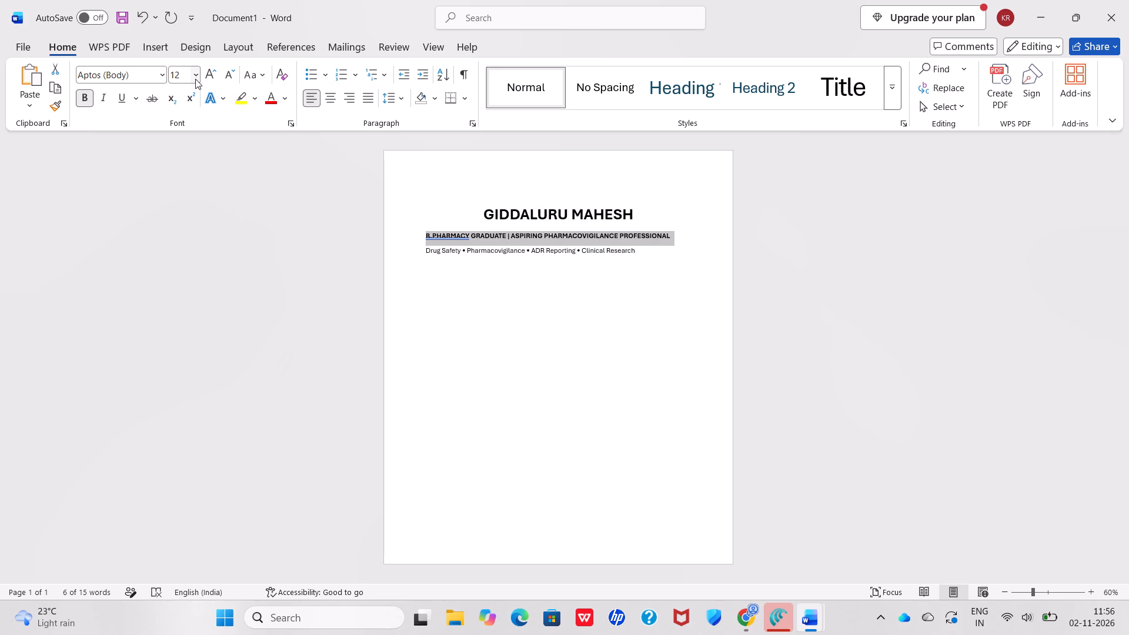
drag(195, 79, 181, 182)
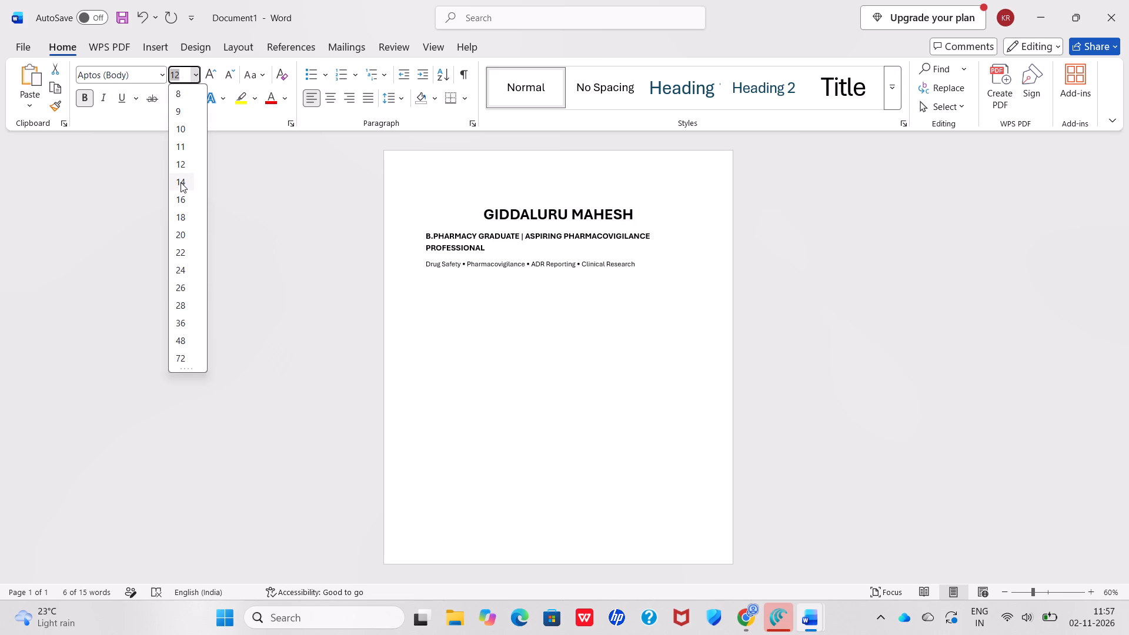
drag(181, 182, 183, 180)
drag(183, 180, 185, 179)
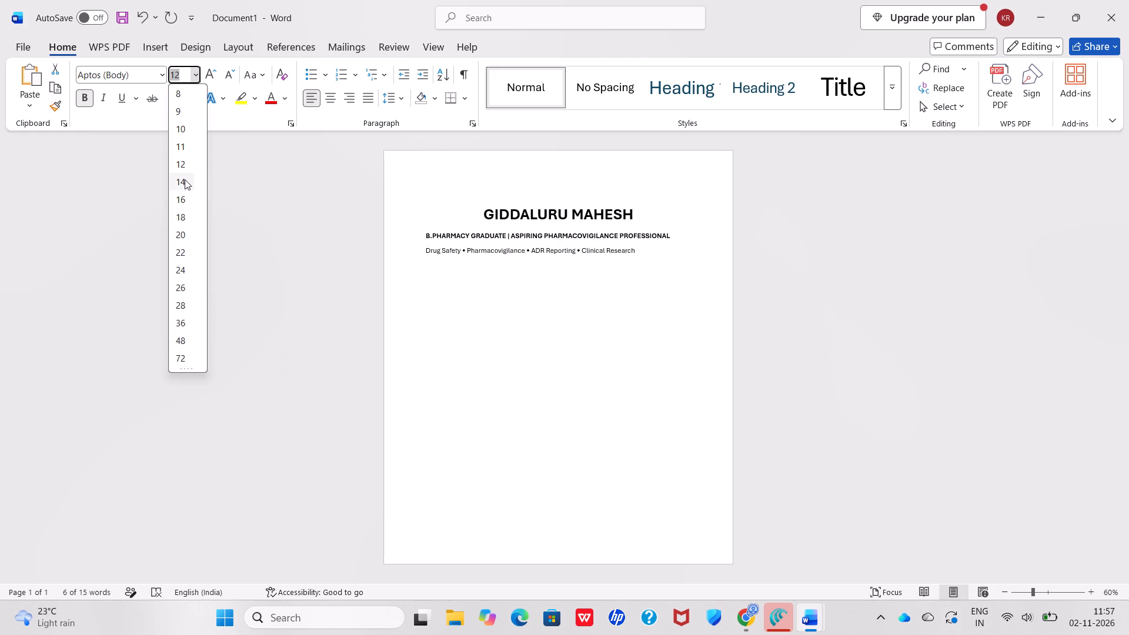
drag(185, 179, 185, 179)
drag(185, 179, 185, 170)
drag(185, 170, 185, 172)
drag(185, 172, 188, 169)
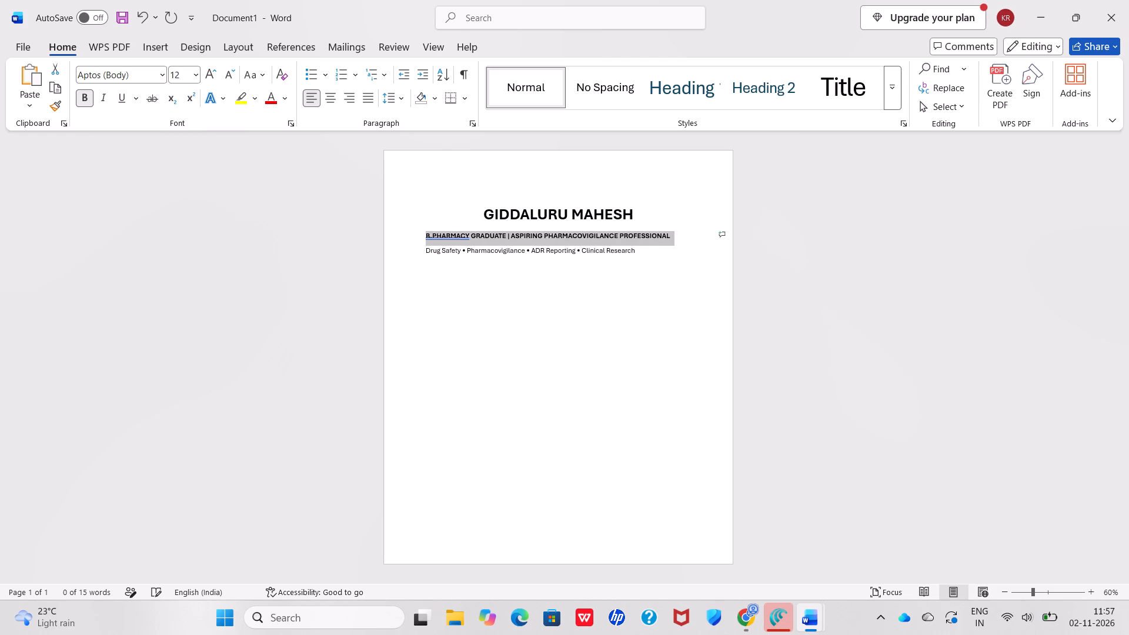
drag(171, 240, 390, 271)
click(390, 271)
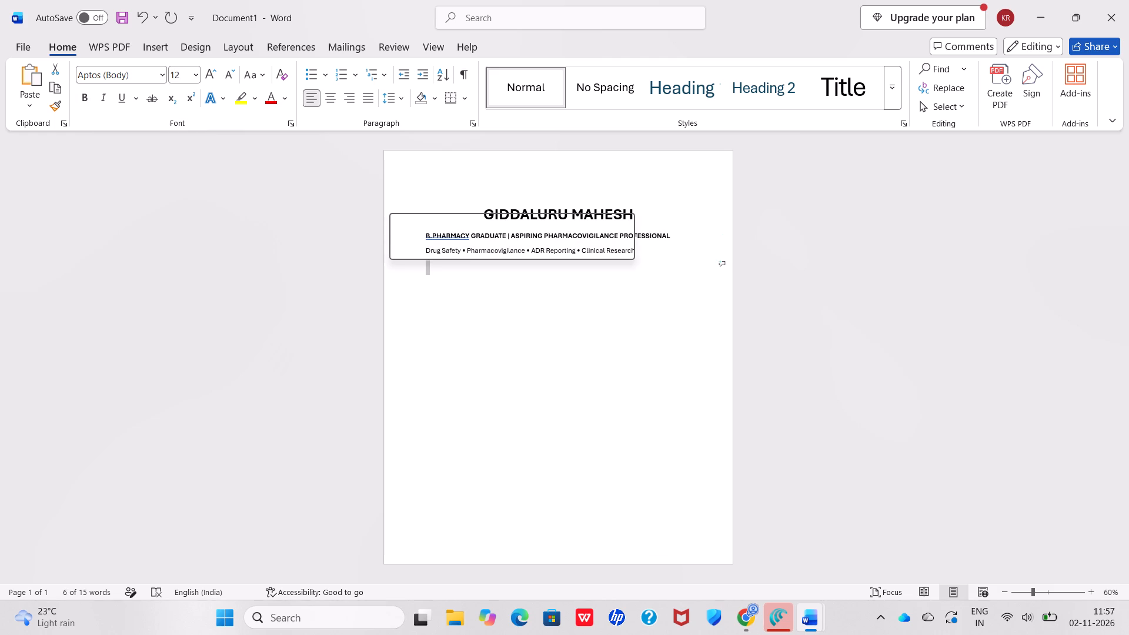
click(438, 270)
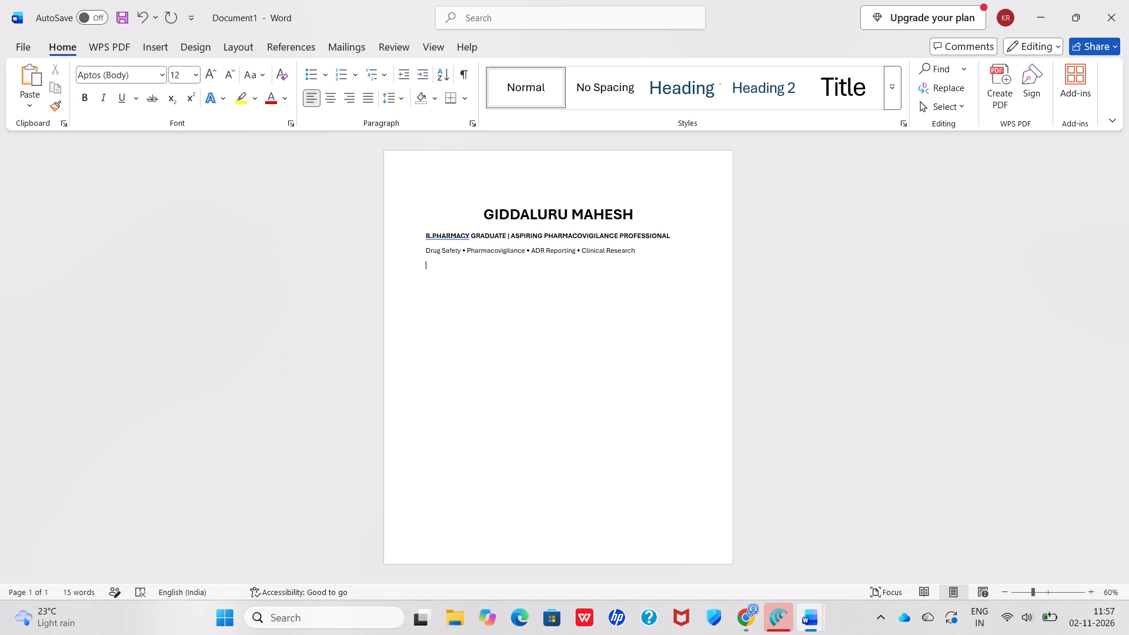
Insert 22 spaces before Drug Safety to shift the skills line toward the centre beneath the title line.
click(422, 250)
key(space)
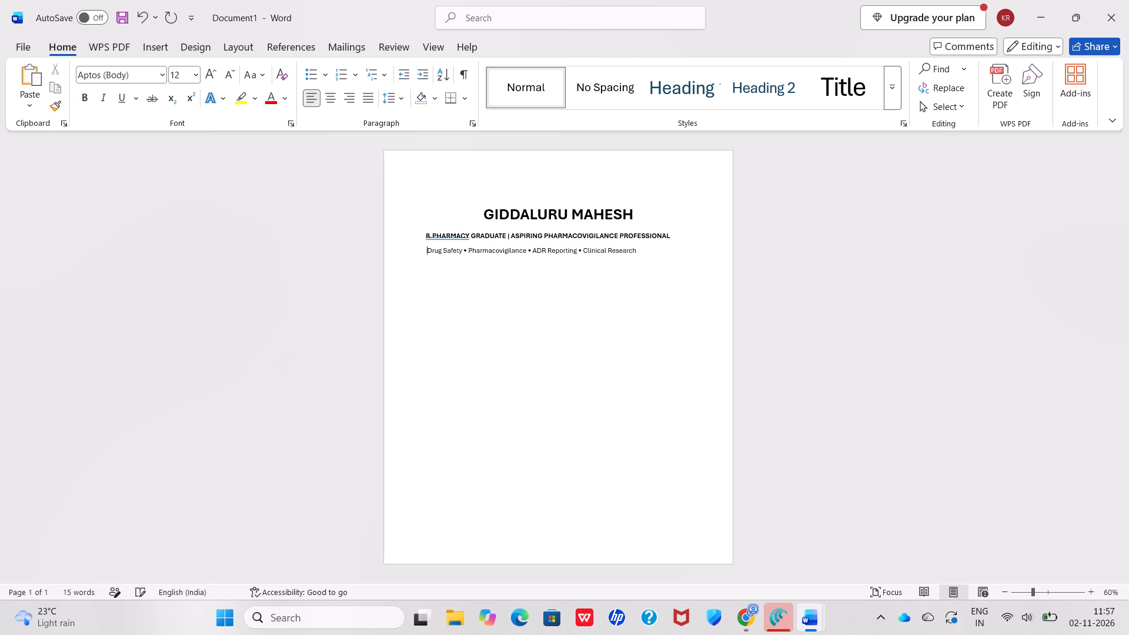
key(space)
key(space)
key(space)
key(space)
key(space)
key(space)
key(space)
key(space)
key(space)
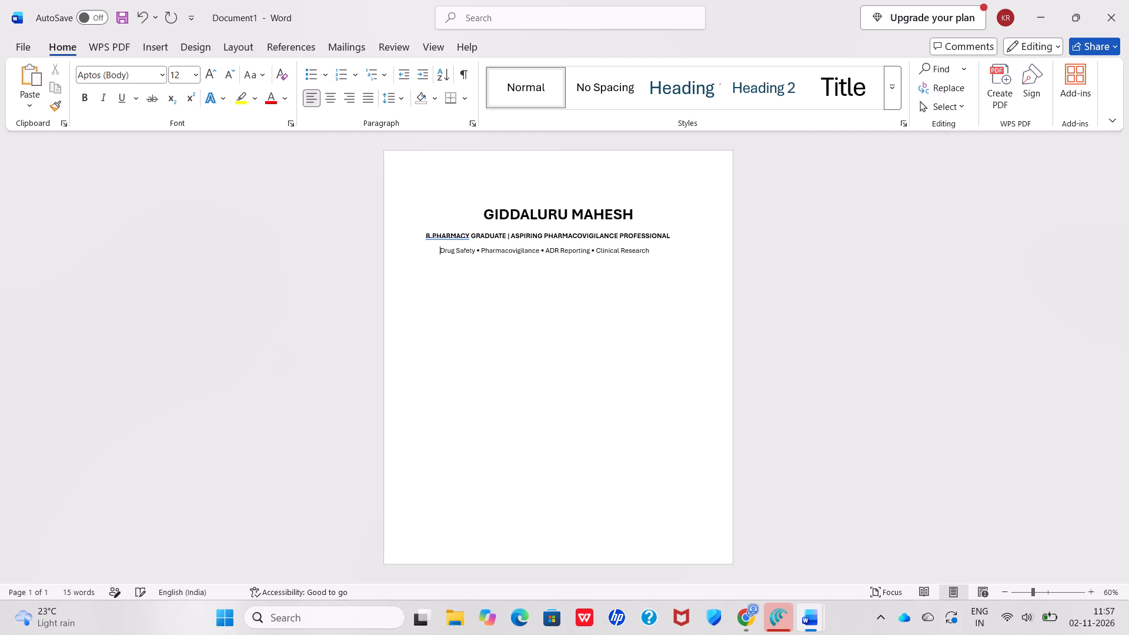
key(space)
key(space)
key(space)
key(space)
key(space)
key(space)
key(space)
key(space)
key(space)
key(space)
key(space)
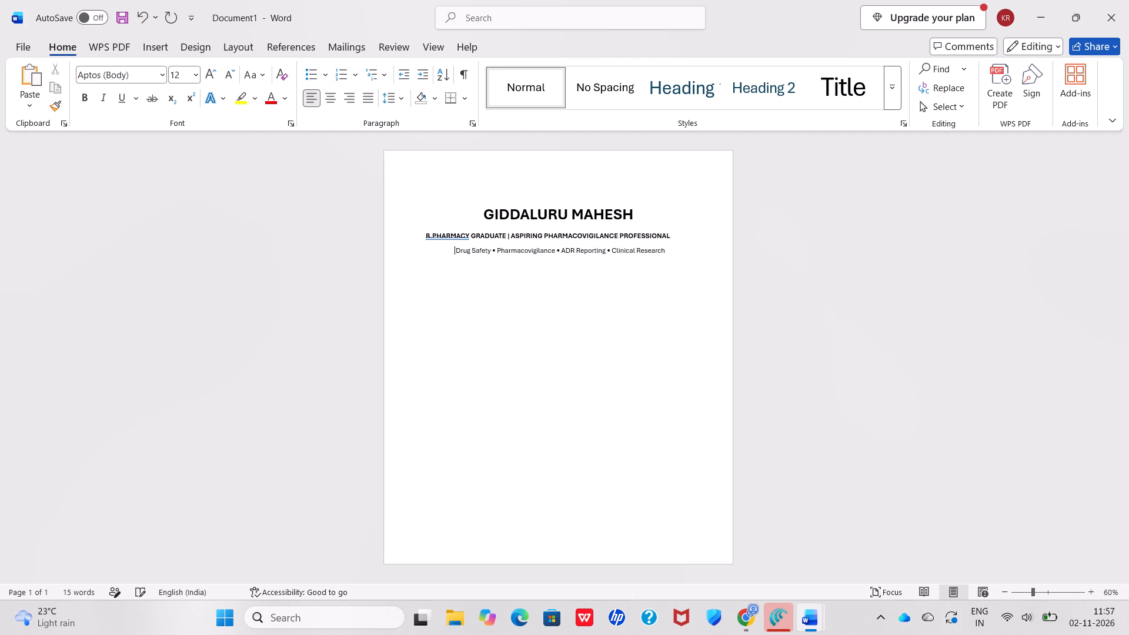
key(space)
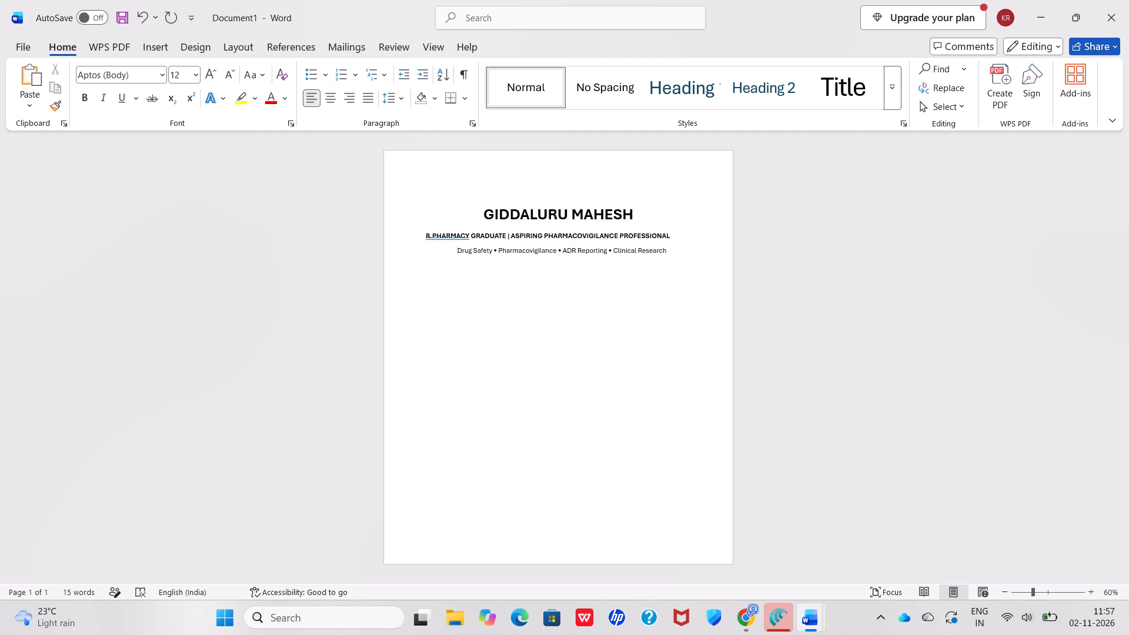
Put M and a short run of spaces before B.PHARMACY GRADUATE, trimming the spaces until the title line fits on one line.
click(420, 233)
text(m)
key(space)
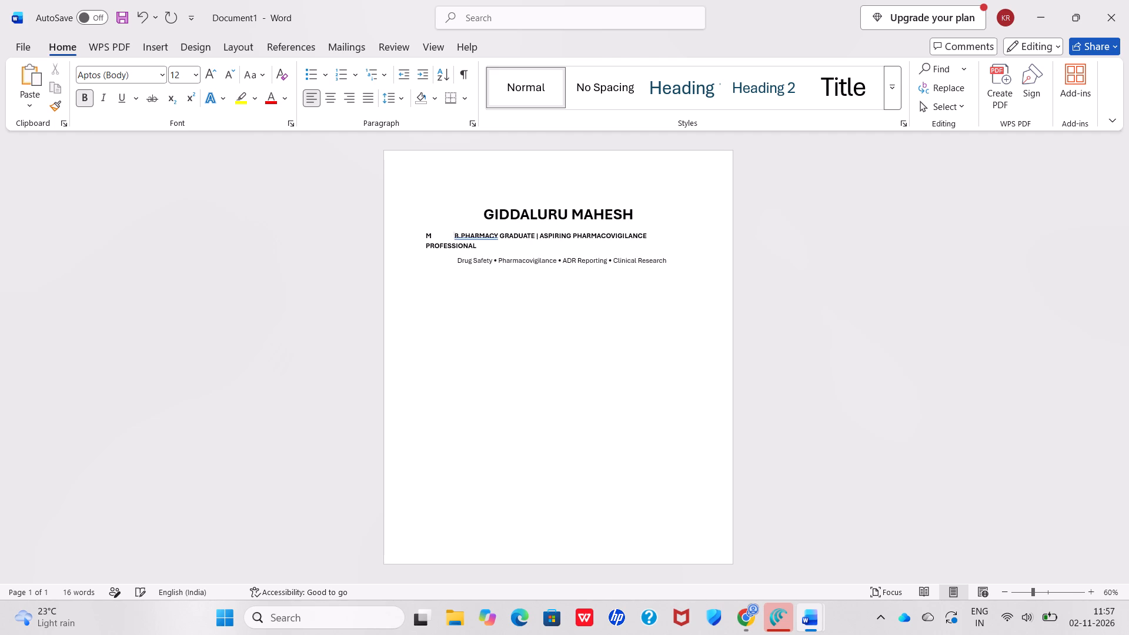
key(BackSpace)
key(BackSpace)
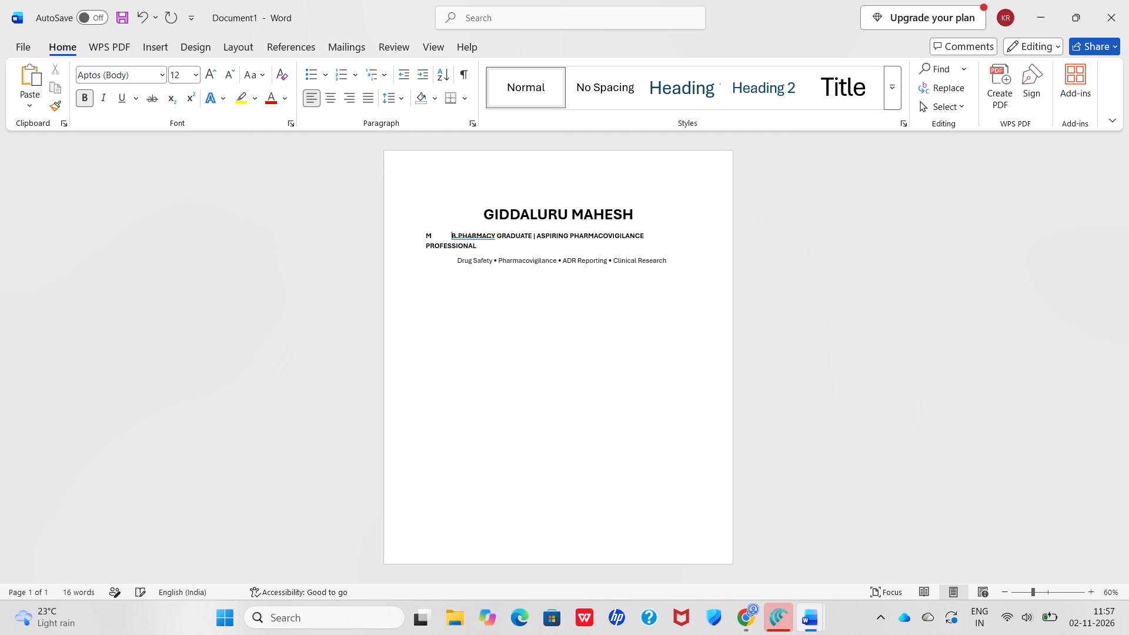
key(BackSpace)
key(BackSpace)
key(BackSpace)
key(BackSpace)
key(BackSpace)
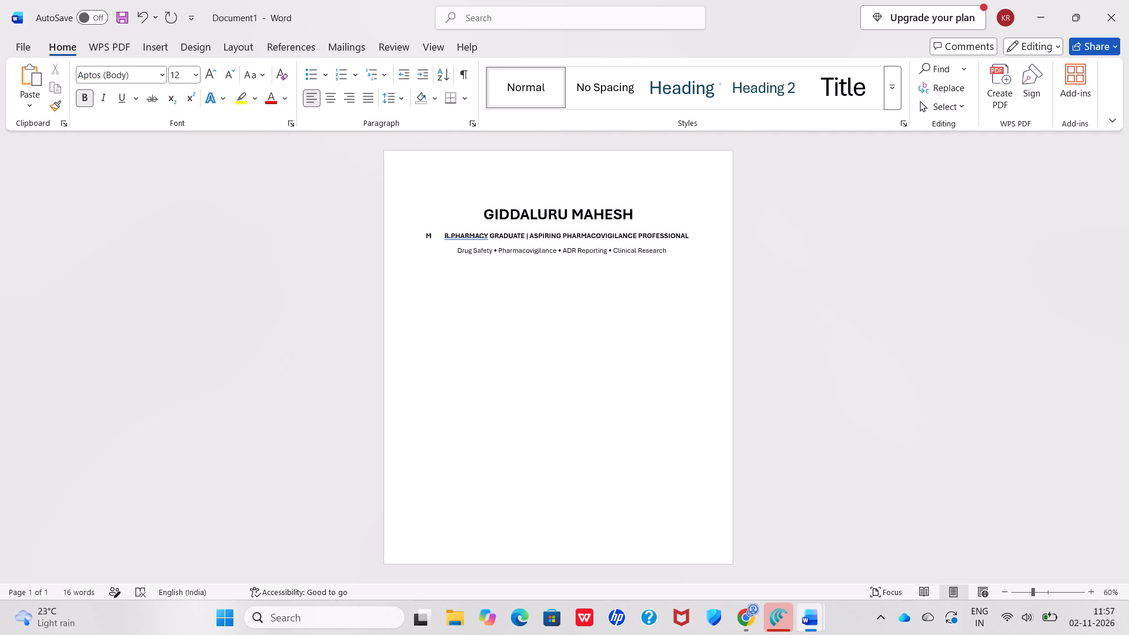
Centre the title line by merging it into the centred name line and splitting it off again, and remove its leading M.
click(422, 234)
key(BackSpace)
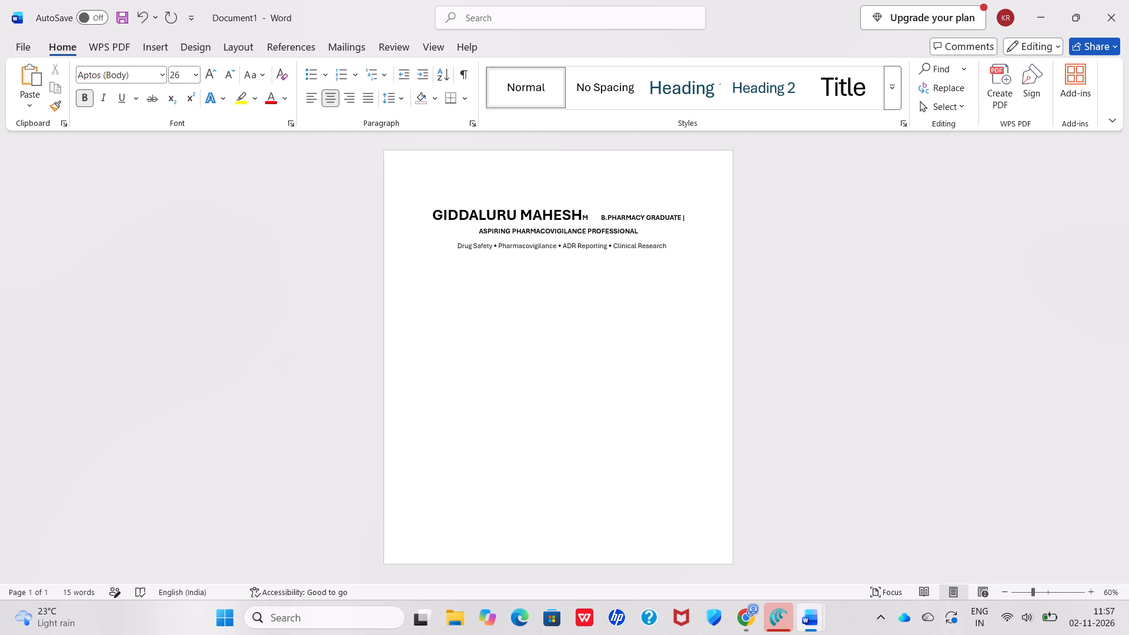
key(Return)
click(443, 238)
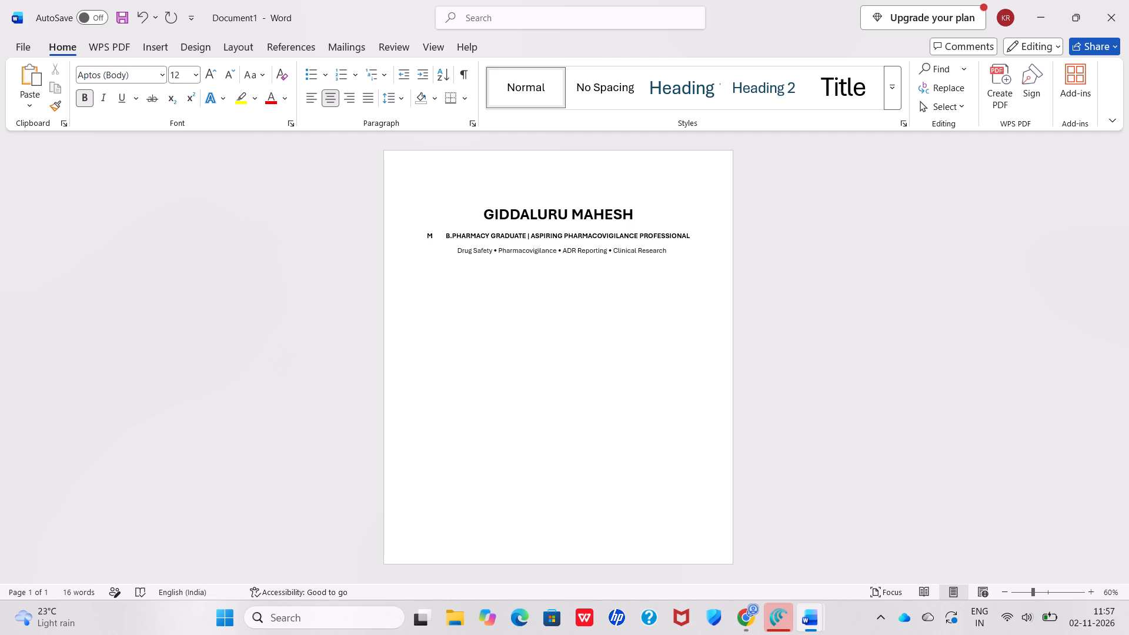
click(432, 234)
key(BackSpace)
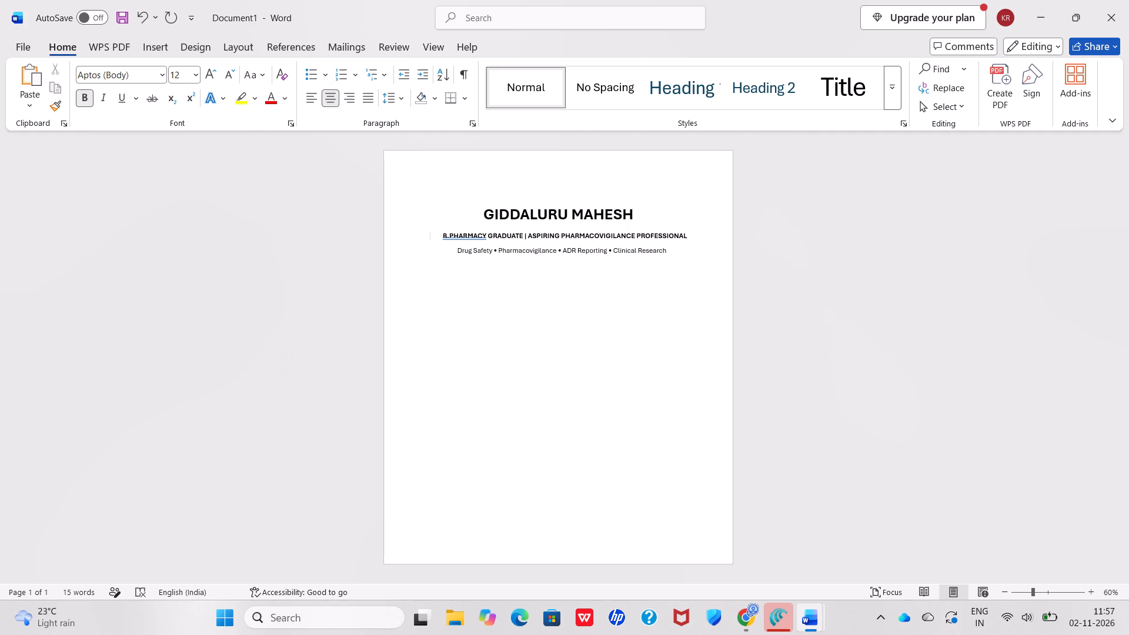
click(746, 623)
scroll(553, 430, up, 3)
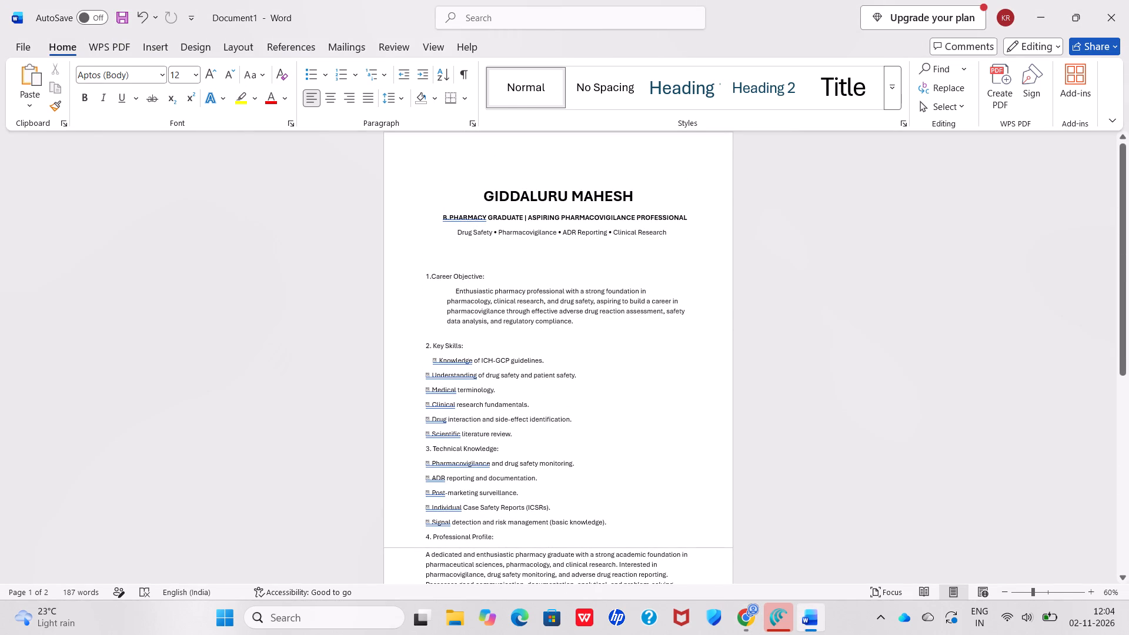
scroll(734, 499, up, 1)
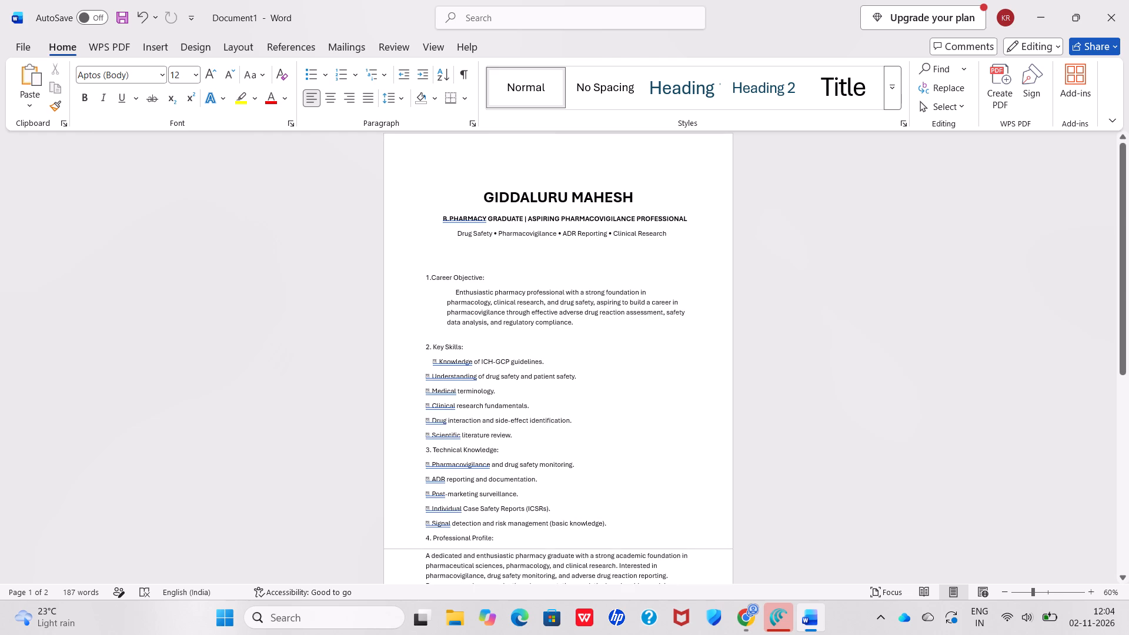
scroll(734, 499, up, 1)
click(484, 197)
key(BackSpace)
key(BackSpace)
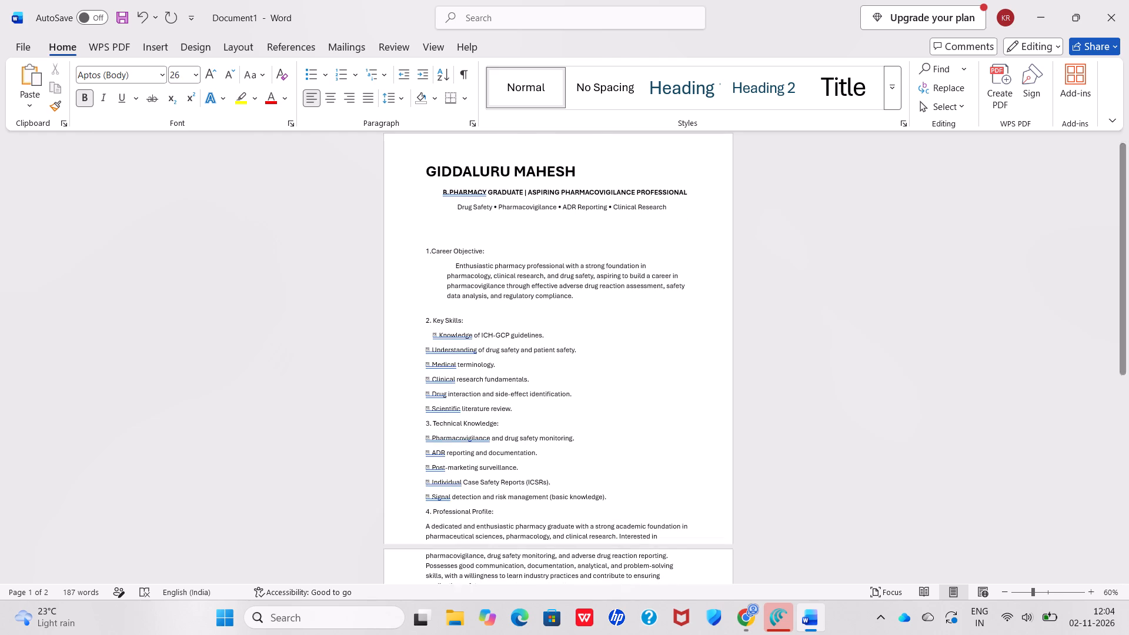
key(BackSpace)
key(Return)
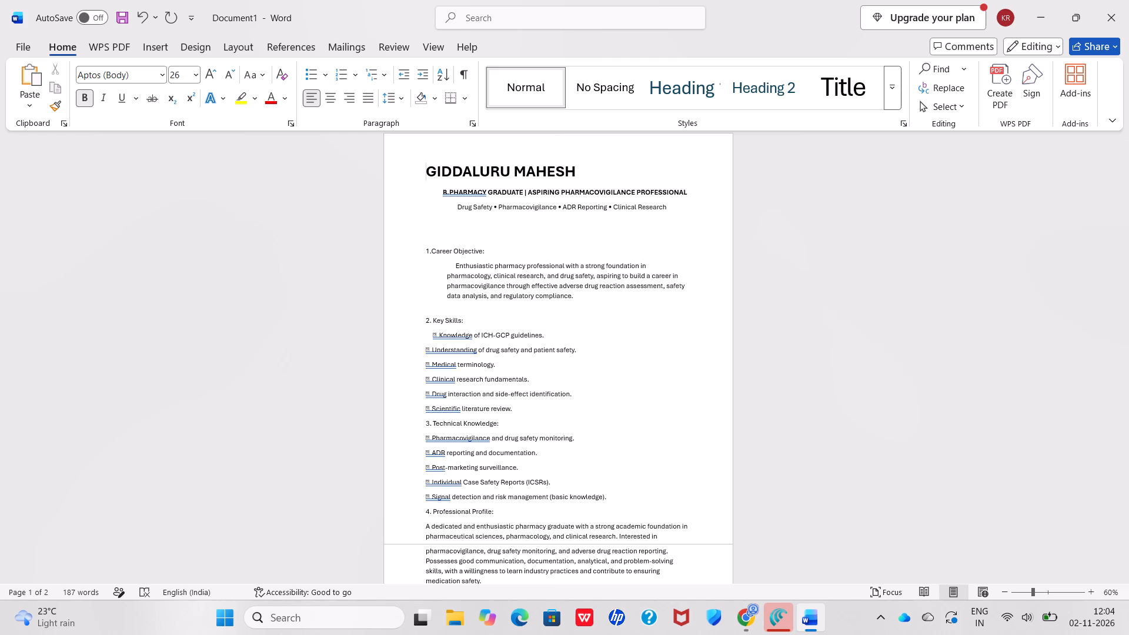
key(ctrl+e)
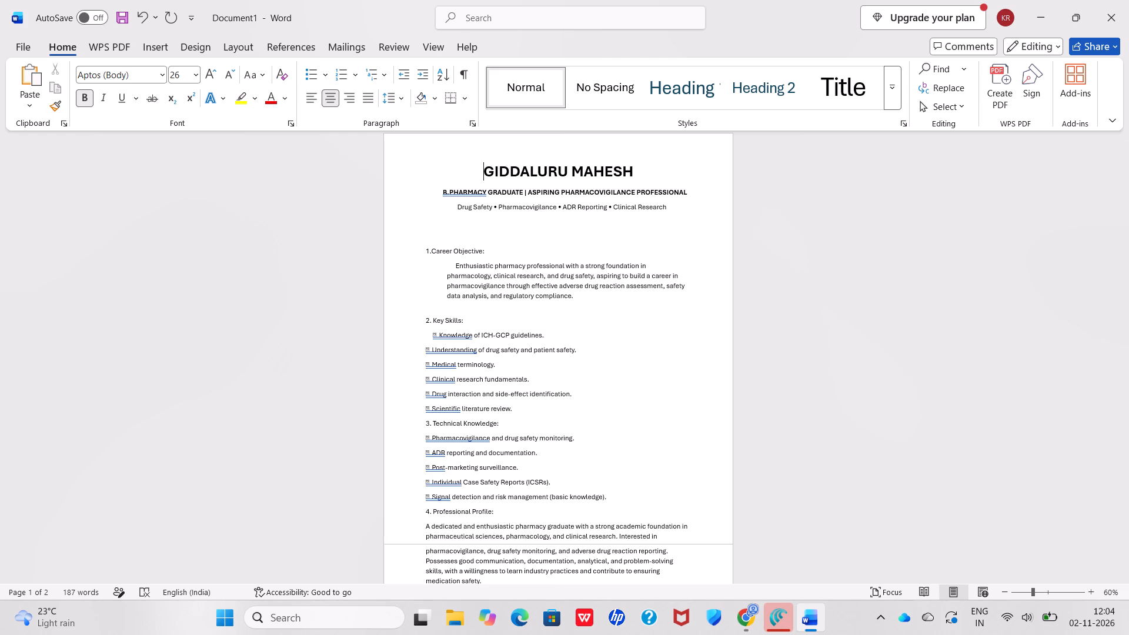
Remove one blank line above the 1. Career Objective heading.
click(420, 255)
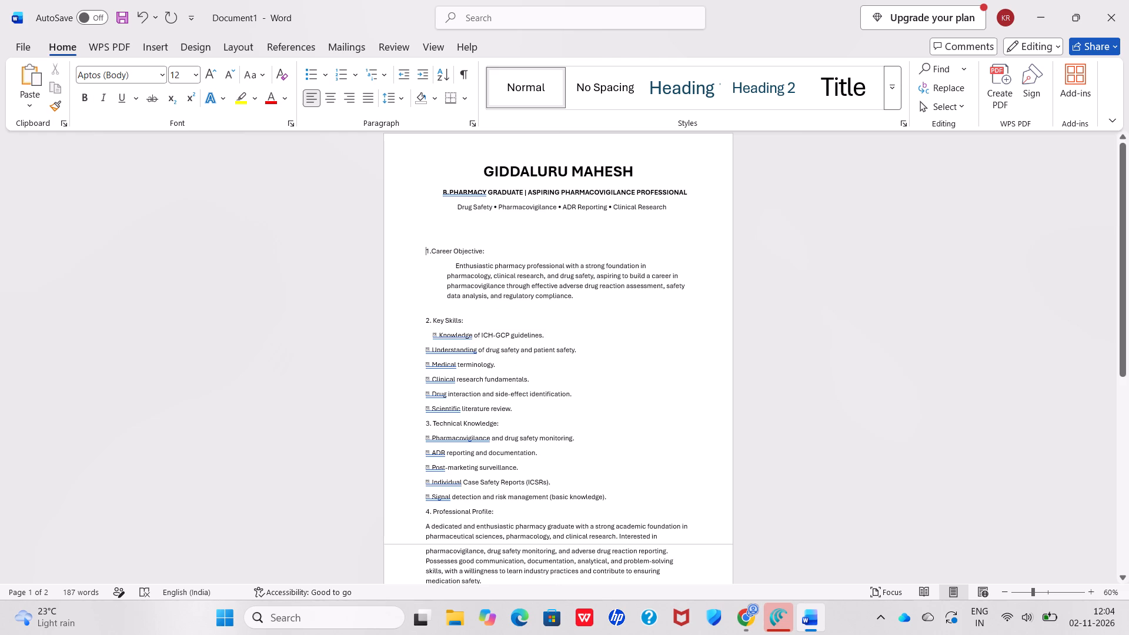
key(BackSpace)
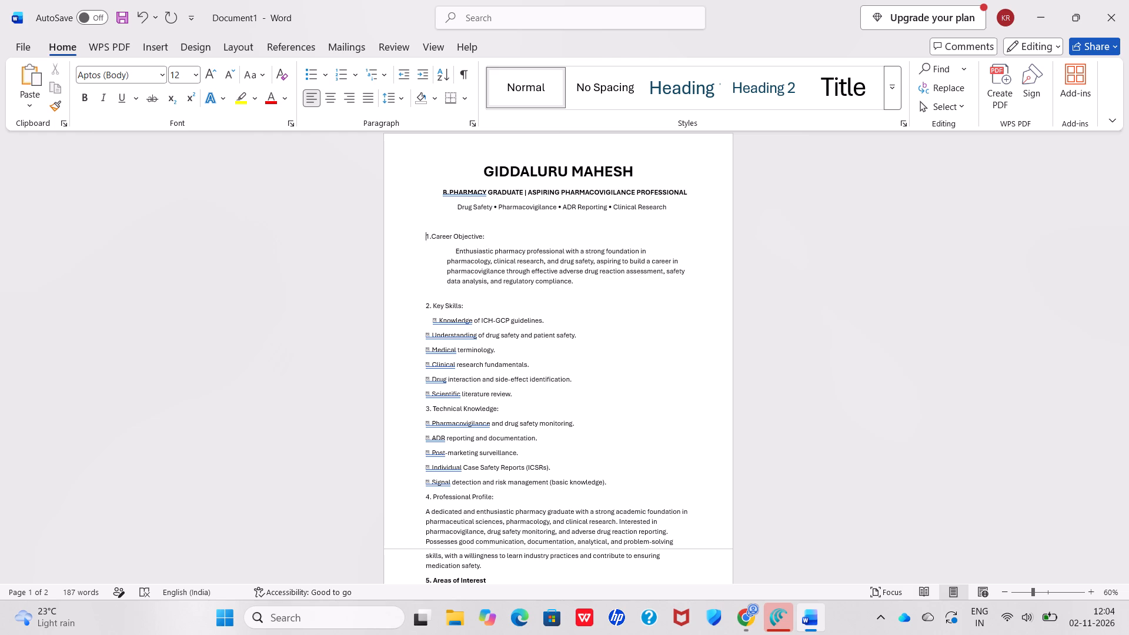
Make the 1.Career Objective heading bold and set its font size to 22.
drag(420, 255, 527, 241)
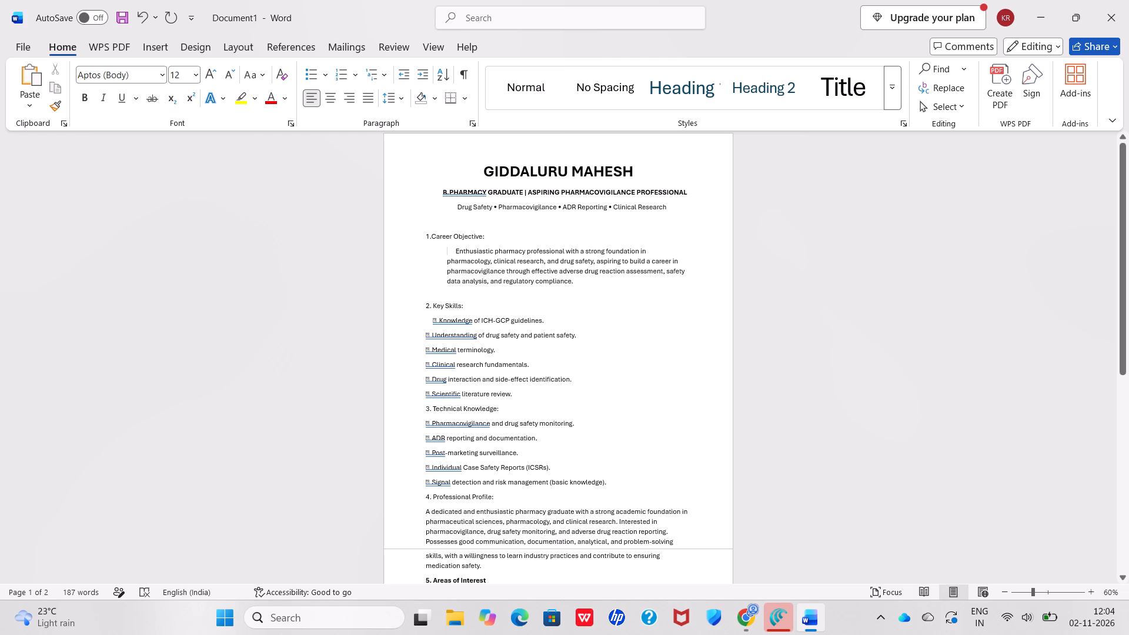
drag(425, 233, 485, 234)
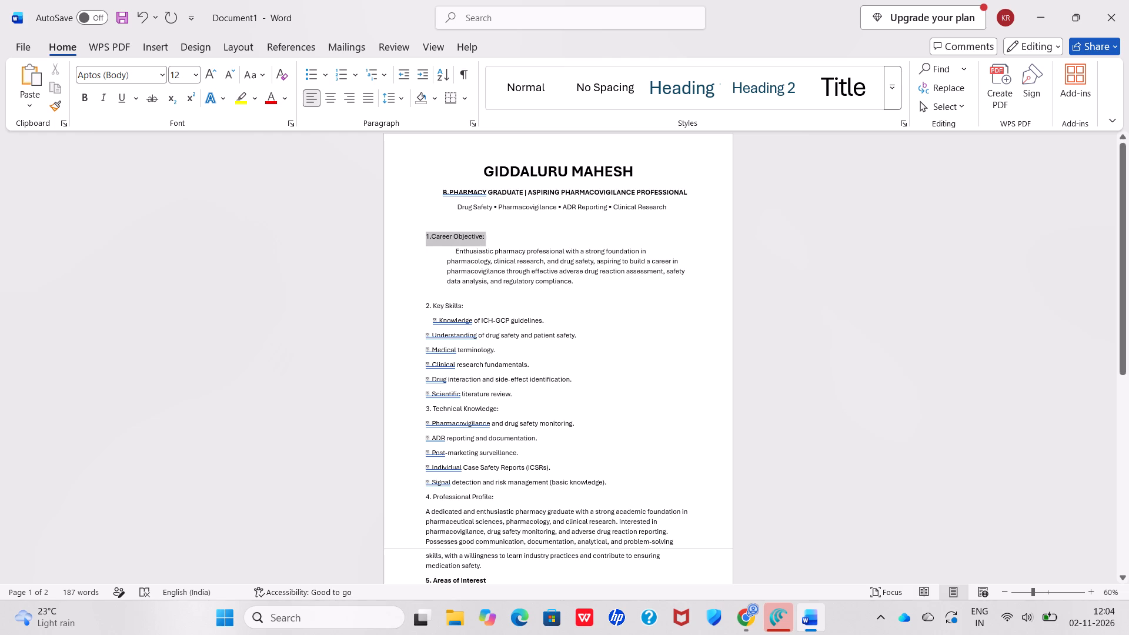
drag(485, 234, 499, 233)
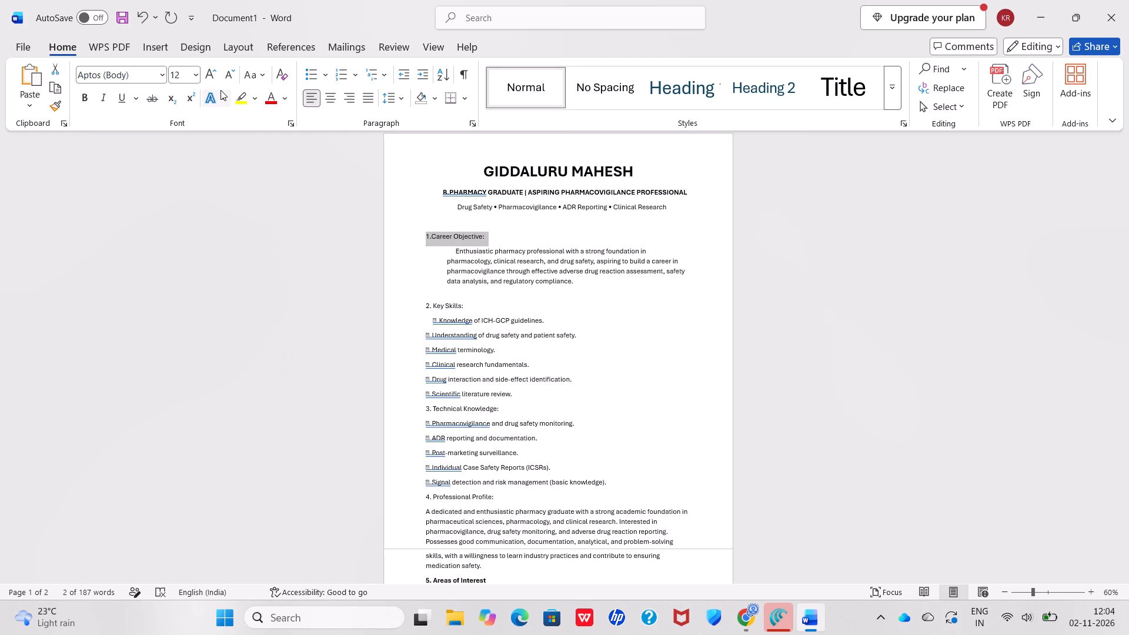
click(83, 101)
click(195, 80)
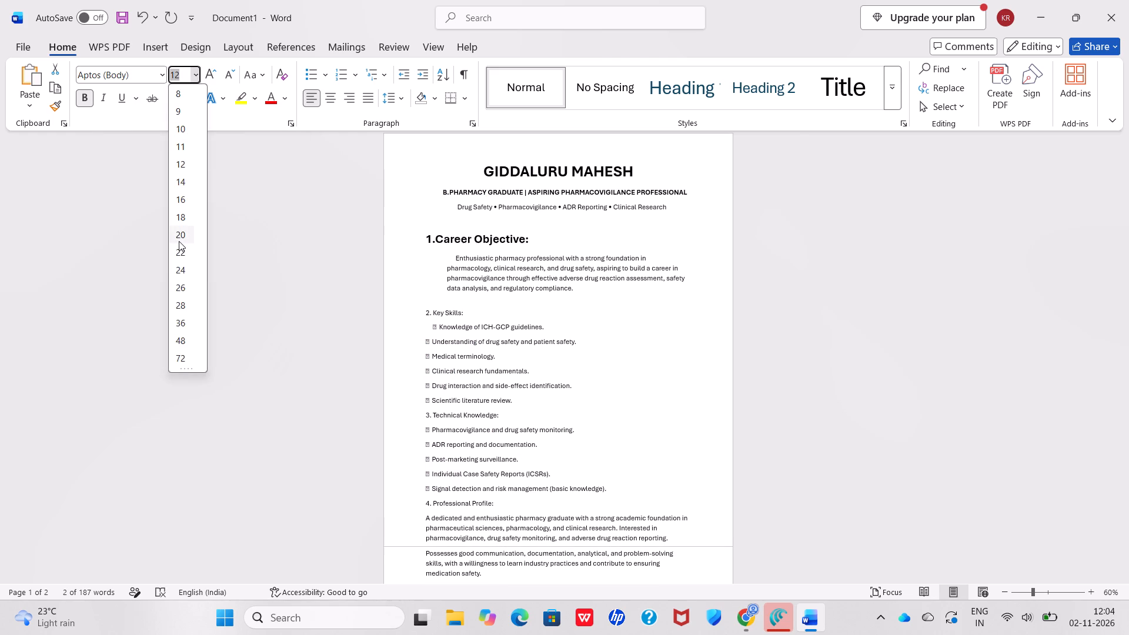
click(180, 256)
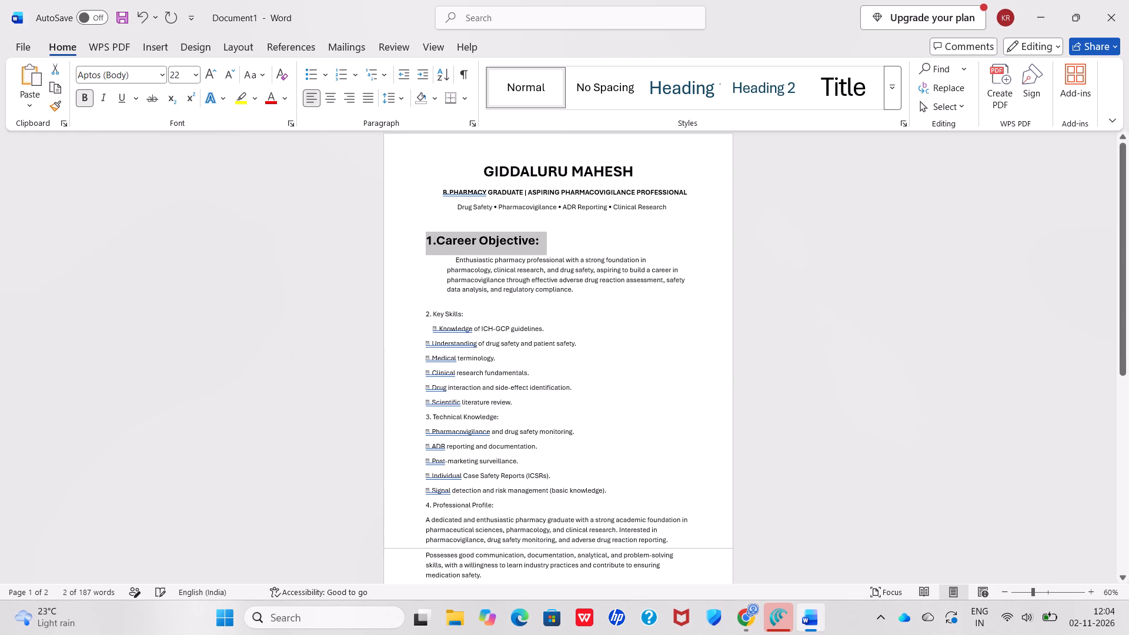
click(406, 285)
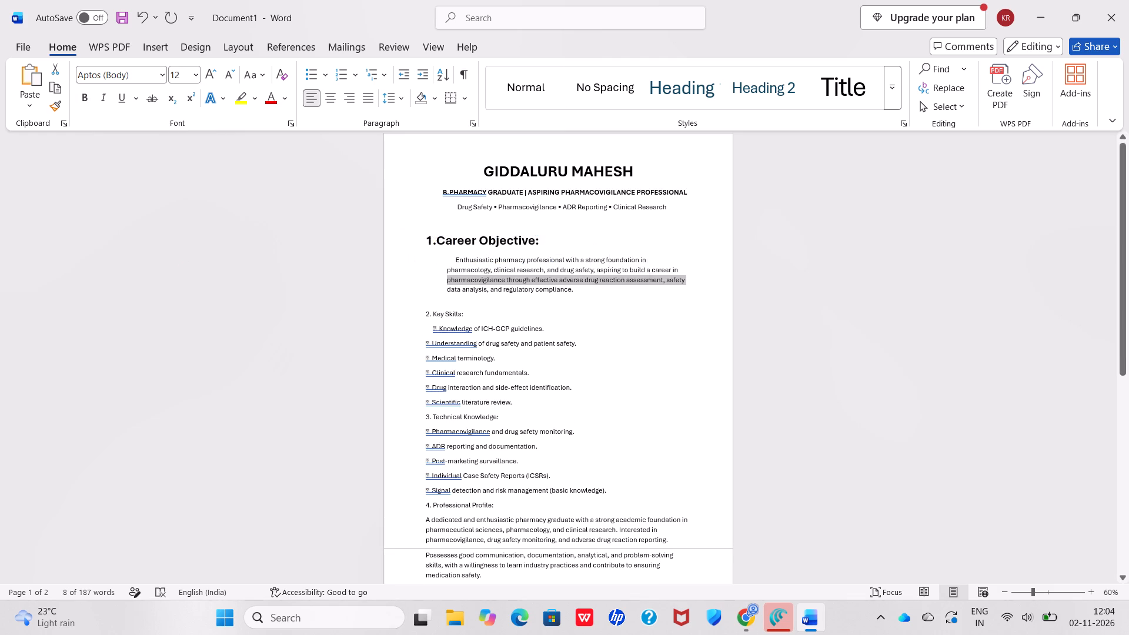
click(656, 341)
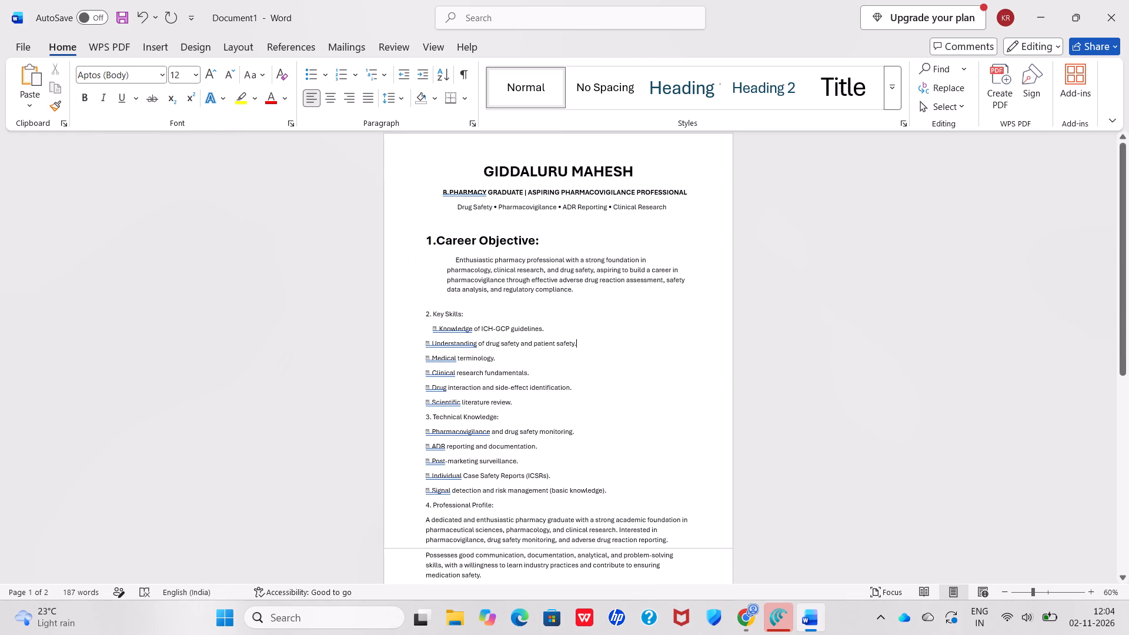
Set the font size of the 1.Career Objective heading to 20.
drag(425, 238, 543, 242)
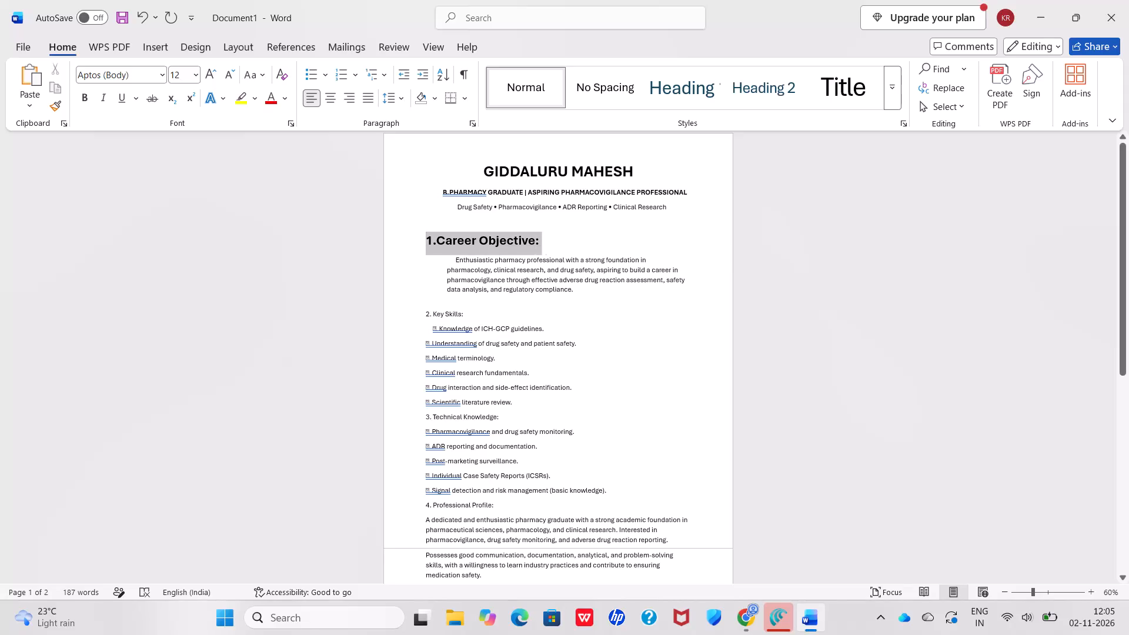
drag(543, 242, 548, 243)
click(195, 72)
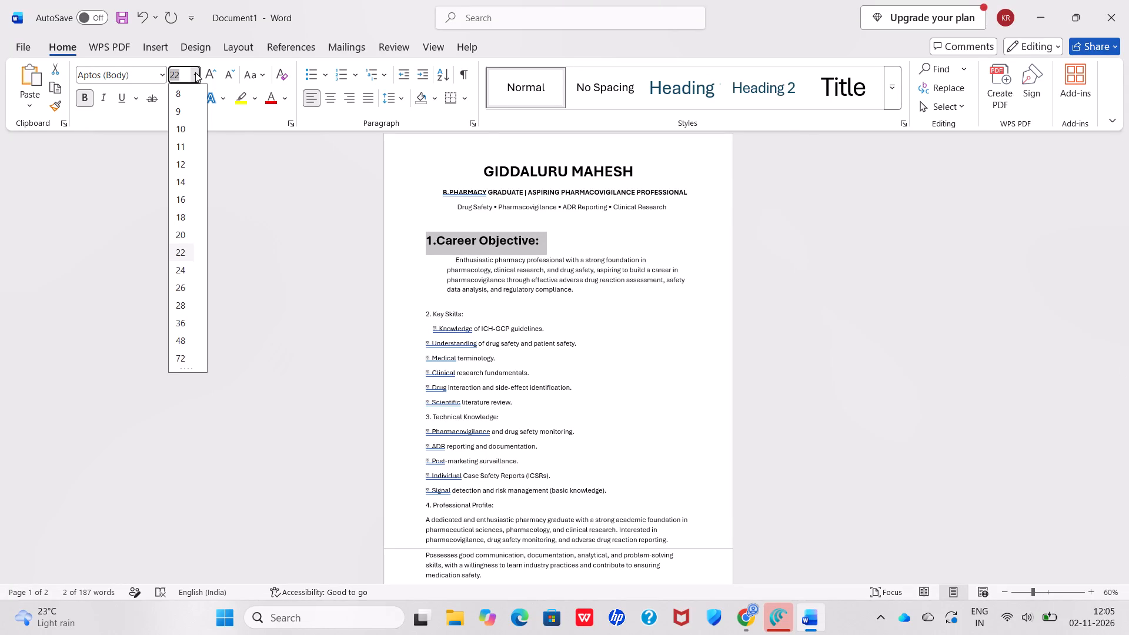
click(183, 232)
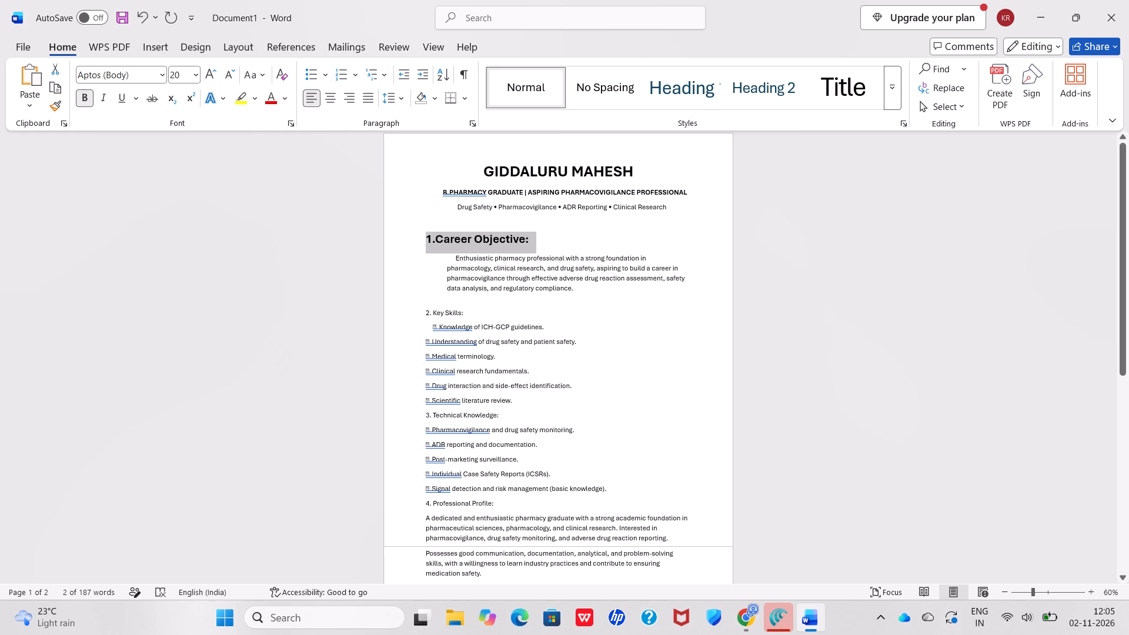
Set the 2. Key Skills heading to font size 20 and make it bold.
drag(424, 312, 476, 310)
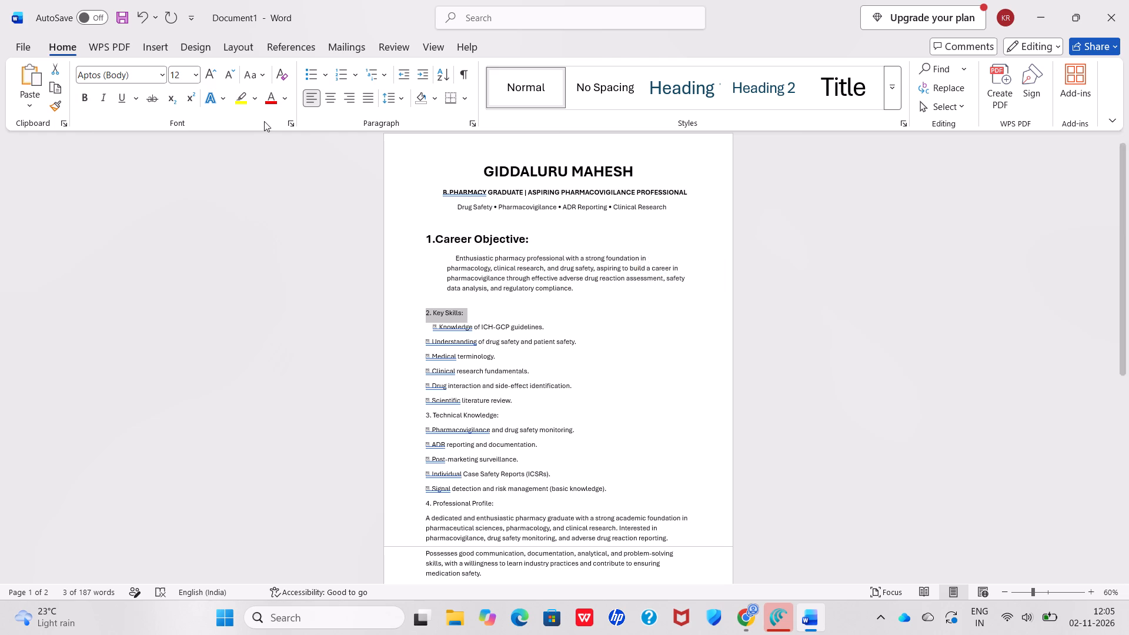
click(196, 81)
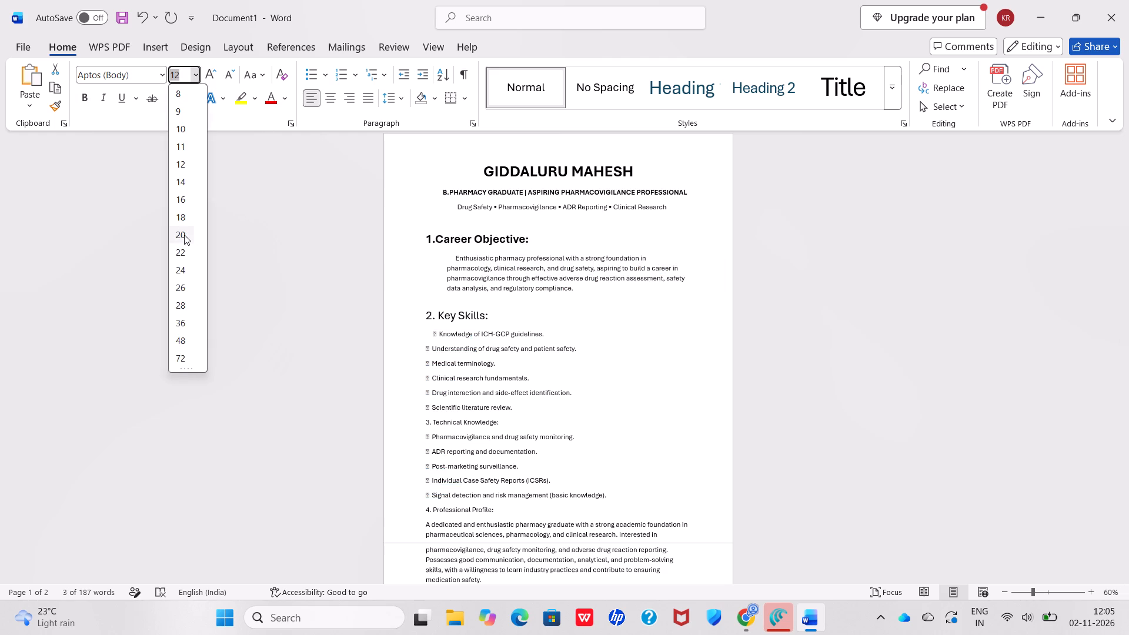
click(184, 235)
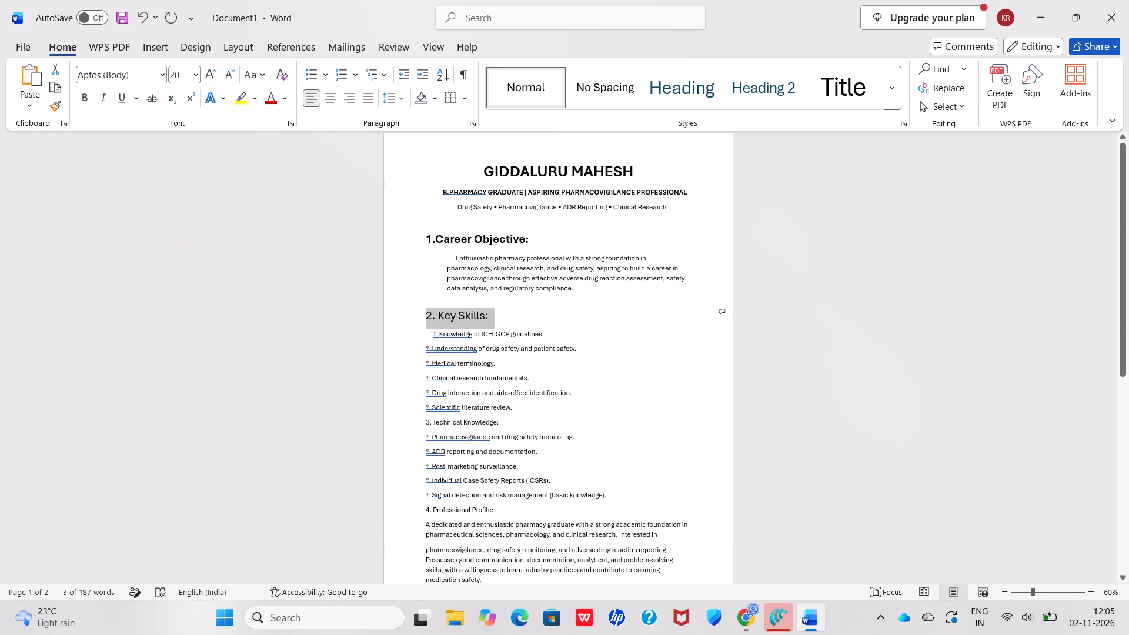
click(79, 91)
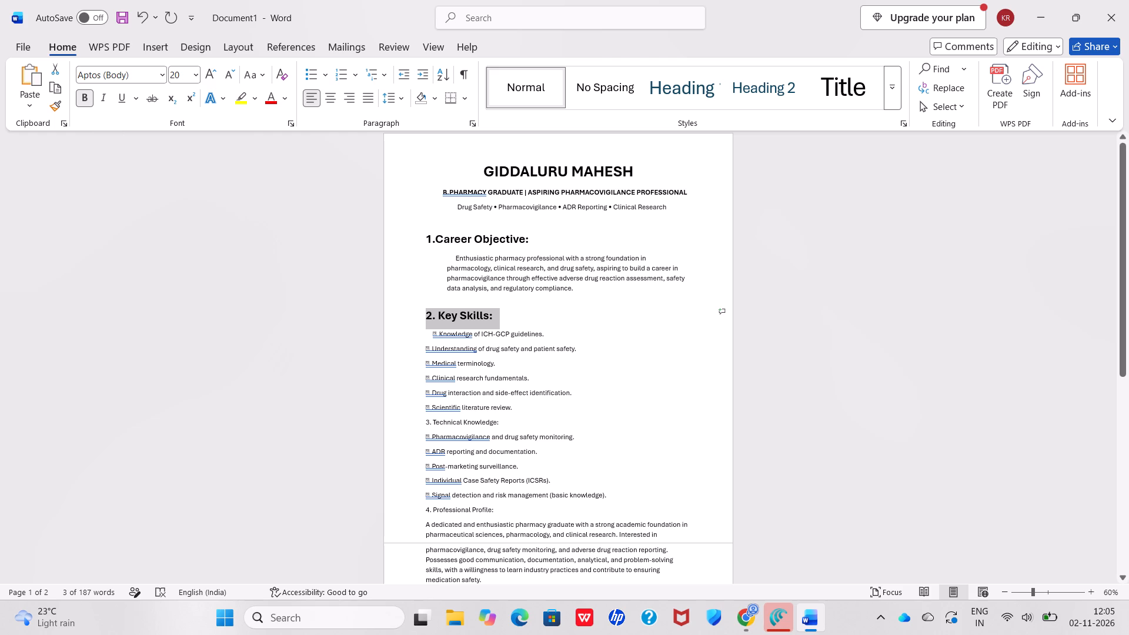
Make the 3. Technical Knowledge heading bold and set its font size to 20.
scroll(441, 340, down, 3)
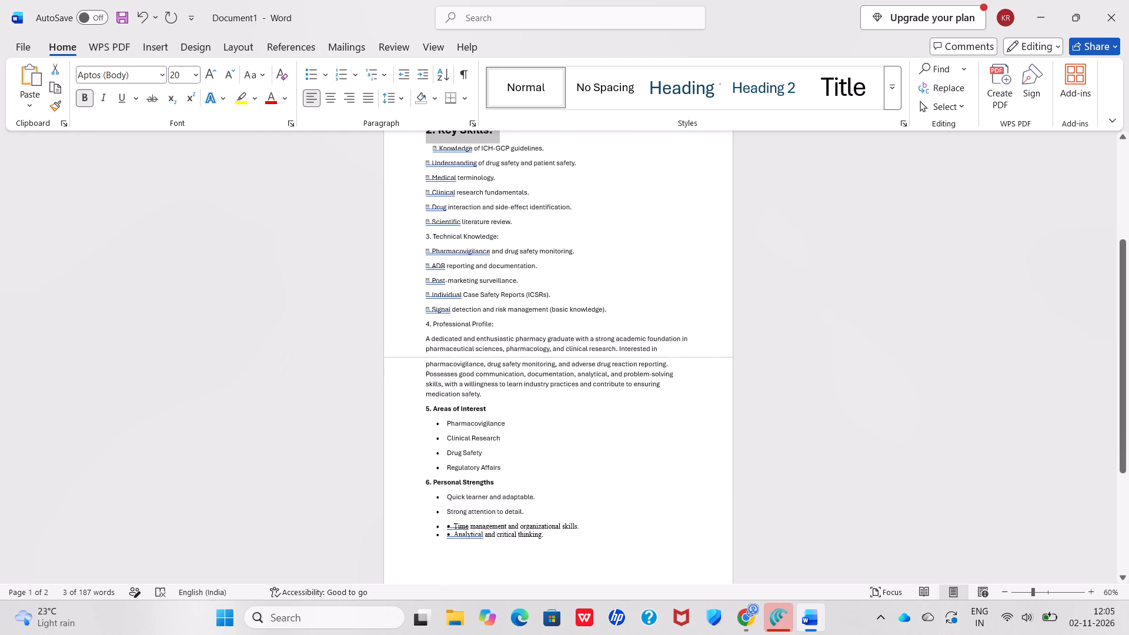
drag(426, 236, 517, 228)
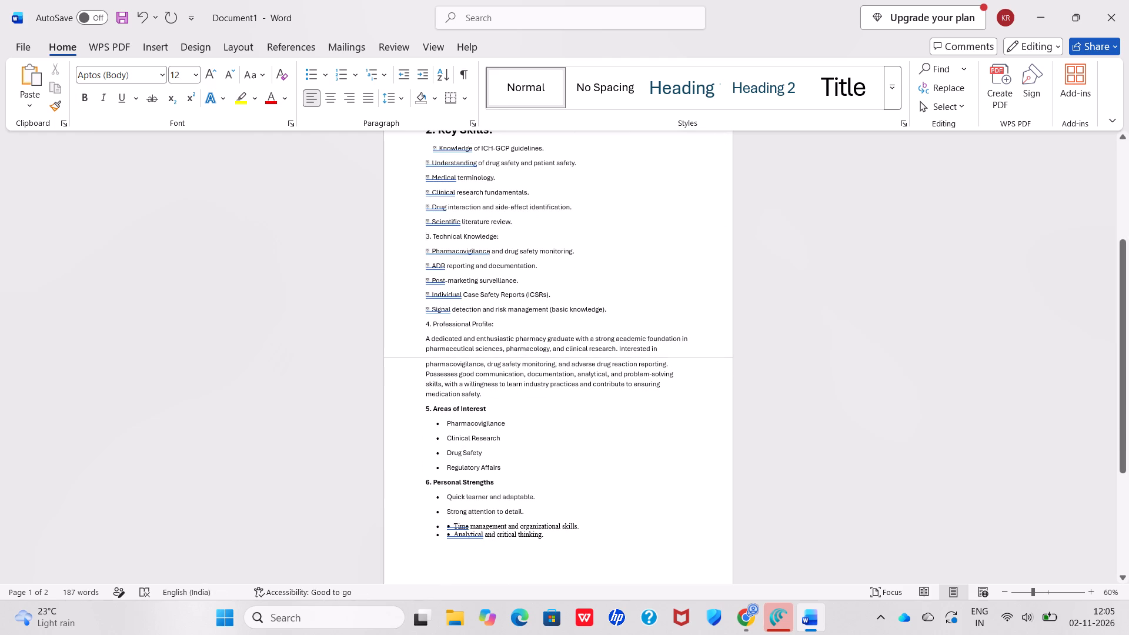
drag(502, 232, 385, 243)
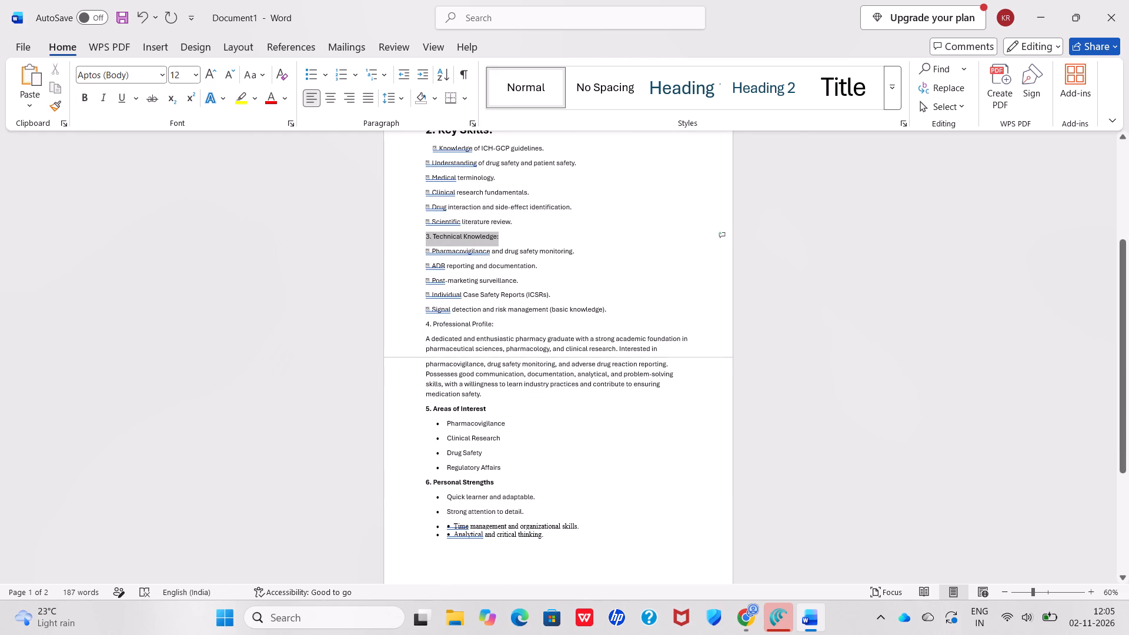
drag(385, 243, 383, 243)
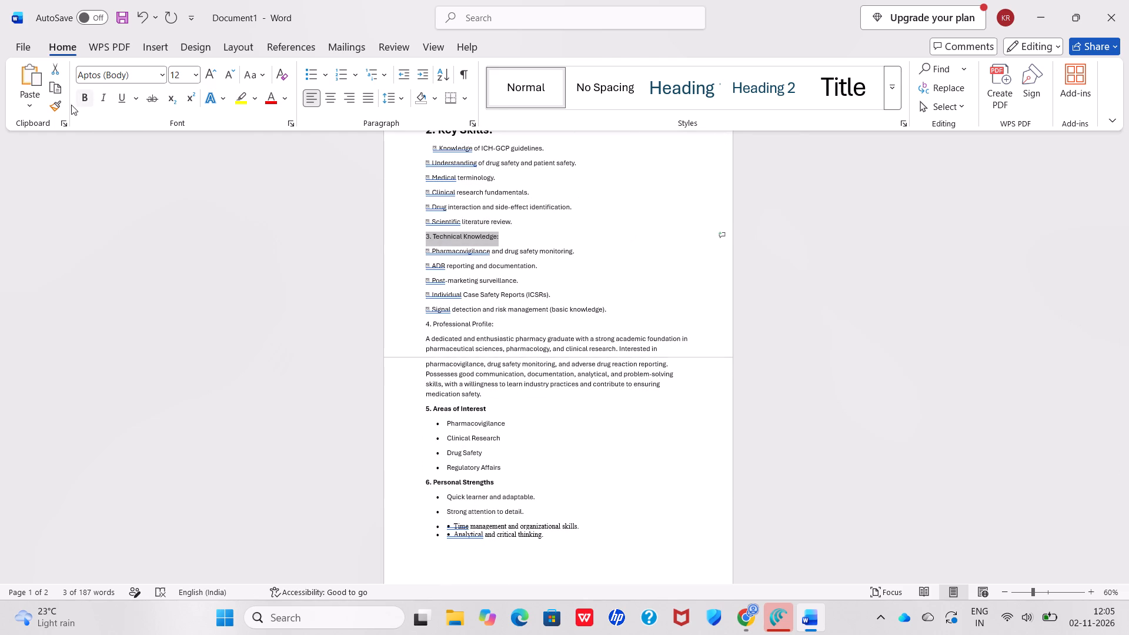
click(85, 102)
drag(195, 76, 186, 236)
click(186, 236)
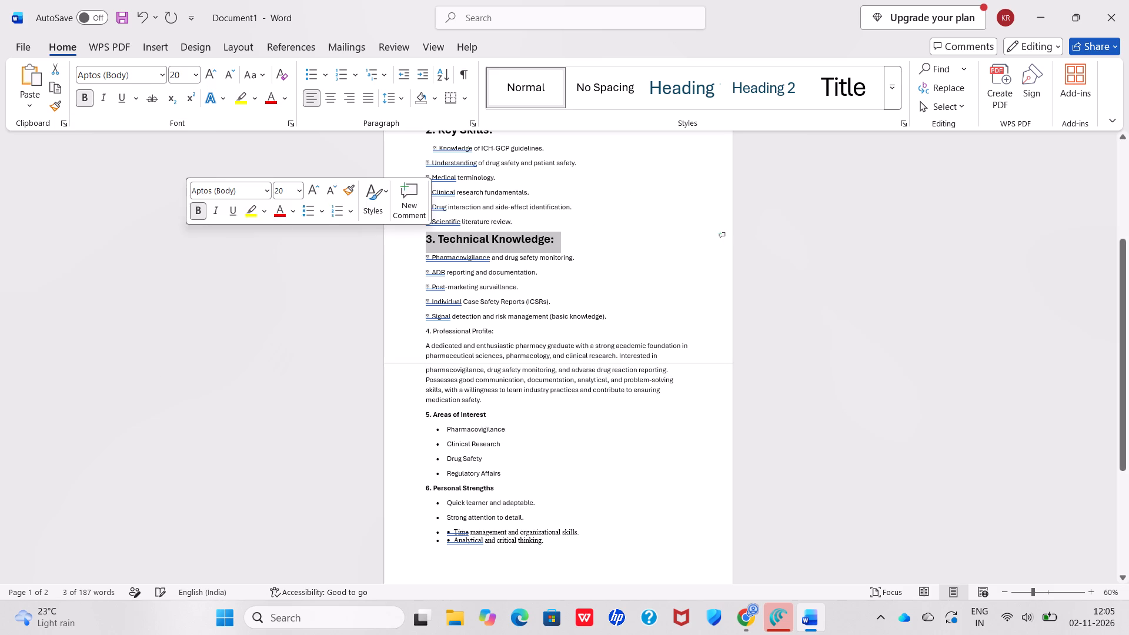
Make the 4. Professional Profile heading bold and set its font size to 20.
drag(423, 332, 499, 331)
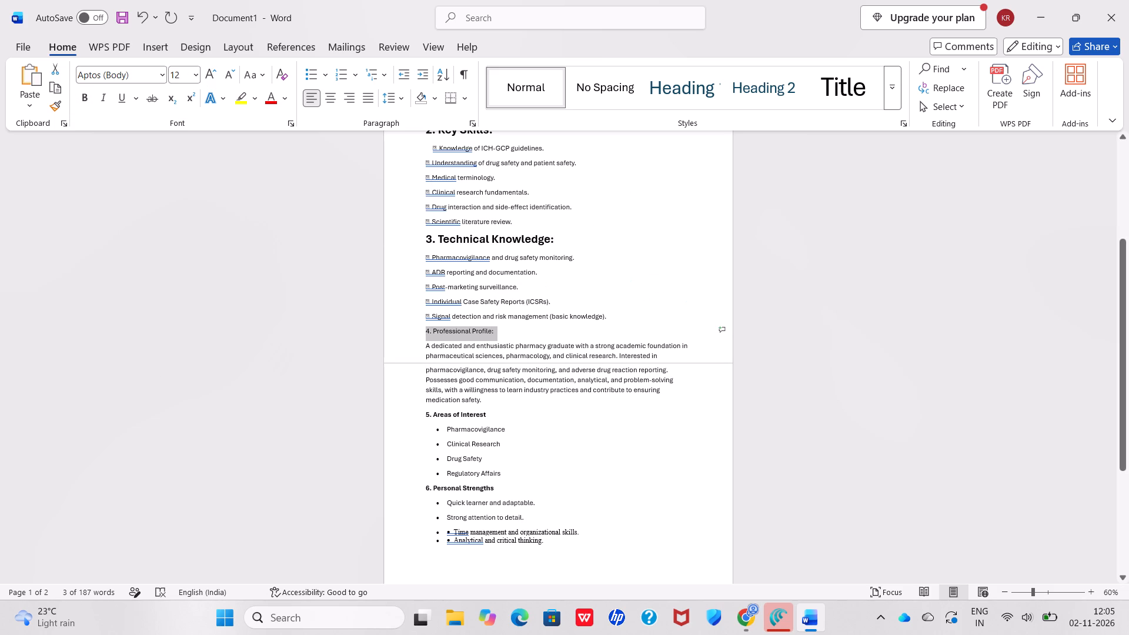
click(83, 93)
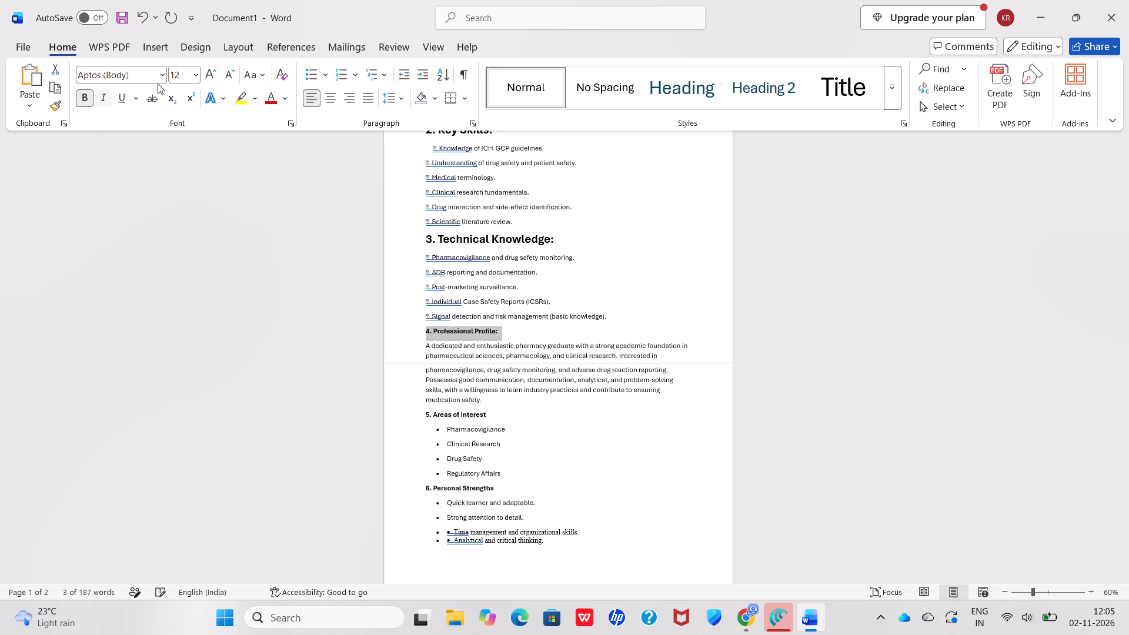
click(193, 75)
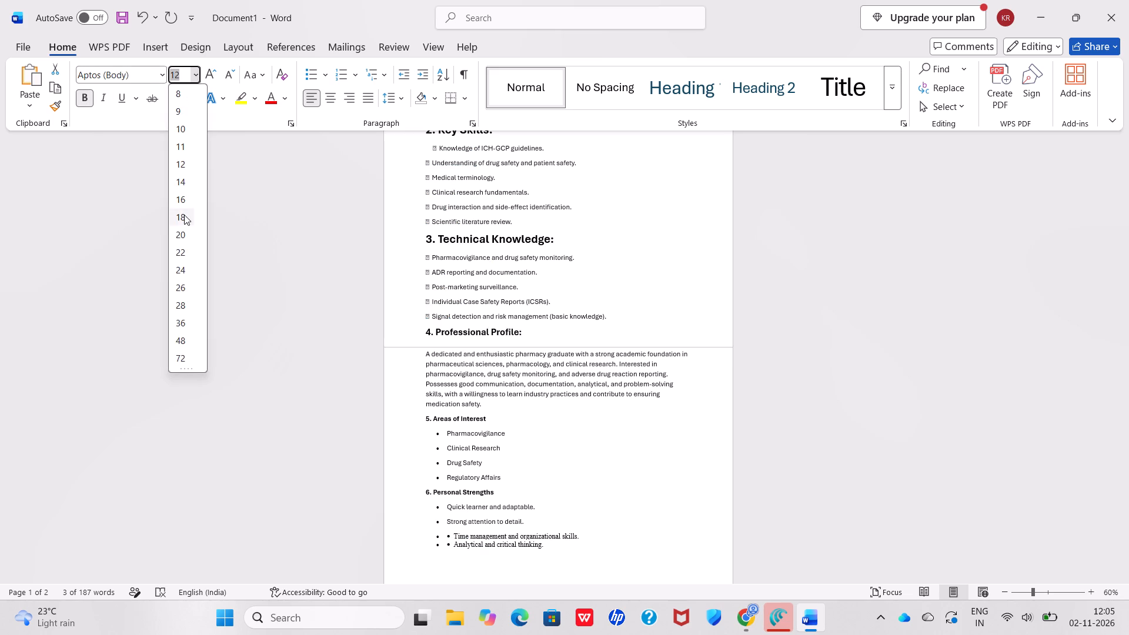
click(181, 235)
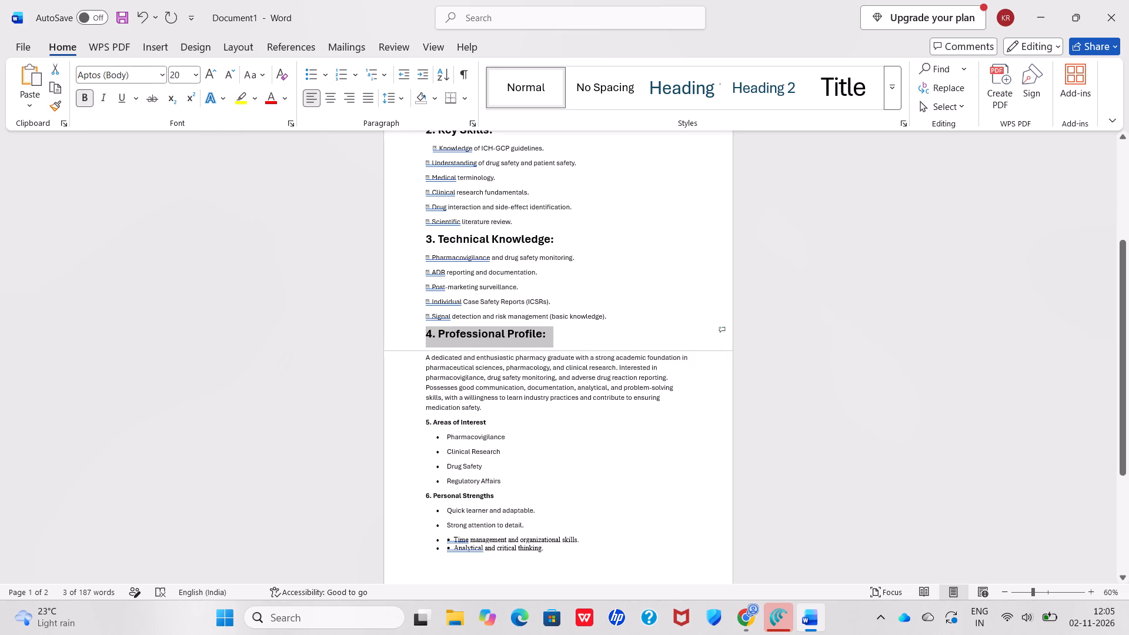
Set the 5. Areas of Interest heading to font size 20, keeping it bold.
drag(423, 418, 493, 425)
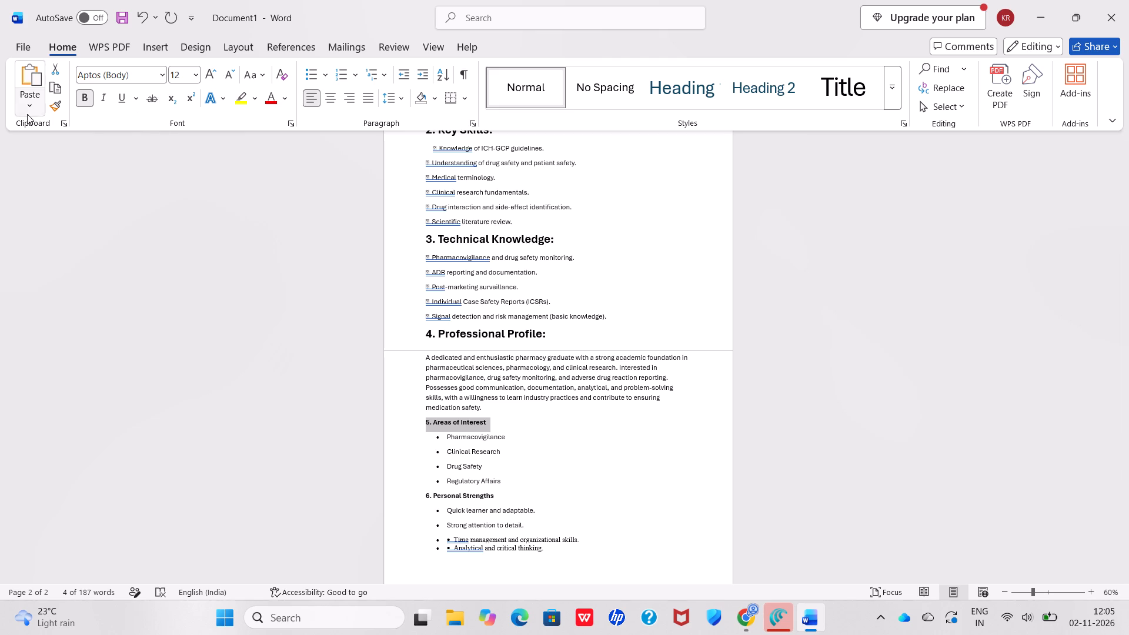
click(83, 102)
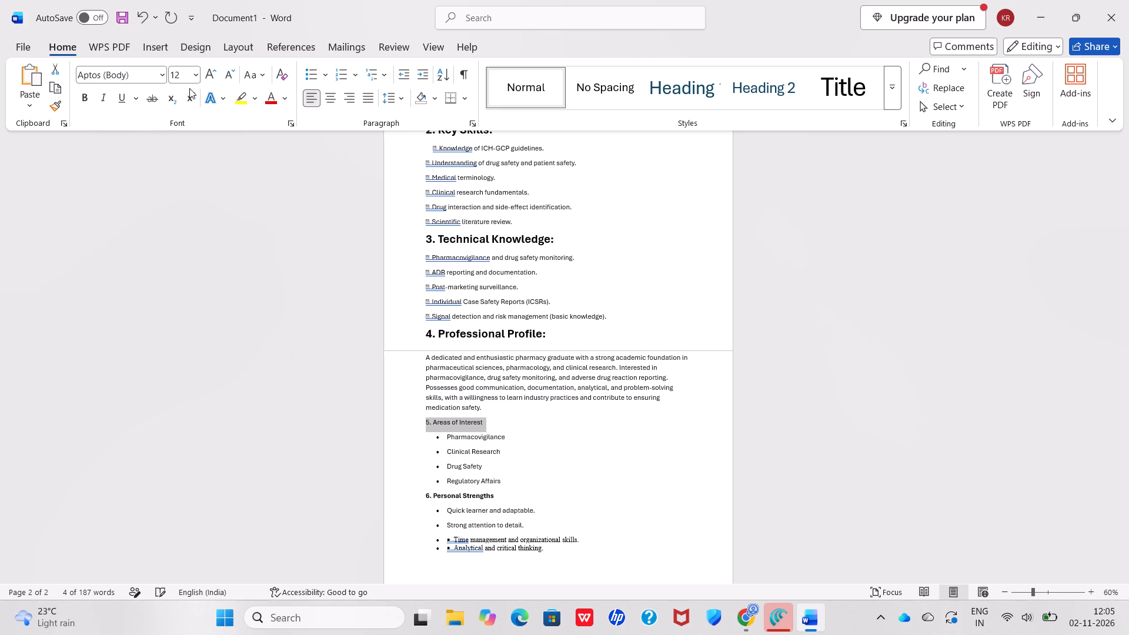
click(85, 95)
click(189, 76)
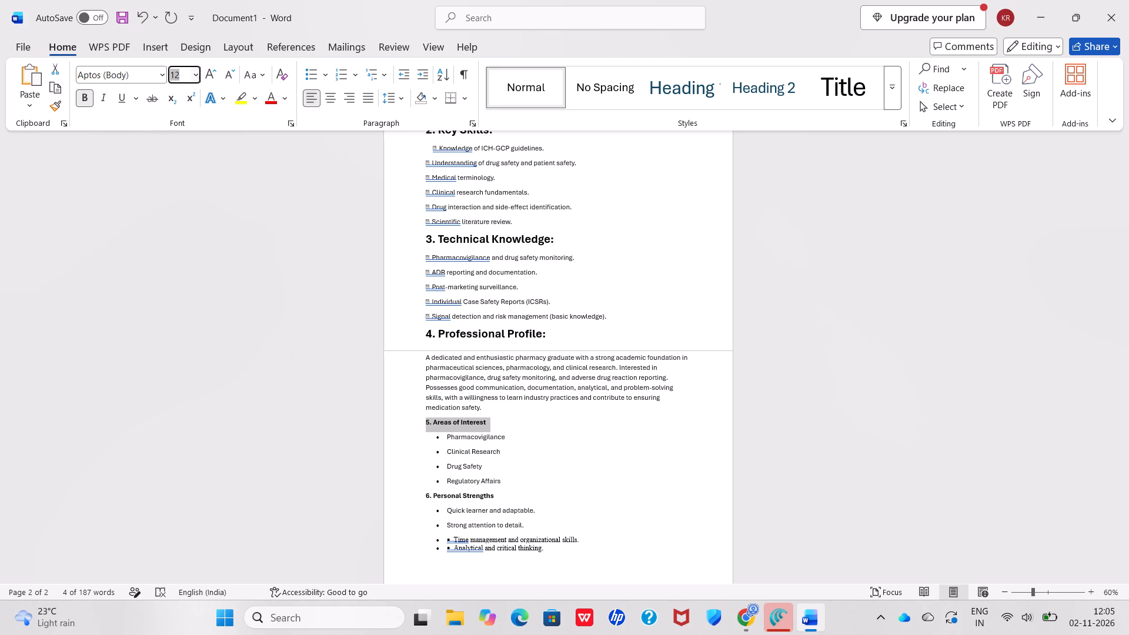
click(199, 70)
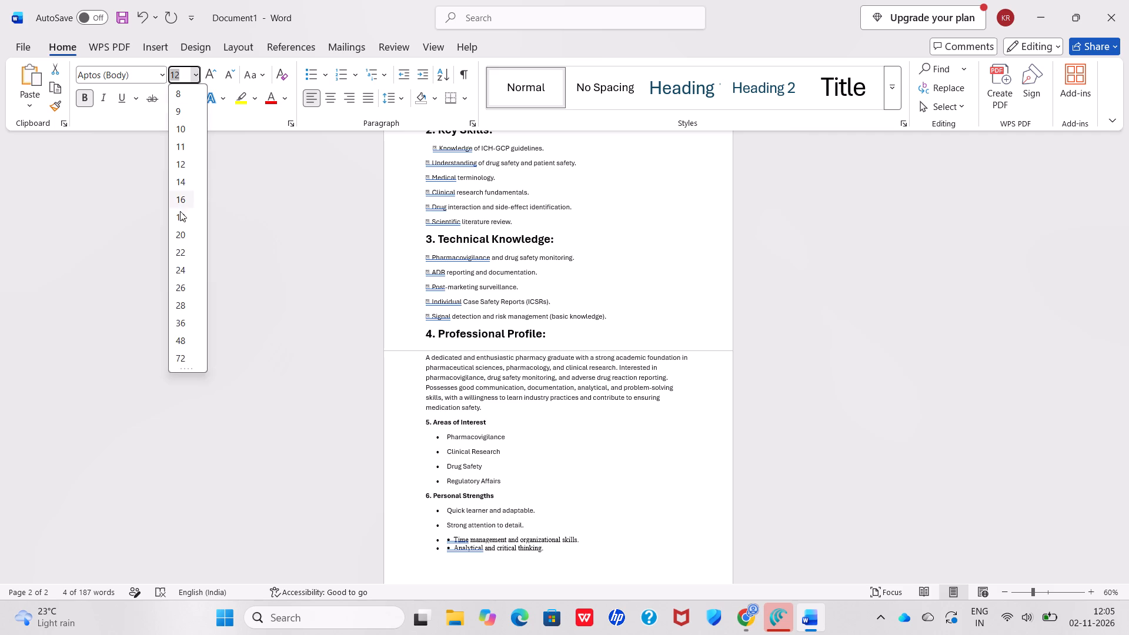
click(180, 235)
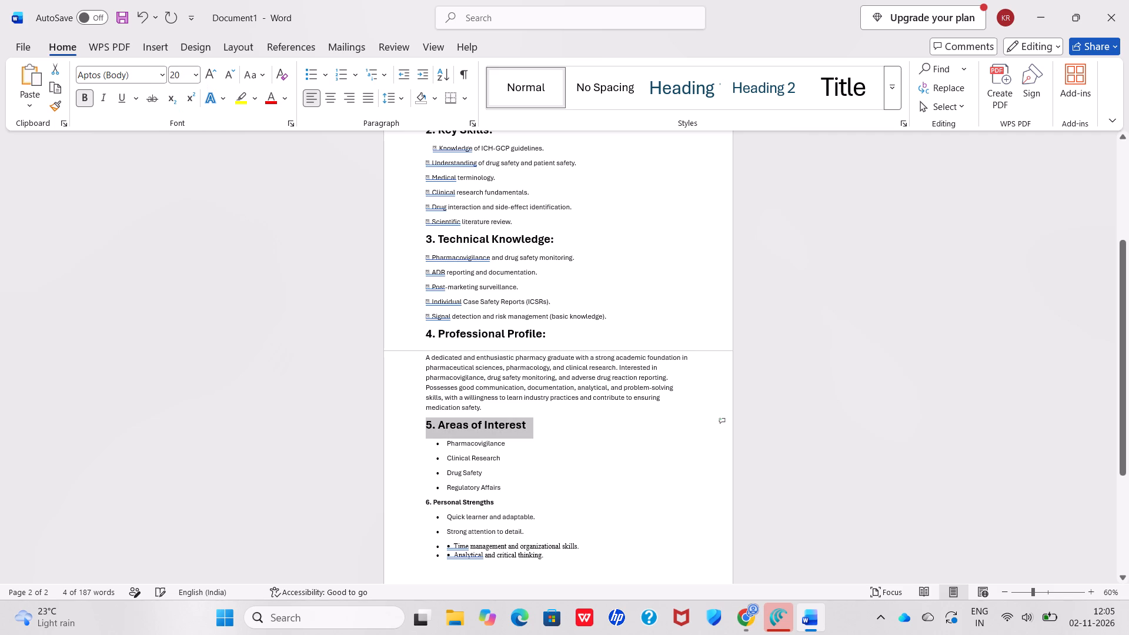
Set the font size of the 6. Personal Strengths heading on the second page to 20.
scroll(429, 379, down, 2)
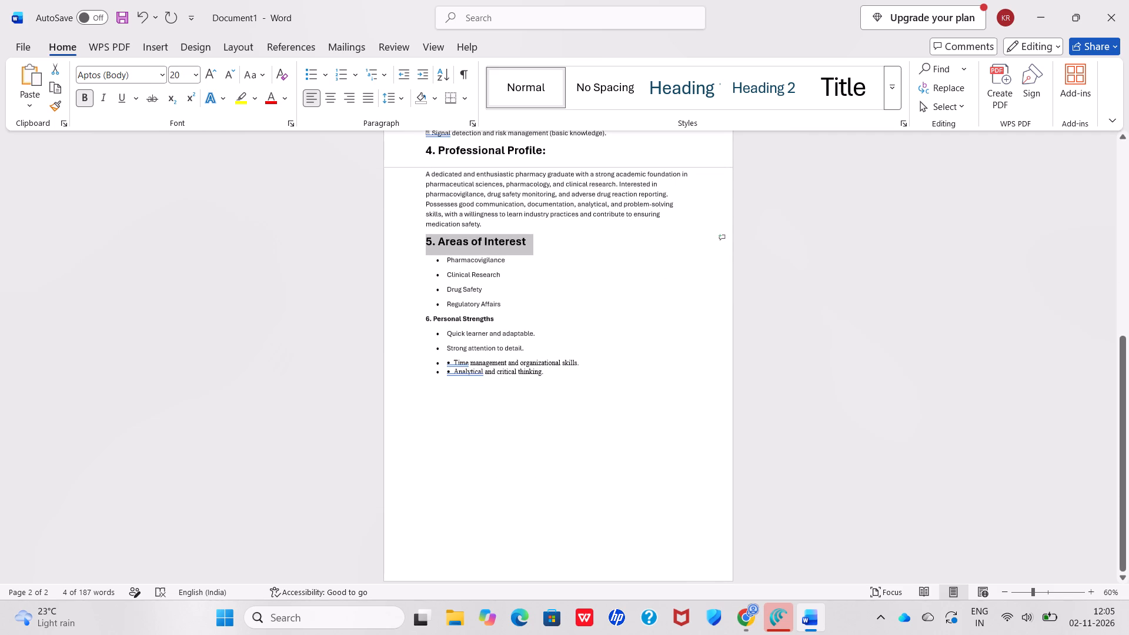
drag(423, 317, 494, 323)
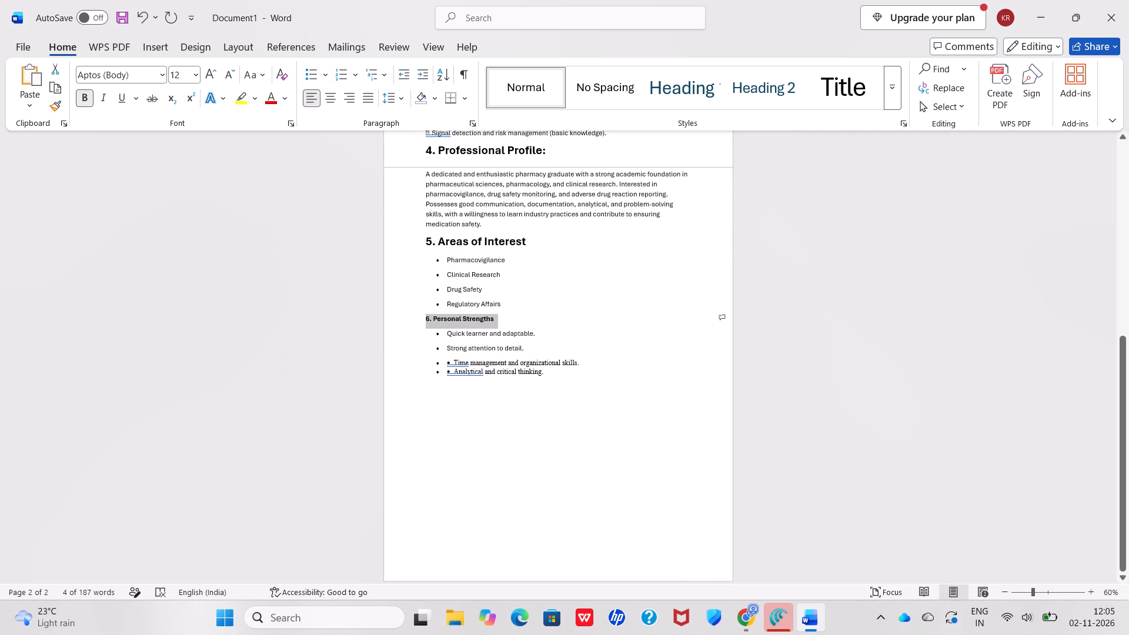
click(197, 76)
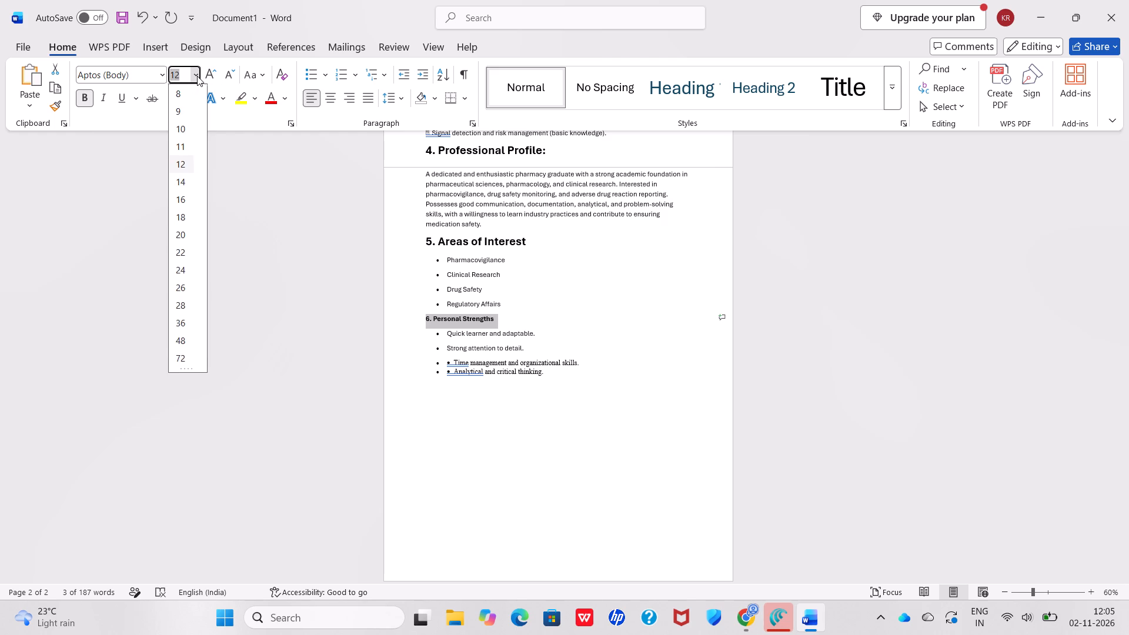
click(185, 230)
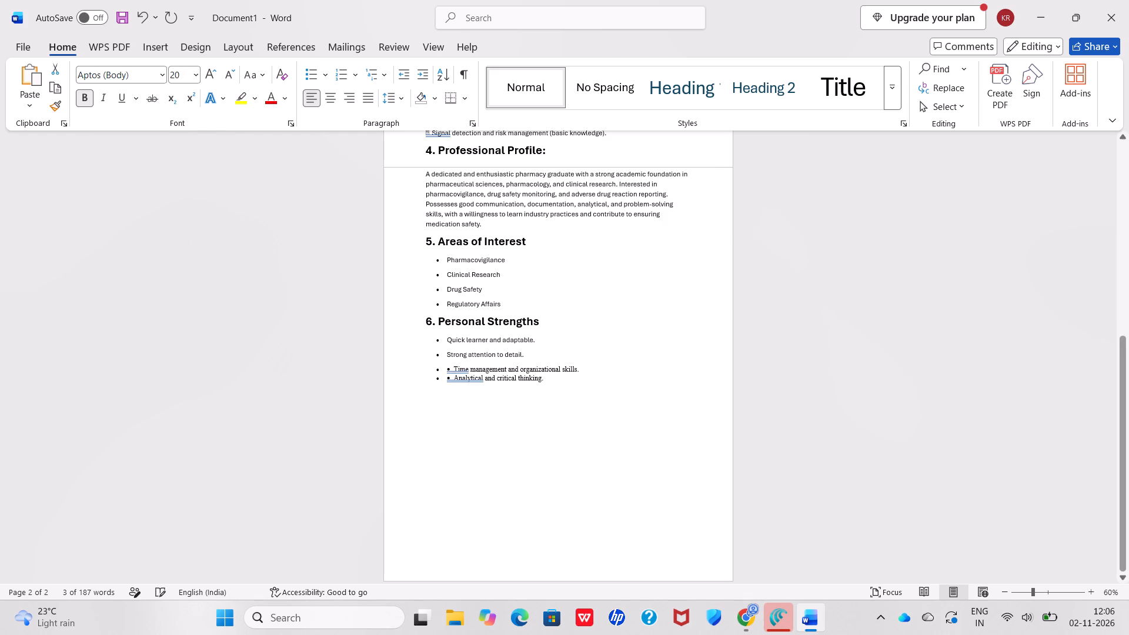
scroll(515, 480, down, 2)
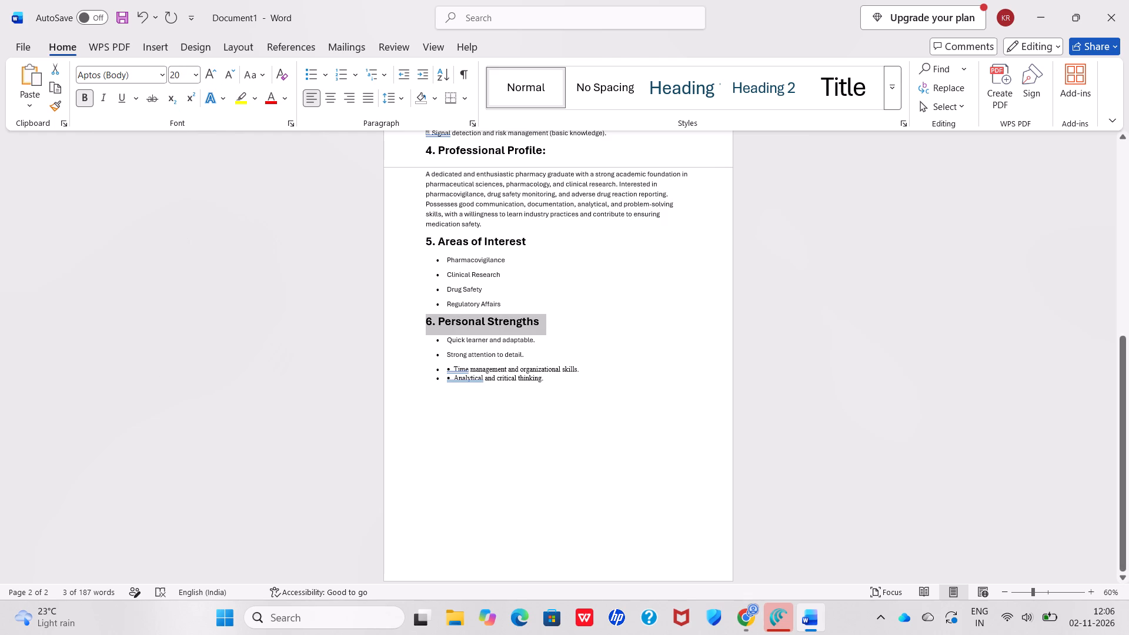
scroll(515, 480, down, 5)
click(749, 622)
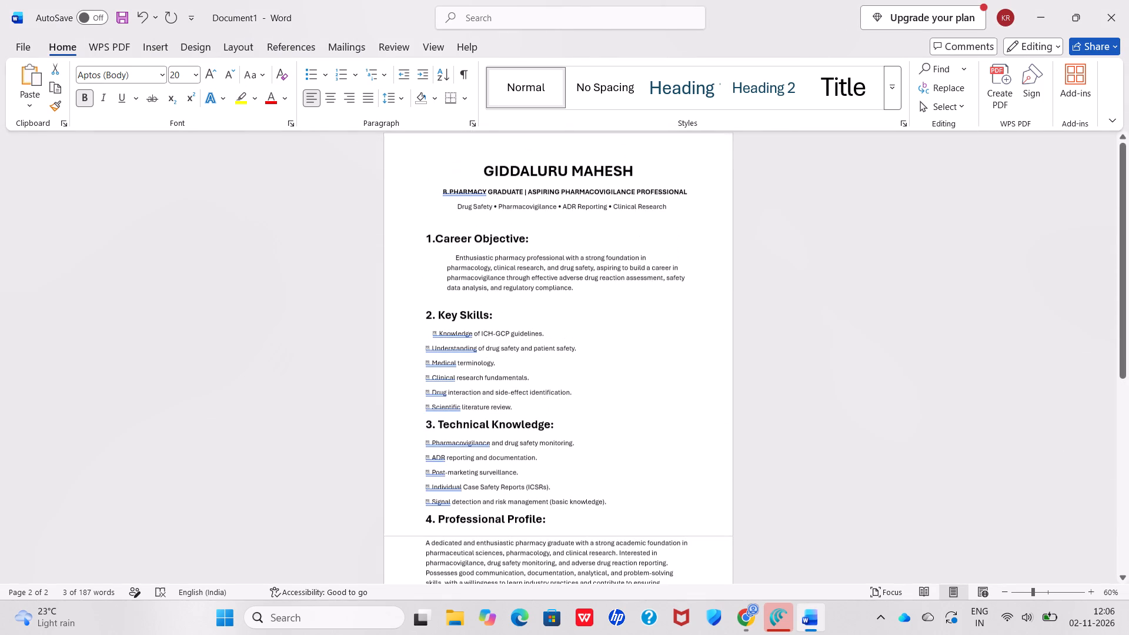
scroll(678, 435, up, 6)
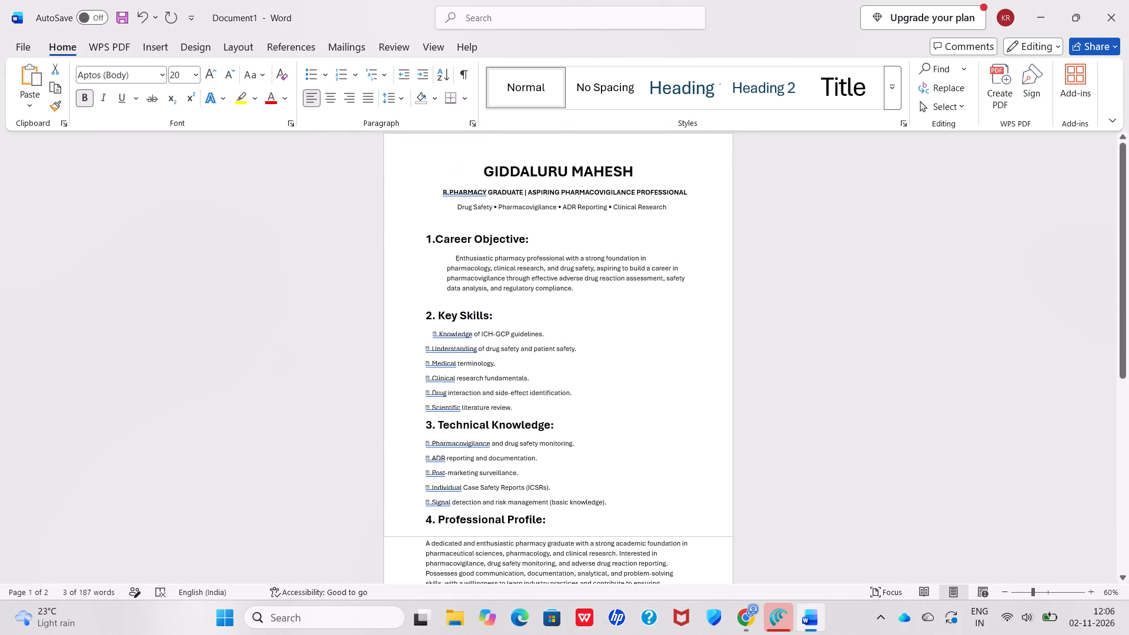
drag(432, 330, 562, 335)
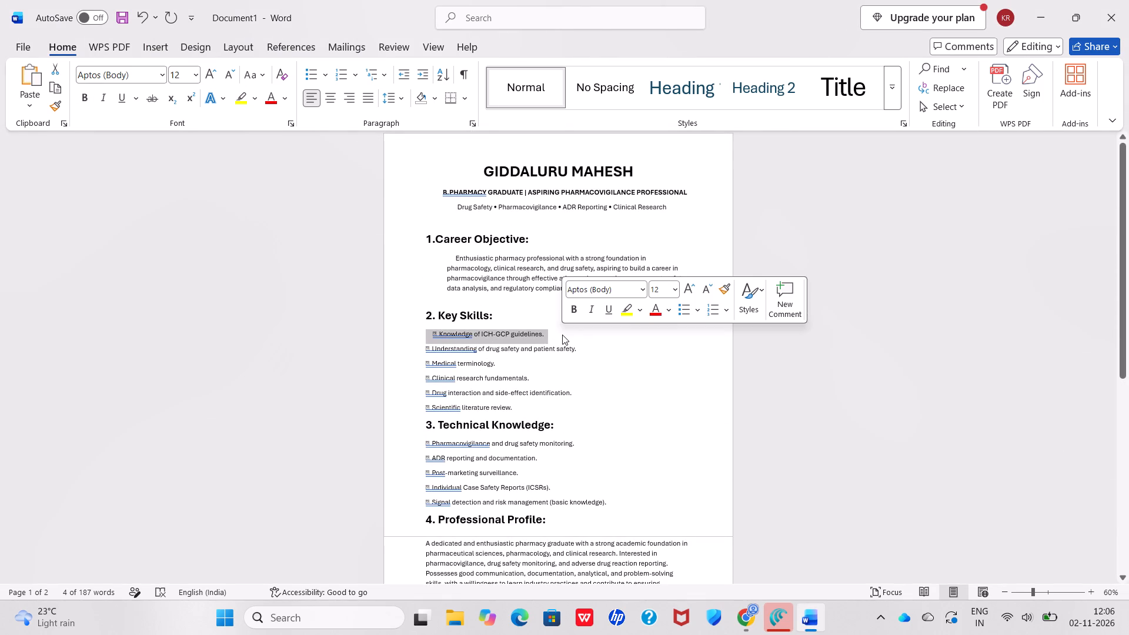
key(BackSpace)
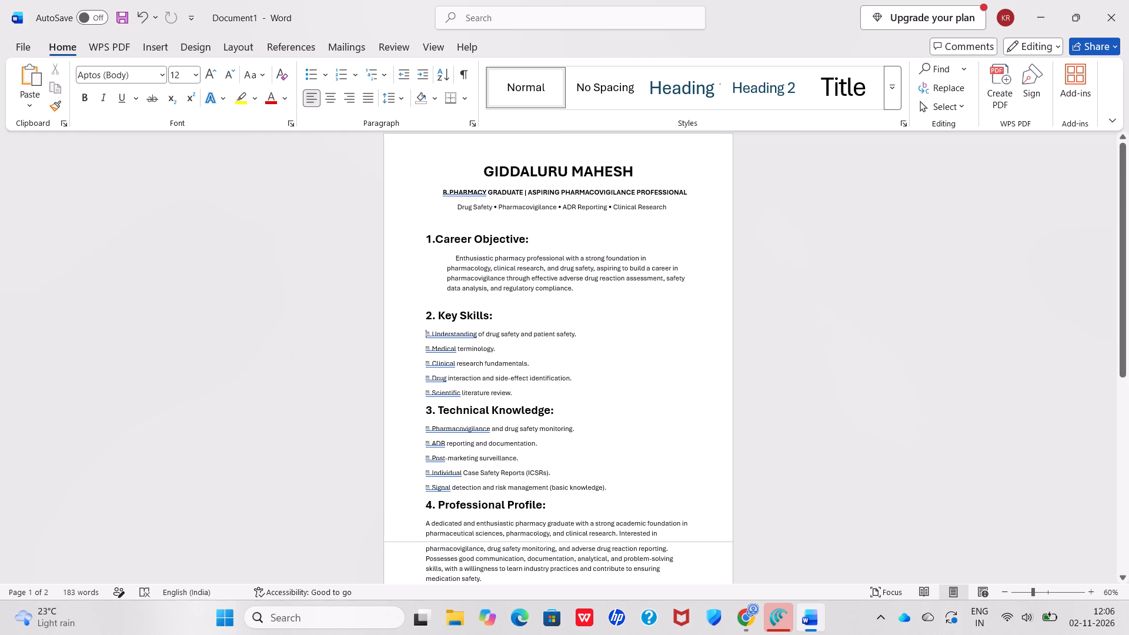
drag(426, 332, 672, 343)
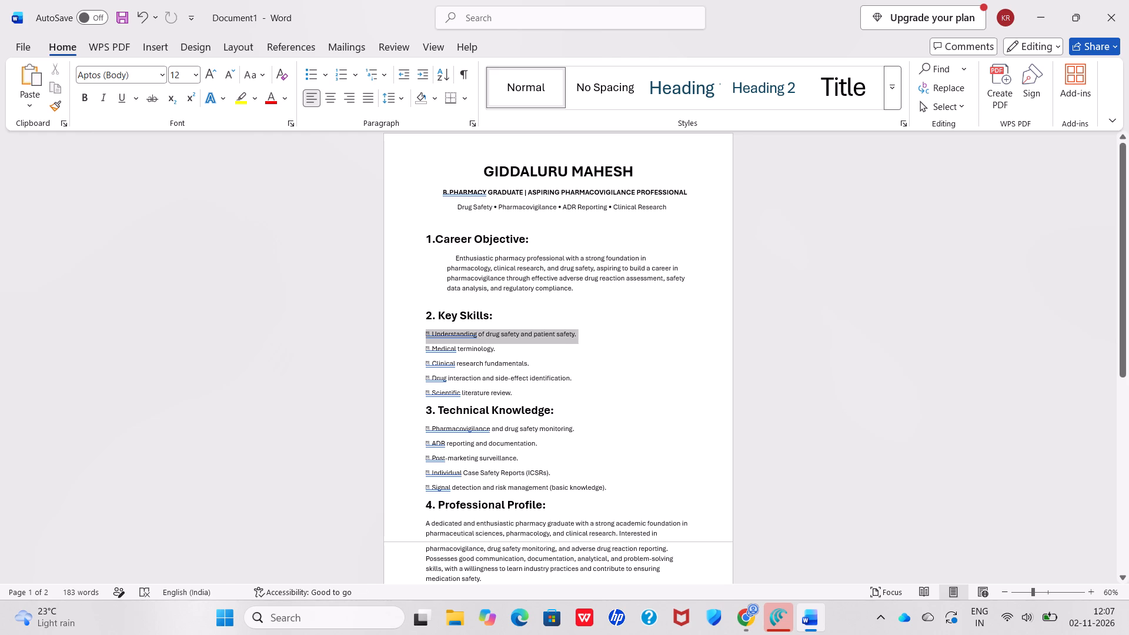
key(BackSpace)
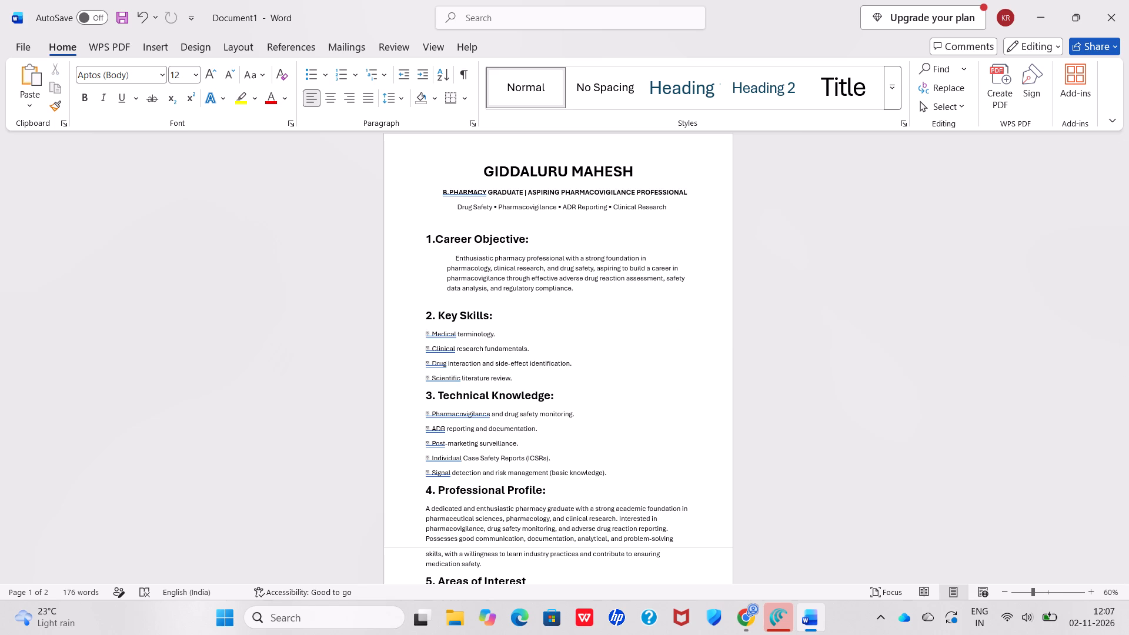
Remove the extra blank line between the Career Objective paragraph and the 2. Key Skills heading.
click(425, 316)
key(BackSpace)
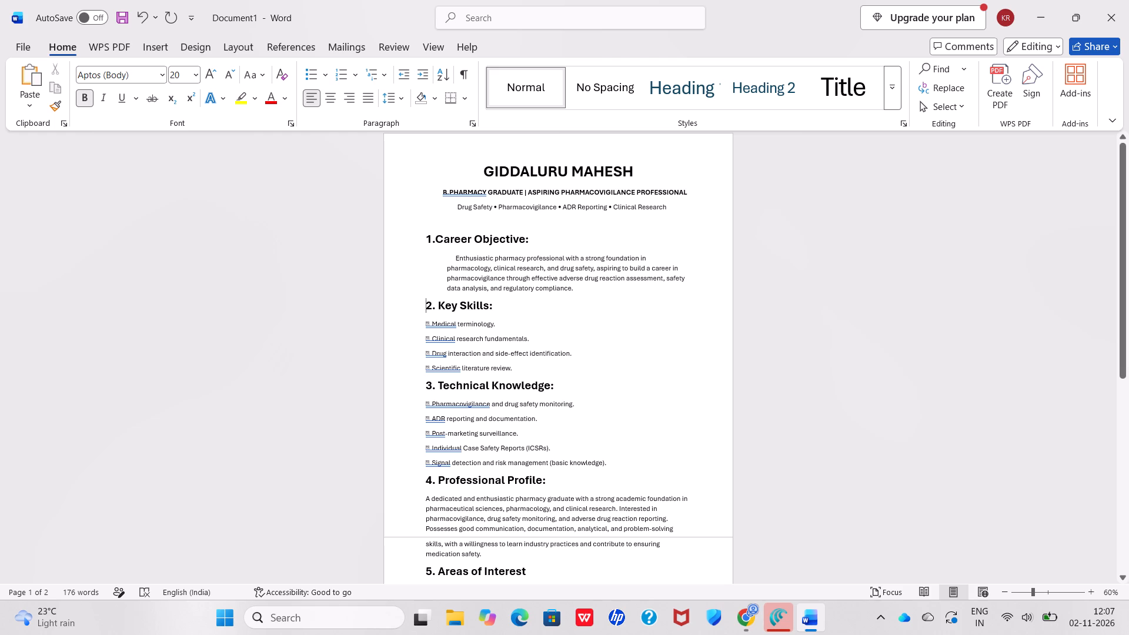
Delete the Individual Case Safety Reports (ICSRs) line from the Technical Knowledge section, leaving no empty line in its place.
drag(422, 451, 647, 442)
drag(647, 442, 549, 451)
key(BackSpace)
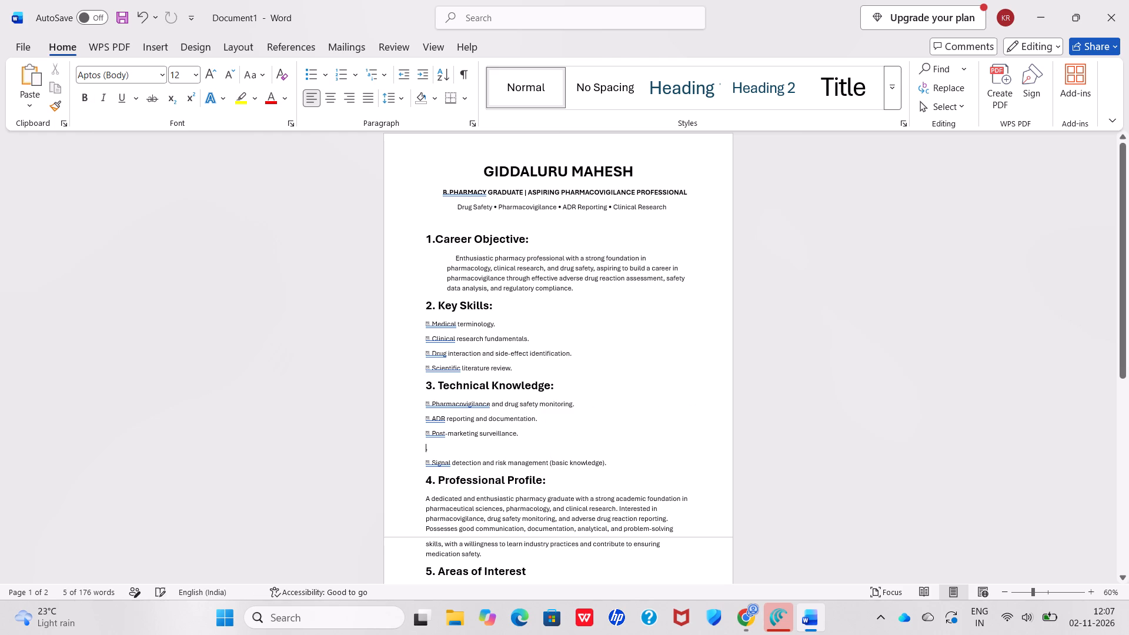
key(BackSpace)
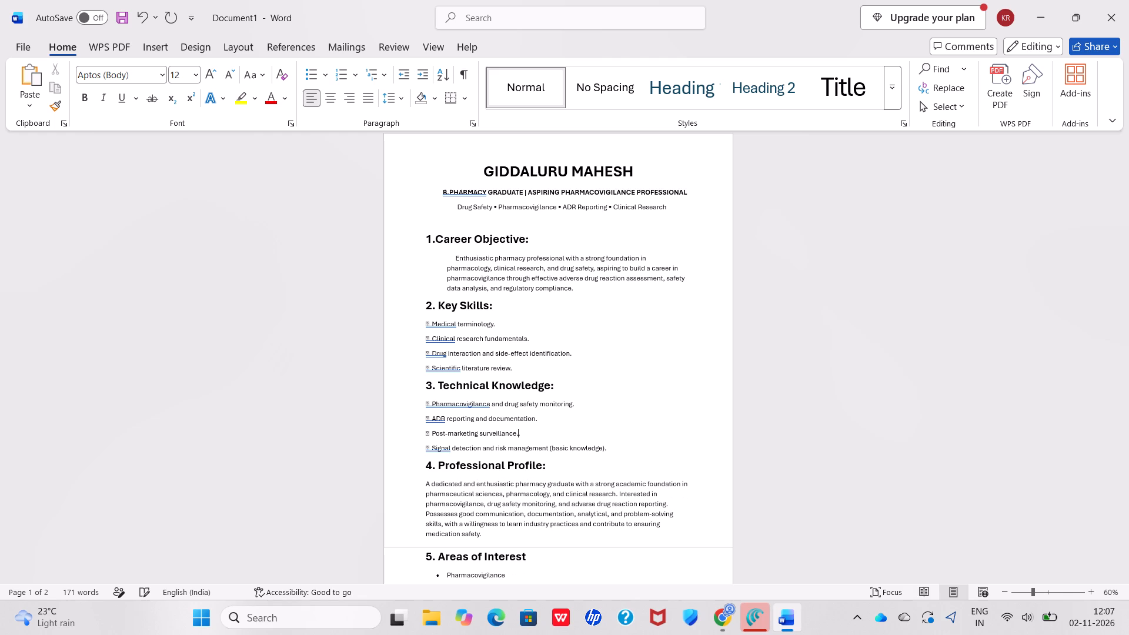
key(Right)
key(BackSpace)
Examine the resume's content and layout across both pages, from the name heading to the Personal Strengths section.
scroll(552, 525, down, 1)
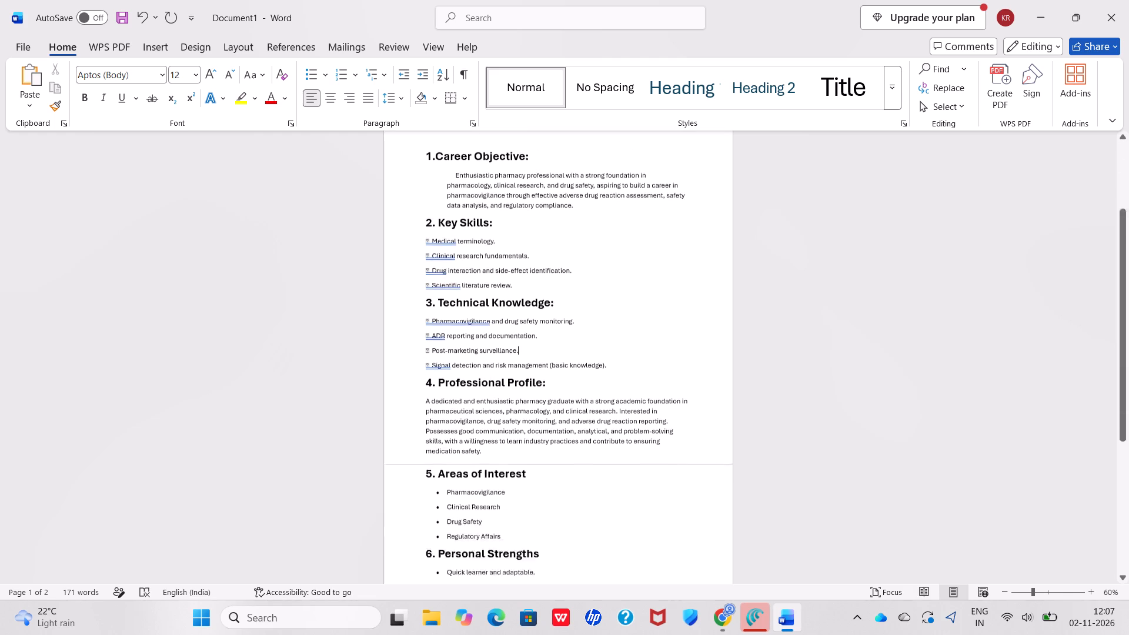
scroll(552, 525, down, 2)
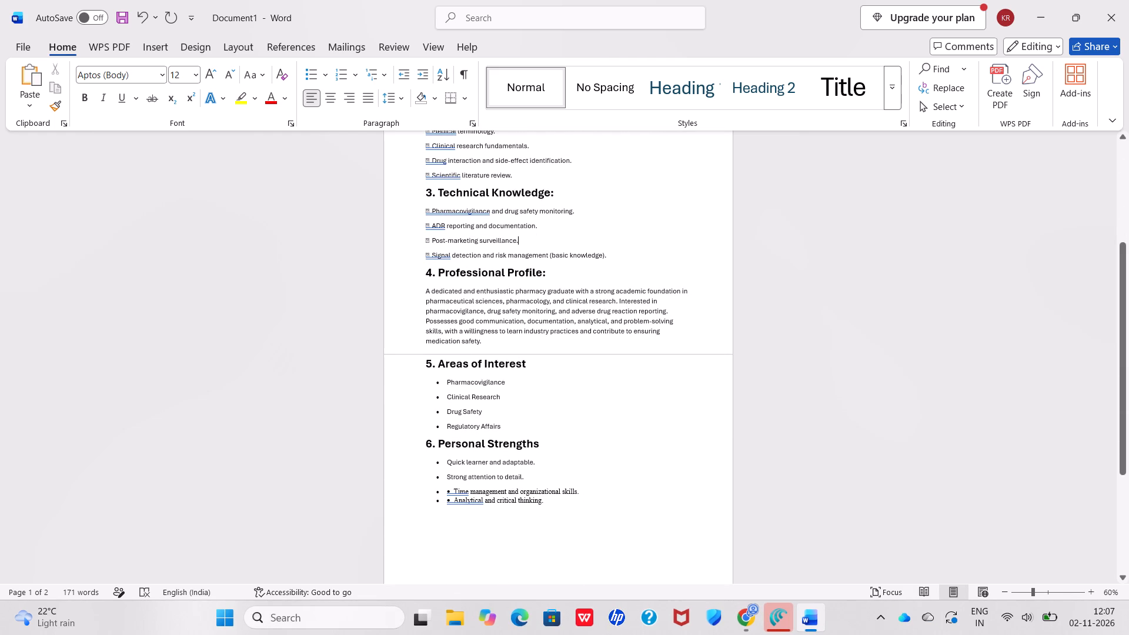
scroll(552, 525, up, 2)
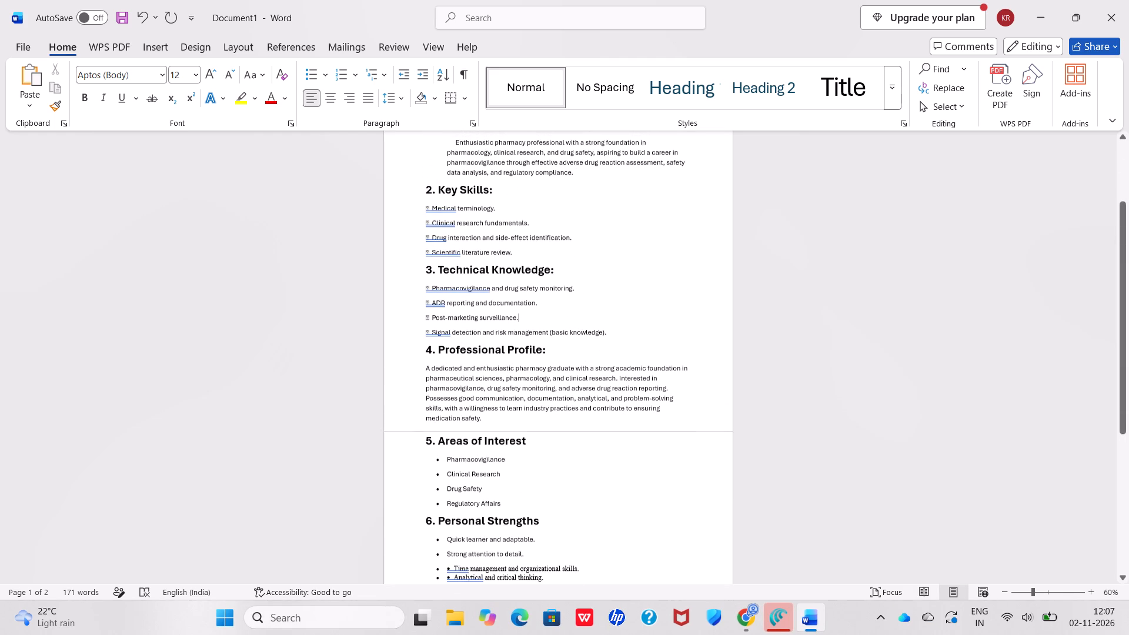
scroll(552, 525, up, 3)
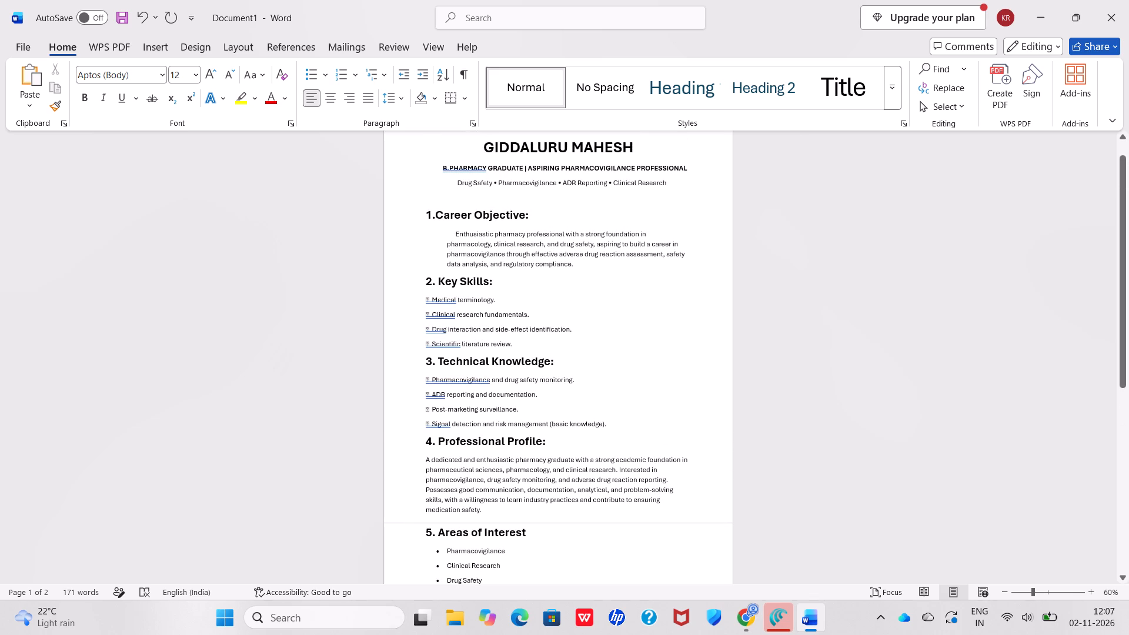
scroll(552, 525, up, 1)
scroll(476, 321, up, 1)
ctrl+scroll(483, 344, down, 1)
ctrl+scroll(483, 344, up, 1)
scroll(489, 277, up, 1)
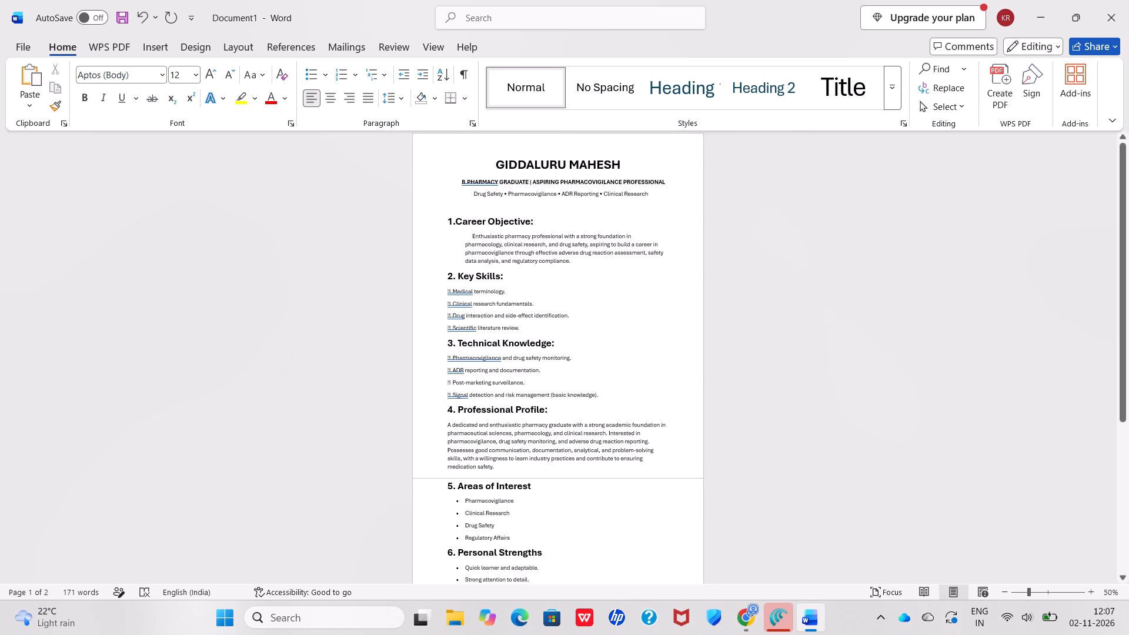
scroll(489, 277, up, 1)
ctrl+scroll(489, 277, up, 8)
ctrl+scroll(489, 277, down, 1)
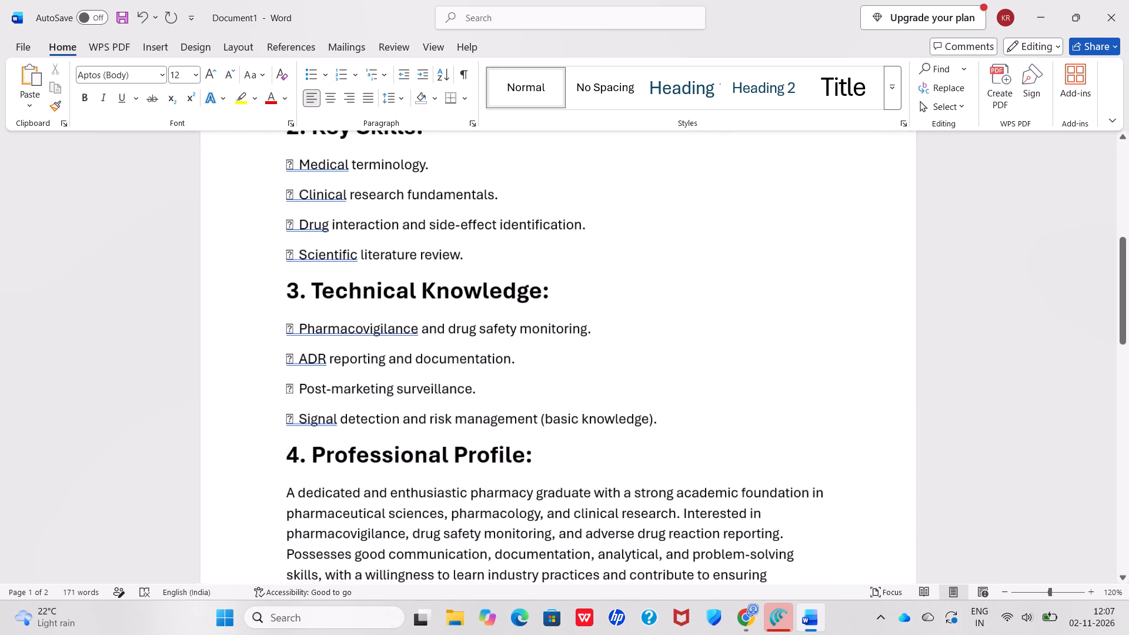
scroll(489, 277, up, 9)
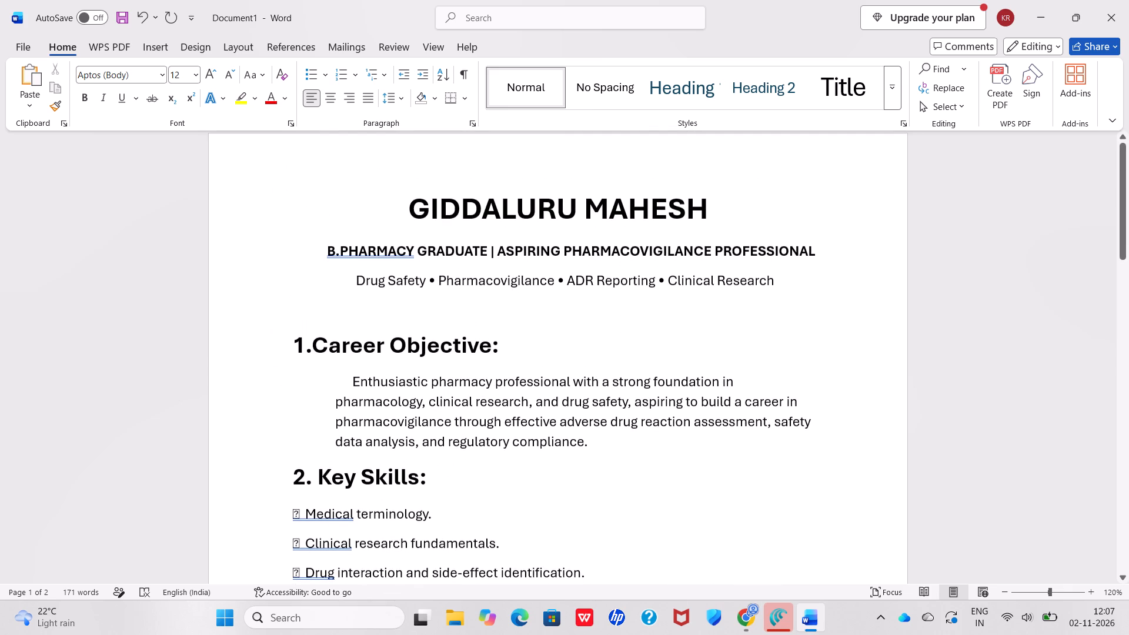
Remove the empty space above the name heading at the top of the resume and centre the heading.
scroll(360, 326, up, 2)
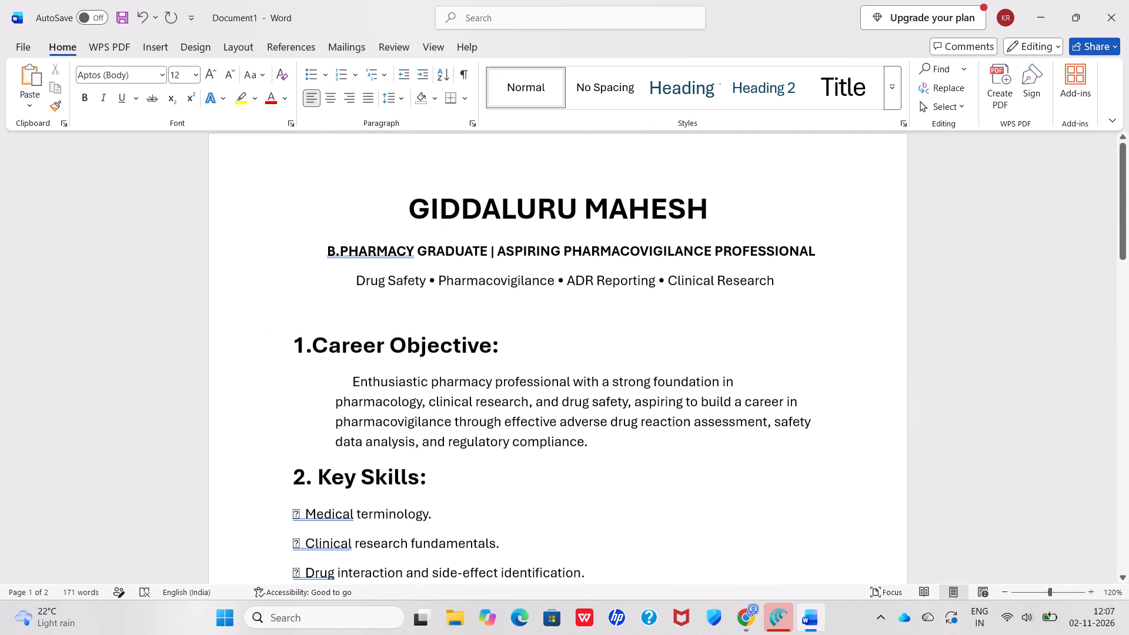
click(404, 203)
key(BackSpace)
key(BackSpace)
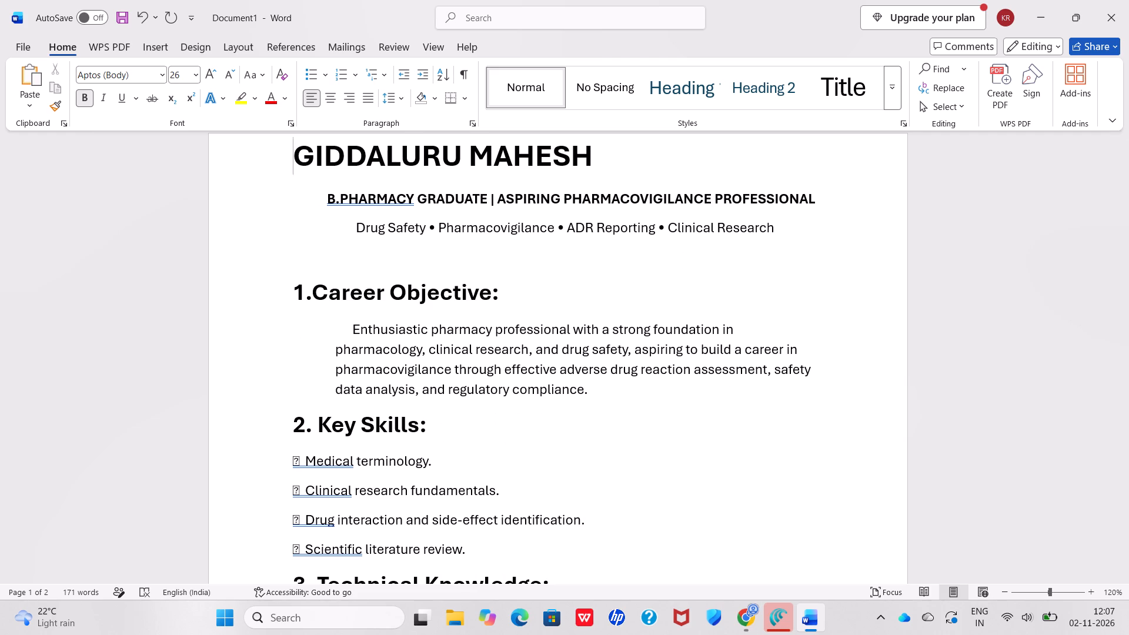
key(ctrl+e)
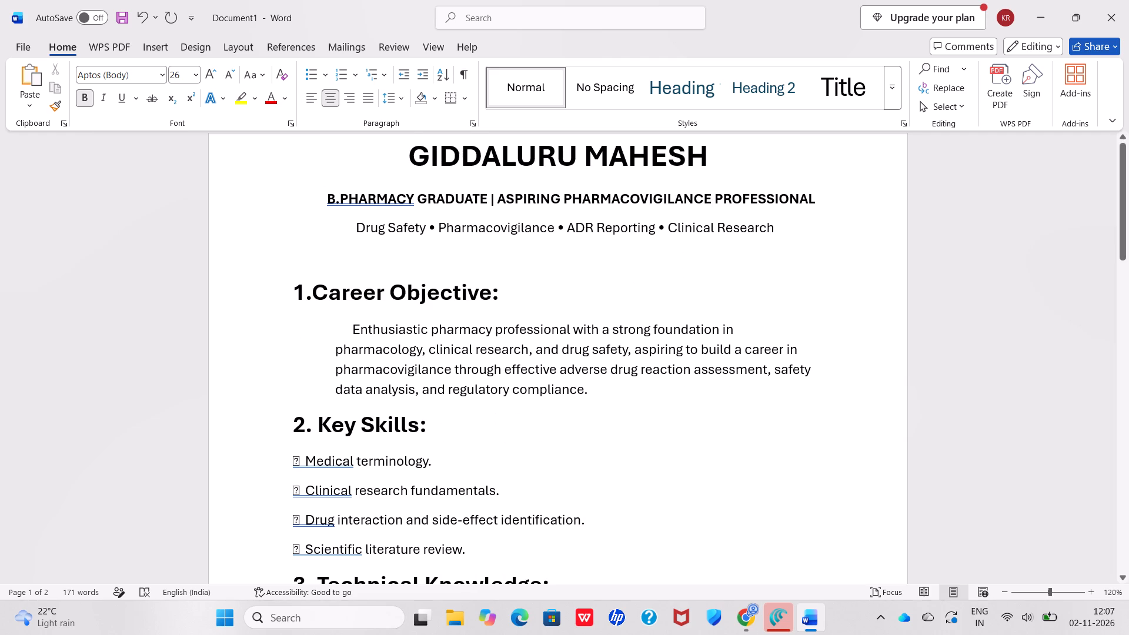
Strip the leading spaces from the B.PHARMACY GRADUATE subtitle, keeping it on its own line below the complete name heading.
click(323, 205)
key(BackSpace)
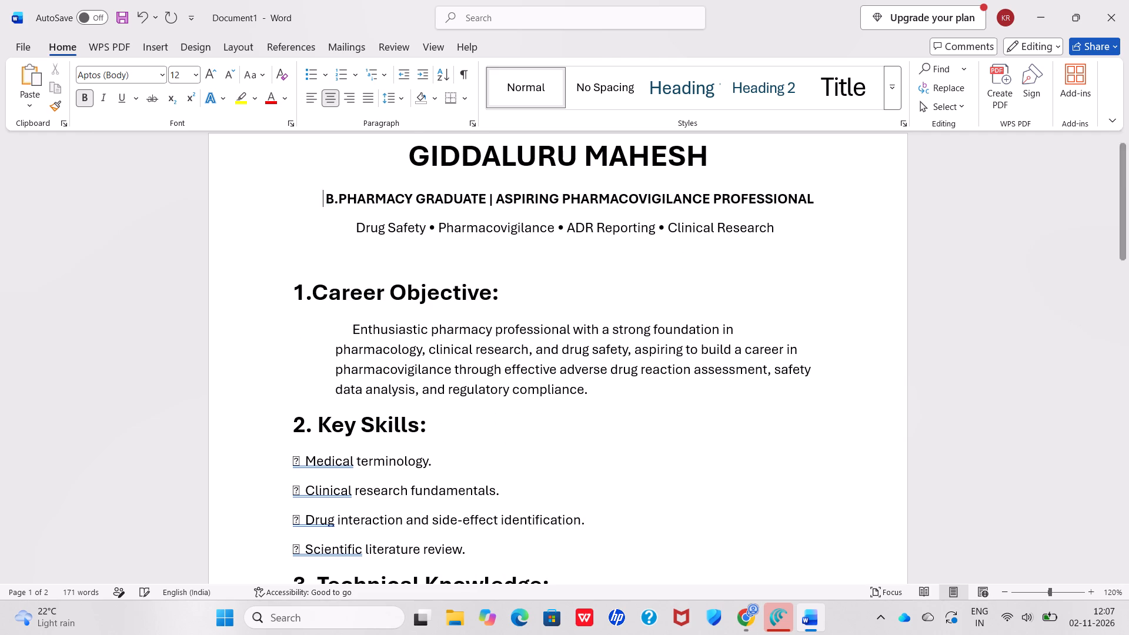
key(BackSpace)
key(BackSpace)
key(BackSpace)
key(BackSpace)
key(BackSpace)
key(BackSpace)
key(BackSpace)
key(BackSpace)
key(BackSpace)
key(BackSpace)
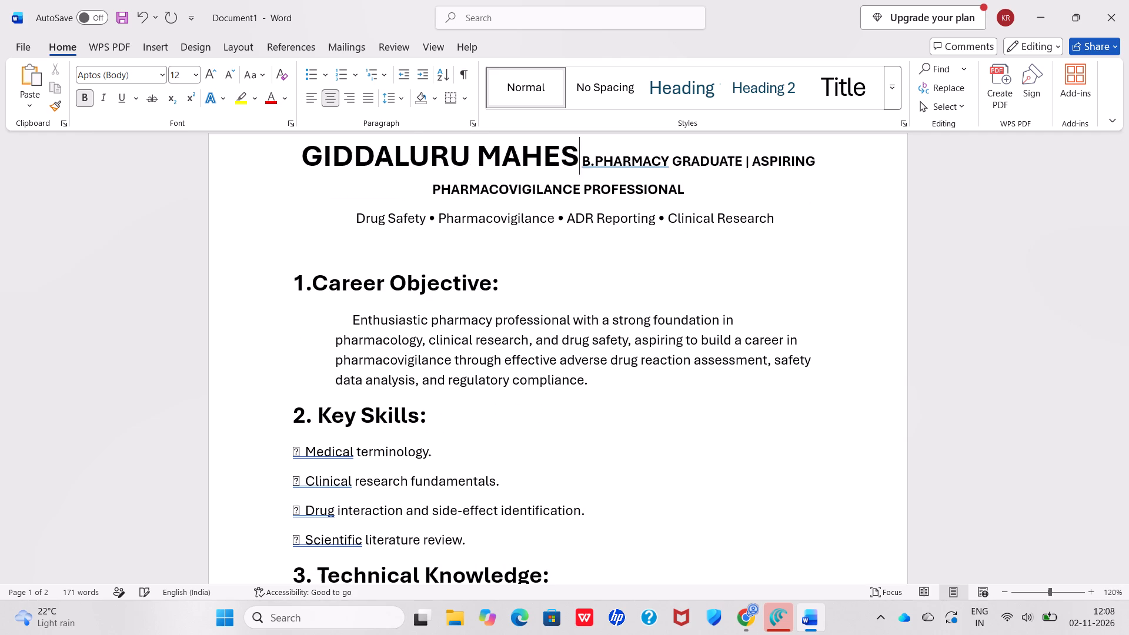
key(BackSpace)
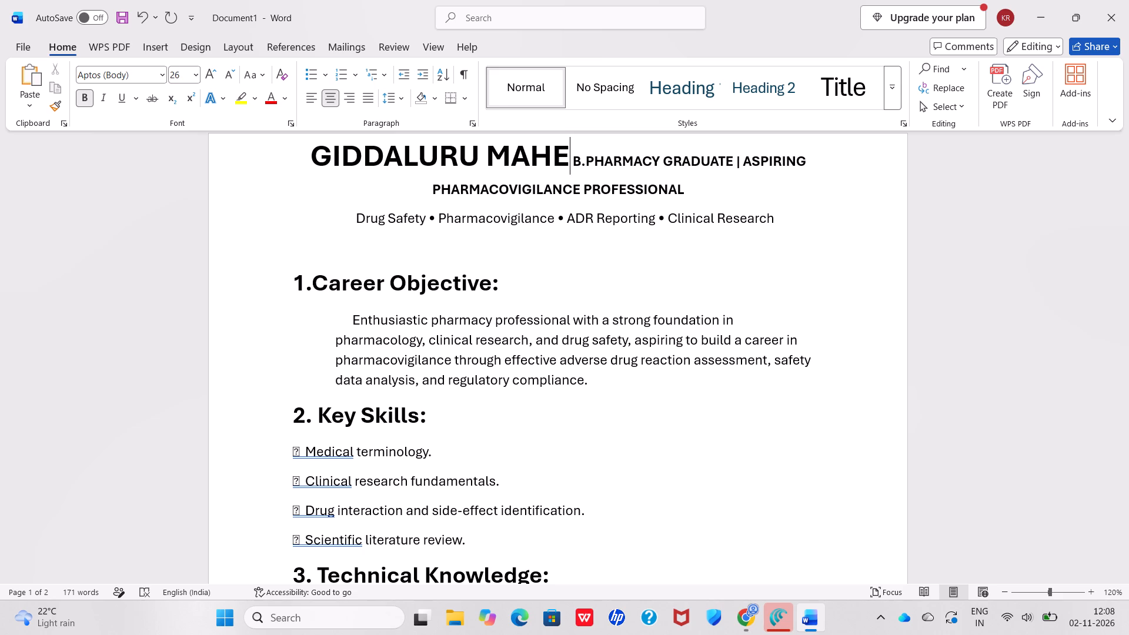
key(ctrl+z)
key(ctrl+z)
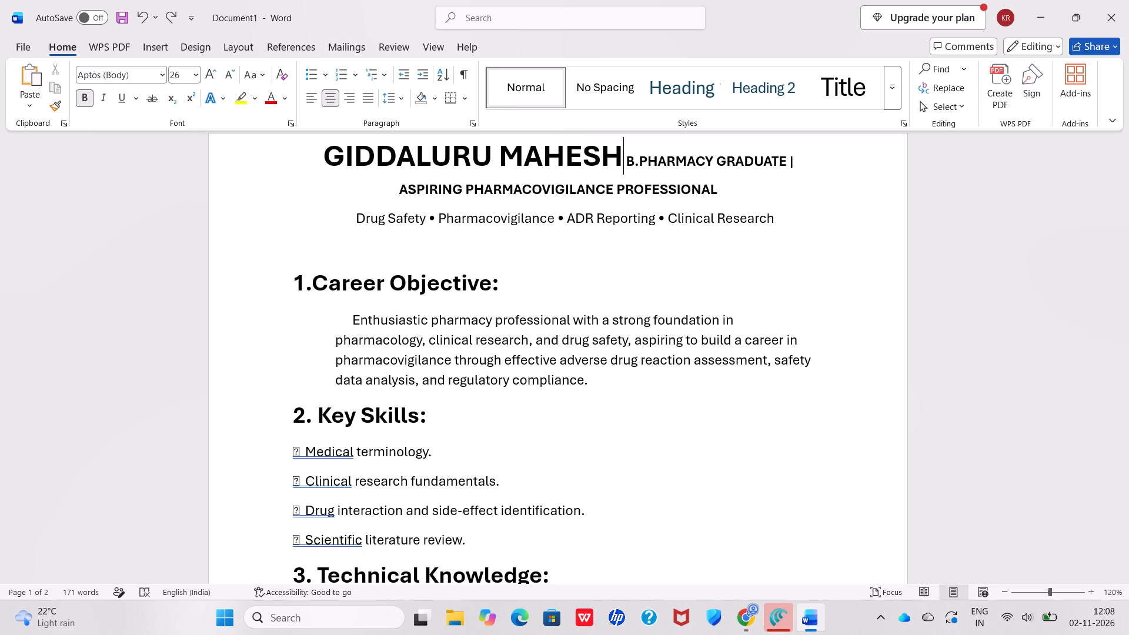
key(Return)
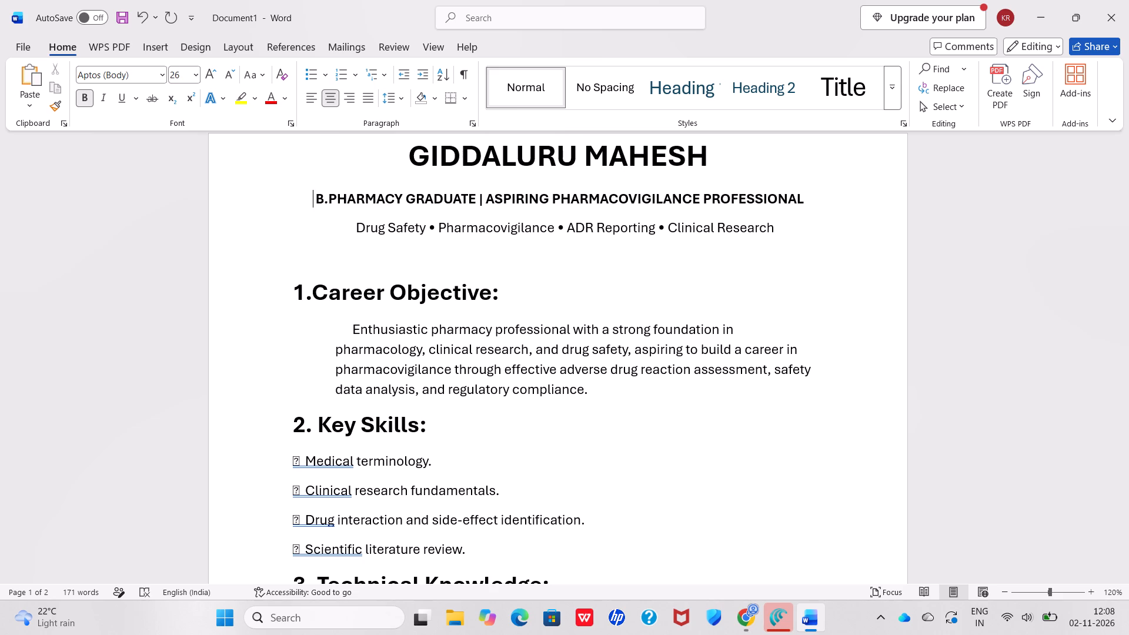
Remove the blank line between the Drug Safety tagline and the 1.Career Objective heading.
click(285, 293)
key(BackSpace)
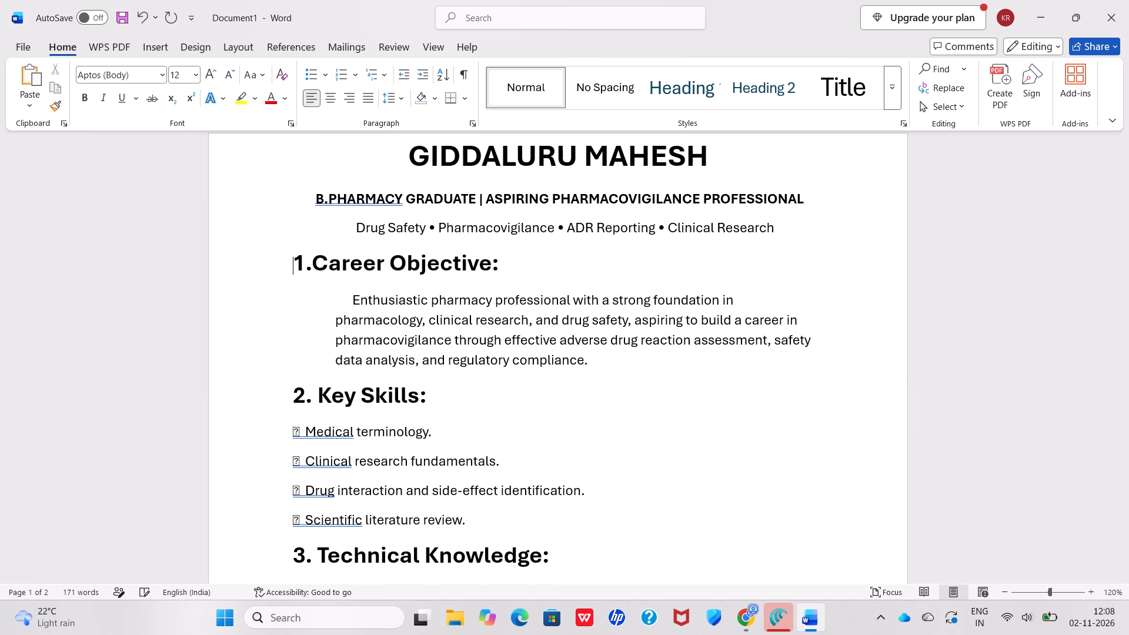
key(BackSpace)
key(Return)
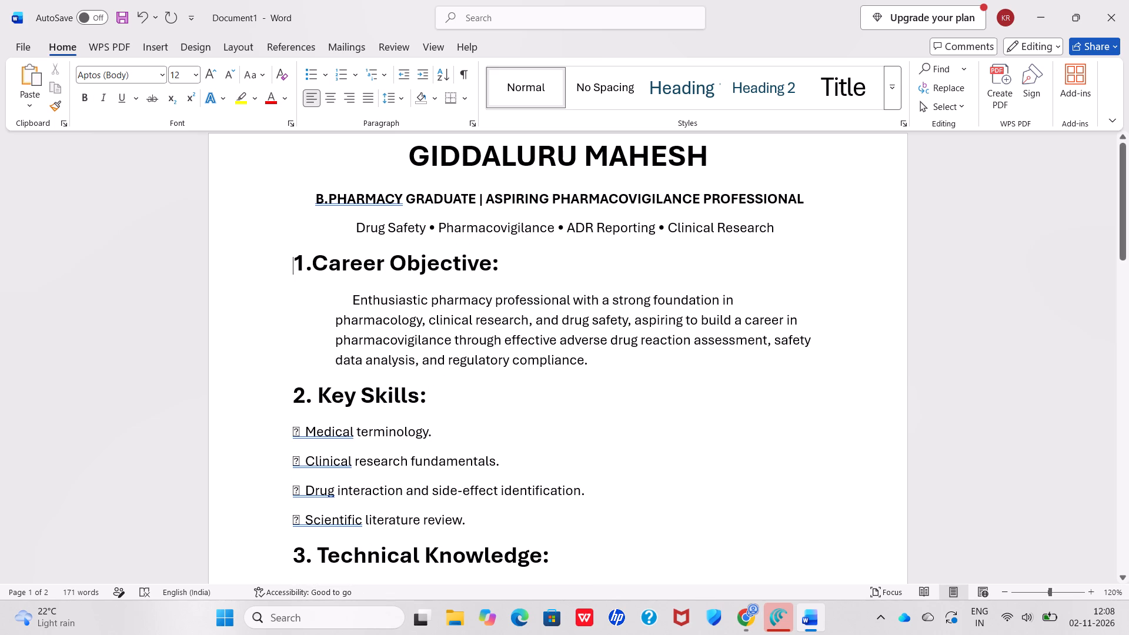
Format the Career Objective paragraph as size 12 justified text with no left indent.
drag(354, 296, 593, 356)
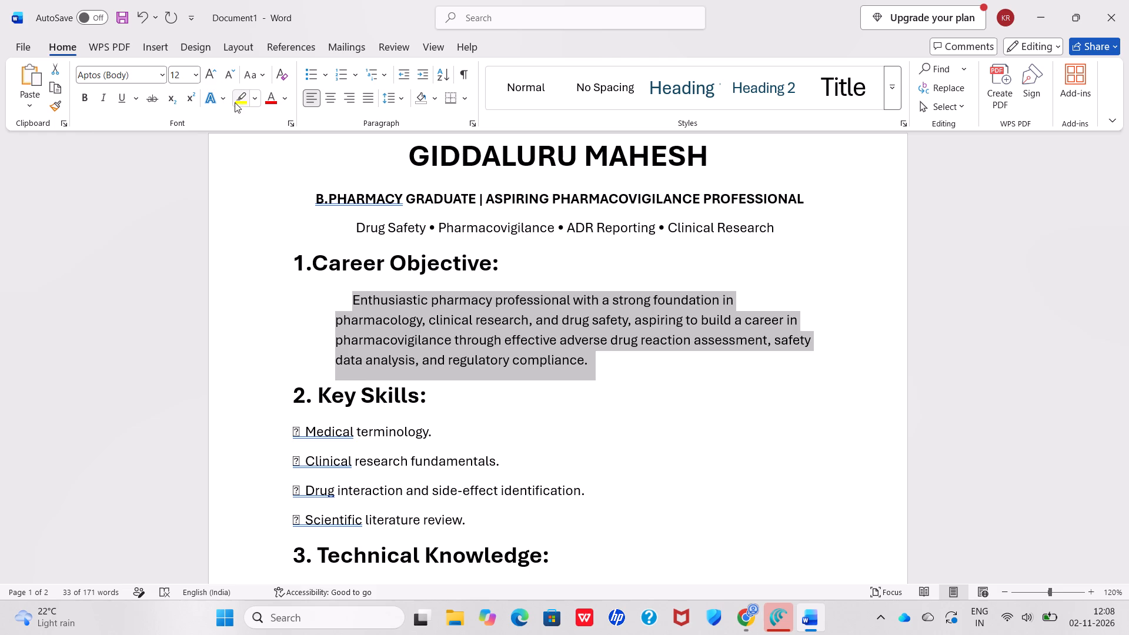
click(198, 75)
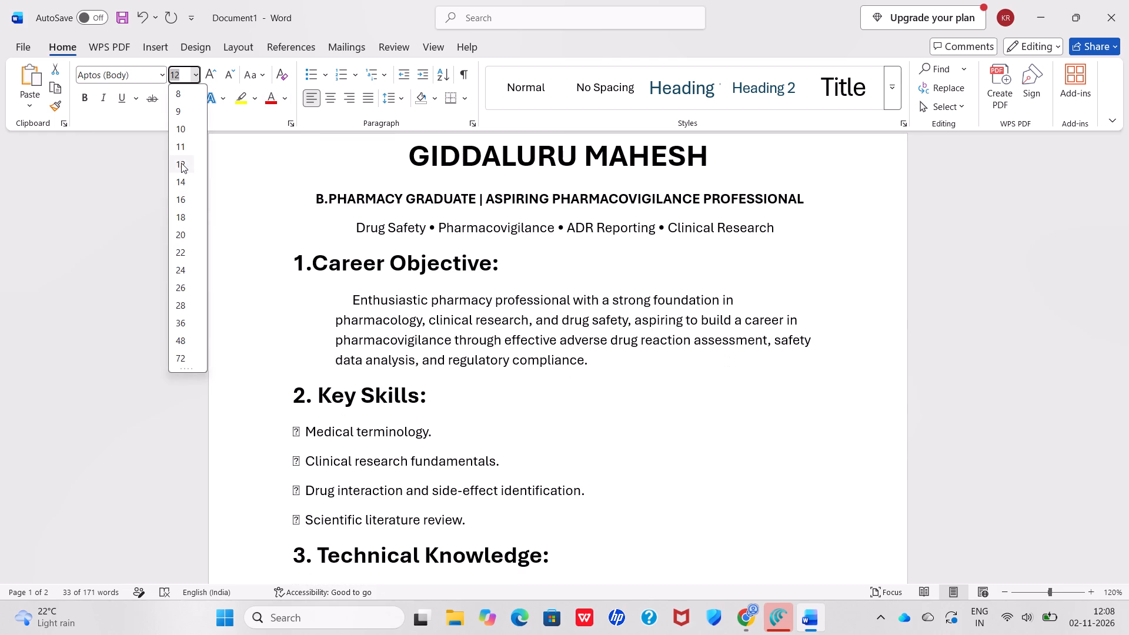
click(181, 163)
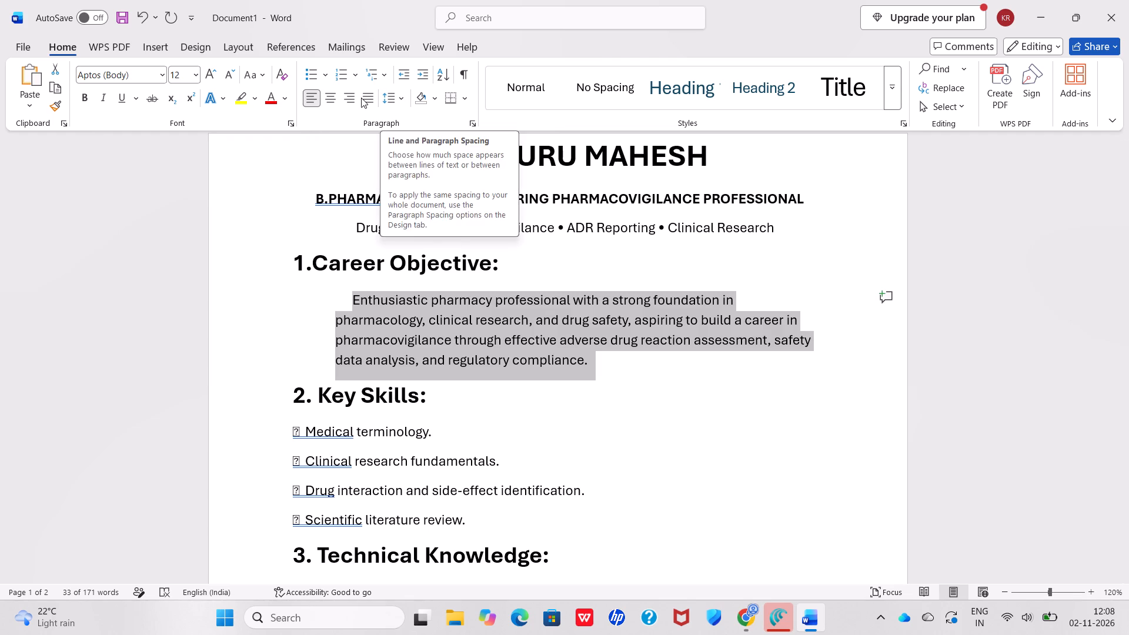
click(361, 98)
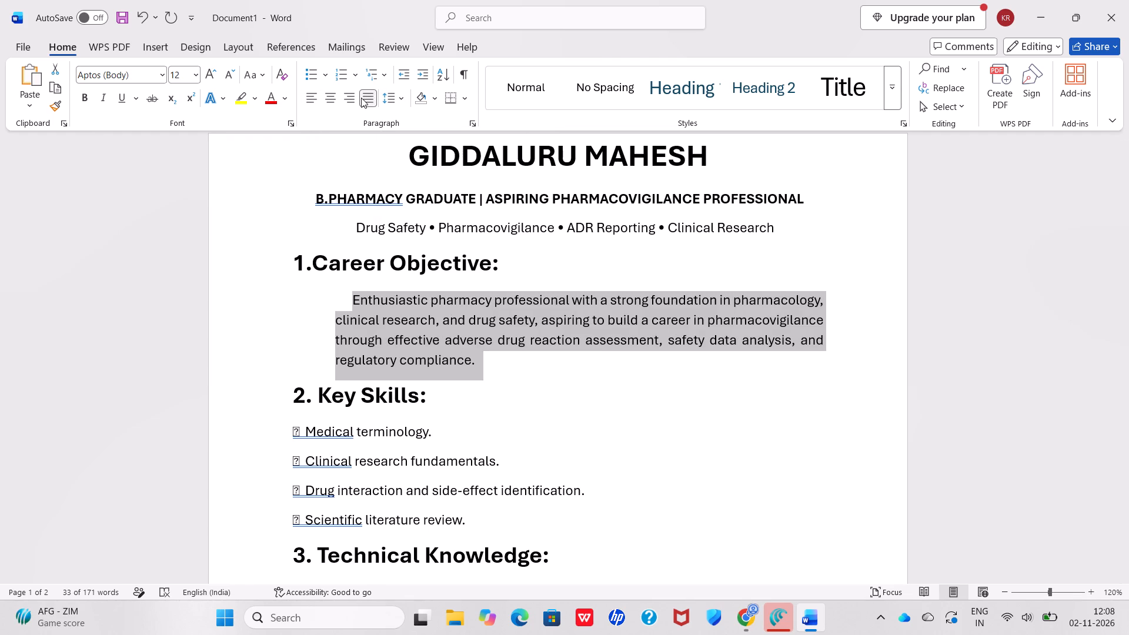
click(336, 291)
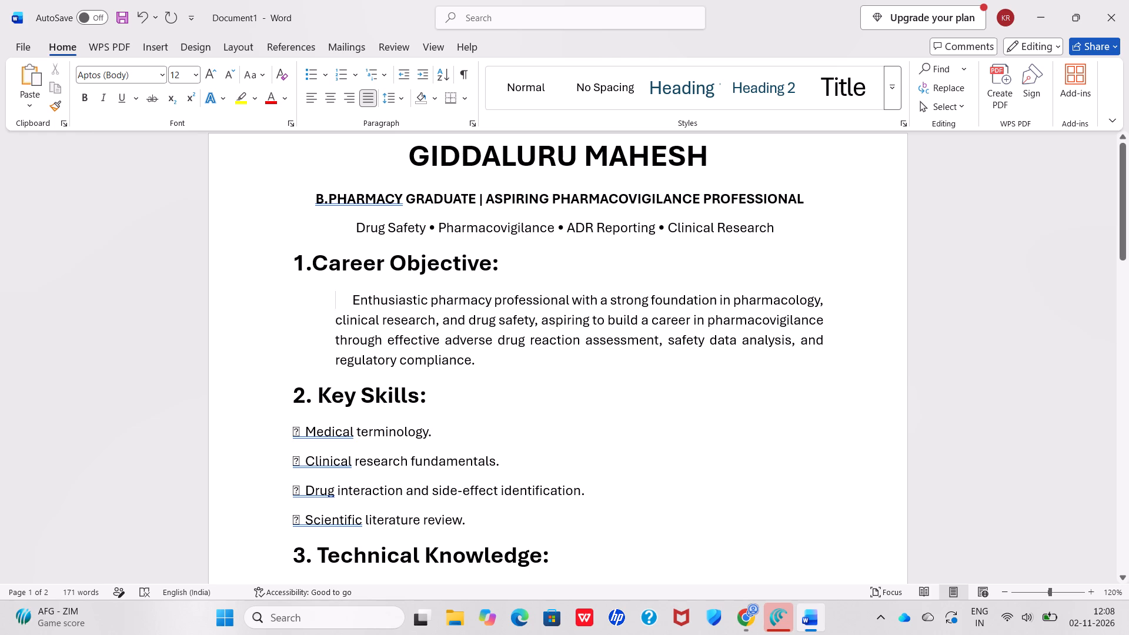
key(BackSpace)
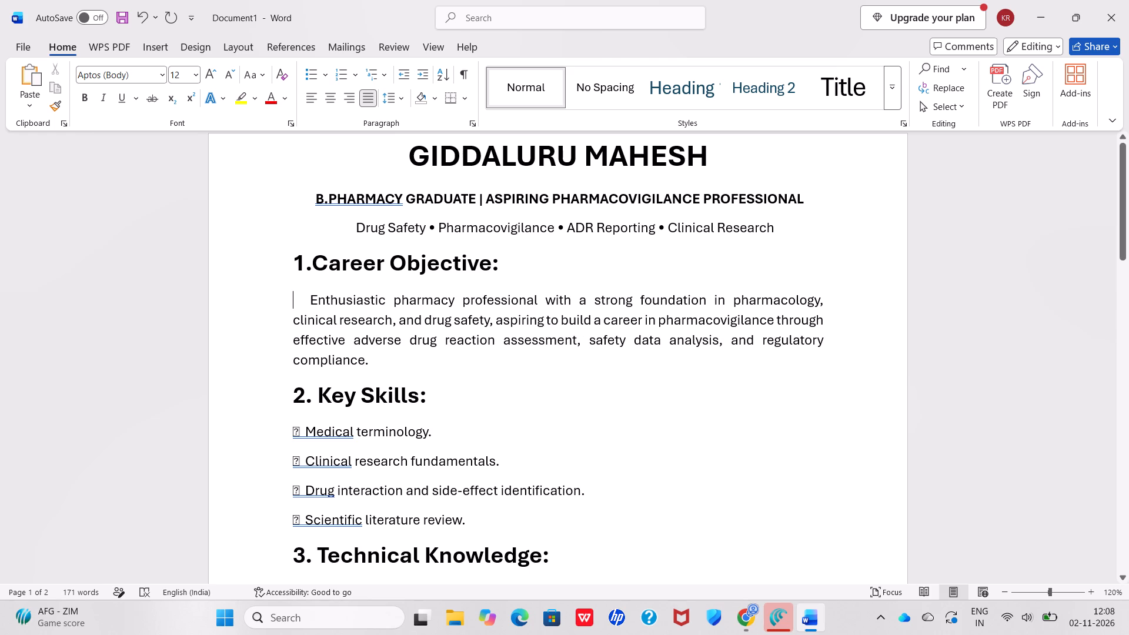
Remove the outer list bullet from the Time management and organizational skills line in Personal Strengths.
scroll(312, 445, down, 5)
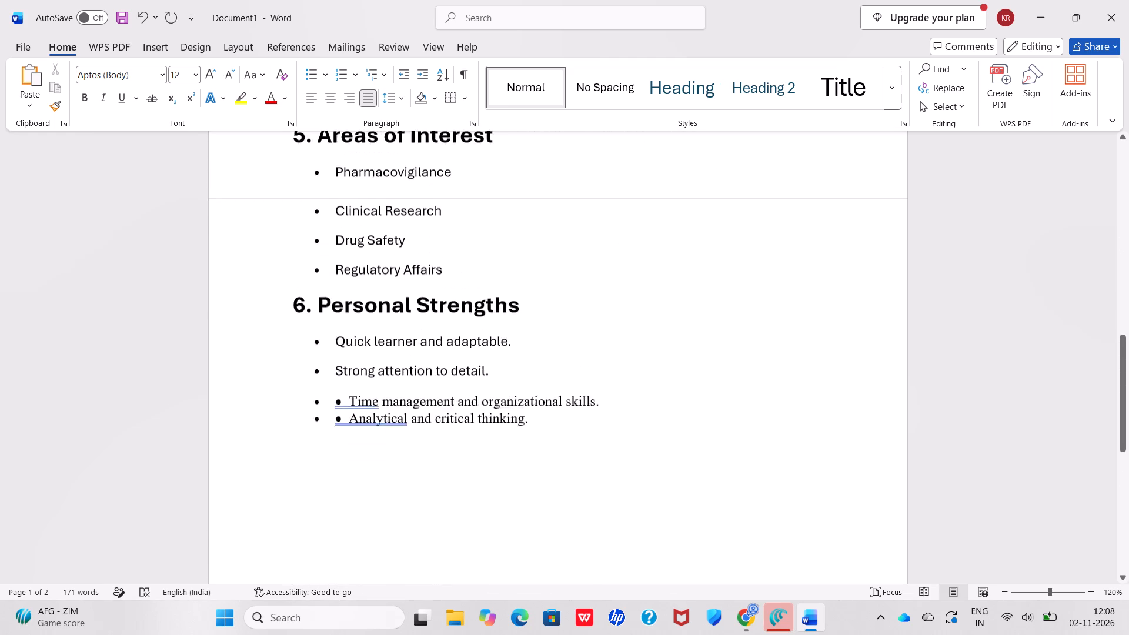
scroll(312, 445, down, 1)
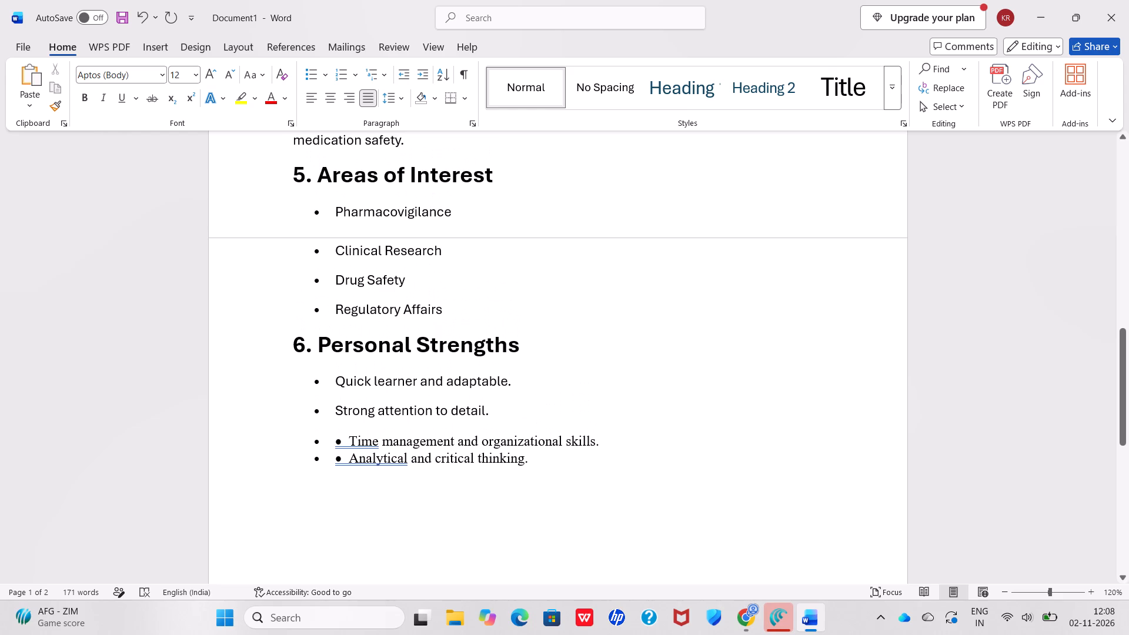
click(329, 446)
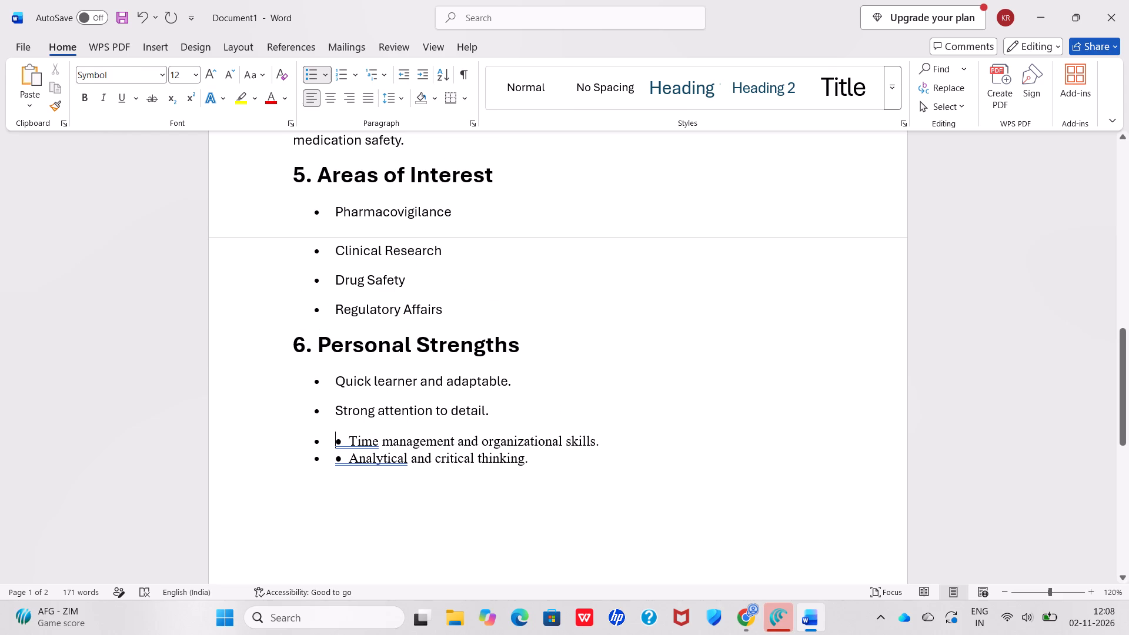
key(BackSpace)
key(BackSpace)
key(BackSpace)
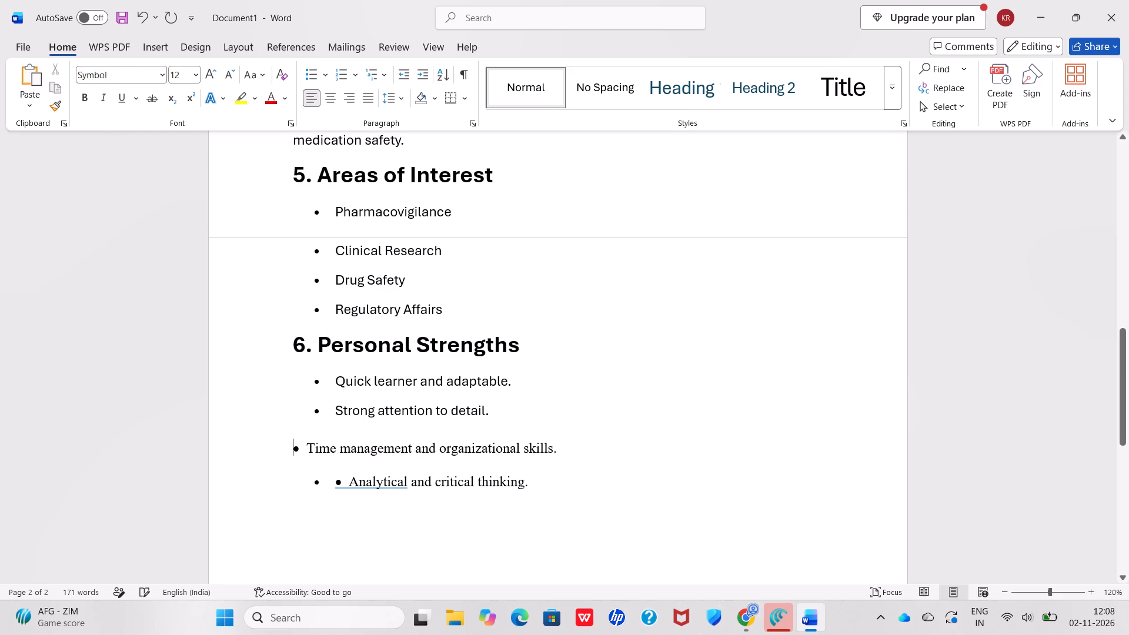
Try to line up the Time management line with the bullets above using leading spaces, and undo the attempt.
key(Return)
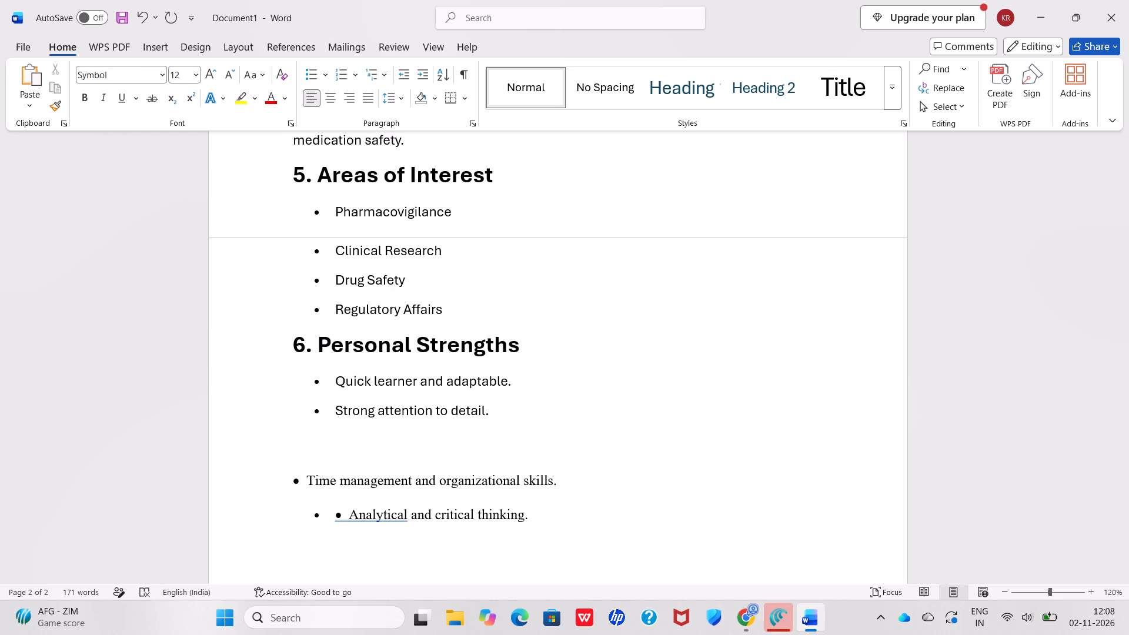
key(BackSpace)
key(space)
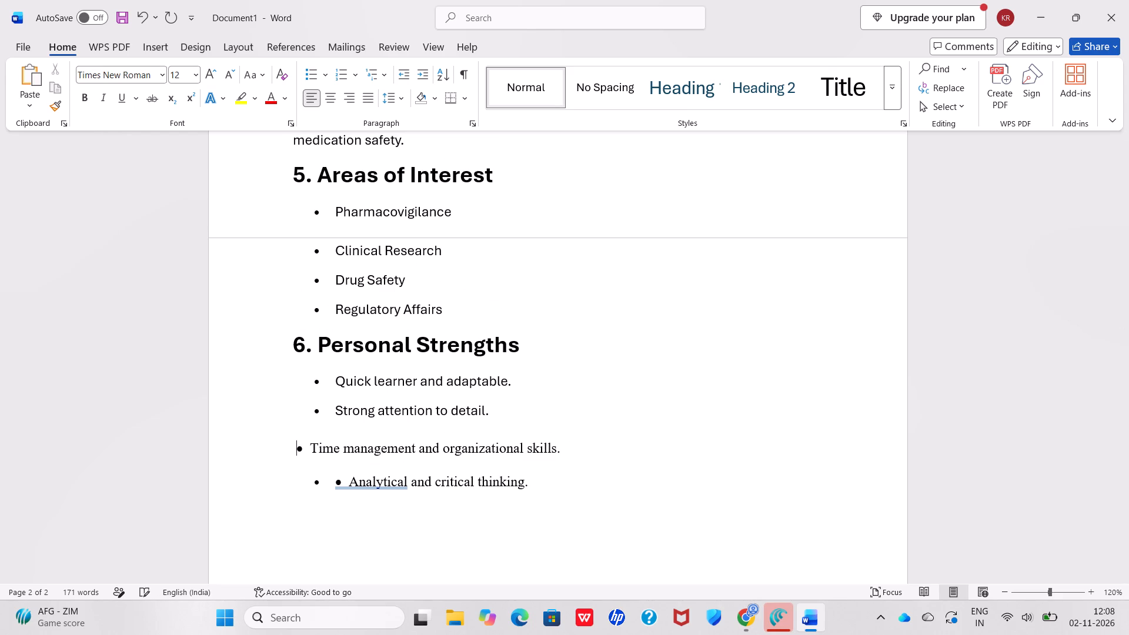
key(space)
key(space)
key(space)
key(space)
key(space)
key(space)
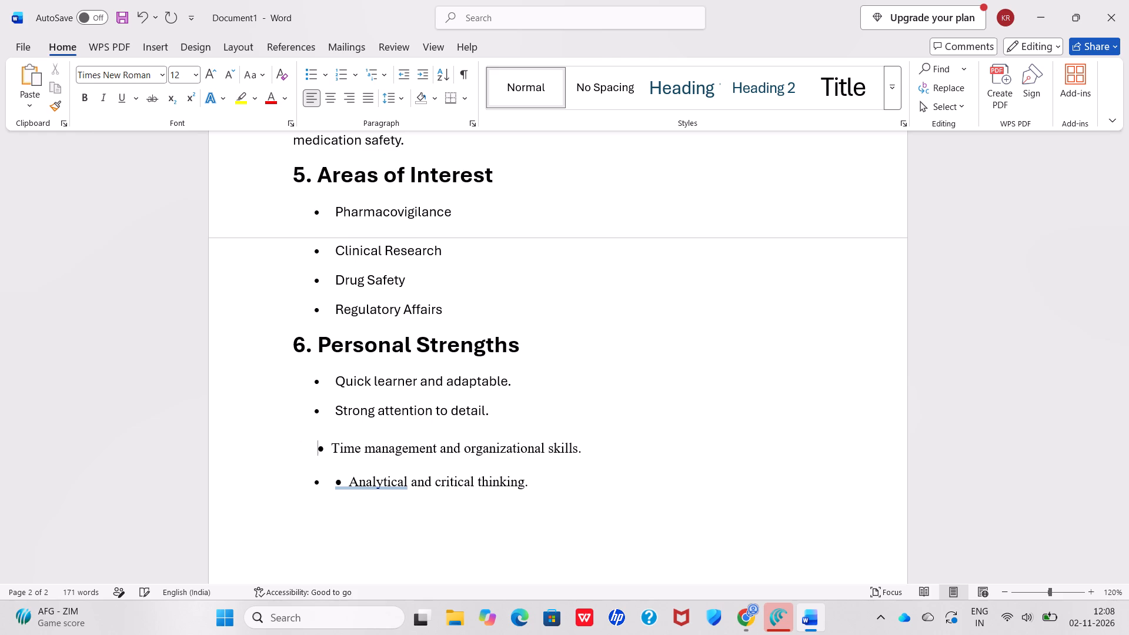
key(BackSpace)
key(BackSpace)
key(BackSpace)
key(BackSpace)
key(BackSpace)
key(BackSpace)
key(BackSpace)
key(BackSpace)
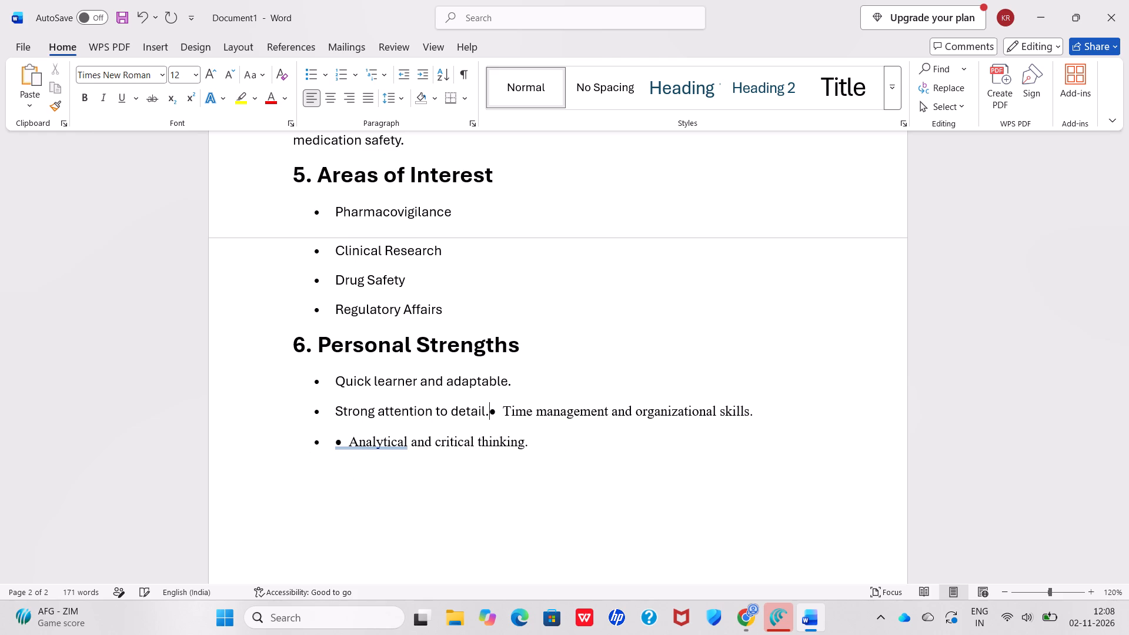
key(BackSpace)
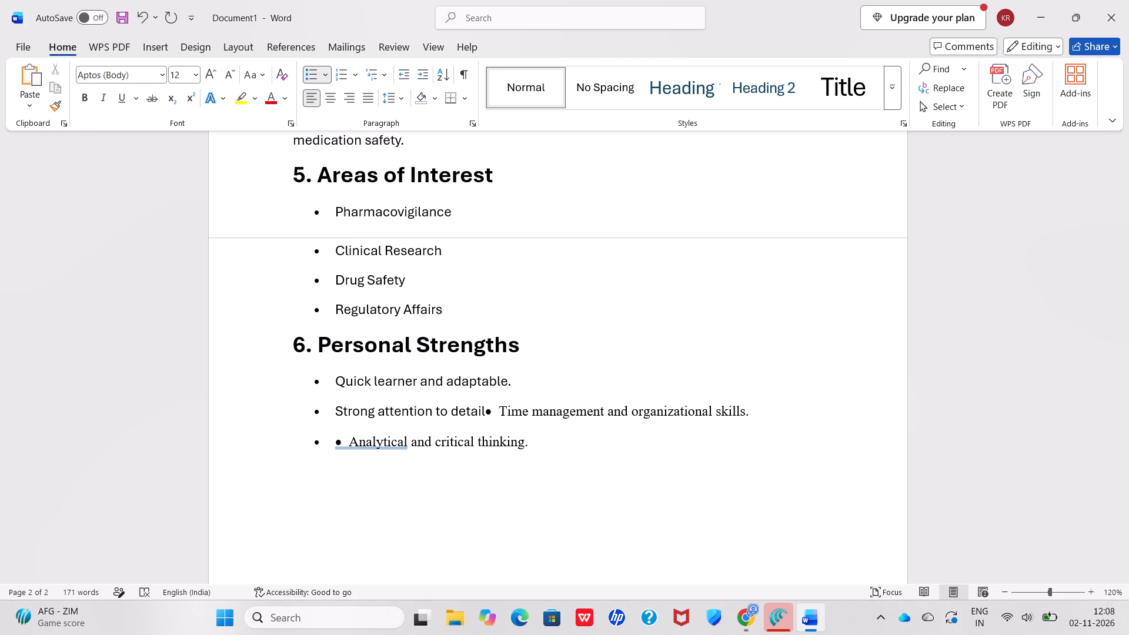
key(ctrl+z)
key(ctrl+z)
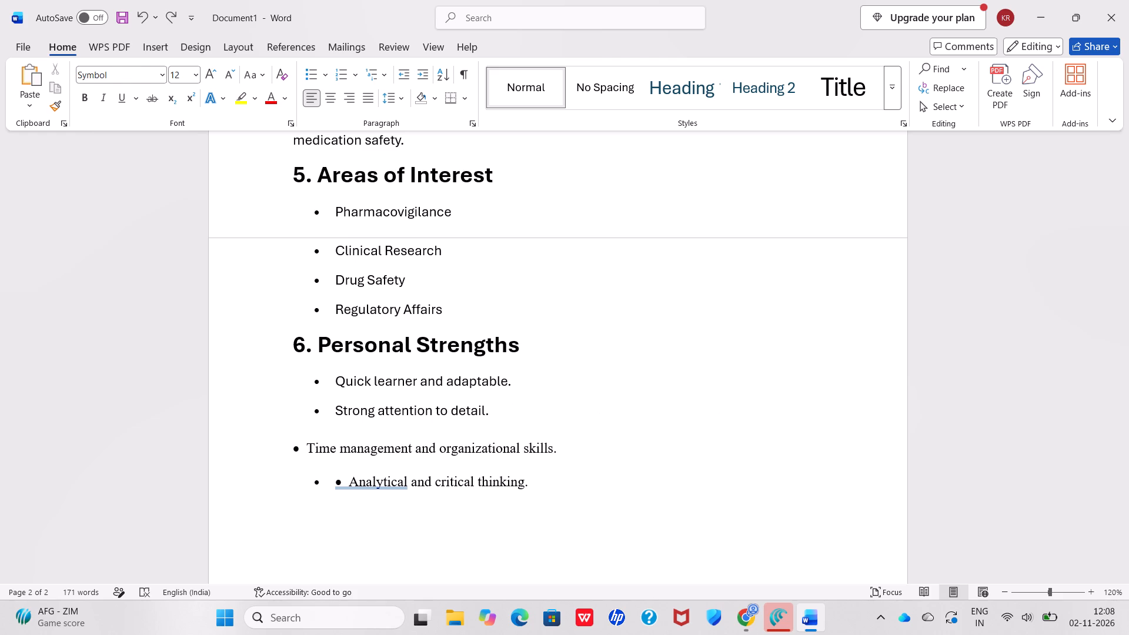
Delete the Time management and Analytical and critical thinking lines from the end of the Personal Strengths section.
drag(298, 444, 704, 545)
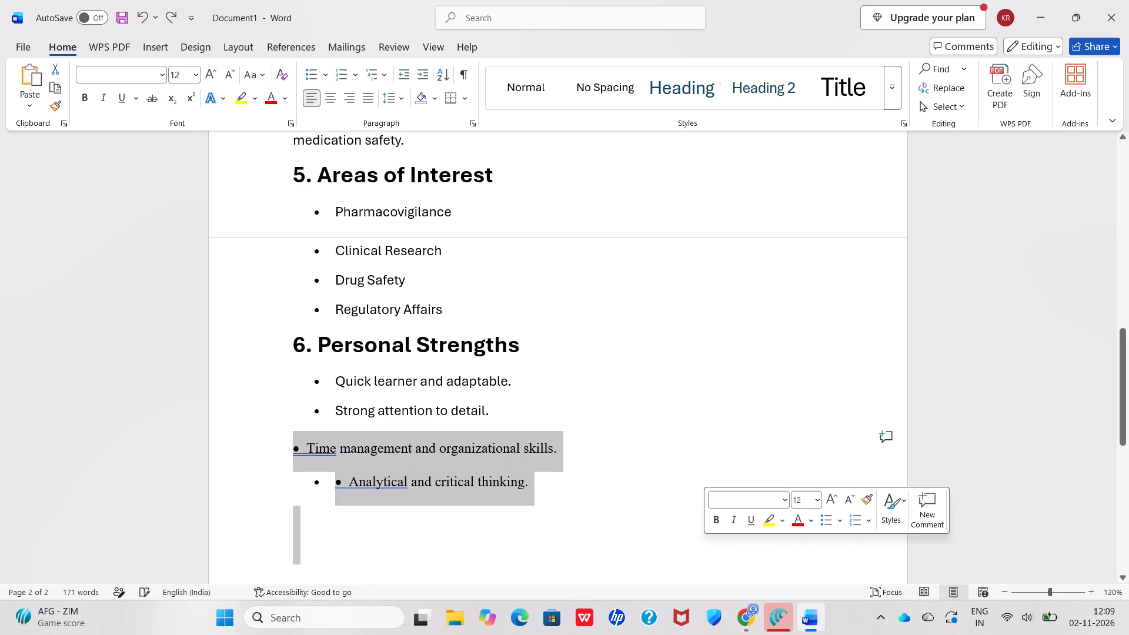
key(BackSpace)
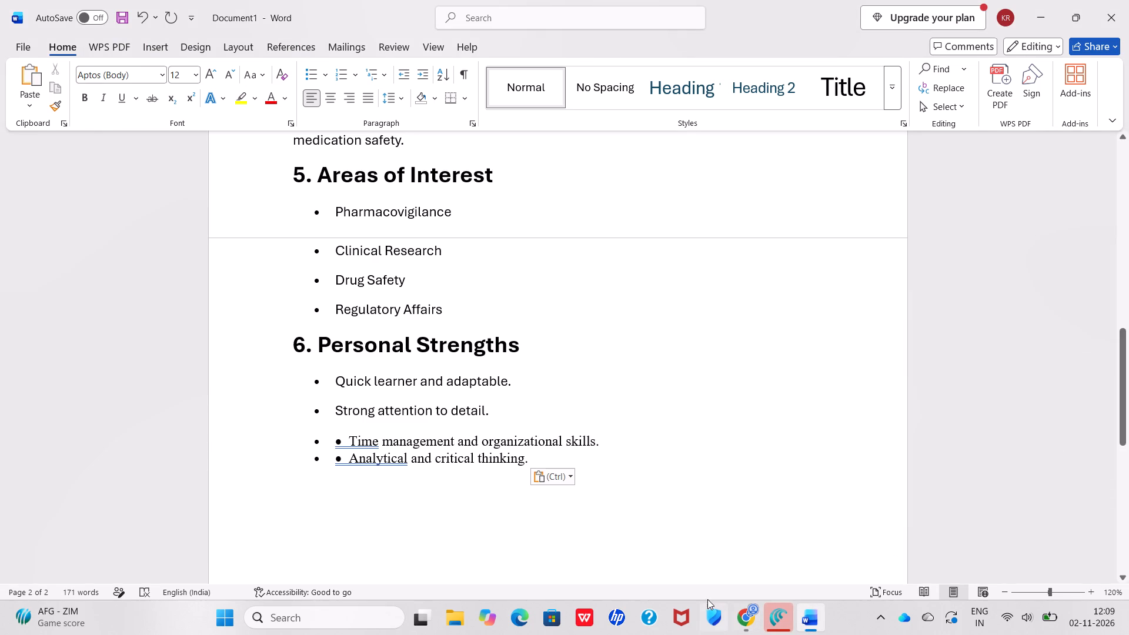
Remove the duplicate inner bullet characters from the Time management and Analytical and critical thinking lines, keeping their list bullets.
click(335, 440)
double_click(335, 440)
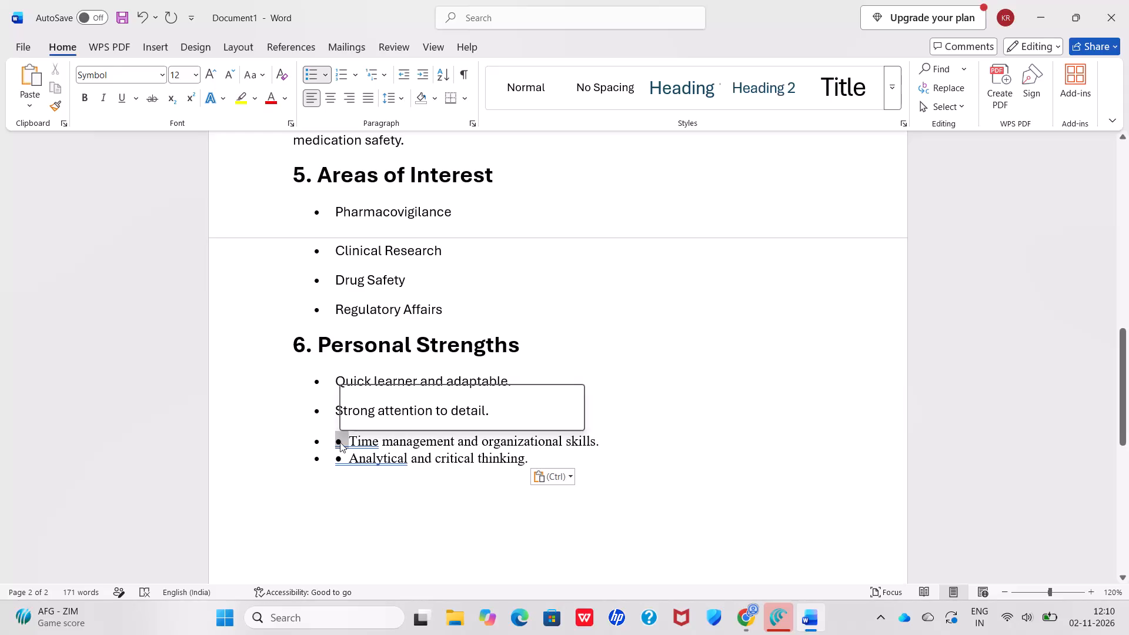
key(BackSpace)
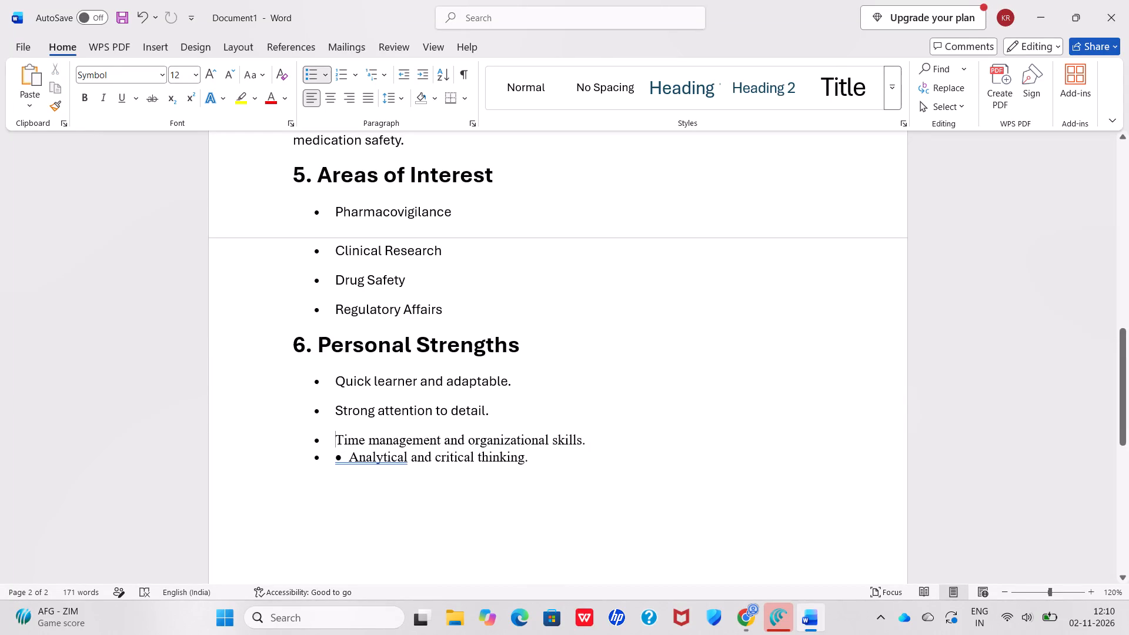
drag(328, 459, 349, 459)
key(BackSpace)
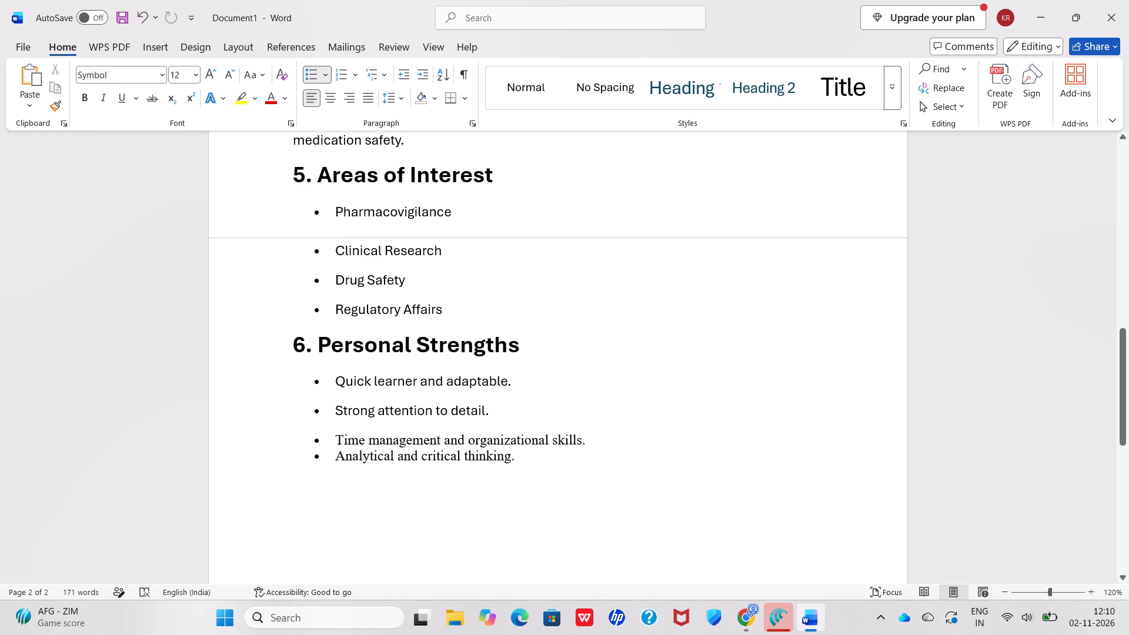
Change the font of the entire resume to Times New Roman.
scroll(333, 420, up, 2)
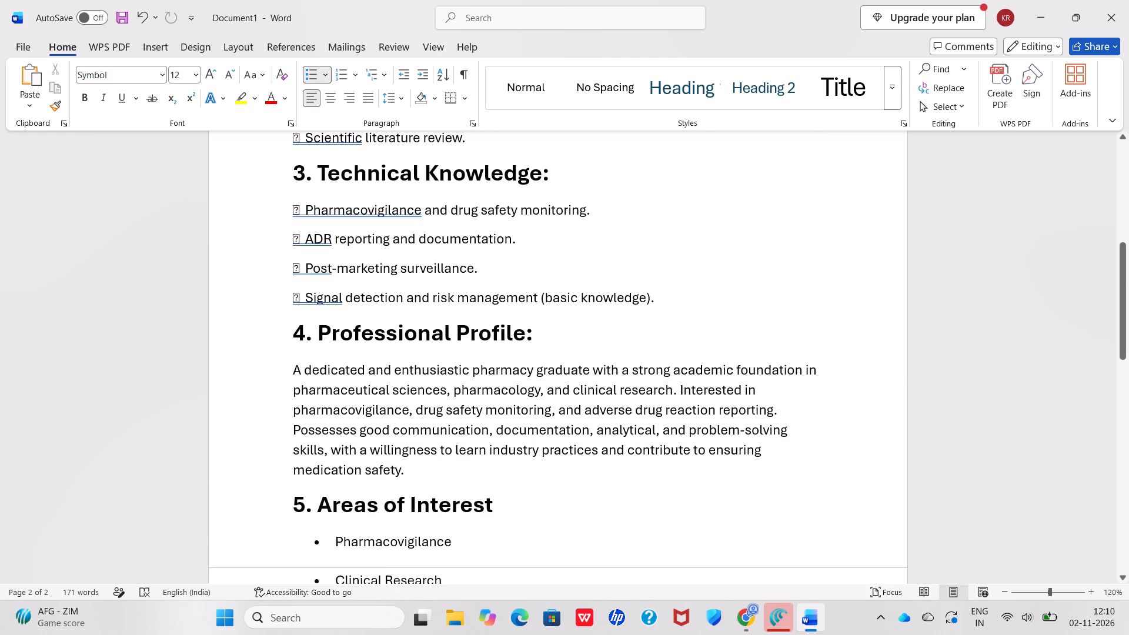
scroll(333, 420, up, 5)
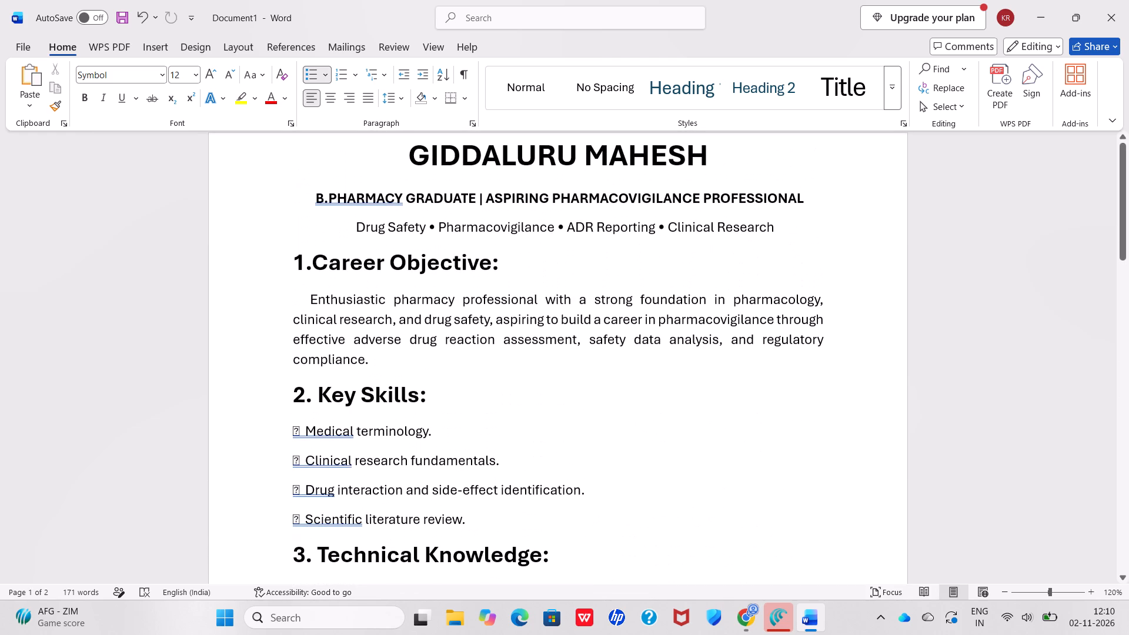
drag(373, 162, 557, 315)
key(ctrl+a)
key(ctrl+a)
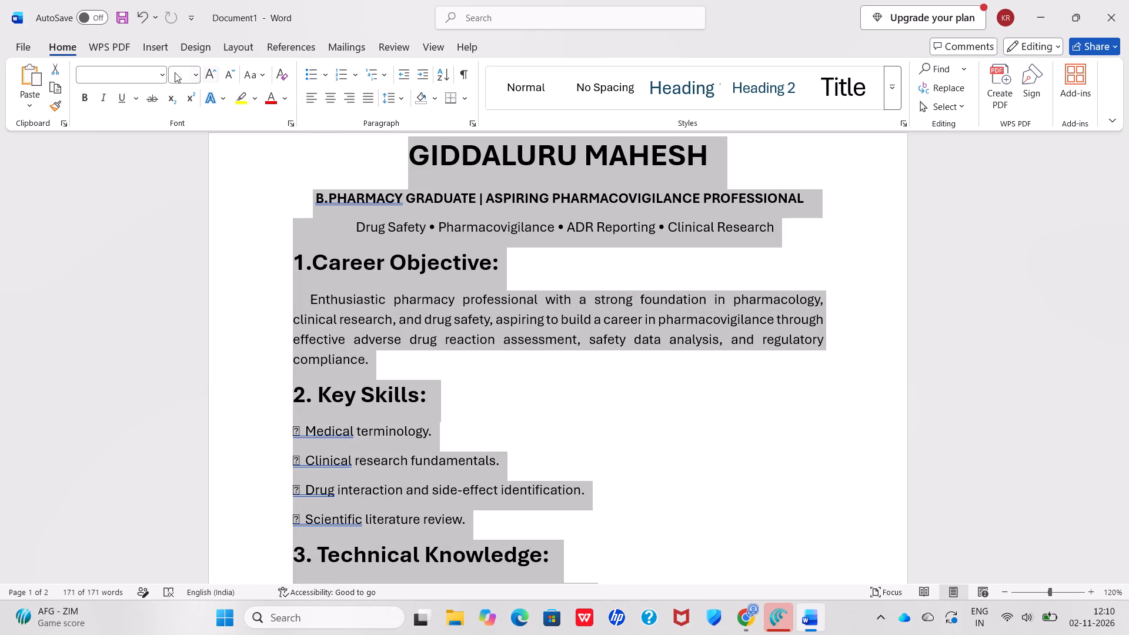
click(119, 68)
click(119, 68)
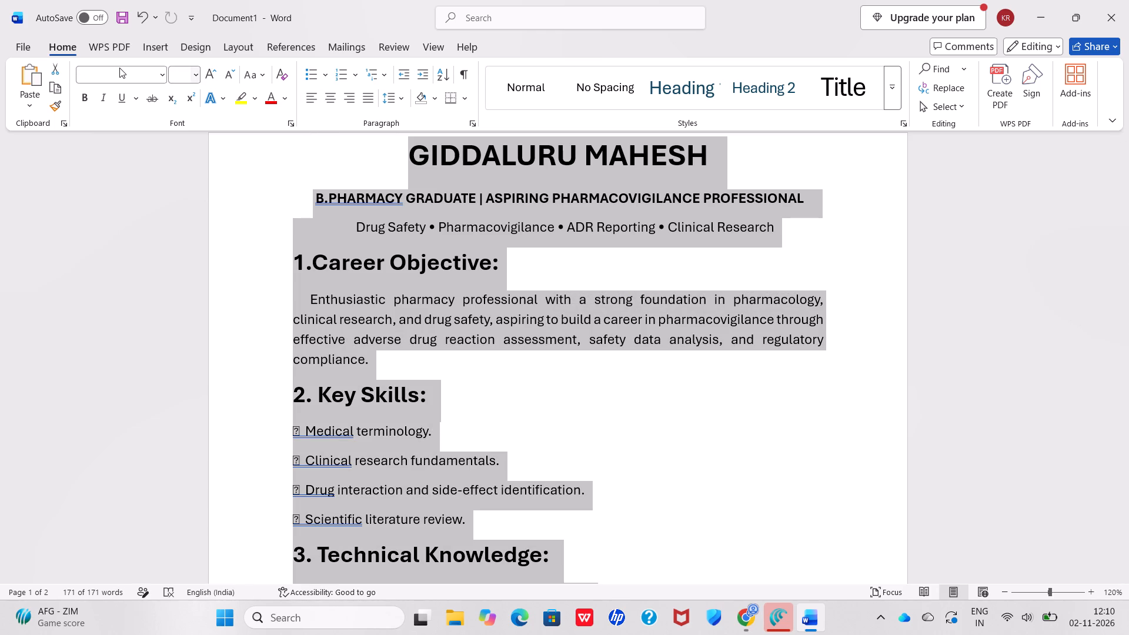
click(118, 69)
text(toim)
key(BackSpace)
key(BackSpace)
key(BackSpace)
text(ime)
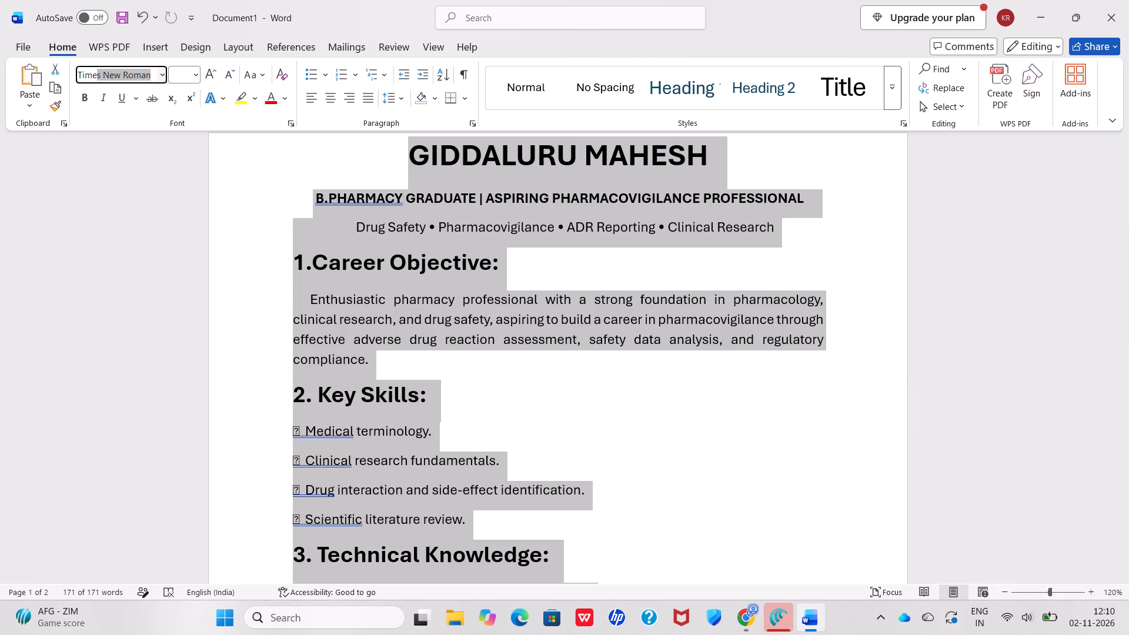
click(173, 68)
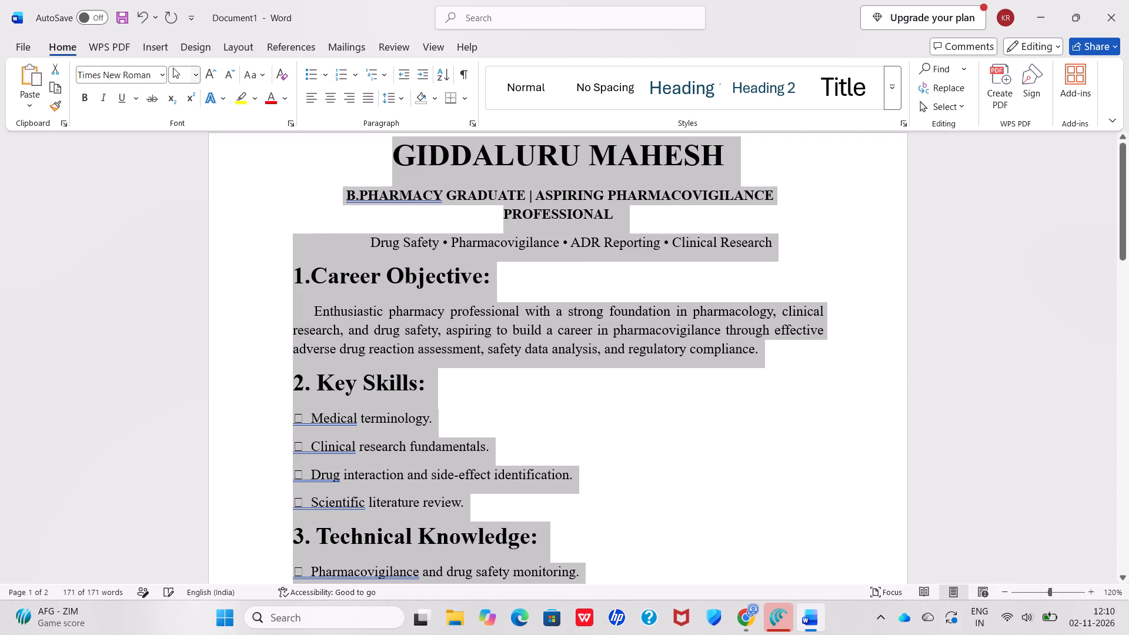
click(159, 200)
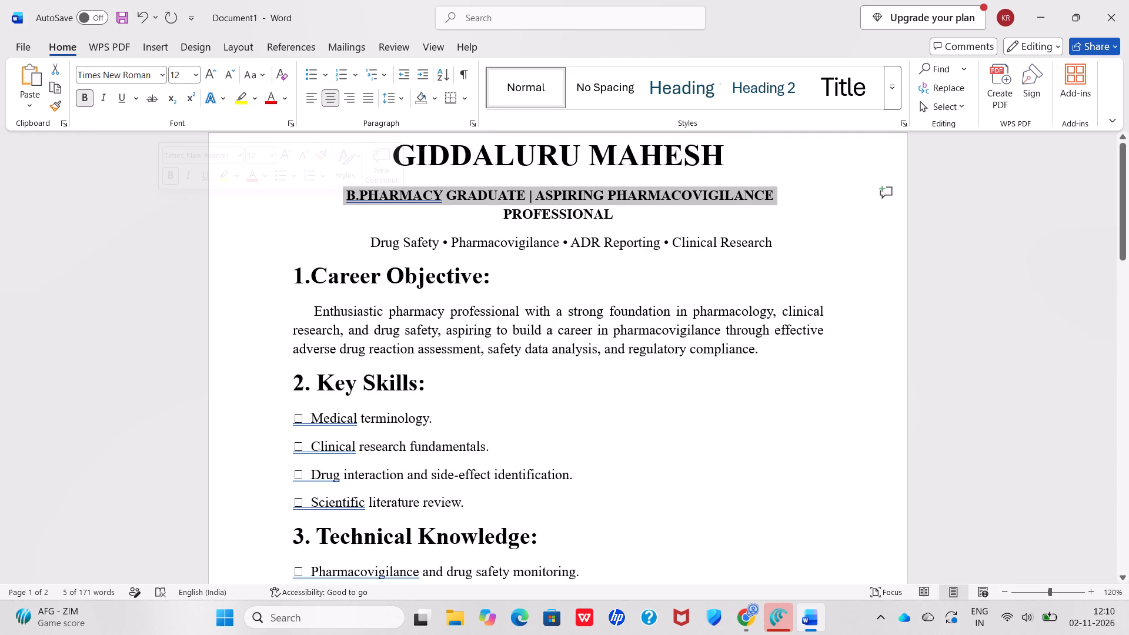
click(295, 240)
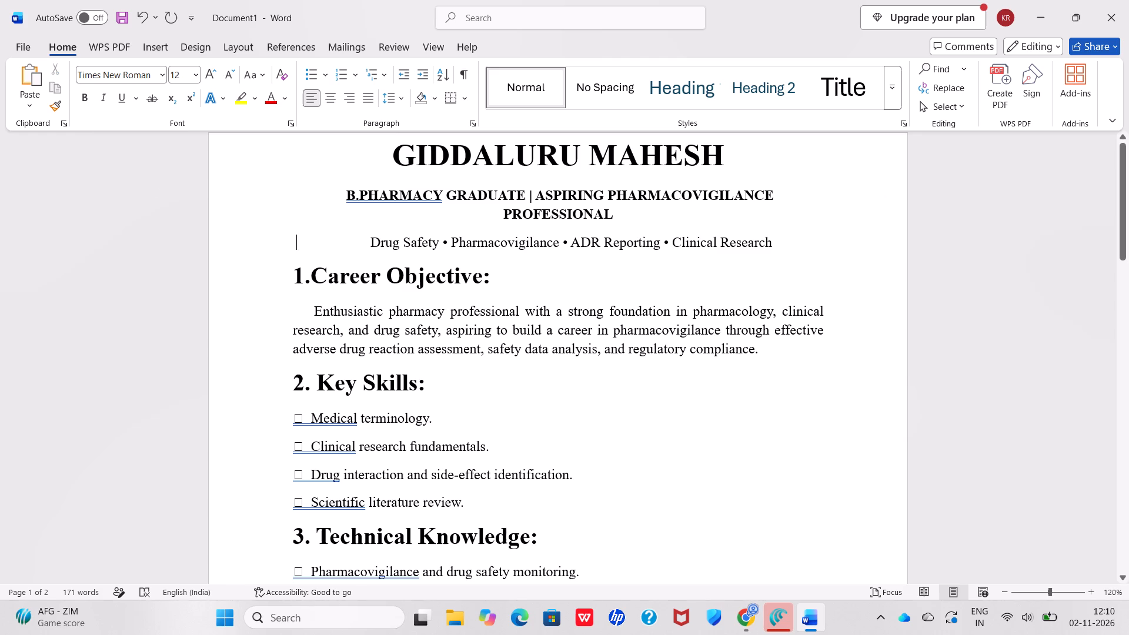
Apply check mark bullets to the four lines under 2. Key Skills, from Medical terminology to Scientific literature review.
click(299, 417)
drag(299, 417, 310, 489)
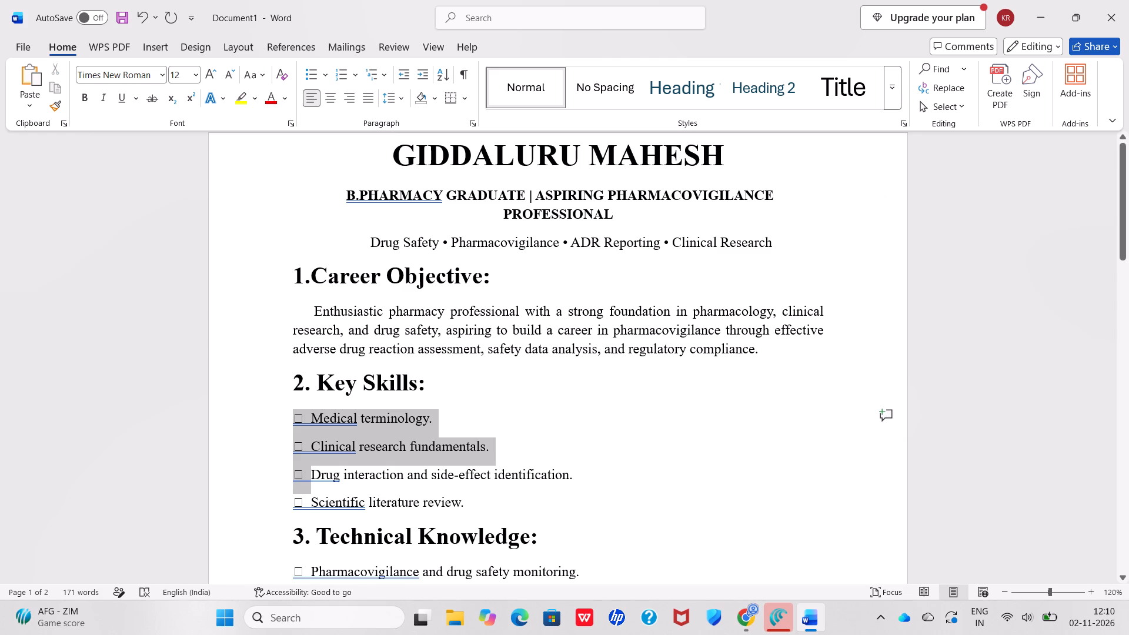
drag(310, 489, 304, 507)
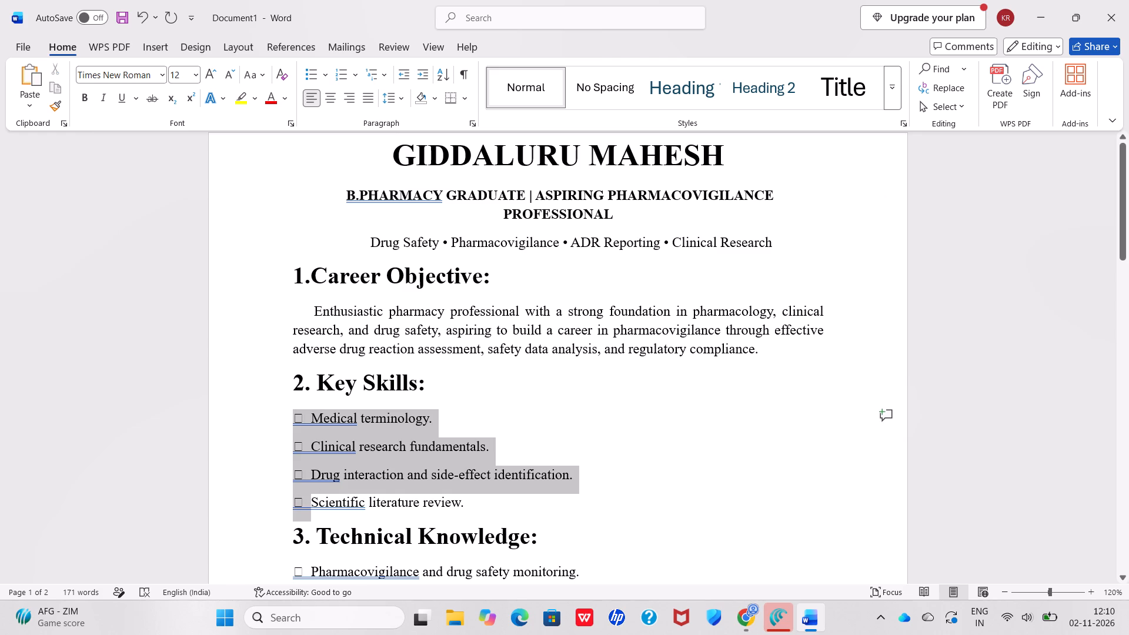
drag(304, 507, 306, 507)
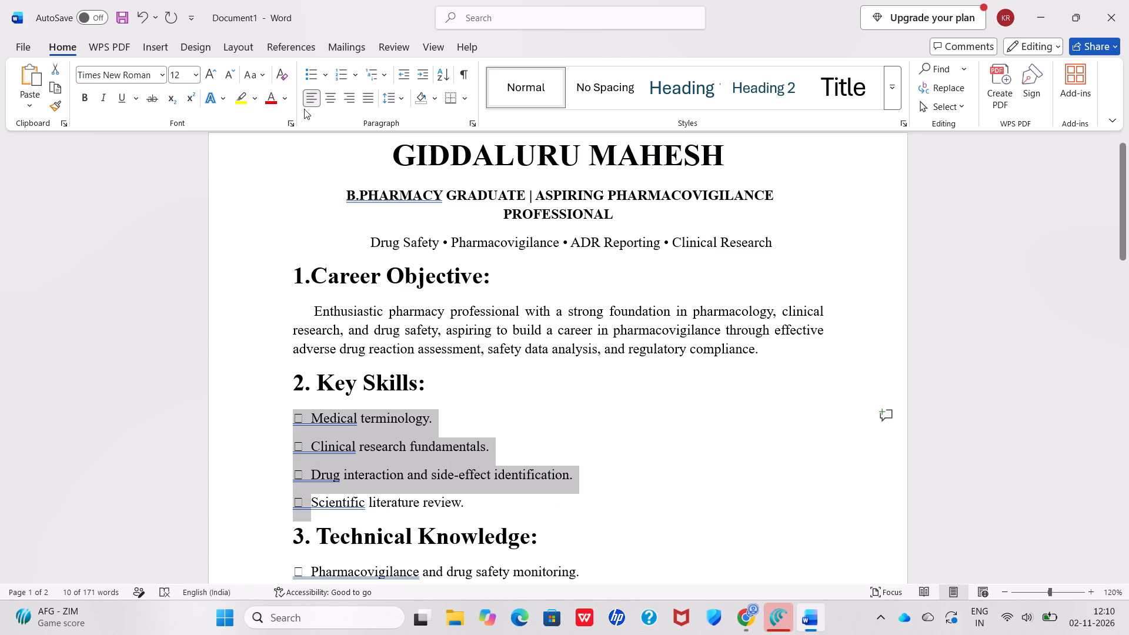
click(329, 73)
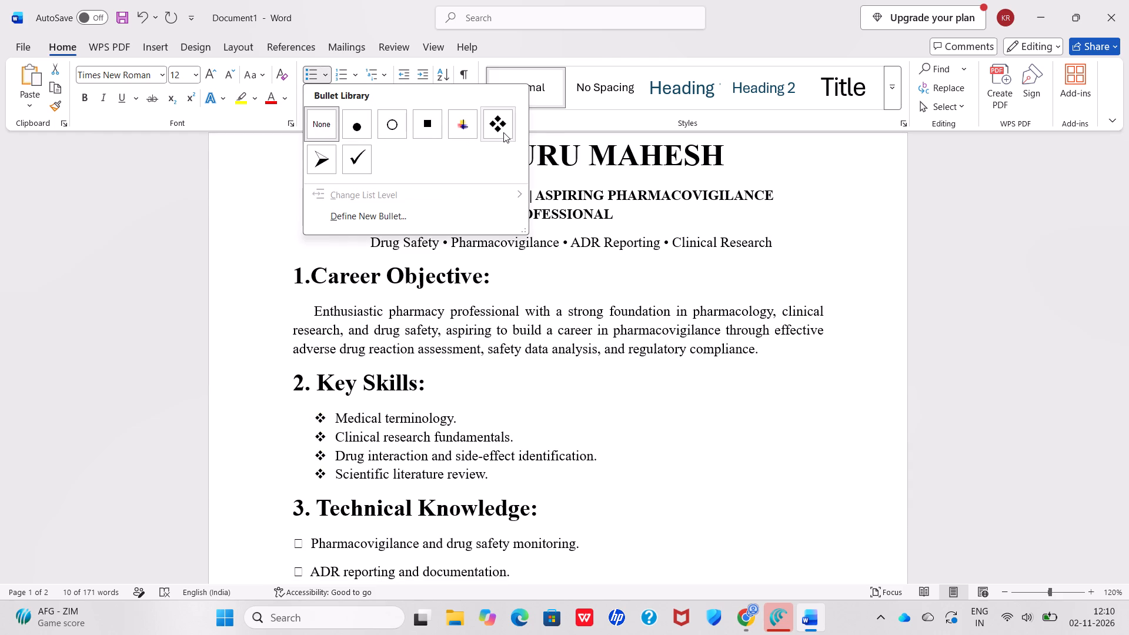
click(354, 165)
click(255, 310)
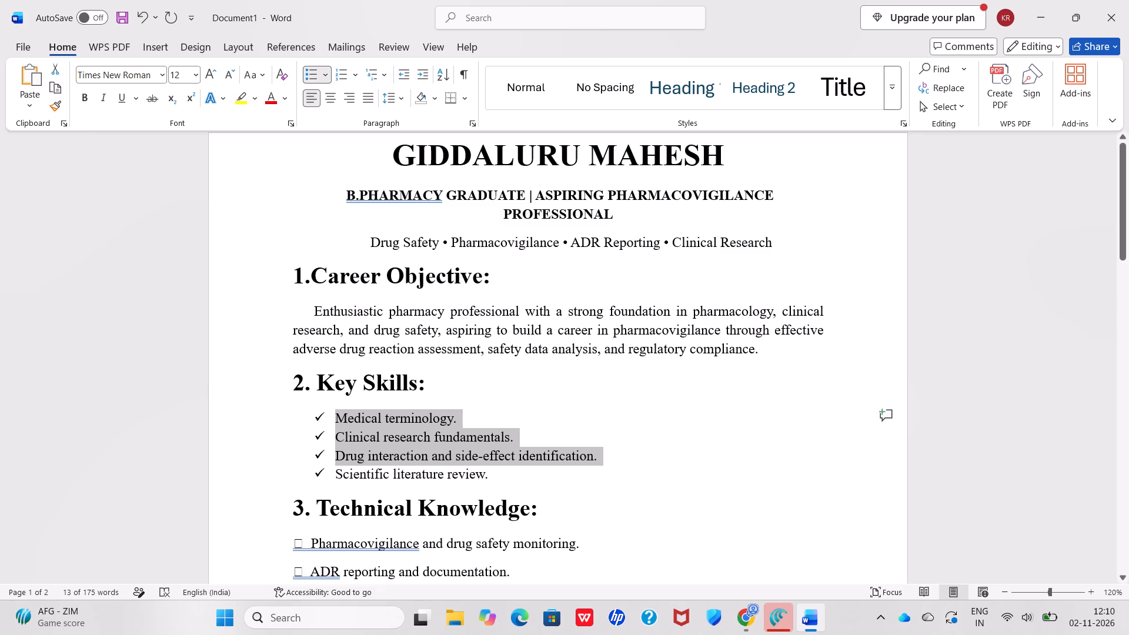
Apply check mark bullets to the four lines under 3. Technical Knowledge, from Pharmacovigilance and drug safety monitoring to Signal detection.
scroll(255, 310, down, 4)
scroll(255, 310, up, 5)
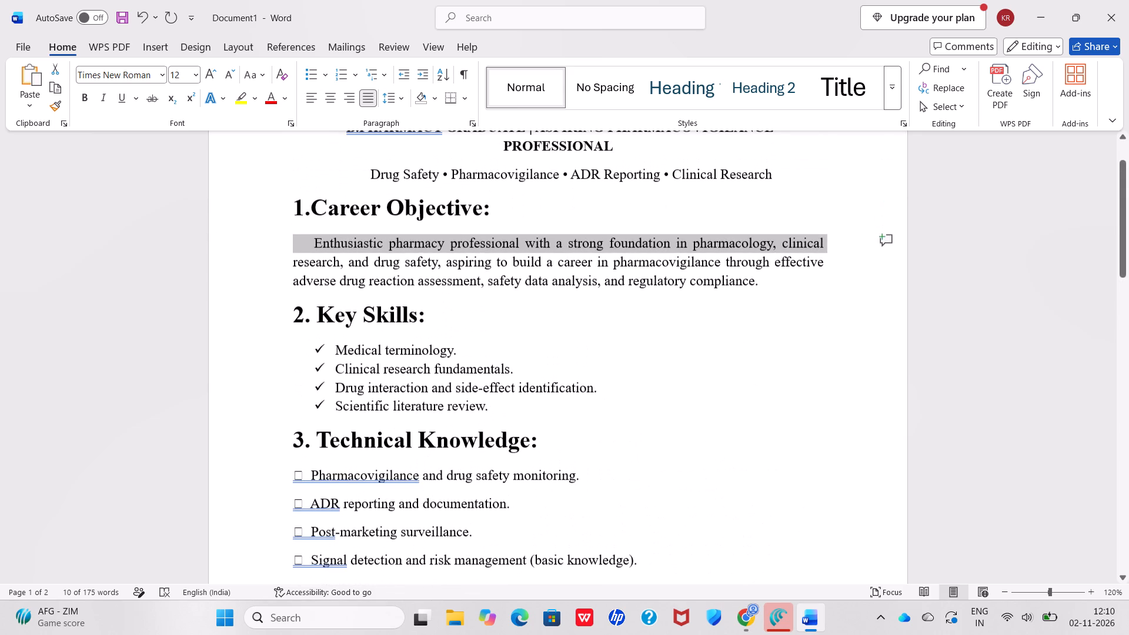
scroll(253, 363, down, 1)
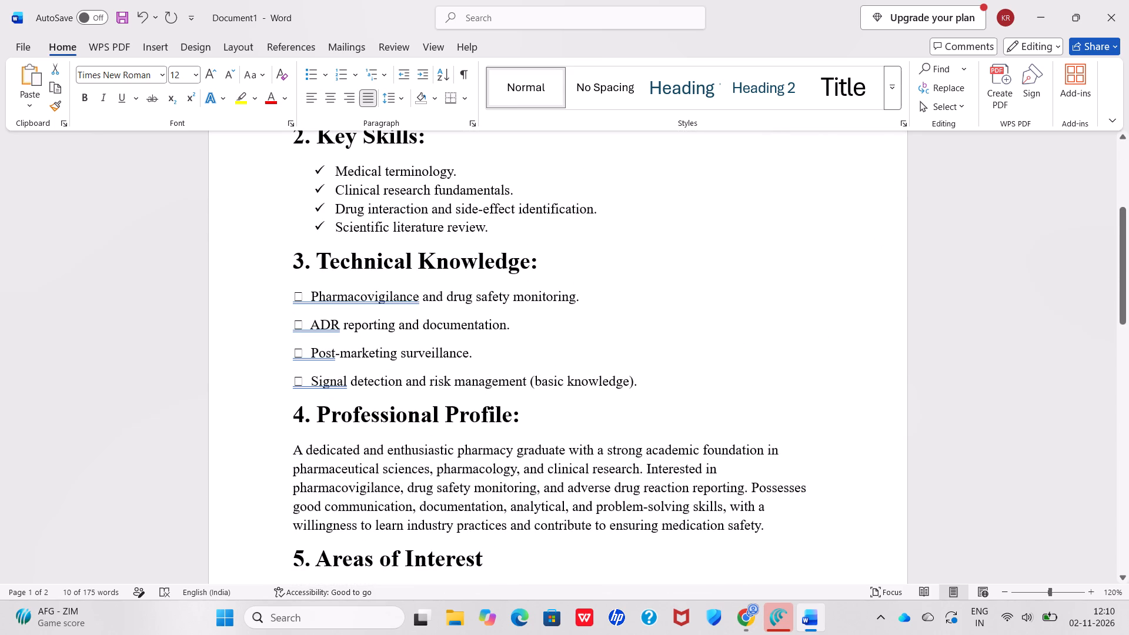
drag(287, 295, 300, 396)
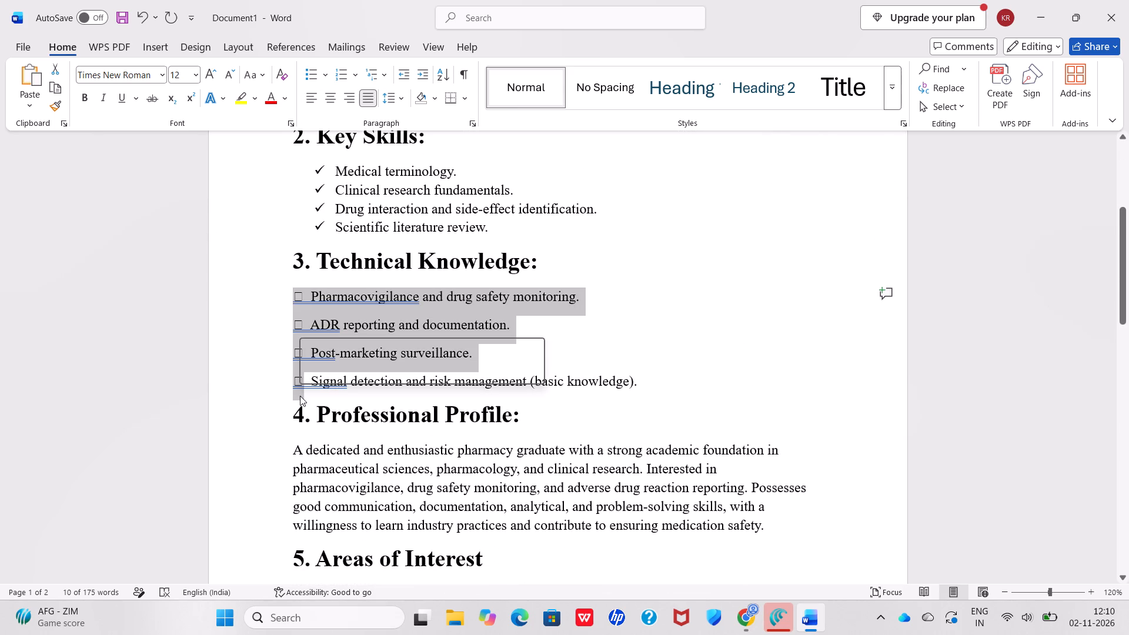
double_click(320, 81)
click(320, 81)
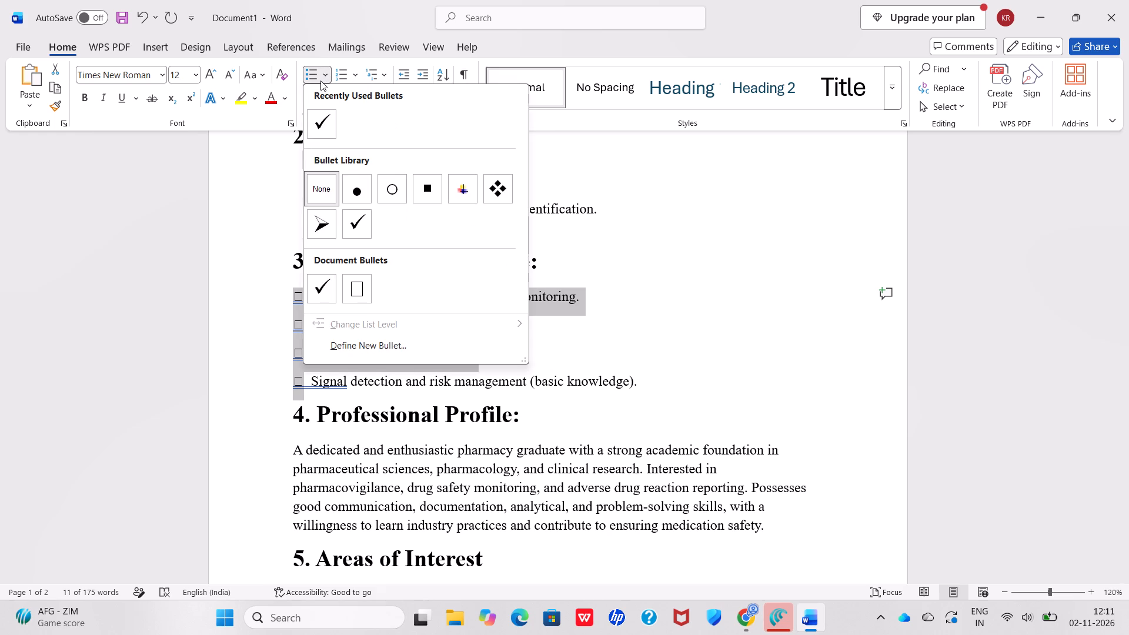
click(320, 122)
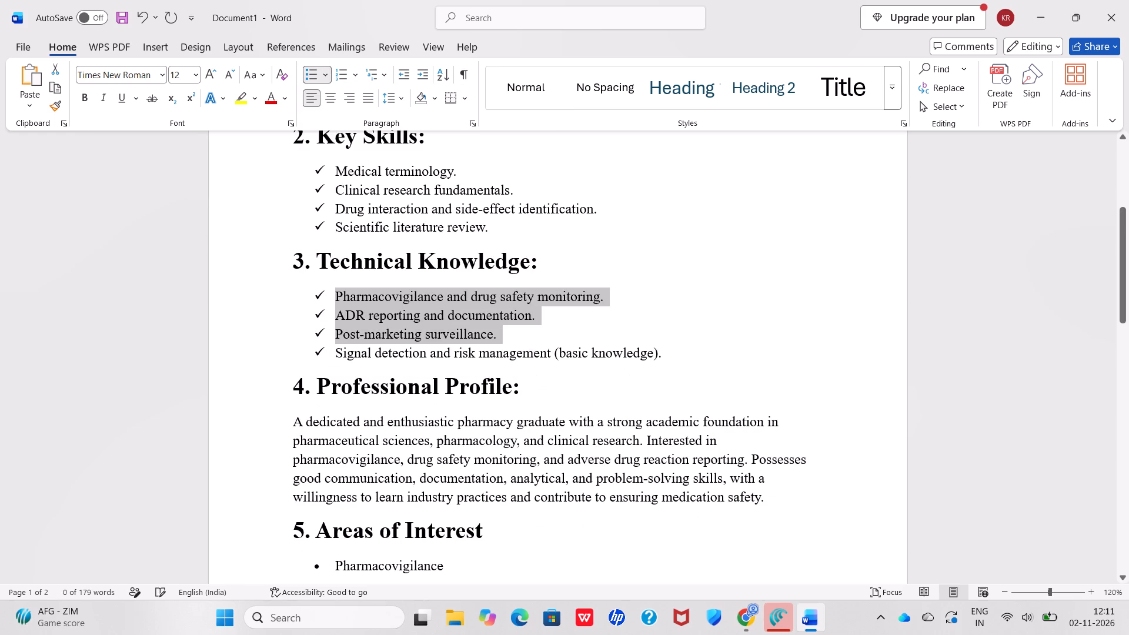
scroll(275, 395, down, 2)
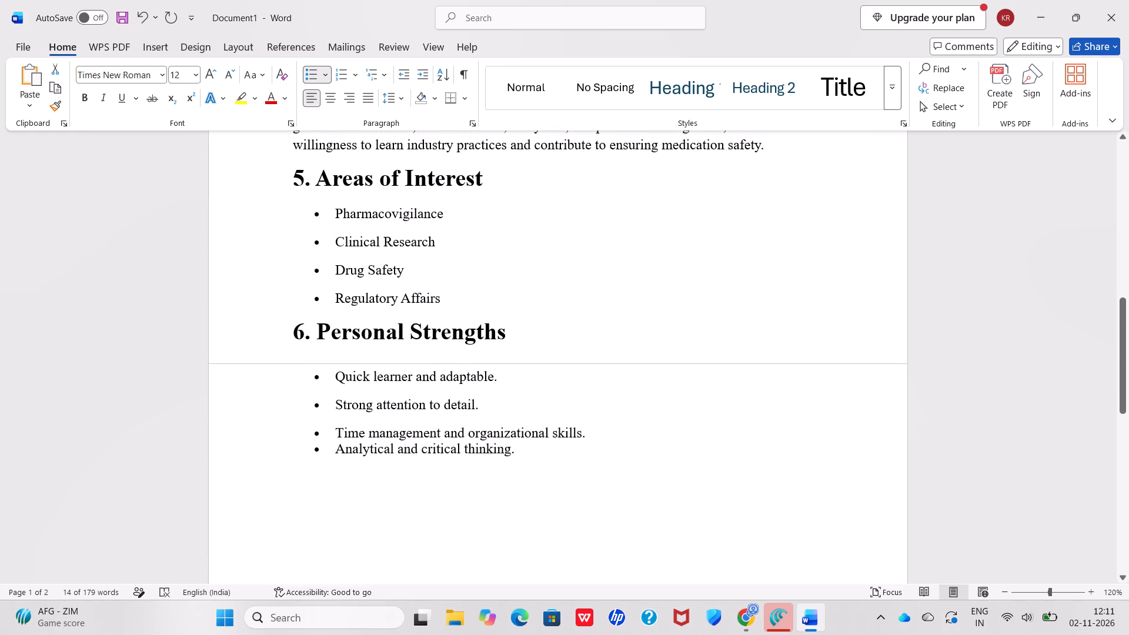
Apply check mark bullets to the four lines under 5. Areas of Interest, from Pharmacovigilance to Regulatory Affairs.
drag(306, 225, 322, 216)
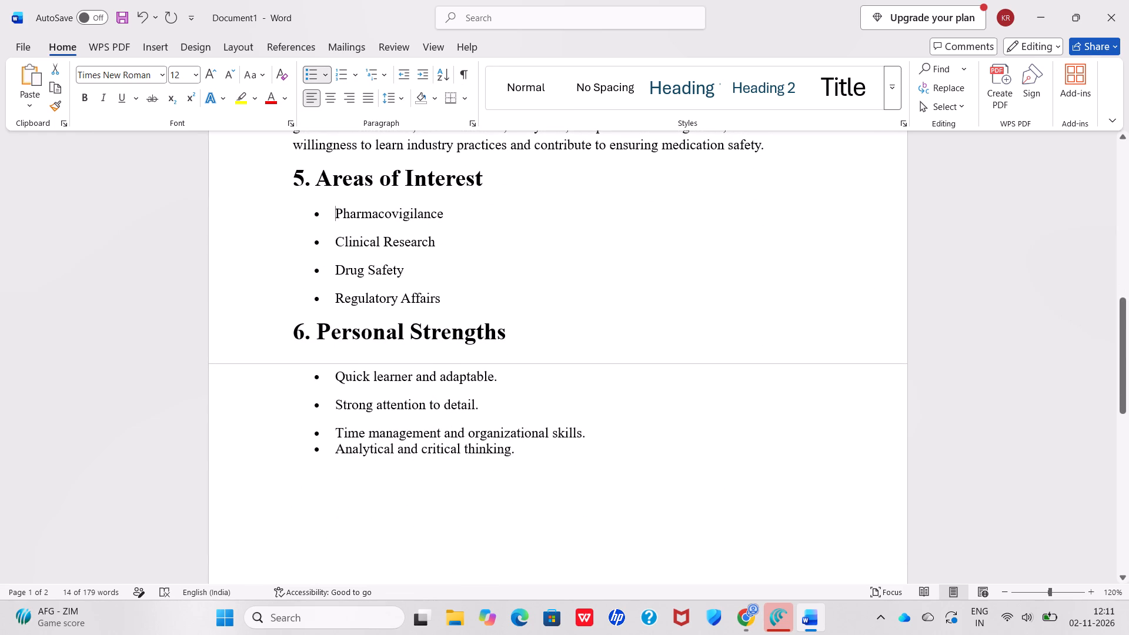
drag(322, 216, 308, 217)
click(308, 217)
drag(308, 217, 322, 252)
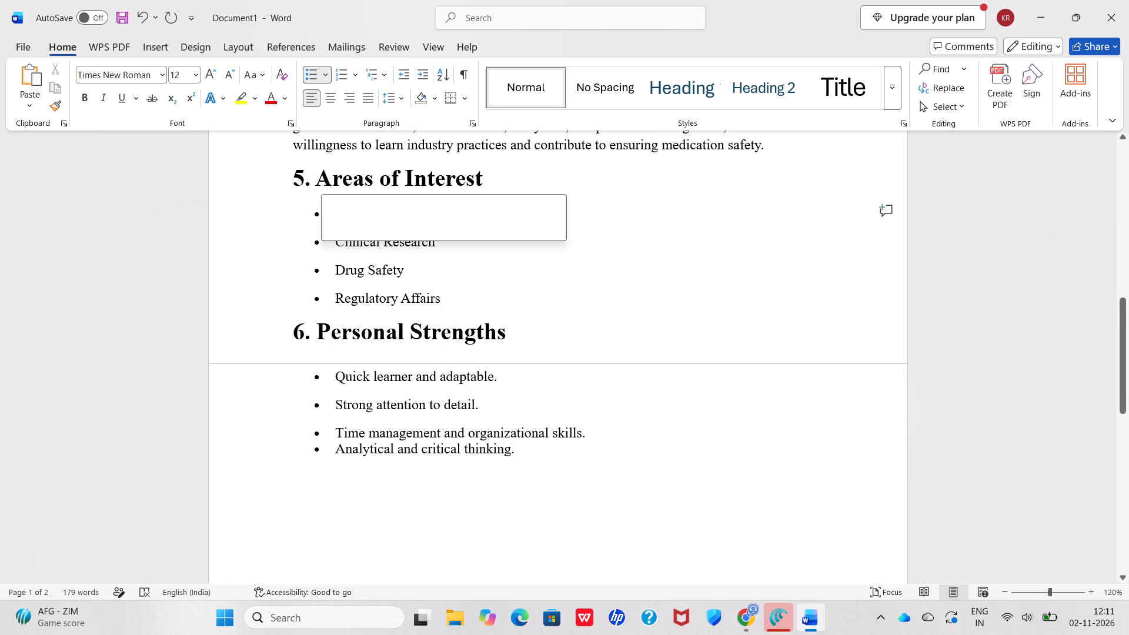
click(277, 225)
click(283, 237)
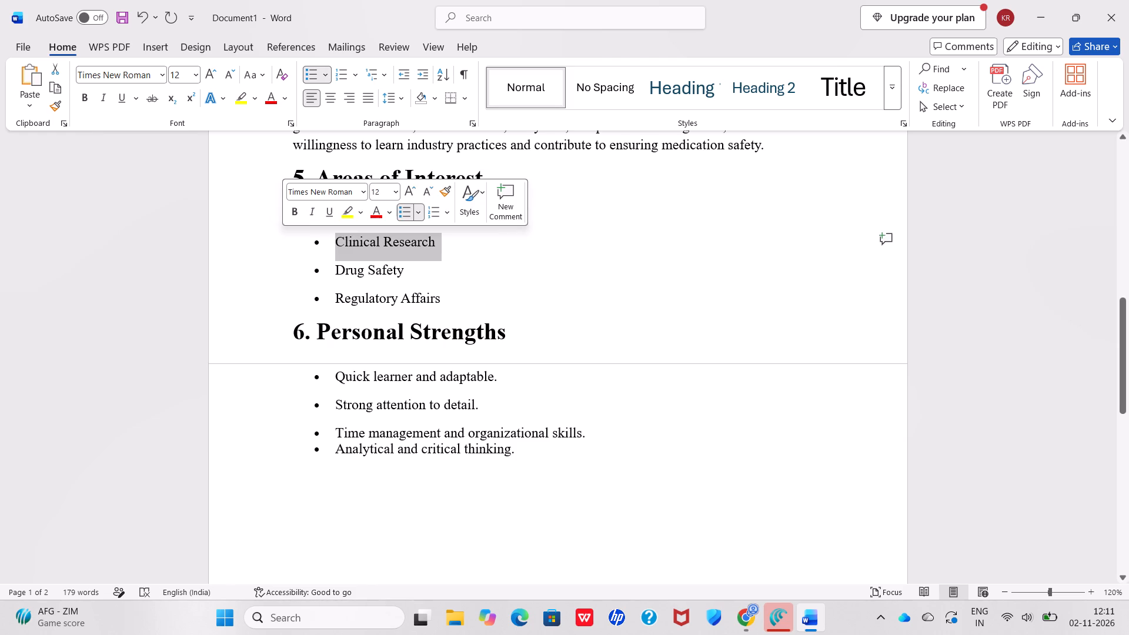
click(599, 250)
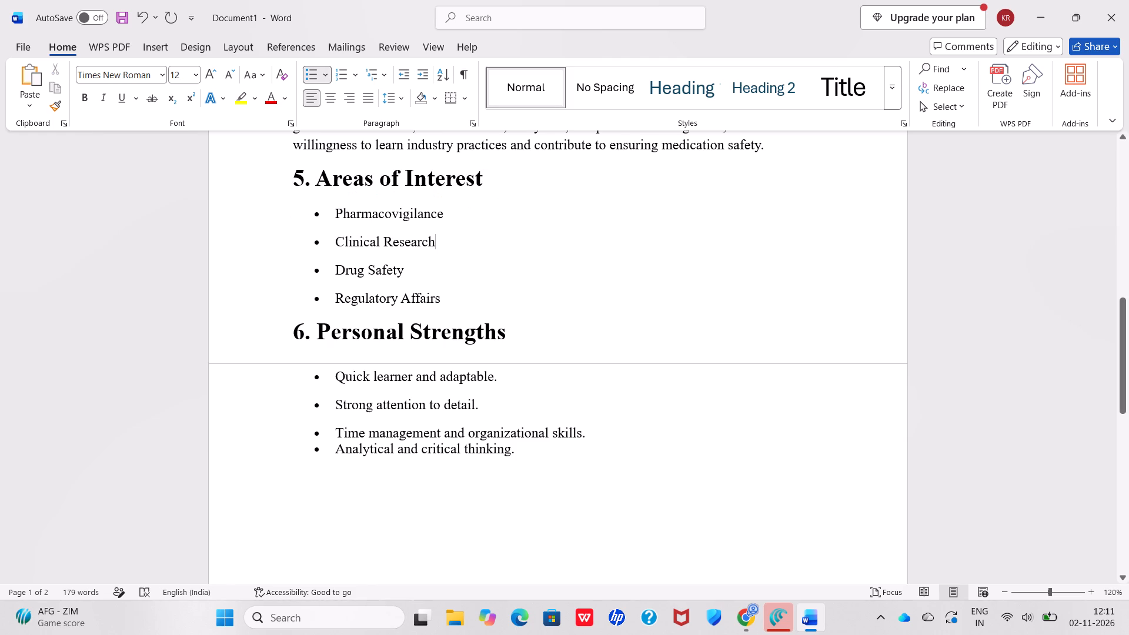
drag(308, 208, 332, 305)
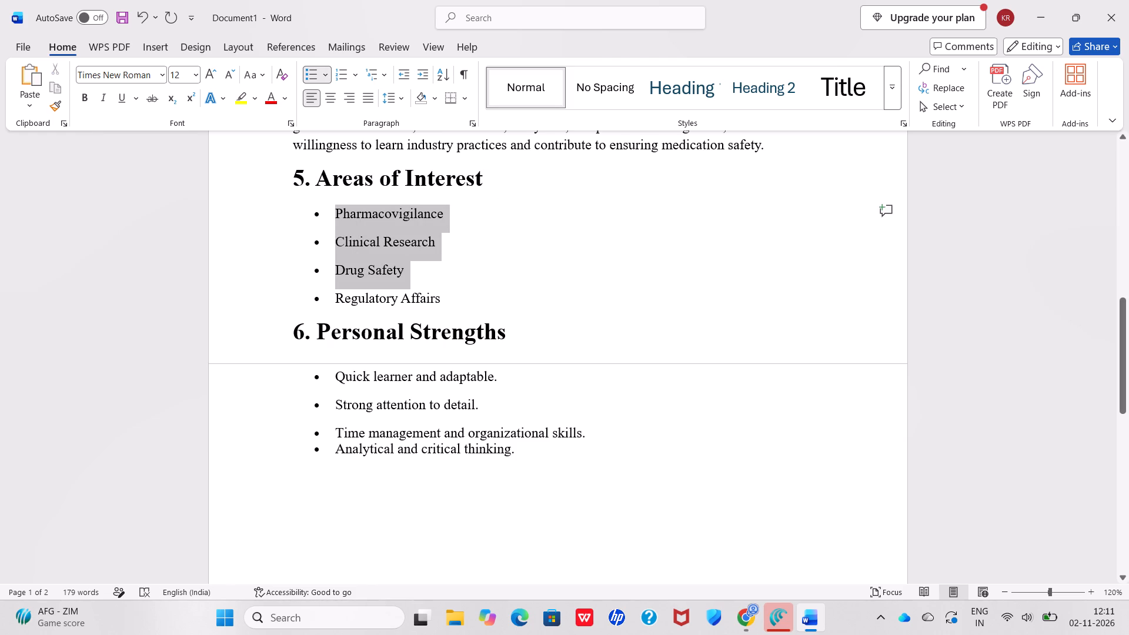
drag(332, 305, 332, 305)
click(322, 75)
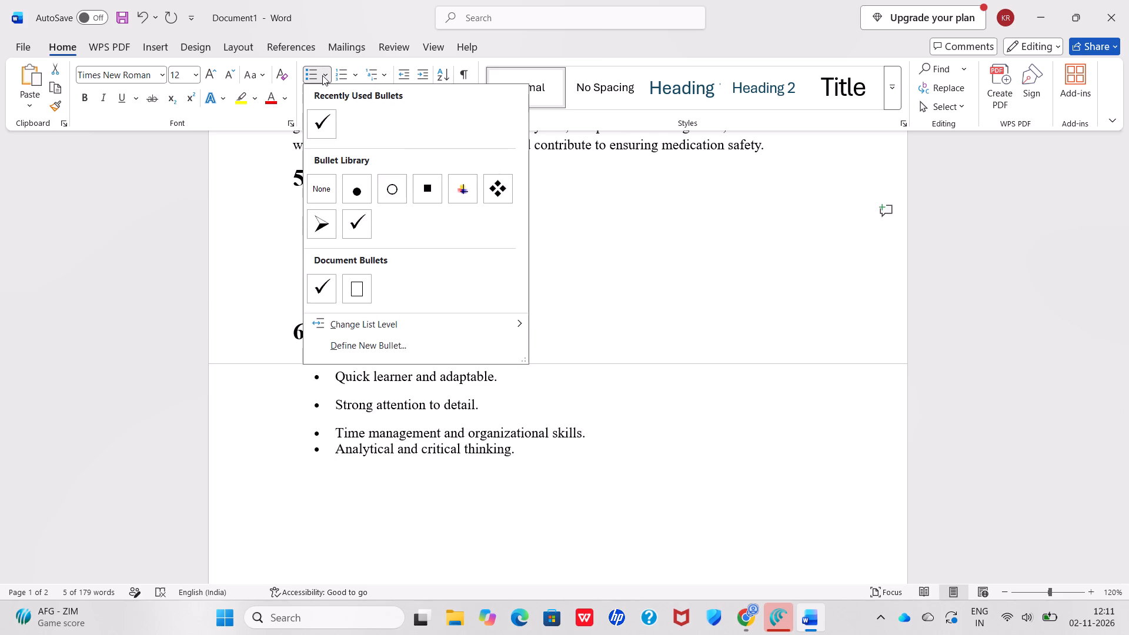
click(313, 116)
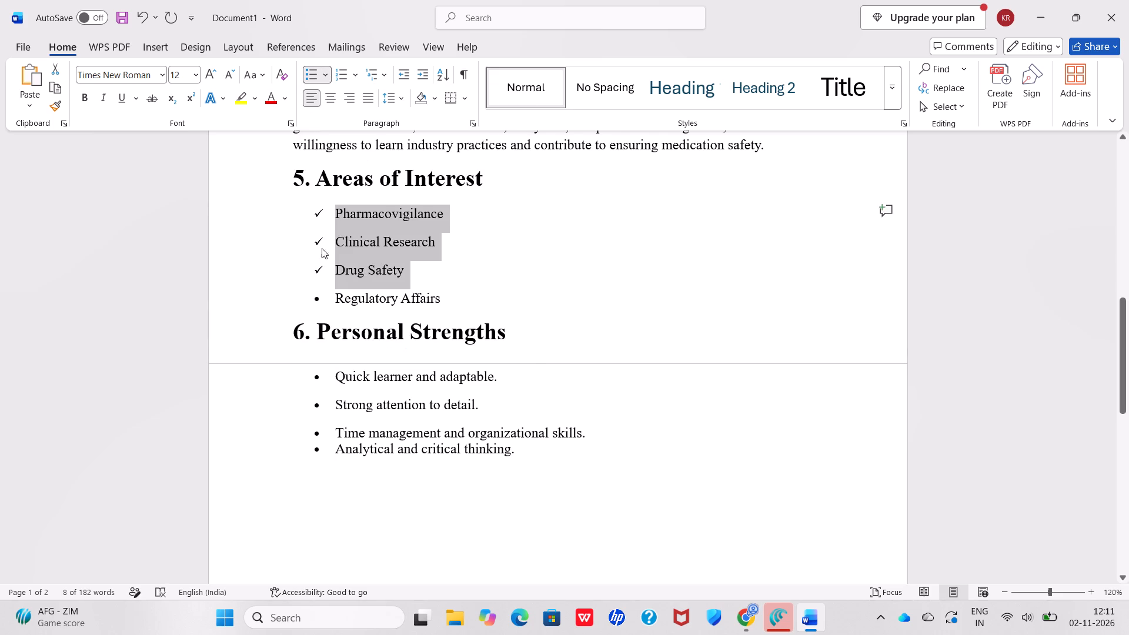
double_click(315, 290)
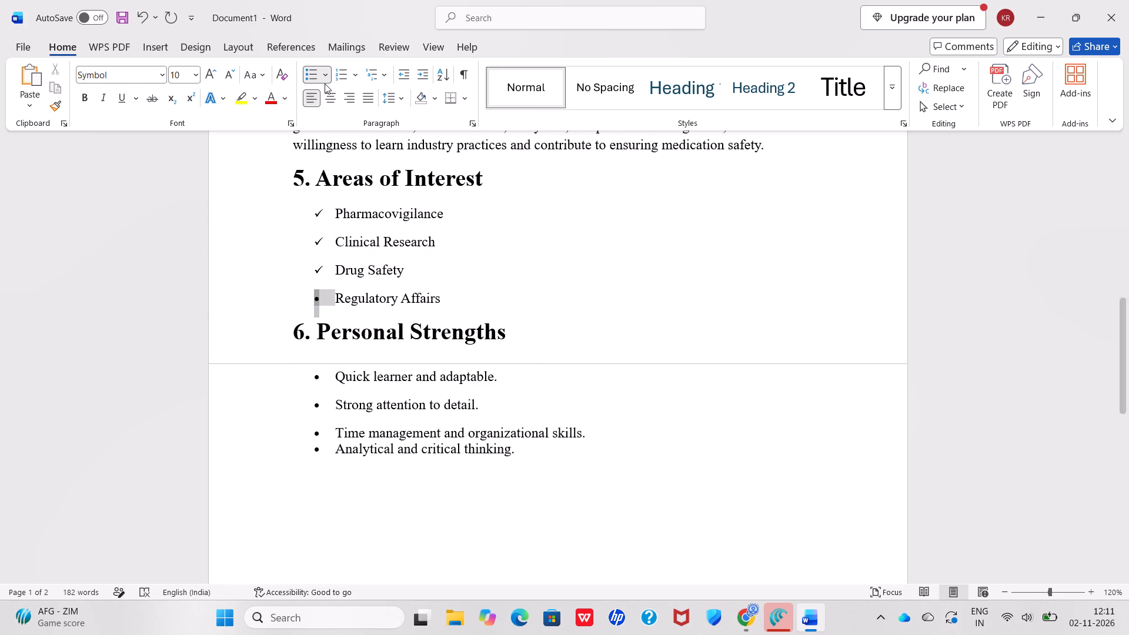
click(325, 83)
click(325, 75)
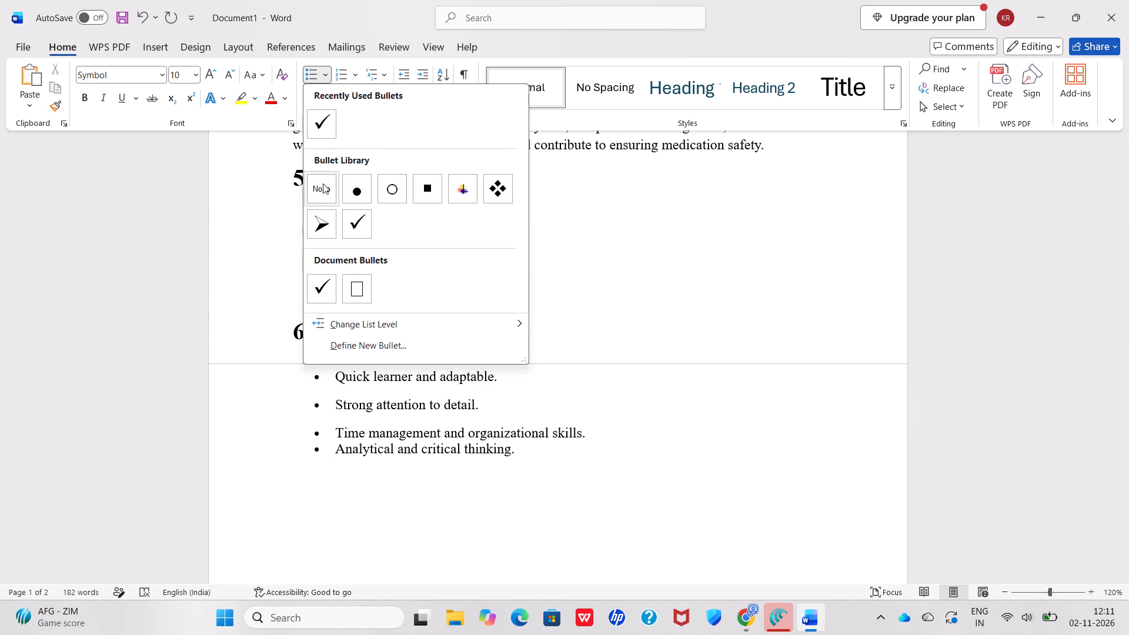
click(313, 116)
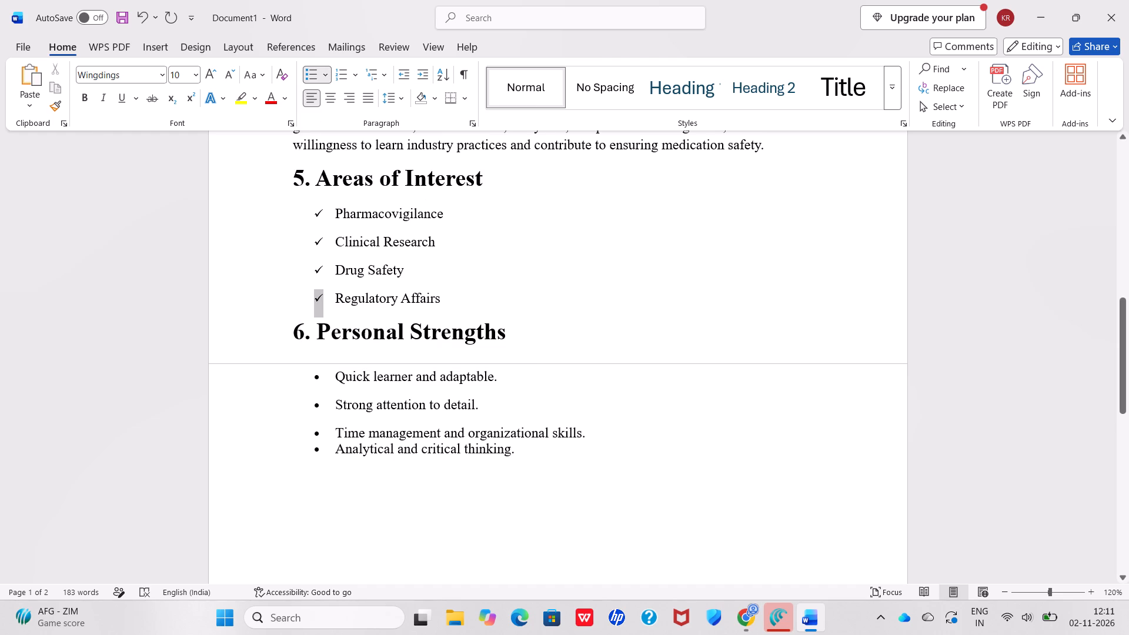
Apply check mark bullets to the four lines under 6. Personal Strengths, from Quick learner and adaptable to Analytical and critical thinking.
drag(310, 372, 343, 449)
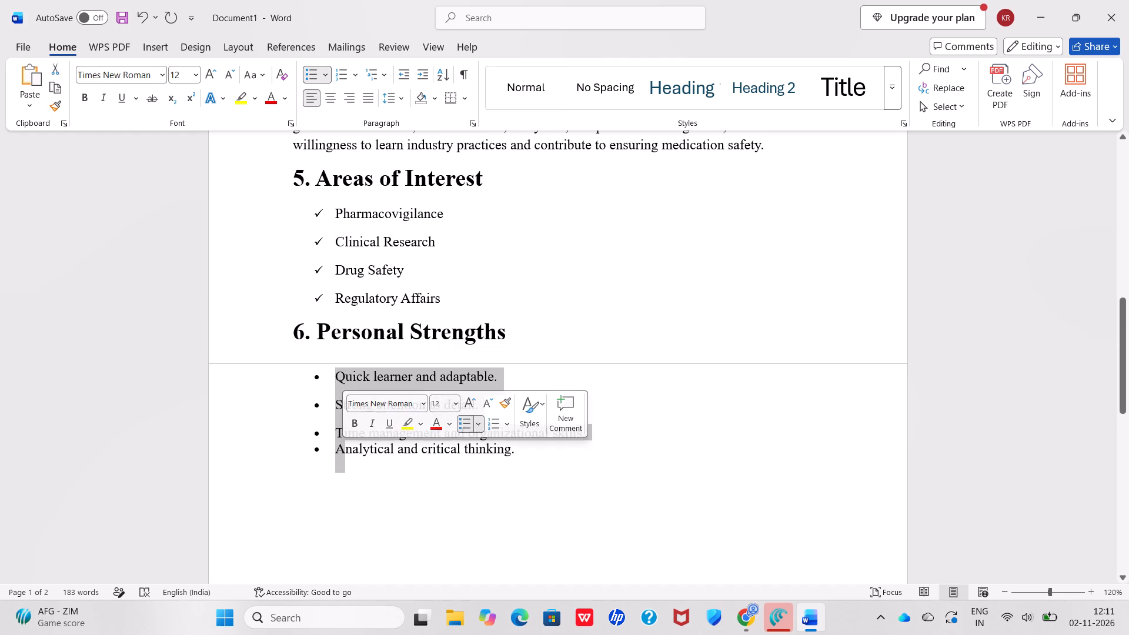
click(323, 65)
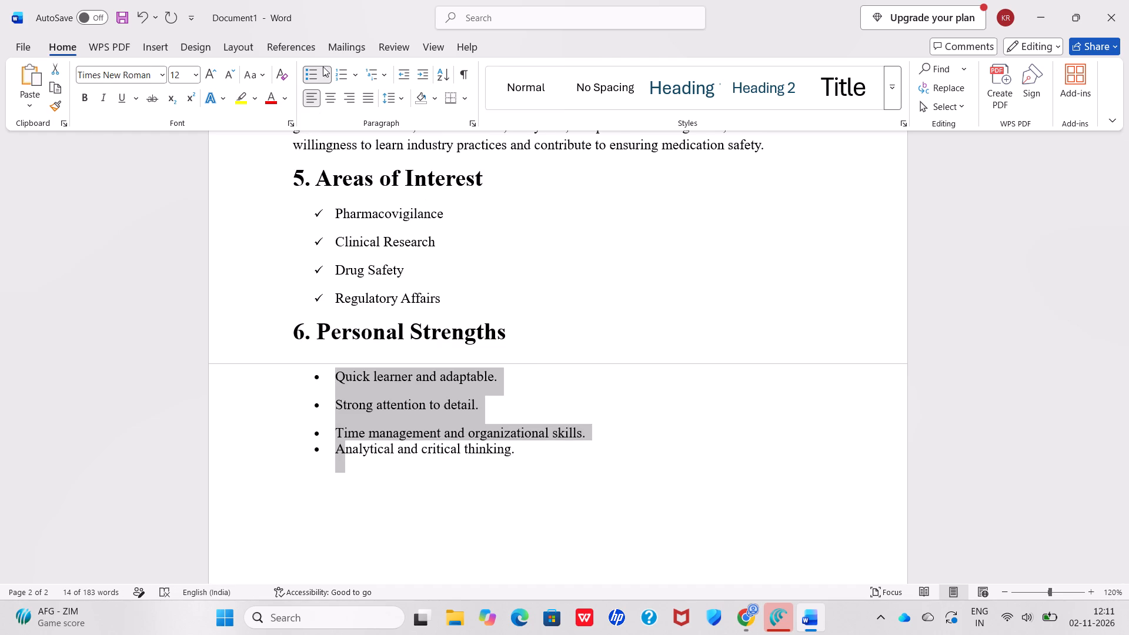
drag(323, 86, 324, 79)
click(324, 79)
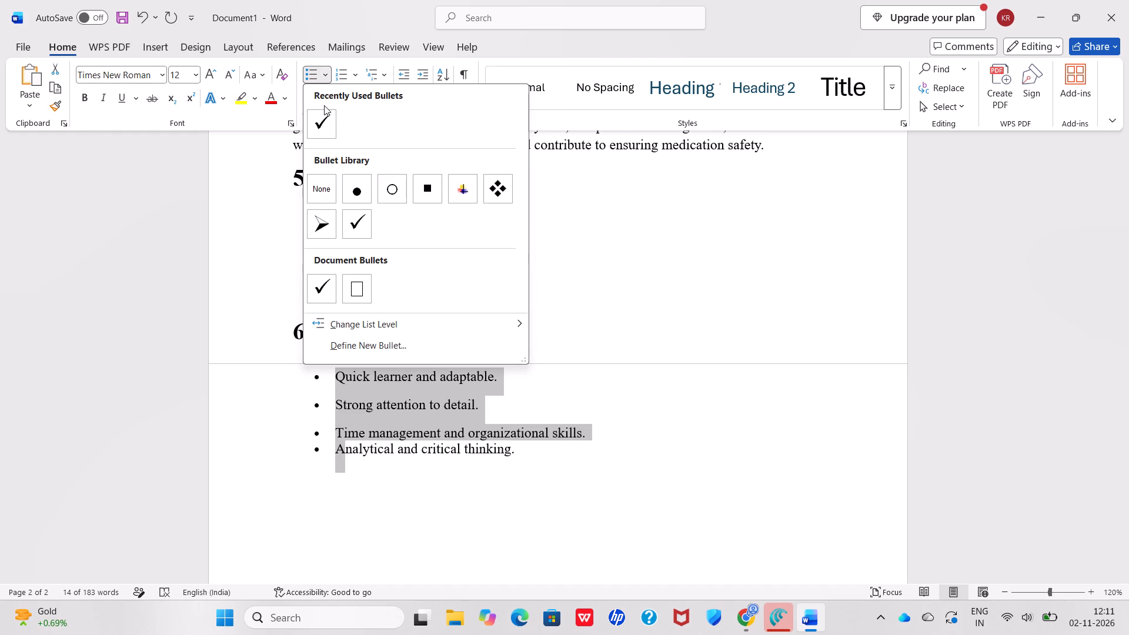
click(324, 105)
click(323, 122)
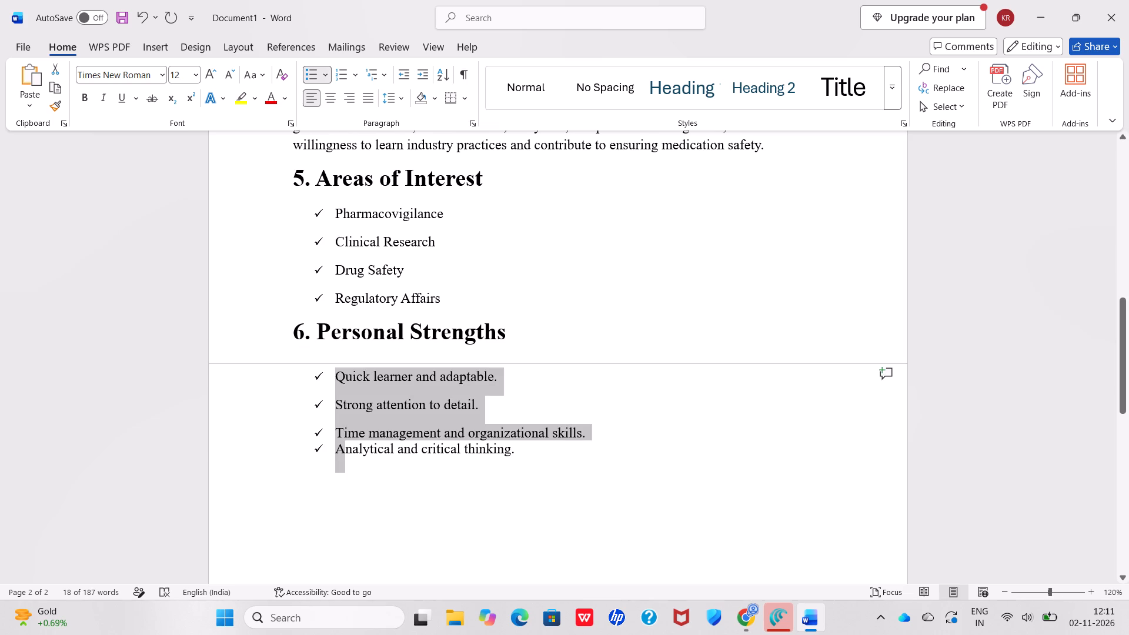
Review the whole resume from the header to Personal Strengths, checking the bullet formatting of each section.
scroll(246, 302, up, 5)
scroll(246, 302, down, 3)
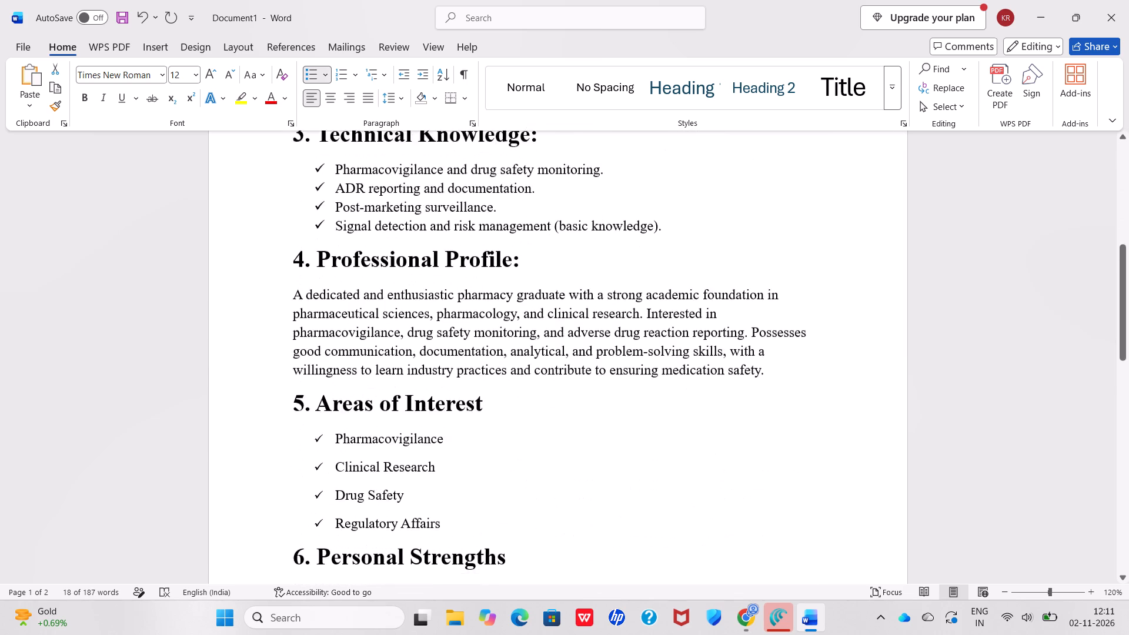
scroll(246, 302, up, 3)
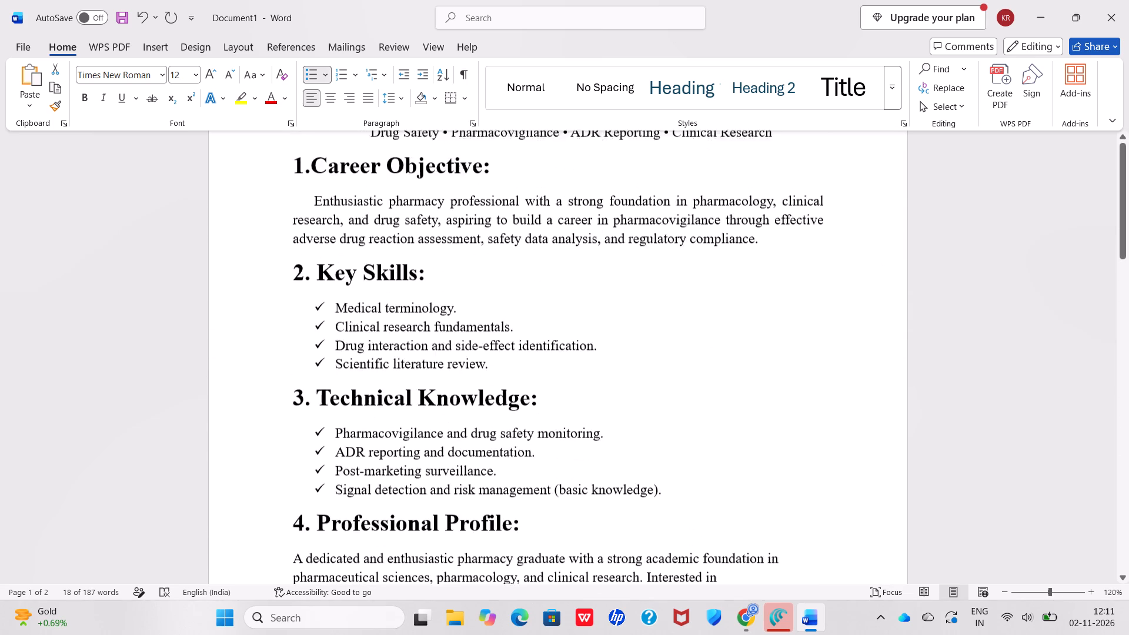
scroll(246, 302, down, 2)
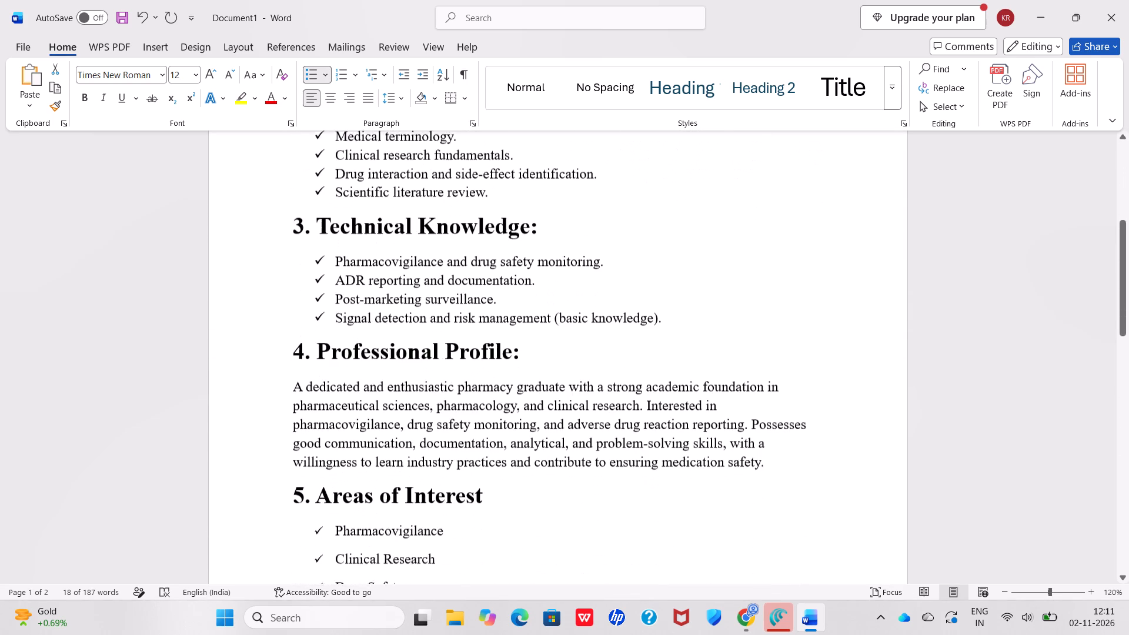
scroll(246, 302, down, 2)
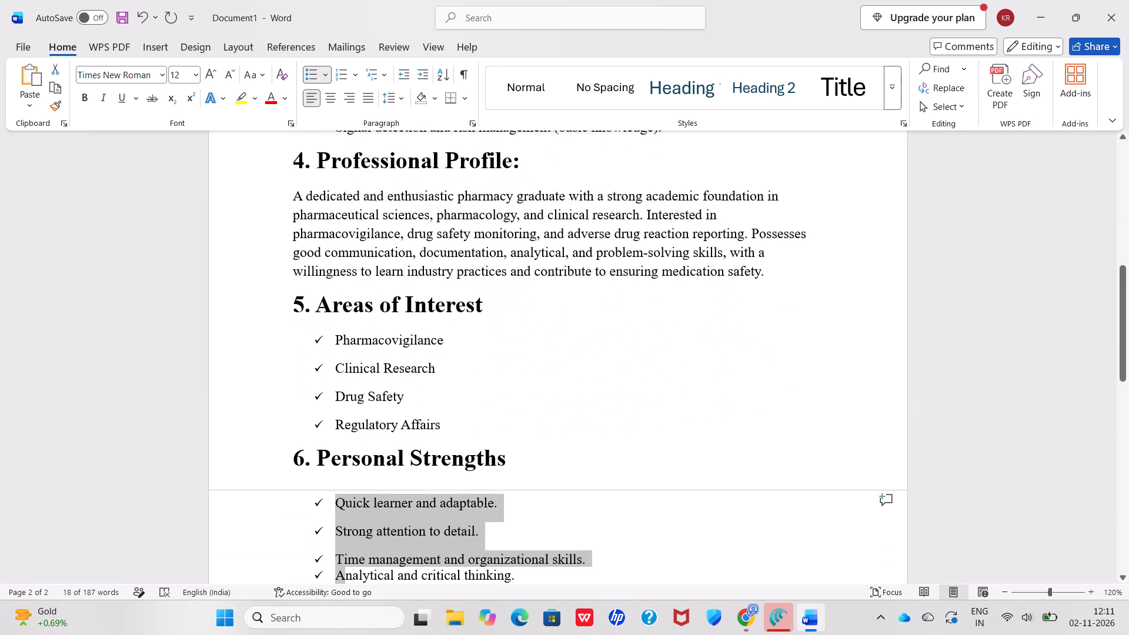
scroll(246, 302, up, 6)
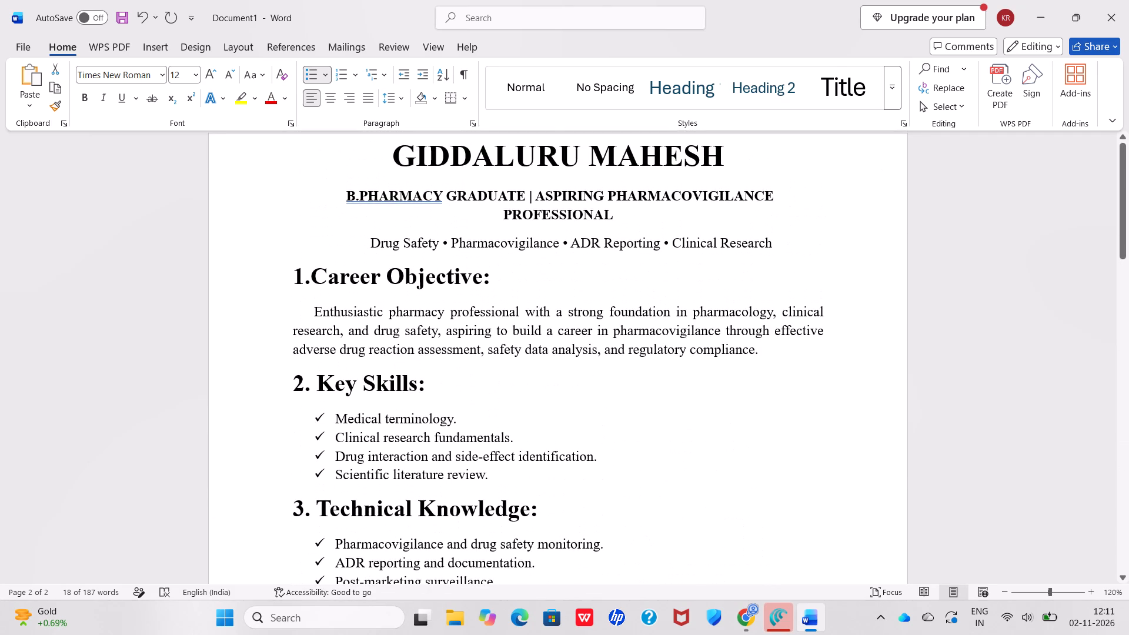
Add a line below the Drug Safety • Pharmacovigilance header line with the label "Name:" followed by the candidate's initial and given name.
click(477, 253)
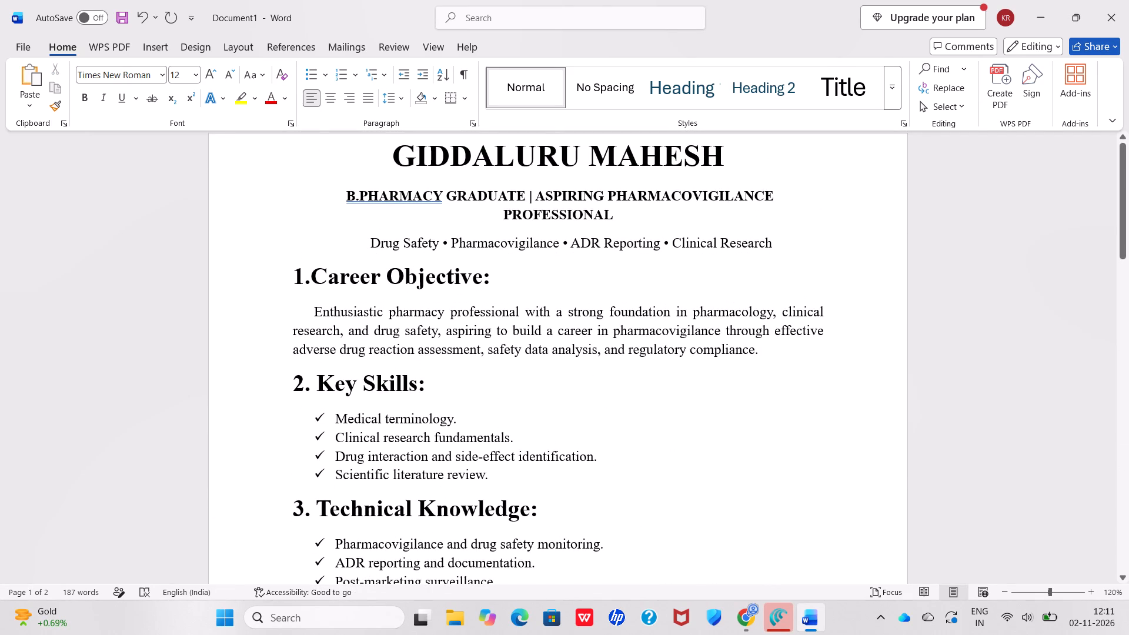
click(781, 245)
key(Return)
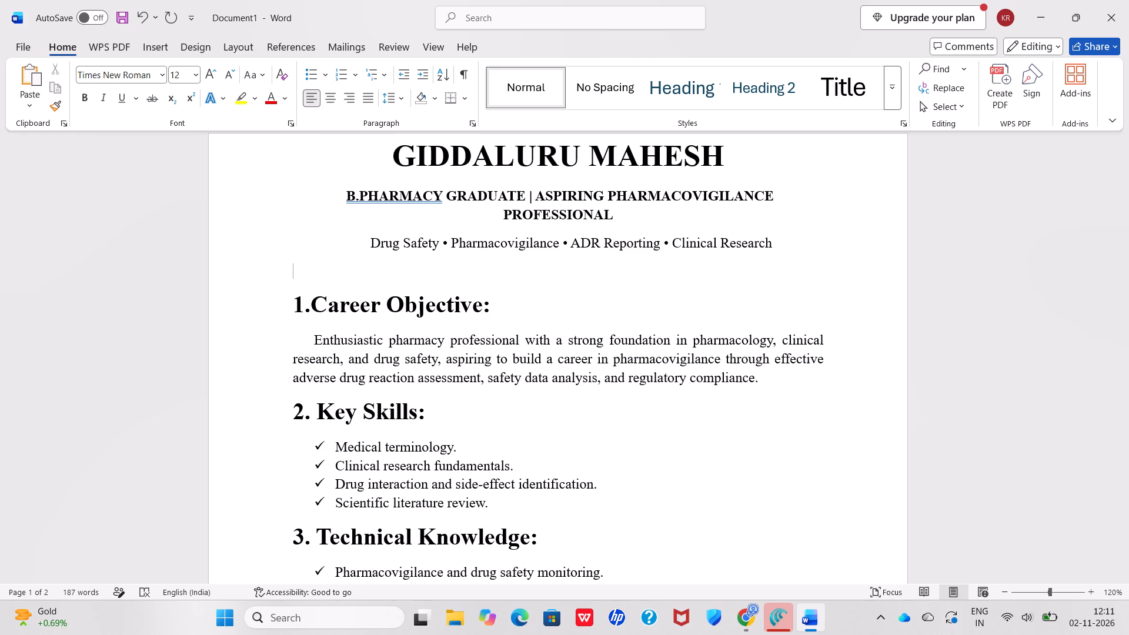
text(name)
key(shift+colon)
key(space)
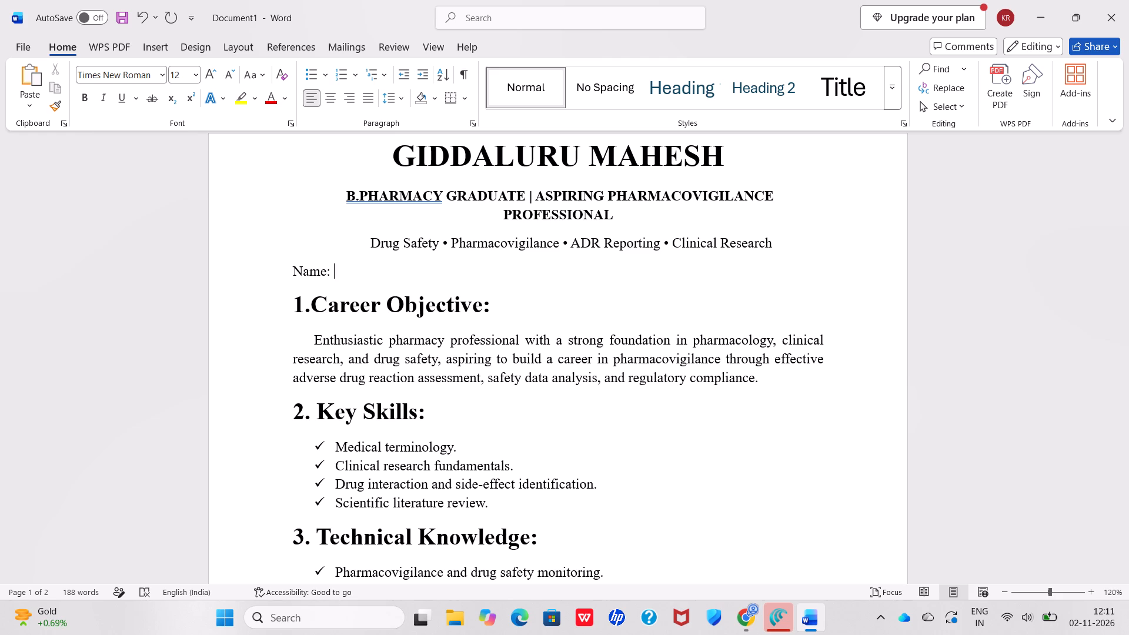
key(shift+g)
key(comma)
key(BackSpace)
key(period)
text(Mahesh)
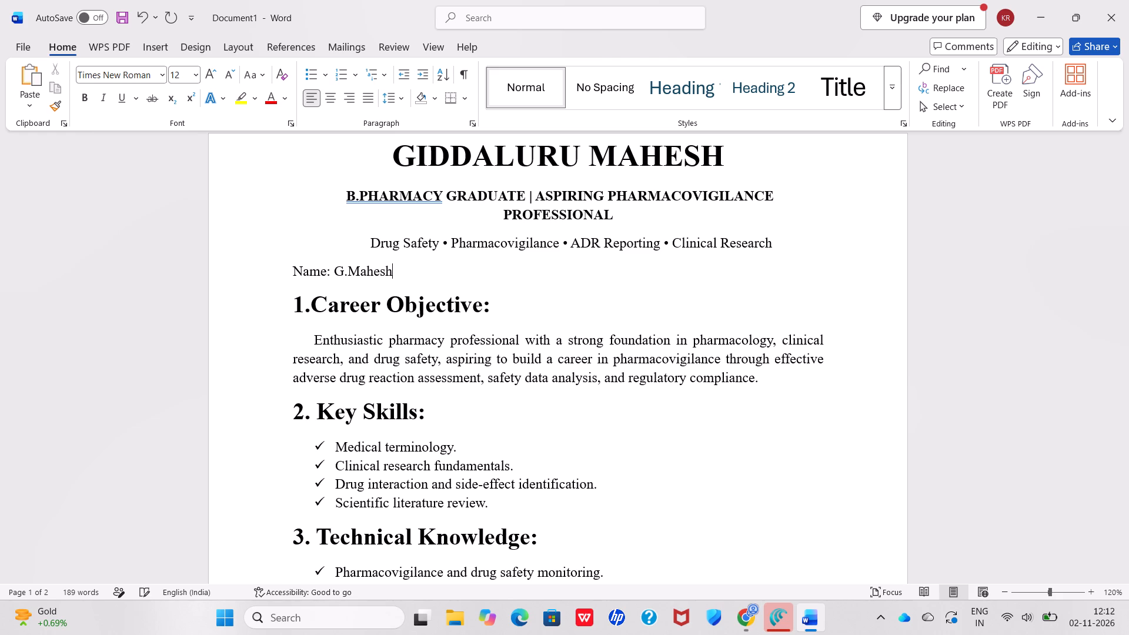
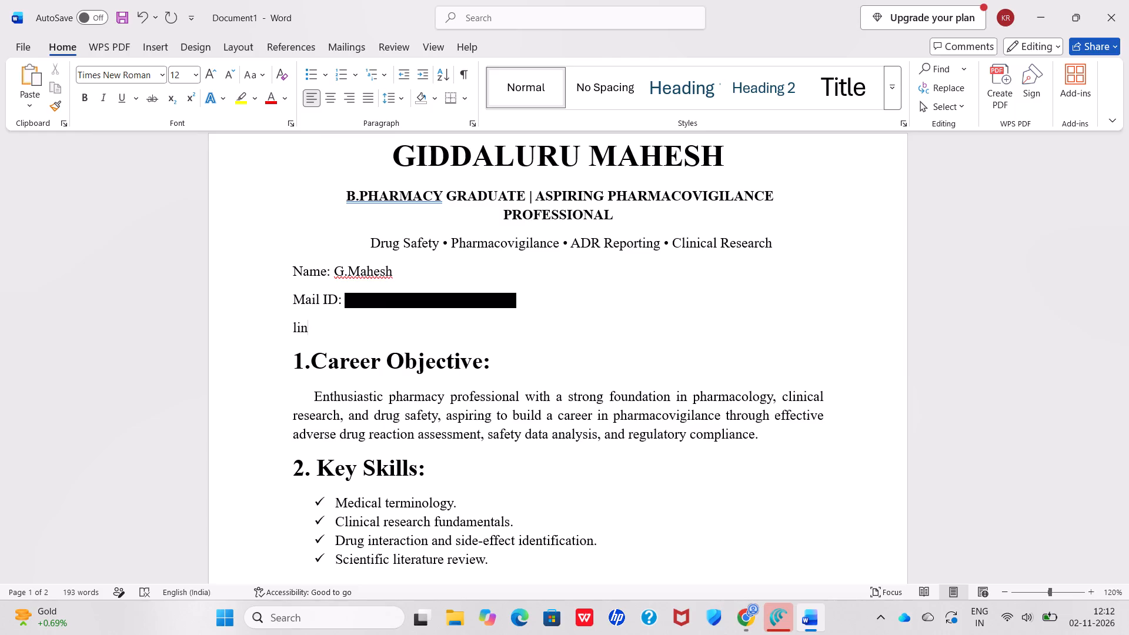
Complete the label "Linked in:" on the line below Mail ID in the personal details.
text(ked in)
key(shift+colon)
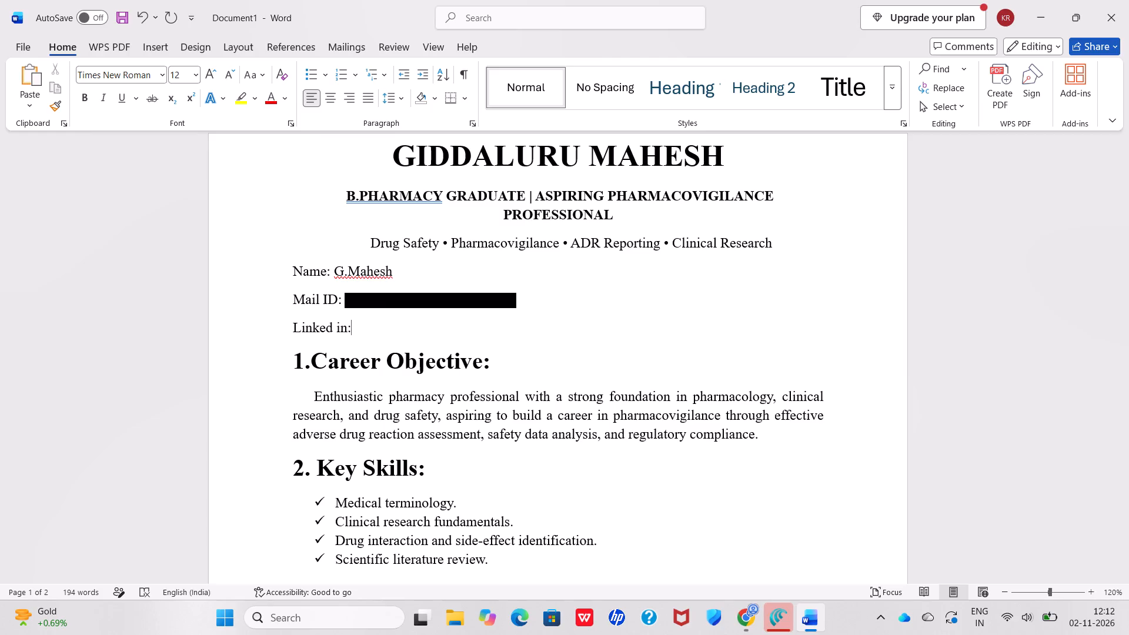
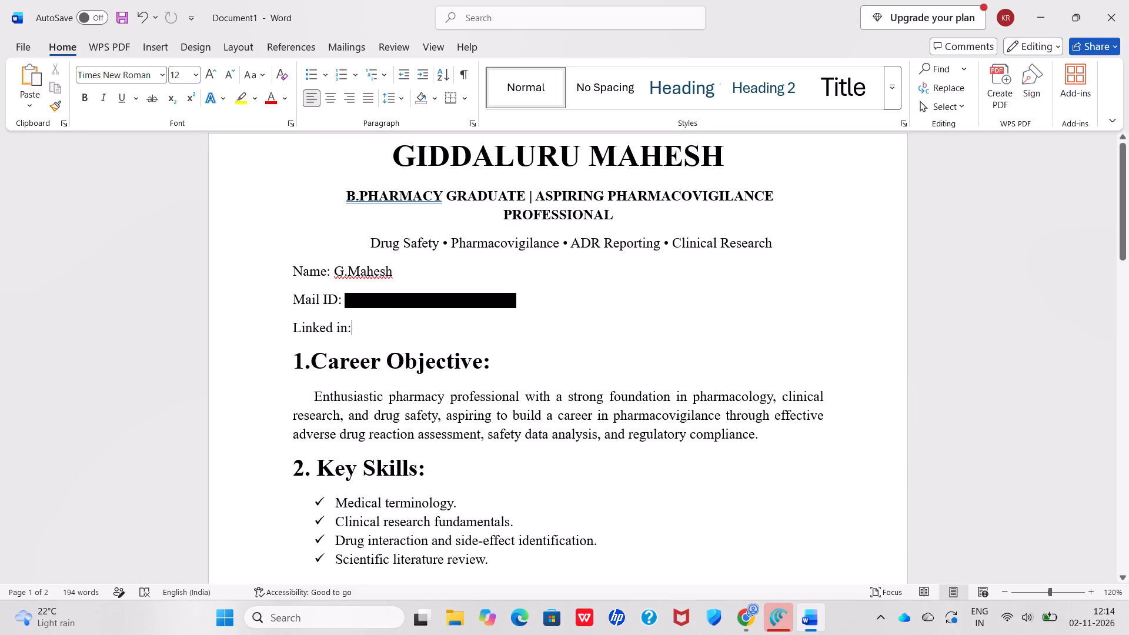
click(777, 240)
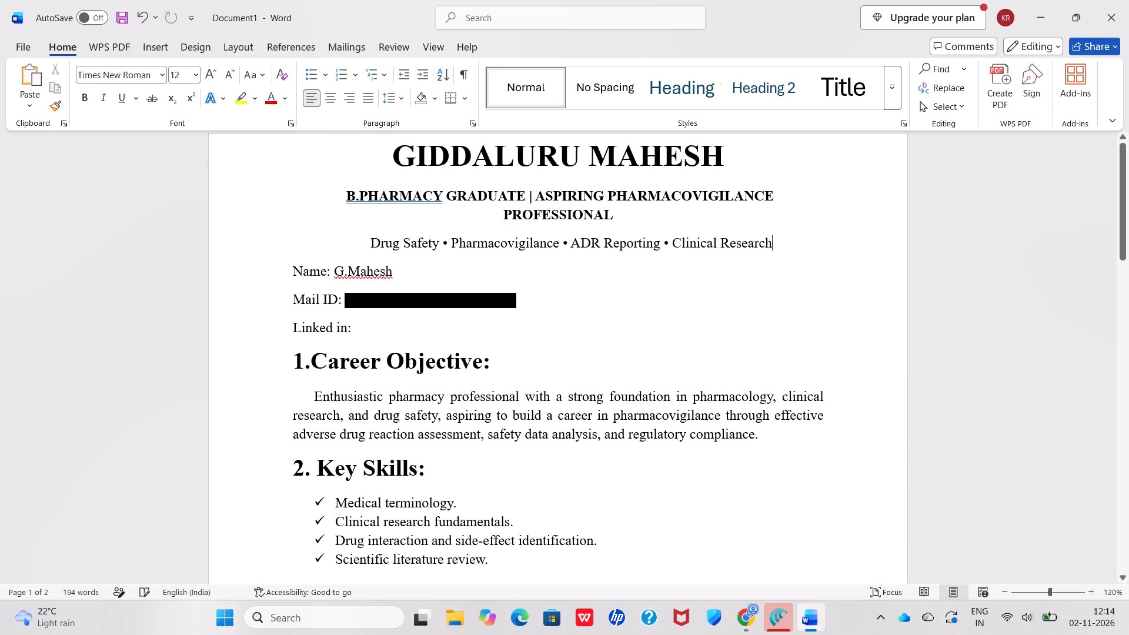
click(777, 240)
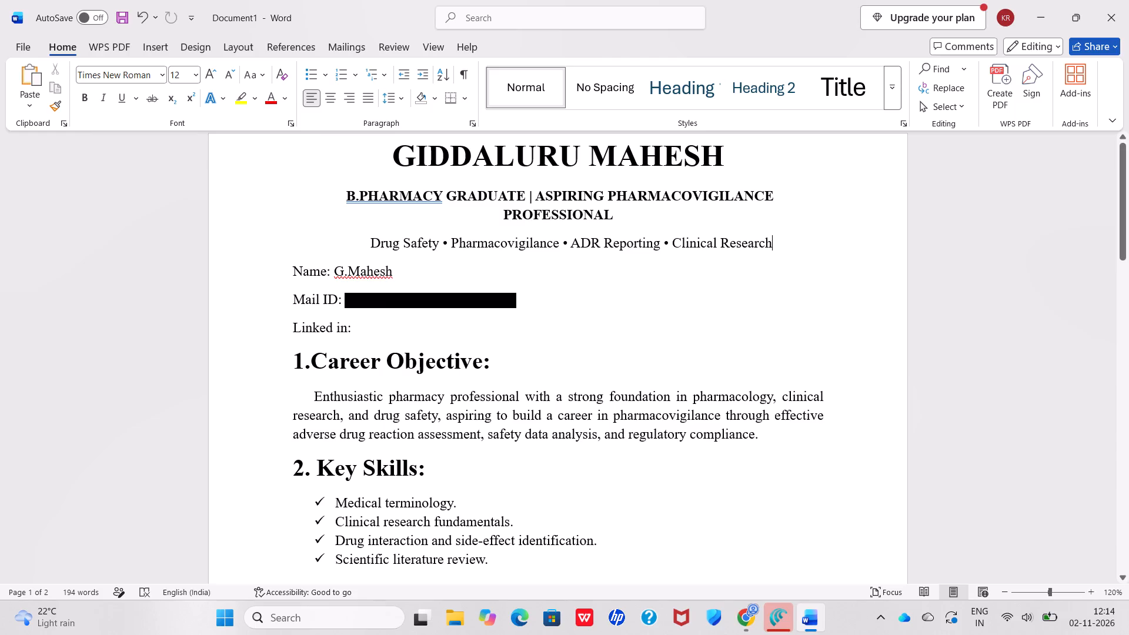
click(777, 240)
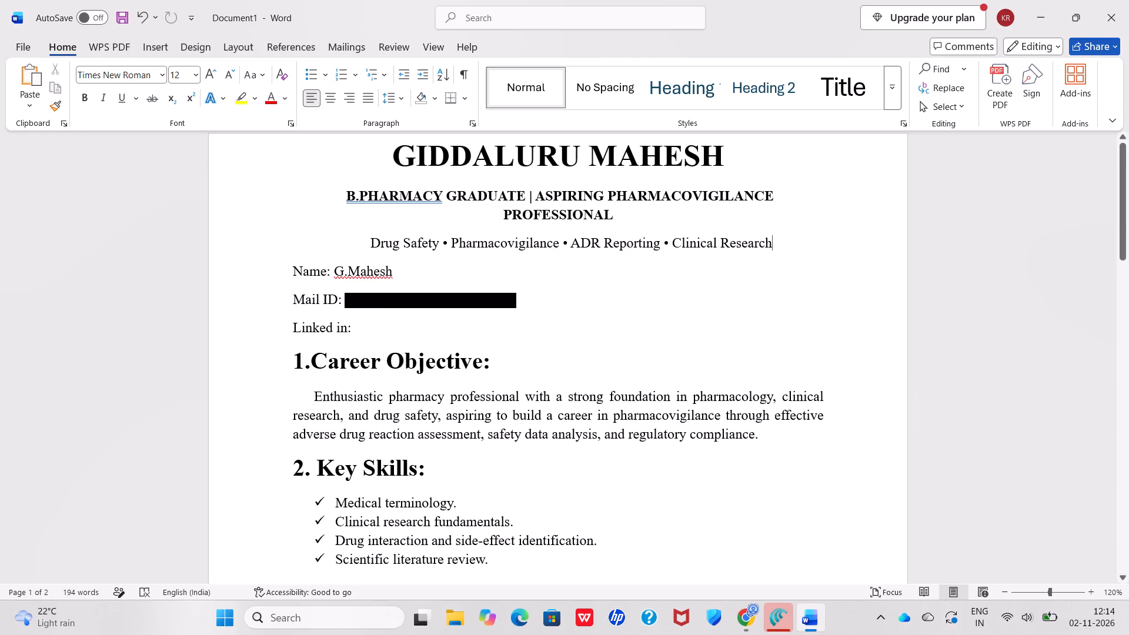
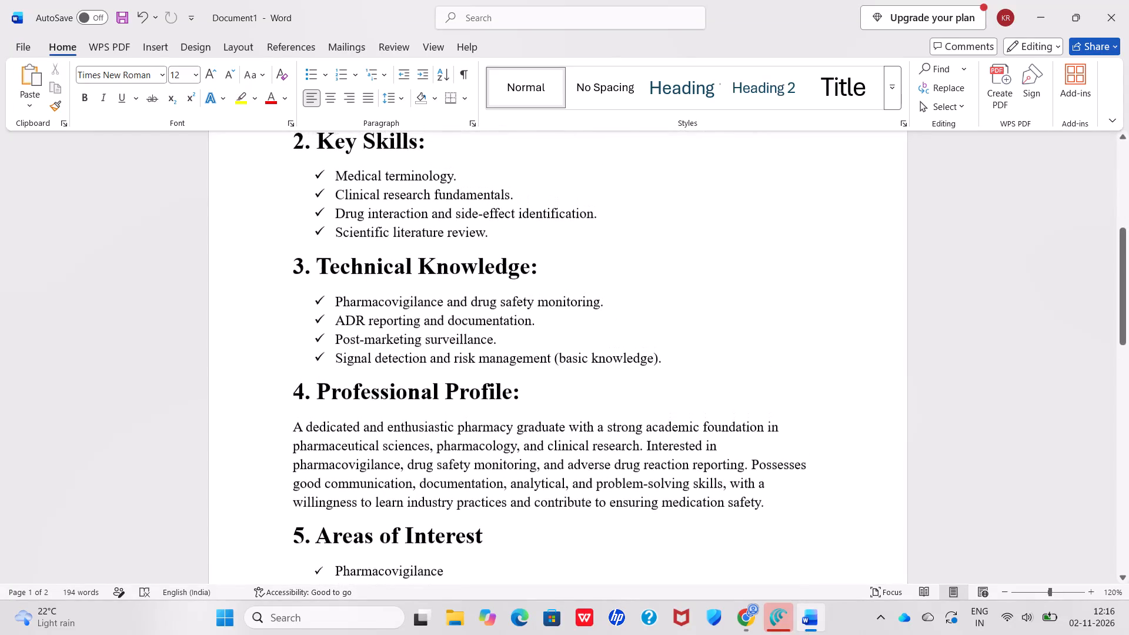
scroll(746, 228, down, 1)
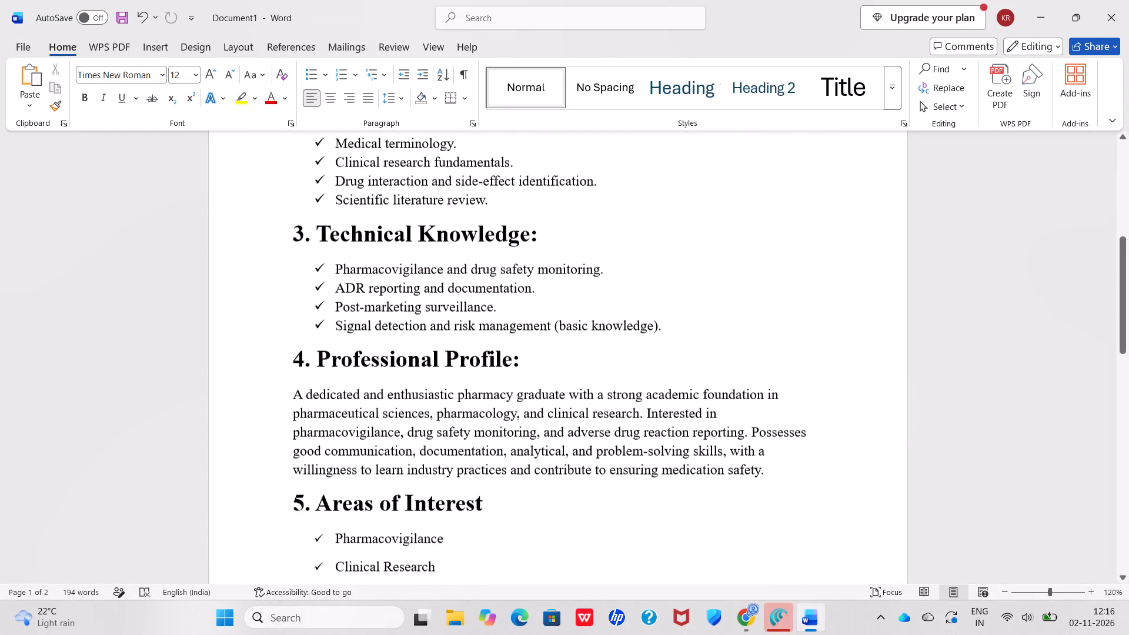
scroll(746, 228, down, 1)
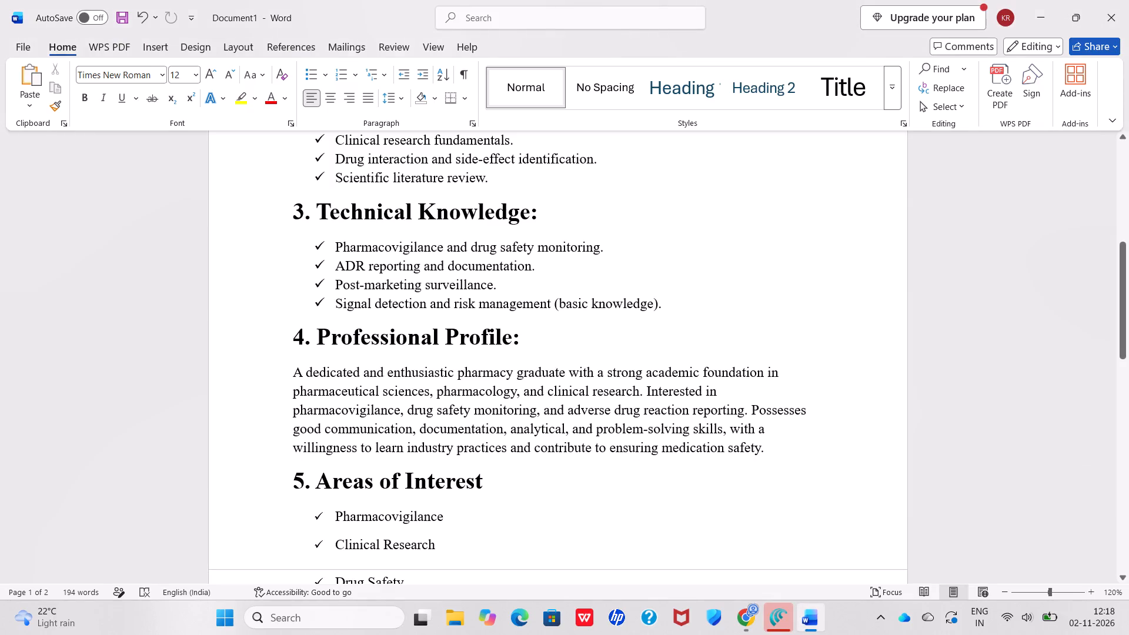
scroll(729, 445, up, 2)
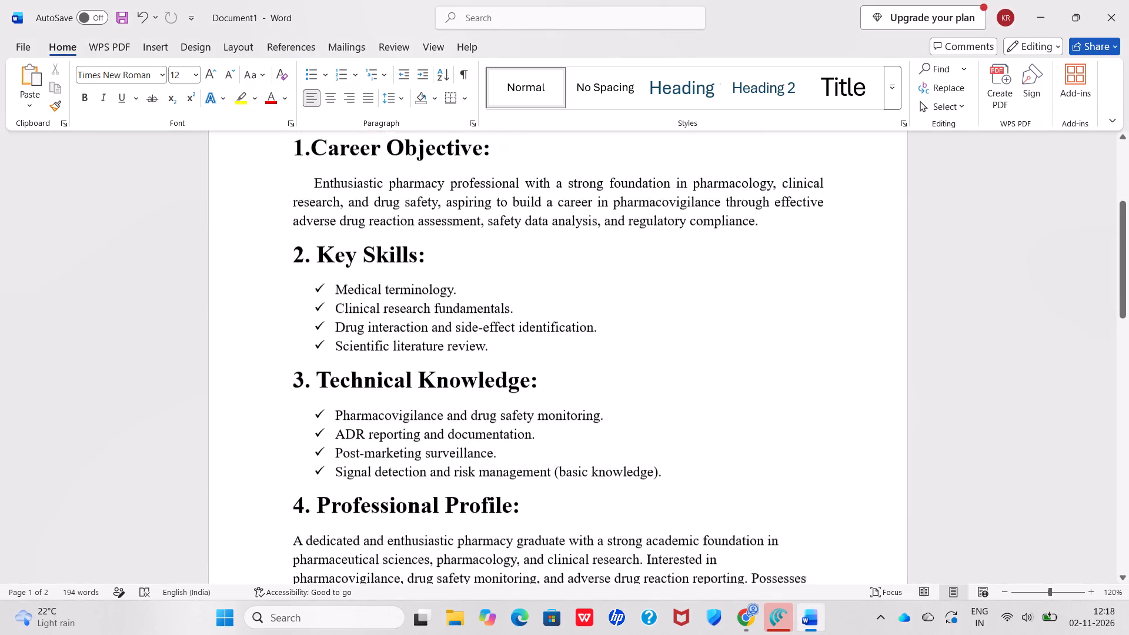
scroll(729, 445, up, 1)
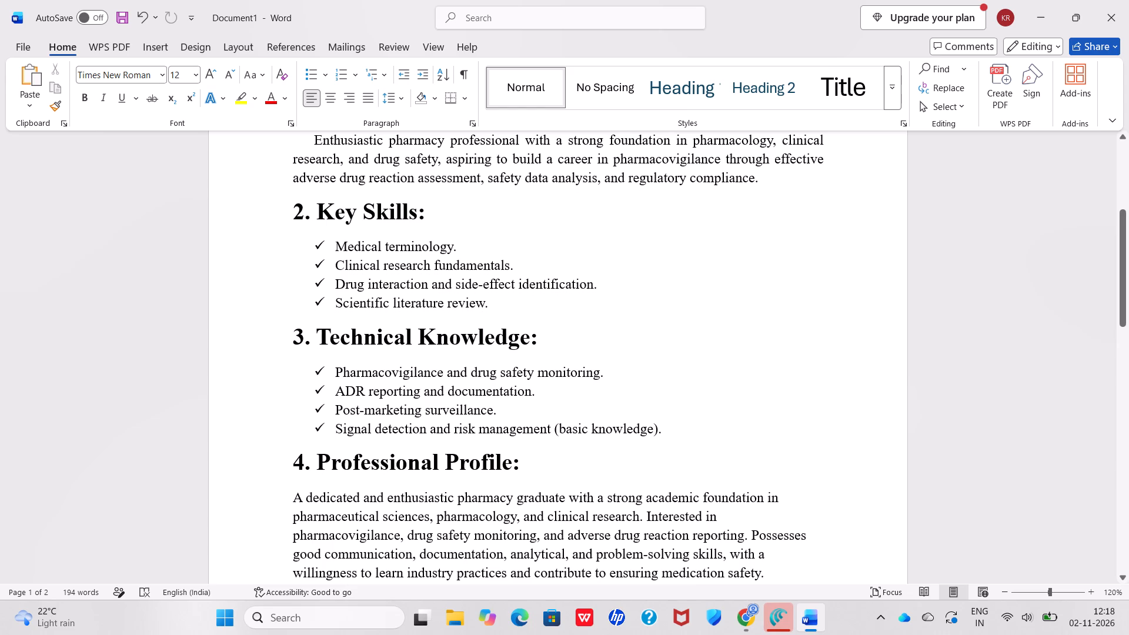
scroll(729, 445, up, 1)
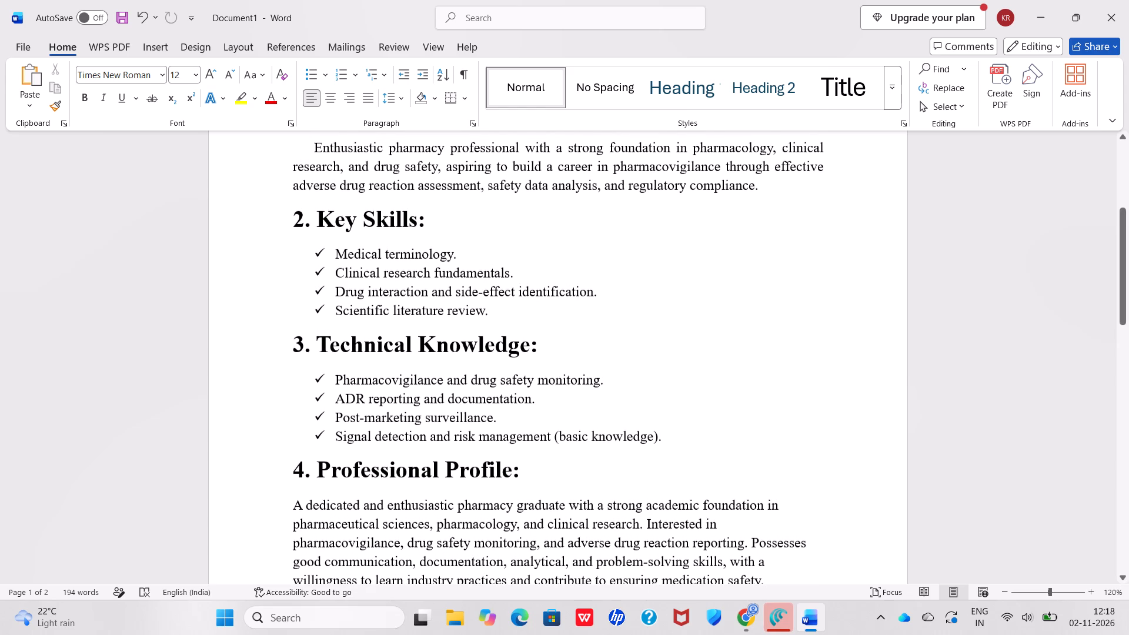
scroll(729, 445, up, 2)
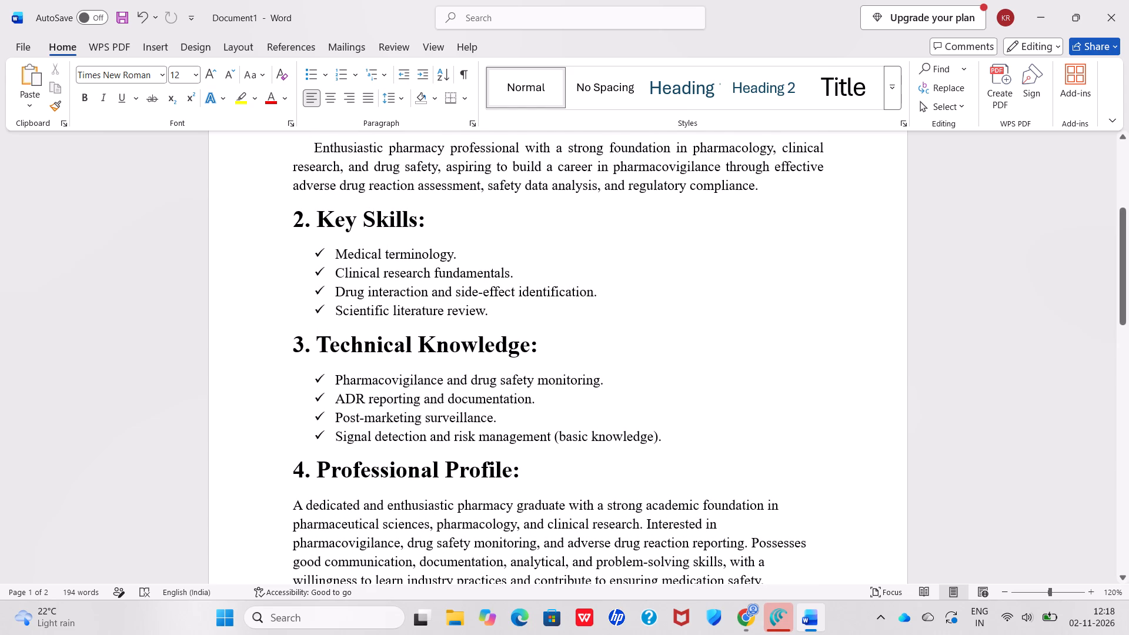
scroll(729, 445, up, 1)
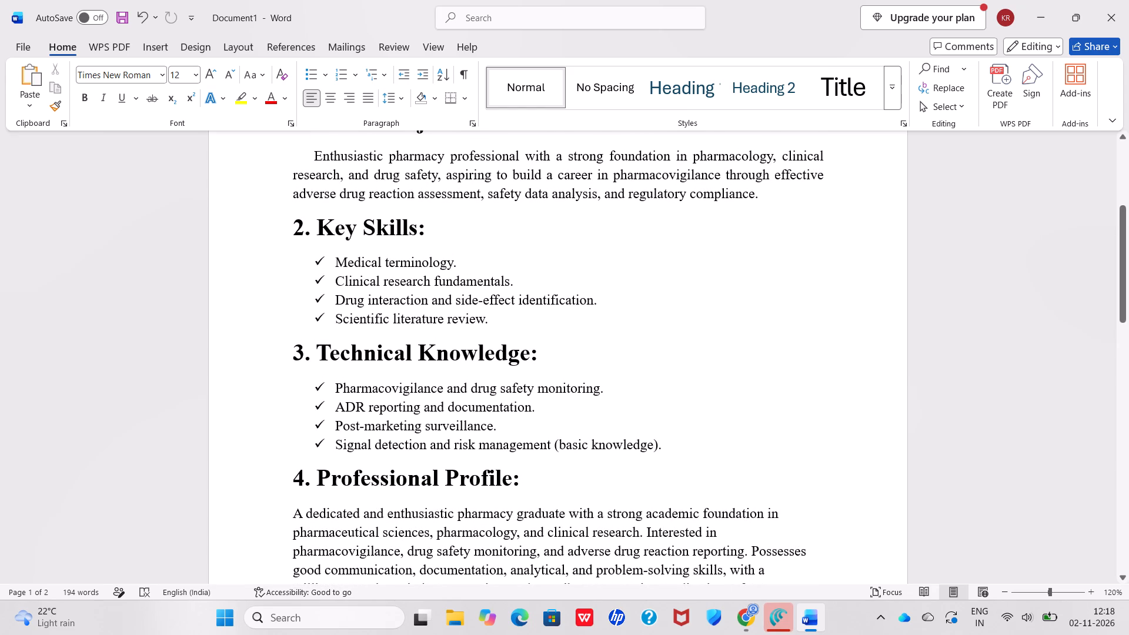
drag(286, 216, 582, 310)
key(BackSpace)
key(backslash)
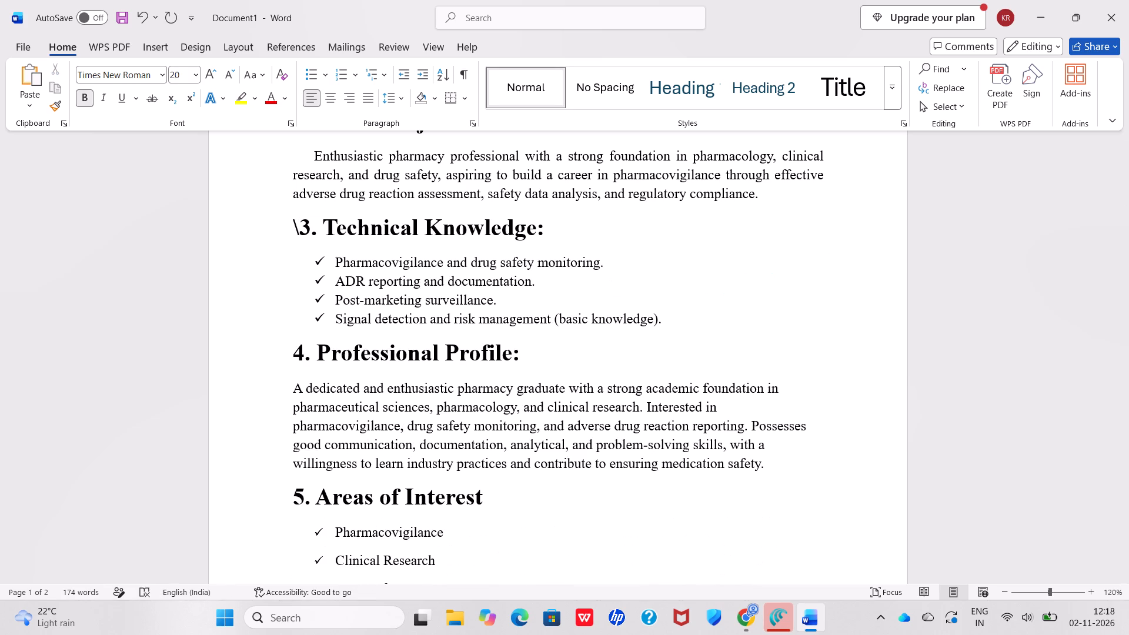
Remove the stray backslash and insert the heading "2.education:" on its own line above "3. Technical Knowledge:".
key(BackSpace)
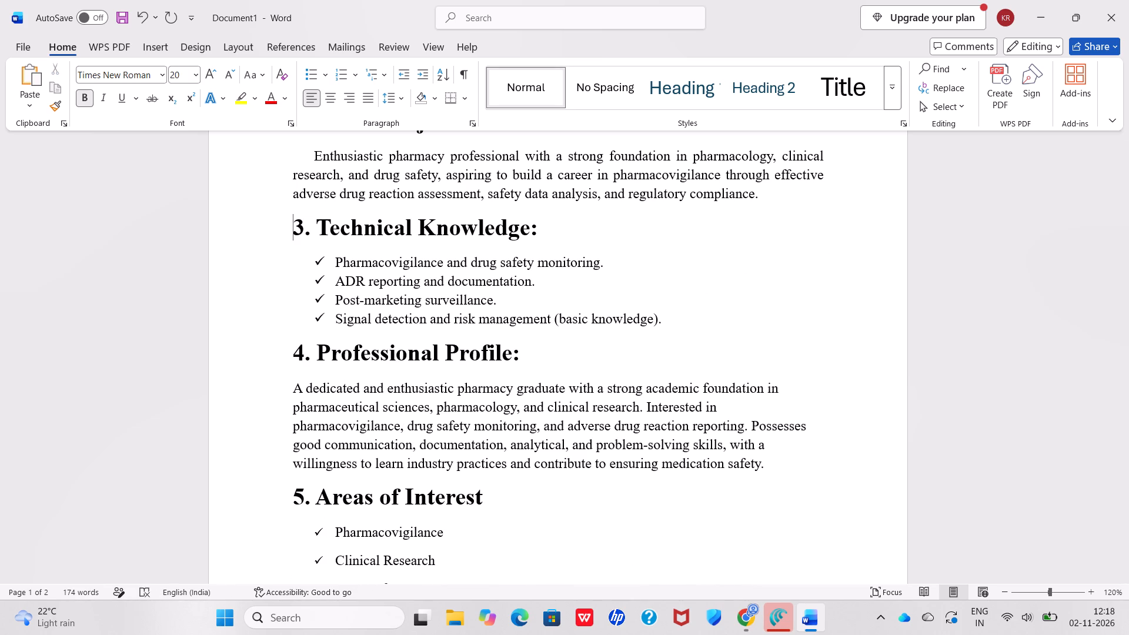
key(2)
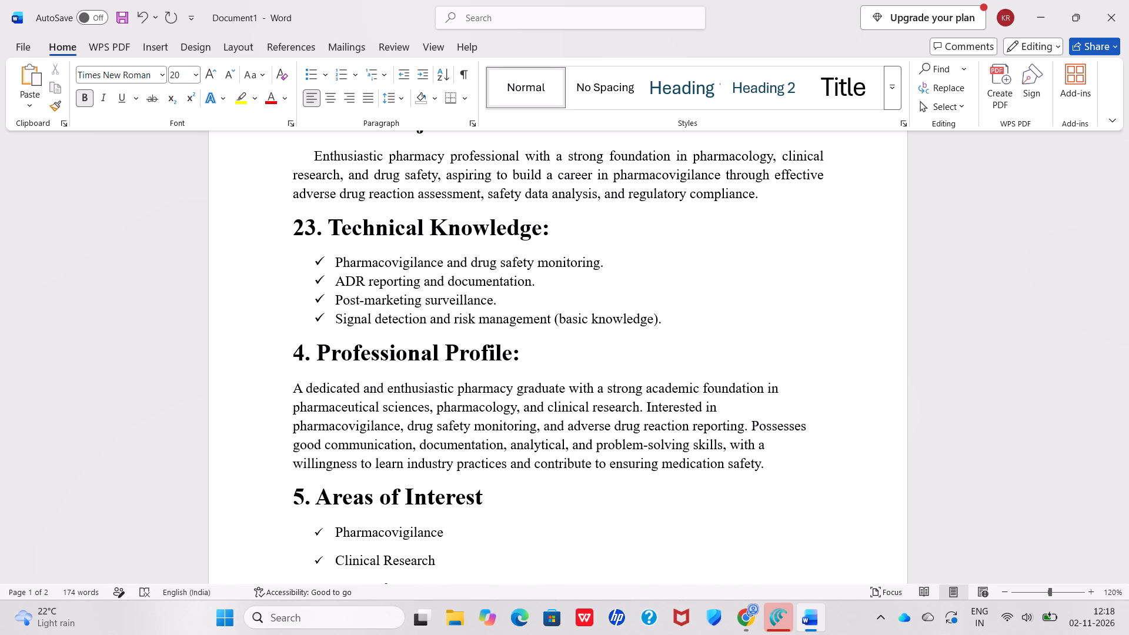
key(period)
text(educatio)
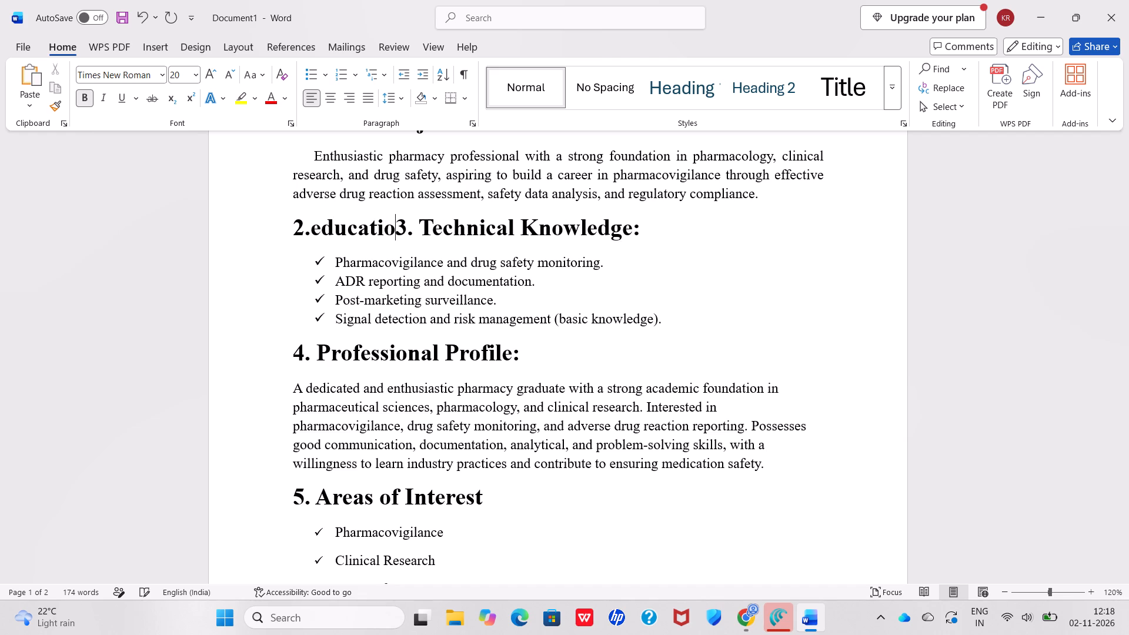
key(n)
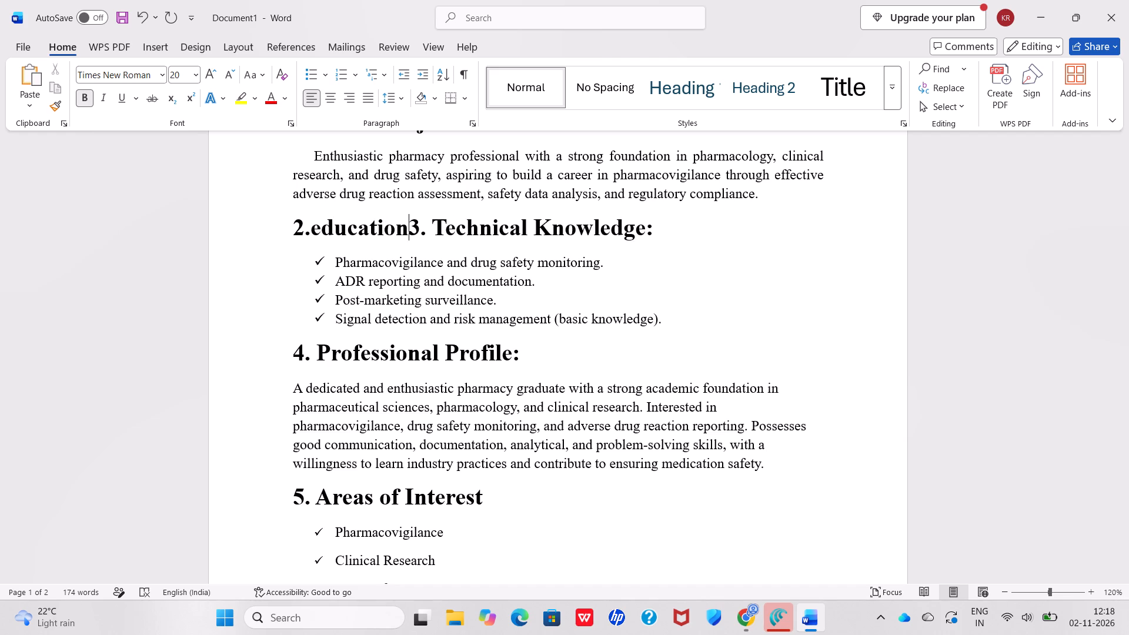
key(Return)
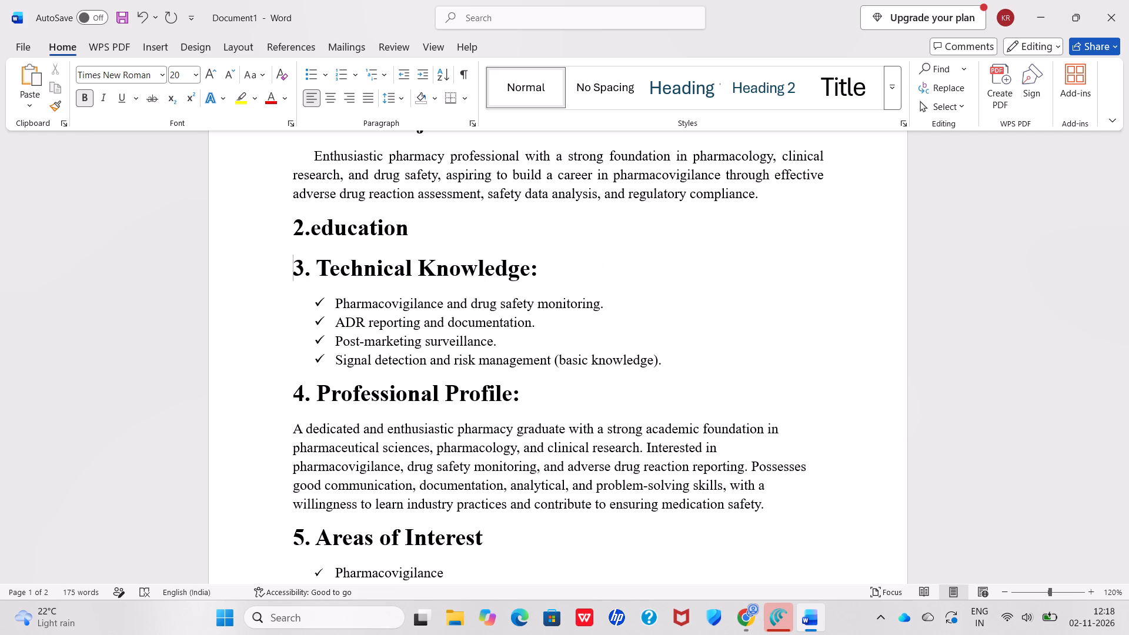
click(427, 225)
key(shift+colon)
Add a check mark item reading "Graduation:" in bold under the education heading.
key(Return)
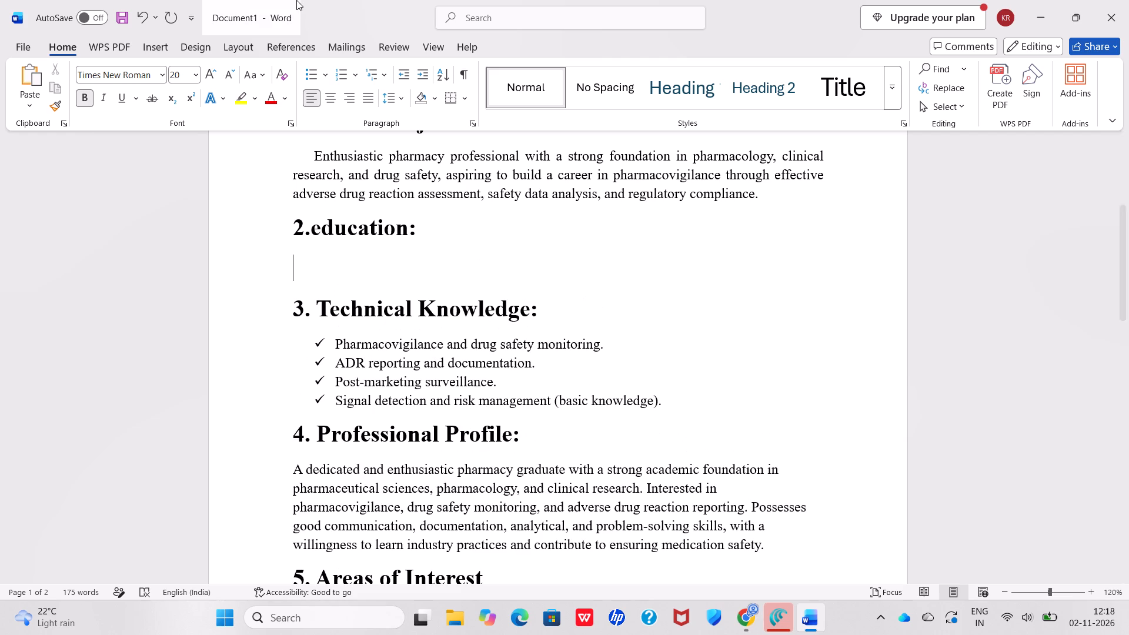
click(88, 100)
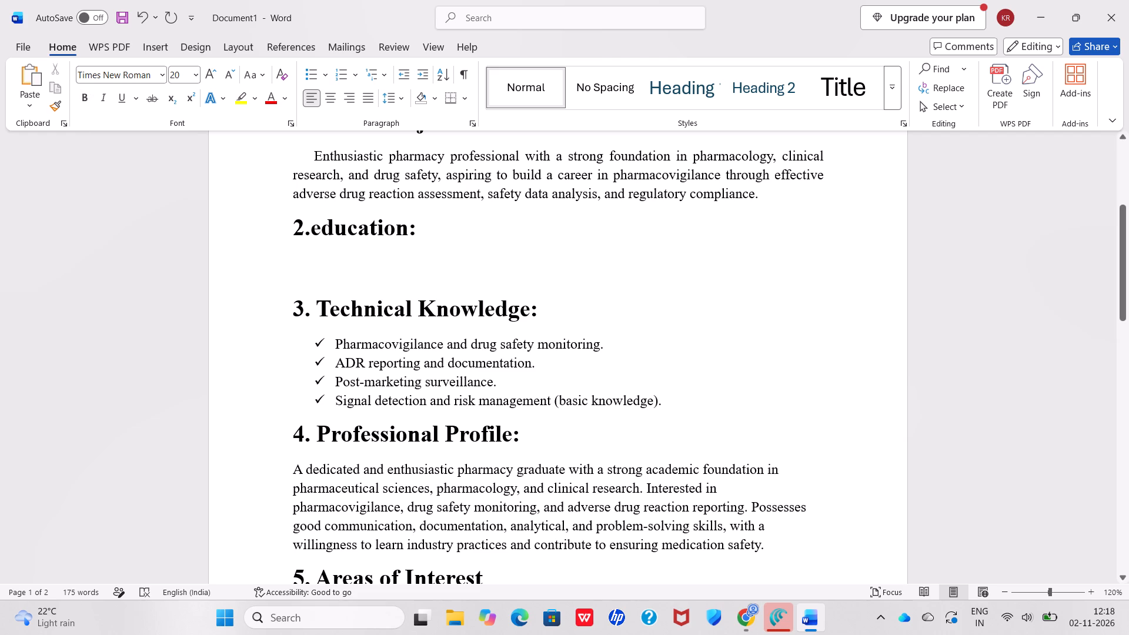
click(322, 77)
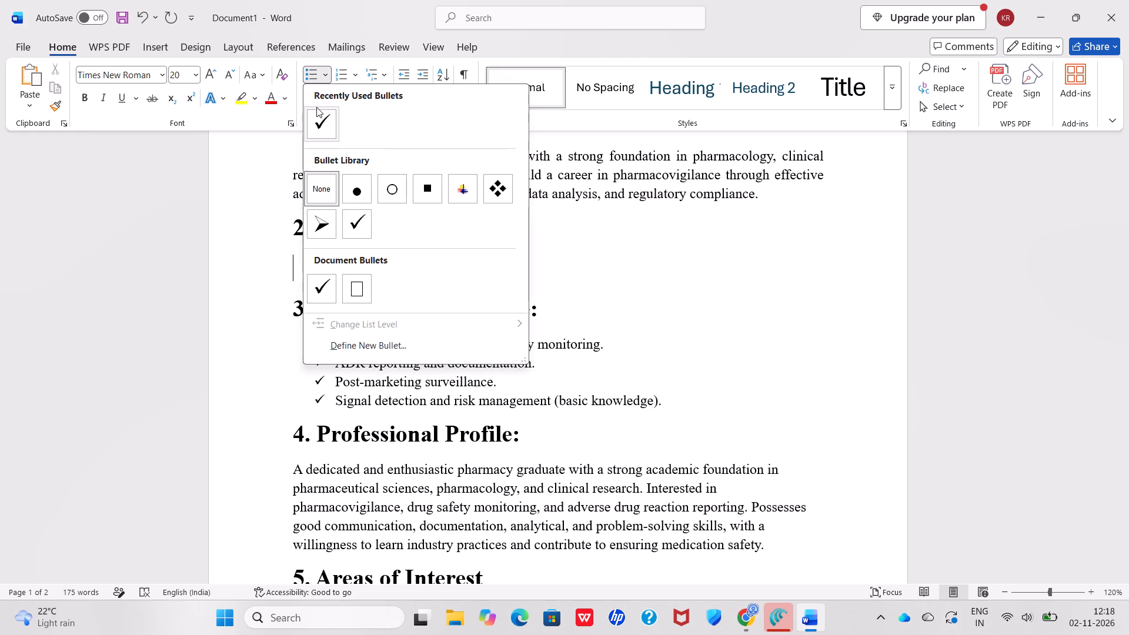
click(316, 109)
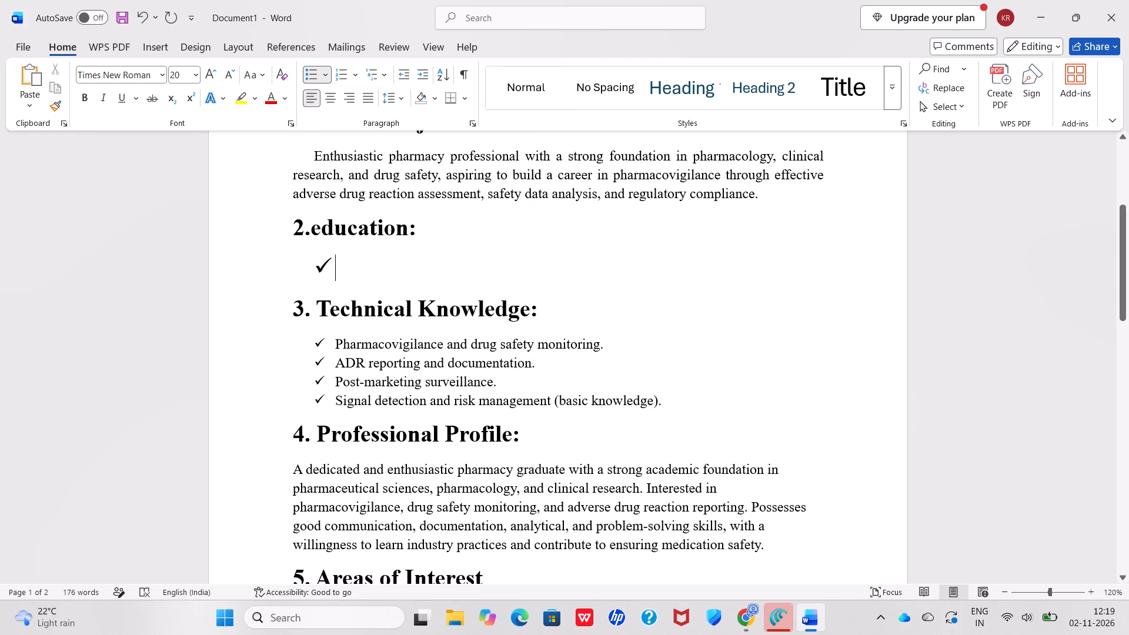
key(g)
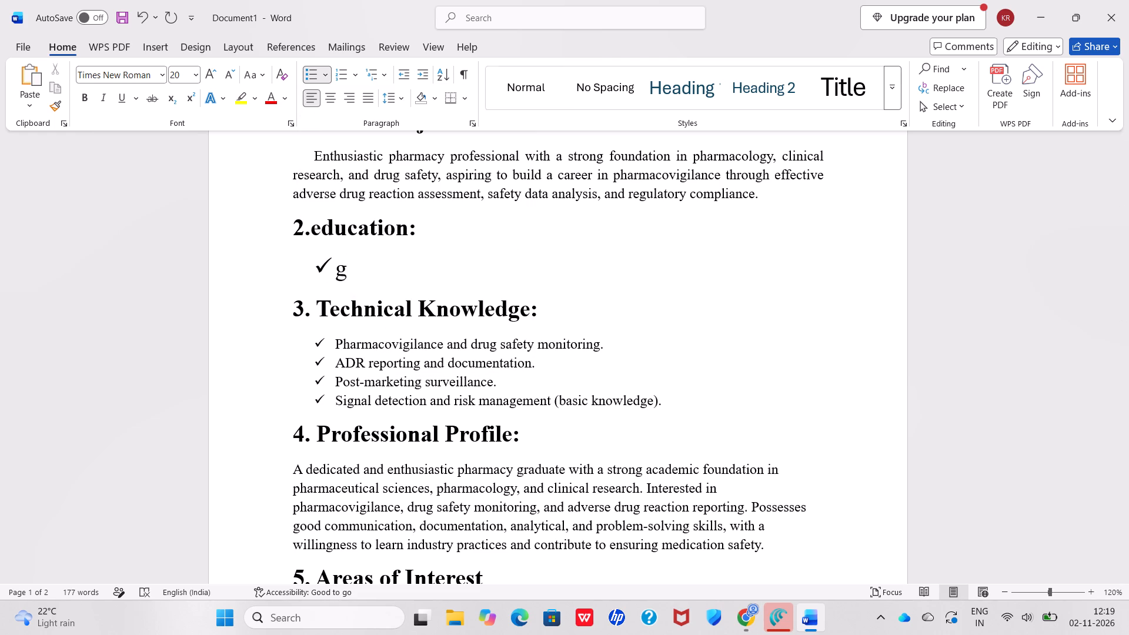
key(BackSpace)
click(81, 95)
text(gradu)
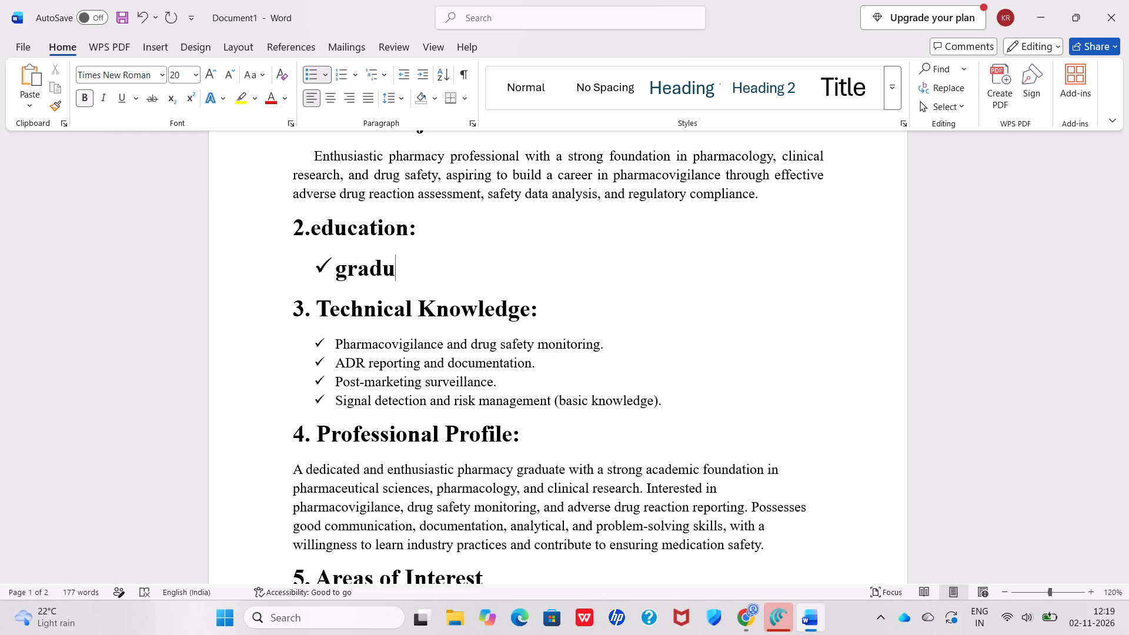
text(ati)
text(on)
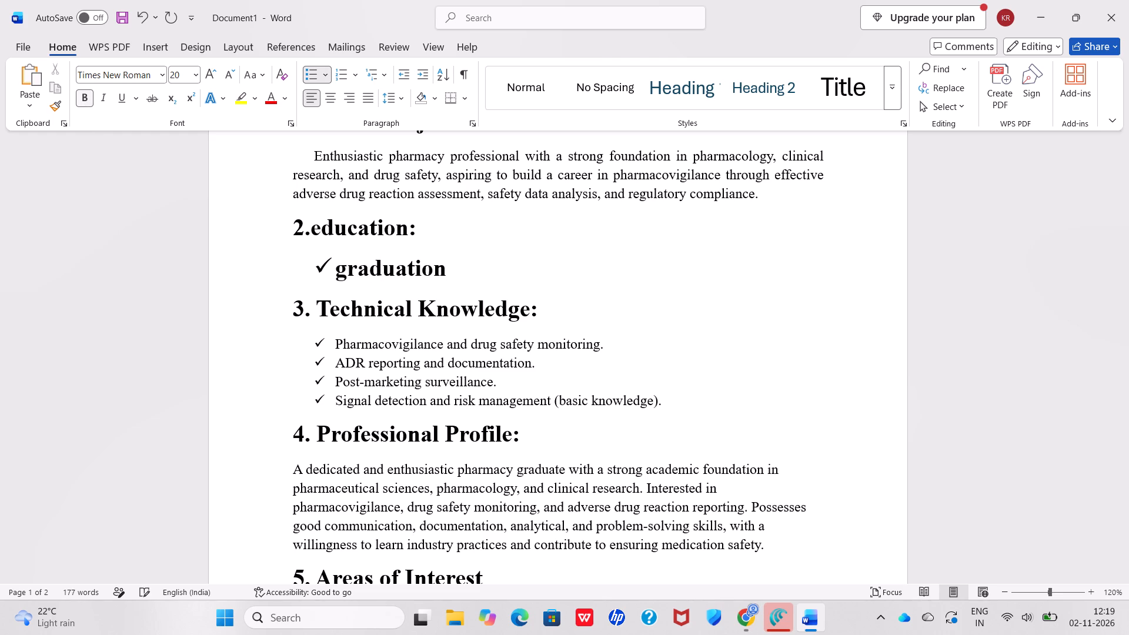
key(shift+colon)
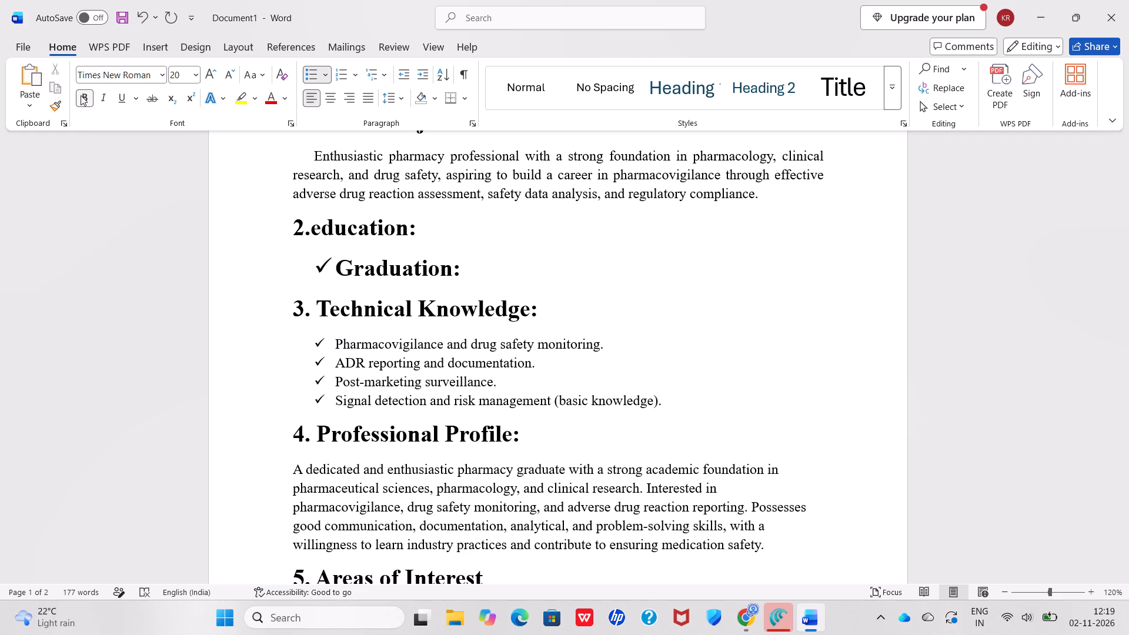
Below "Graduation:", add the unbulleted, non-bold line "Mb school of pharmaceutical science mohan babu university" followed by a blank line.
key(Return)
key(BackSpace)
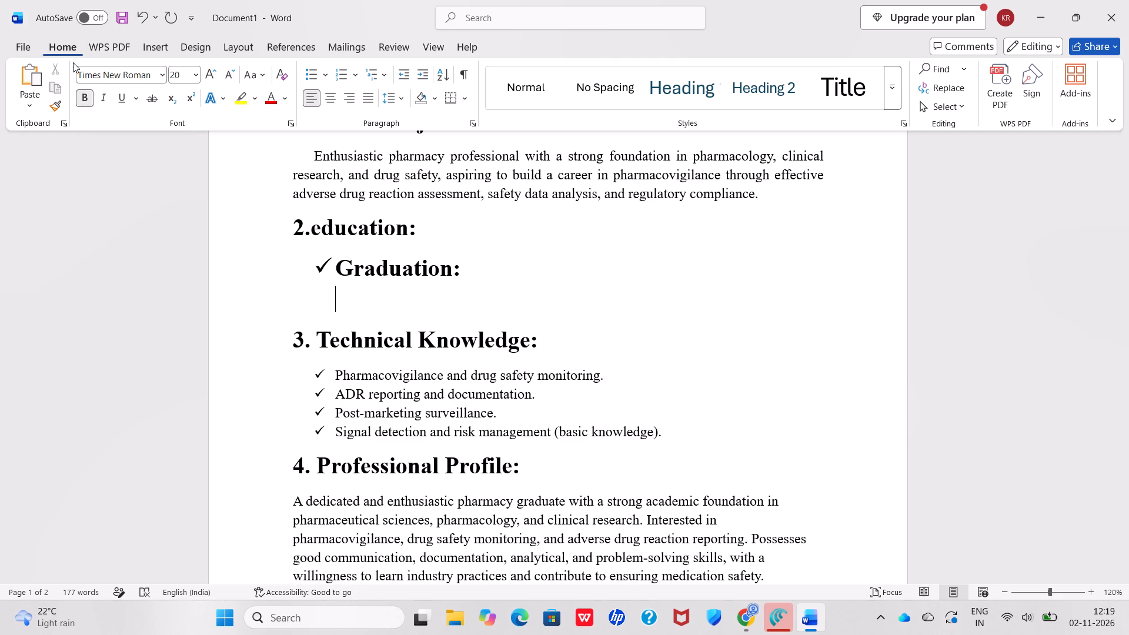
click(81, 100)
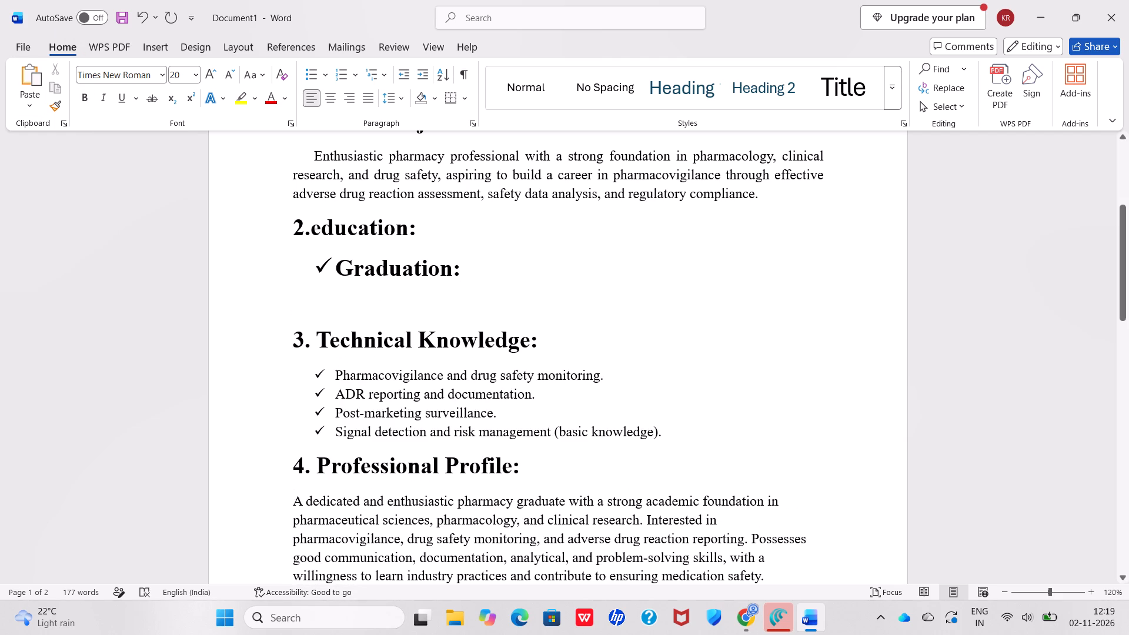
key(m)
key(b)
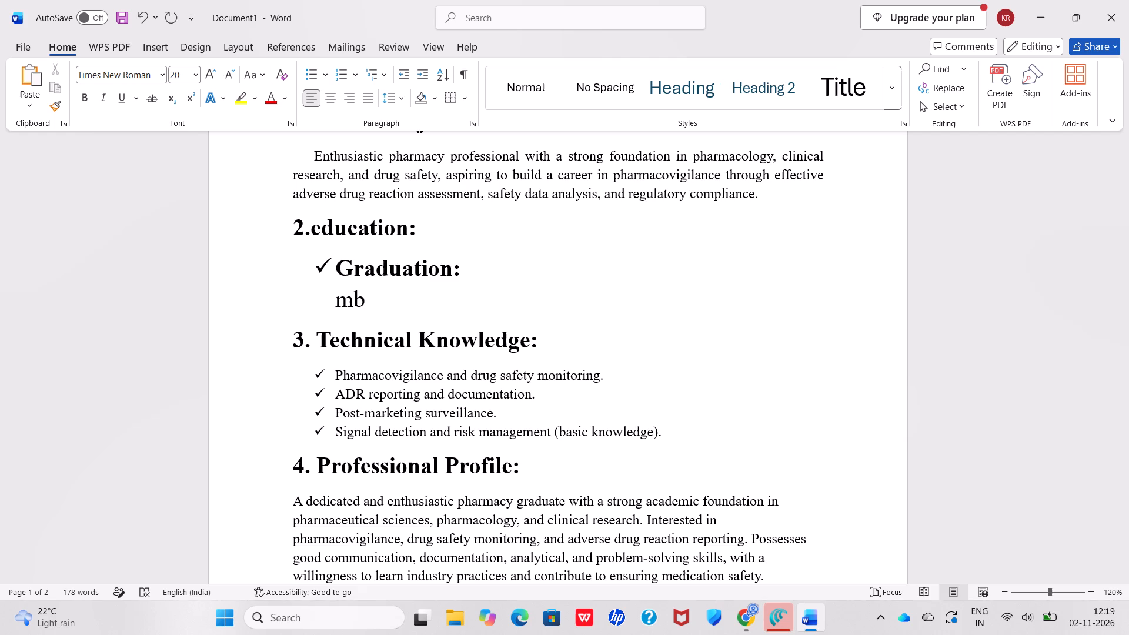
key(space)
text(school of pharmaceutical)
key(space)
text(scir)
key(BackSpace)
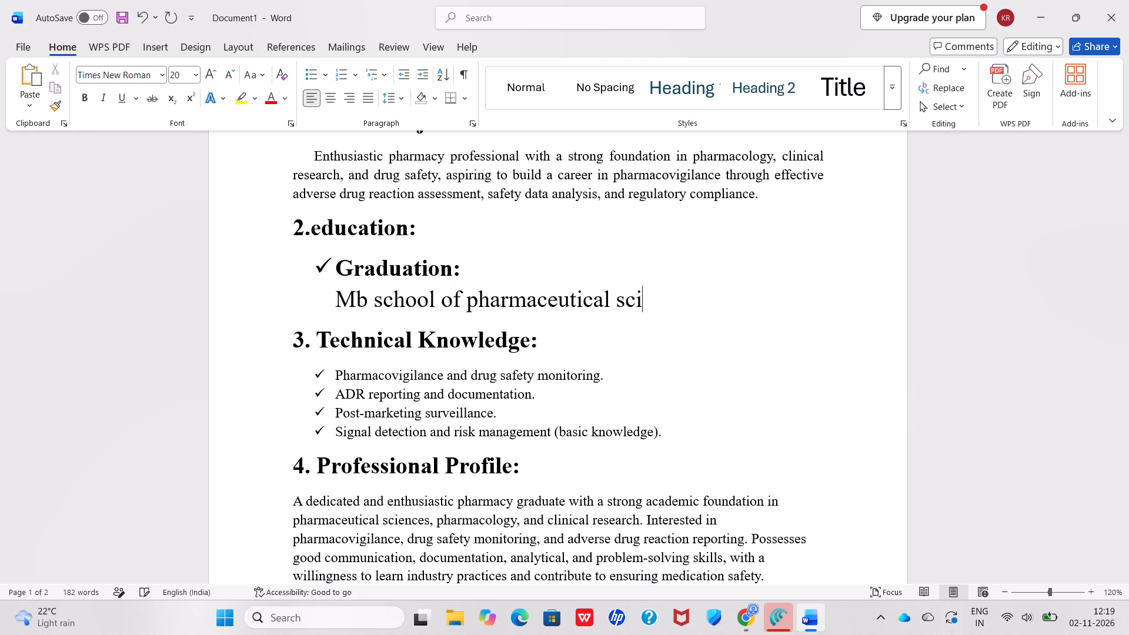
text(ence mohan babu university)
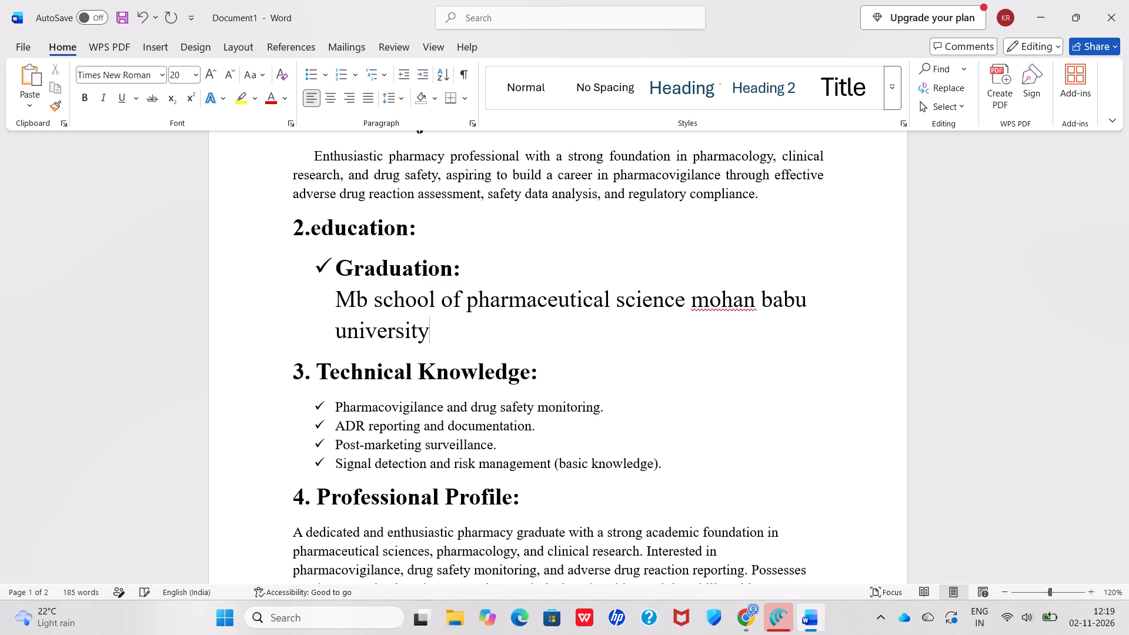
key(Return)
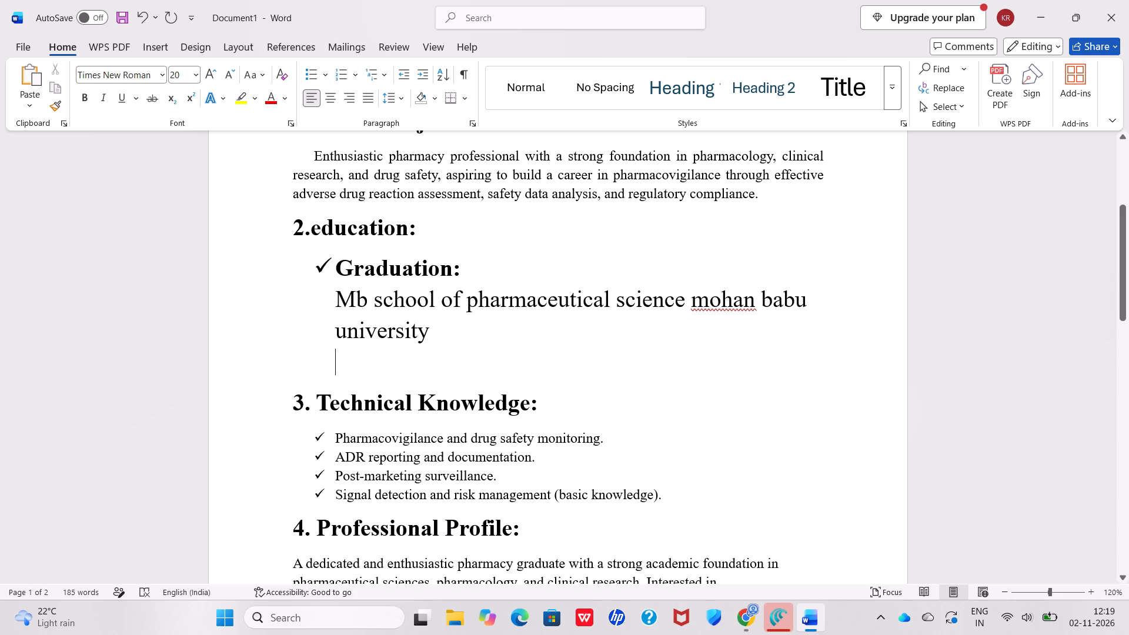
Set the font size of the education heading, the Graduation item and the university line to 14.
drag(284, 223, 495, 346)
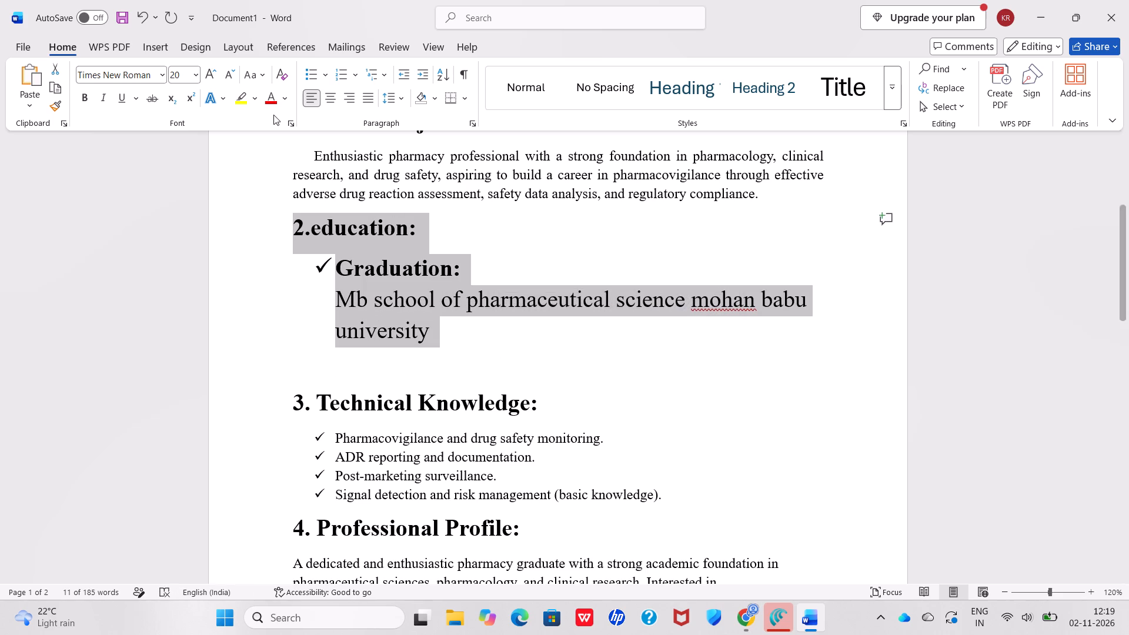
click(195, 73)
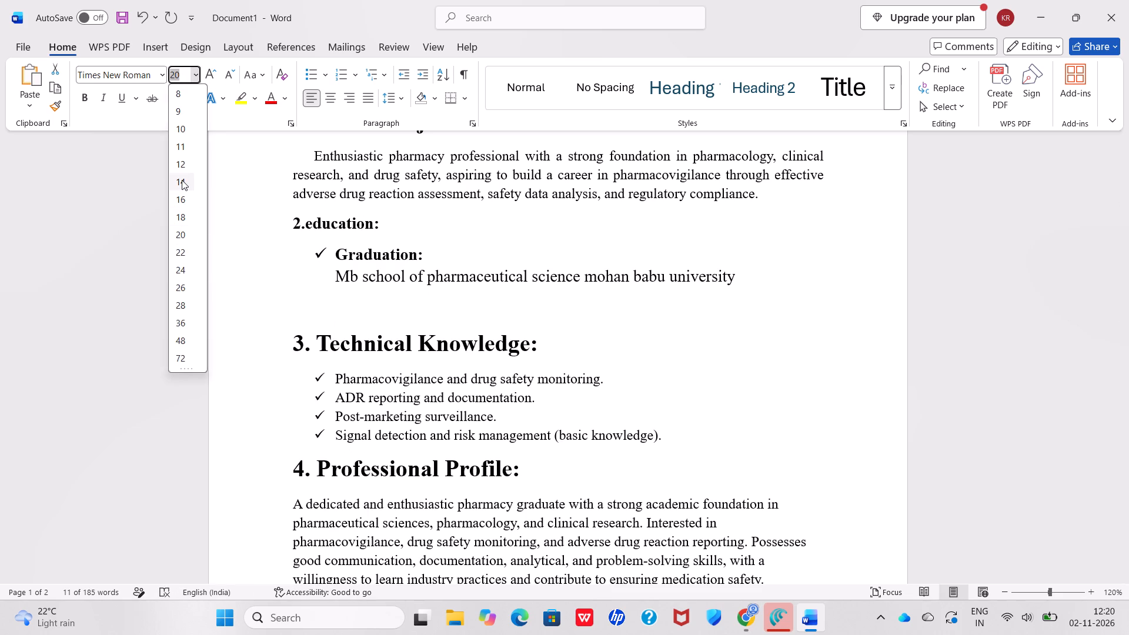
click(182, 180)
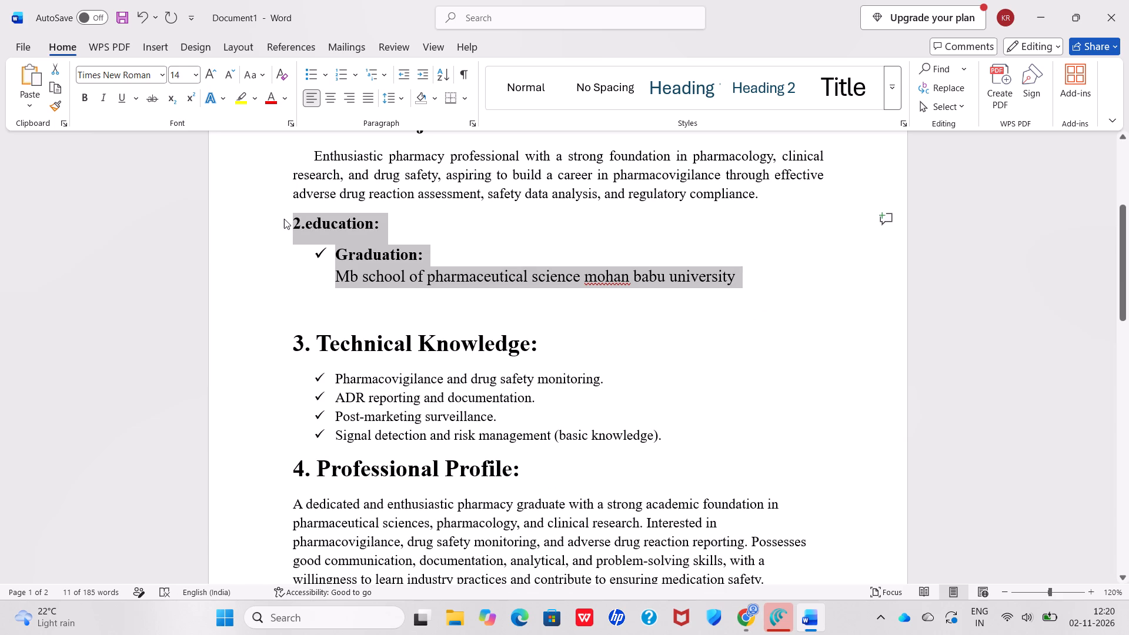
Set only the "2.education:" heading's font size to 20.
drag(284, 219, 384, 226)
click(384, 226)
drag(386, 226, 345, 225)
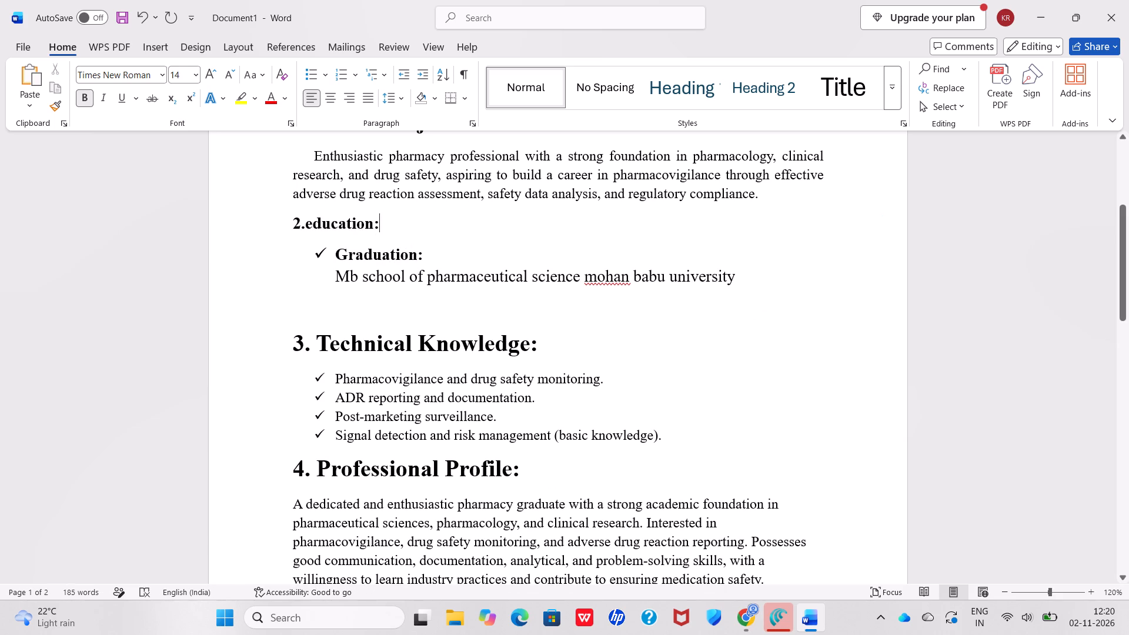
drag(345, 225, 210, 228)
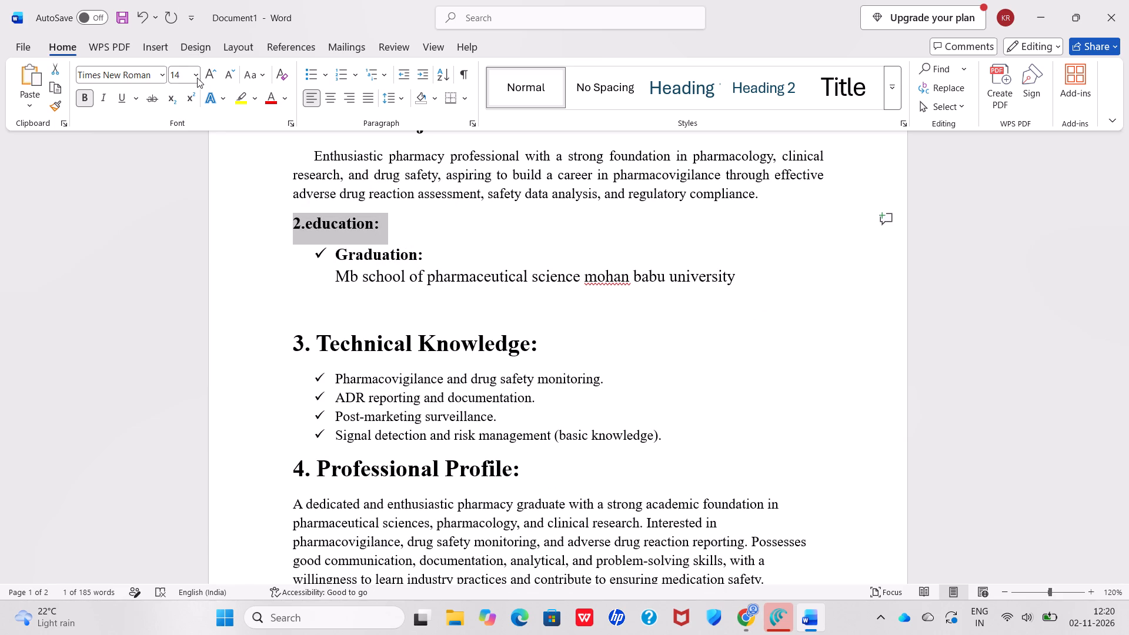
click(197, 78)
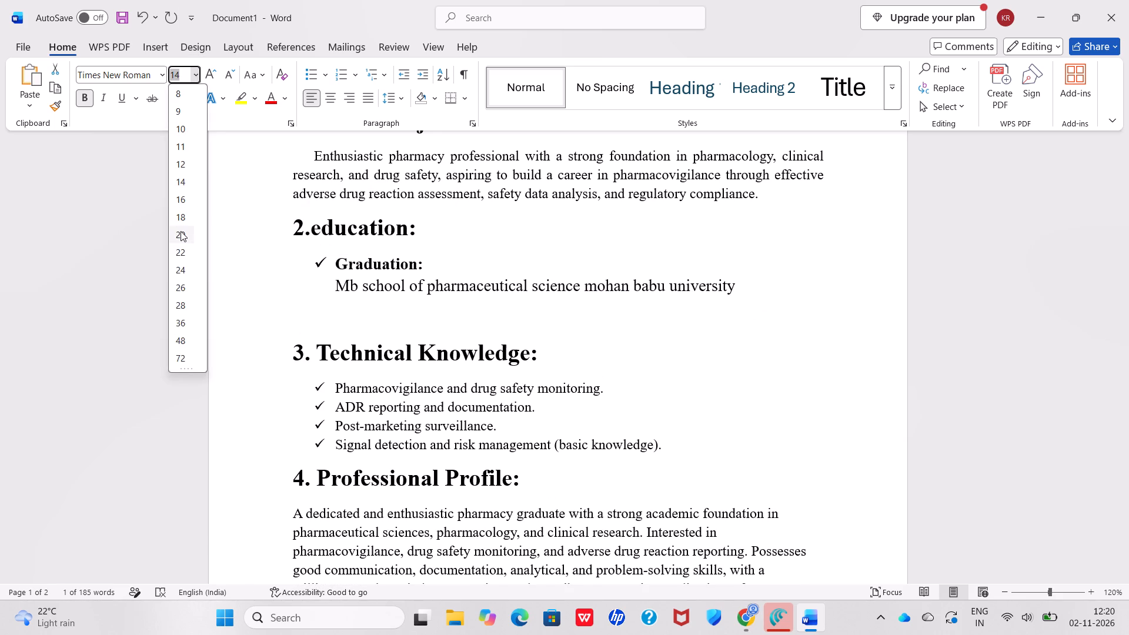
click(181, 231)
click(324, 262)
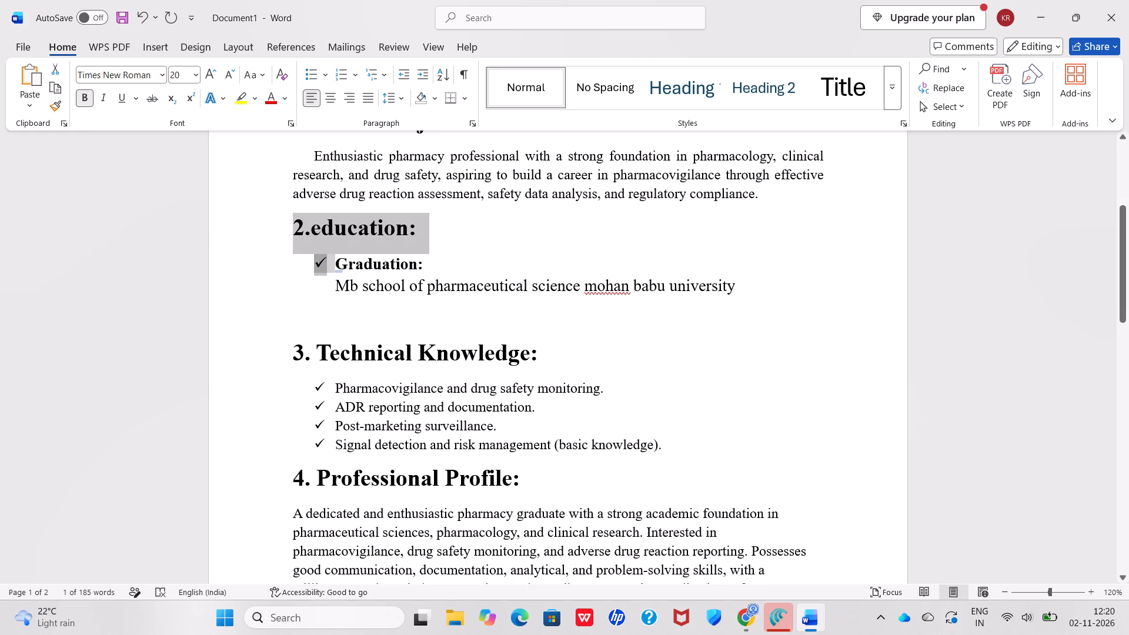
Apply a check mark bullet to the blank line below the university line.
click(339, 298)
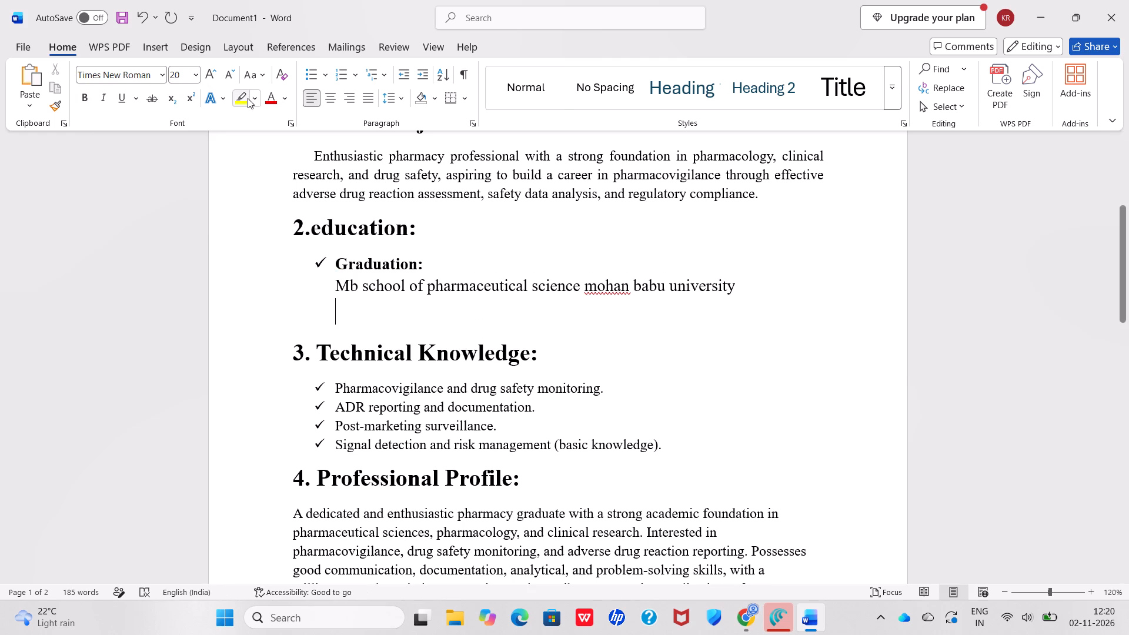
click(331, 78)
click(315, 135)
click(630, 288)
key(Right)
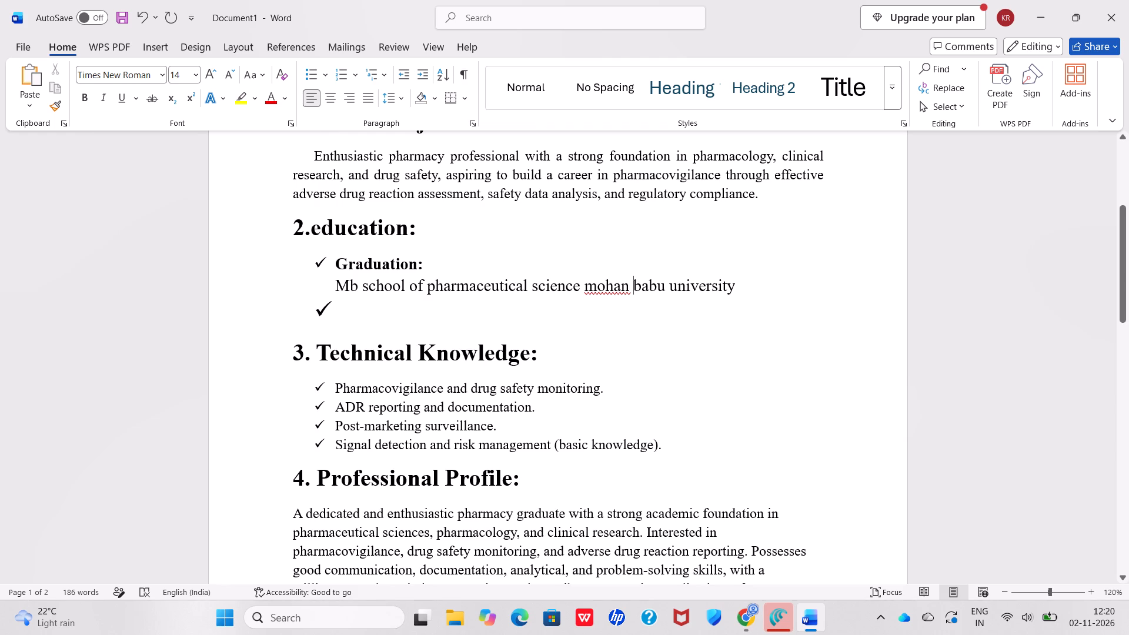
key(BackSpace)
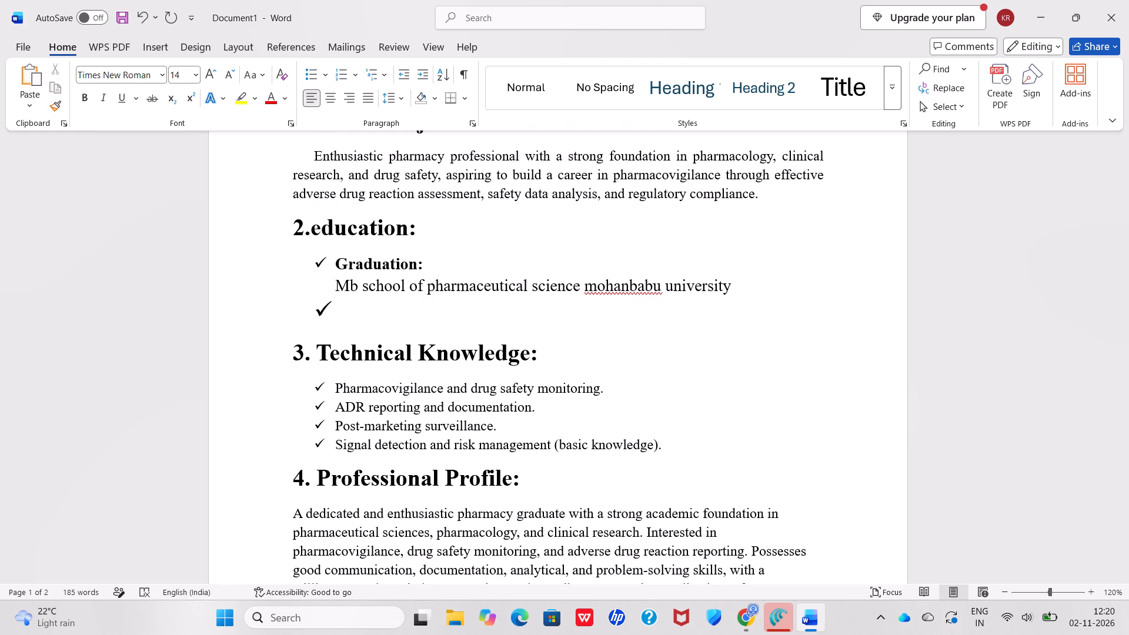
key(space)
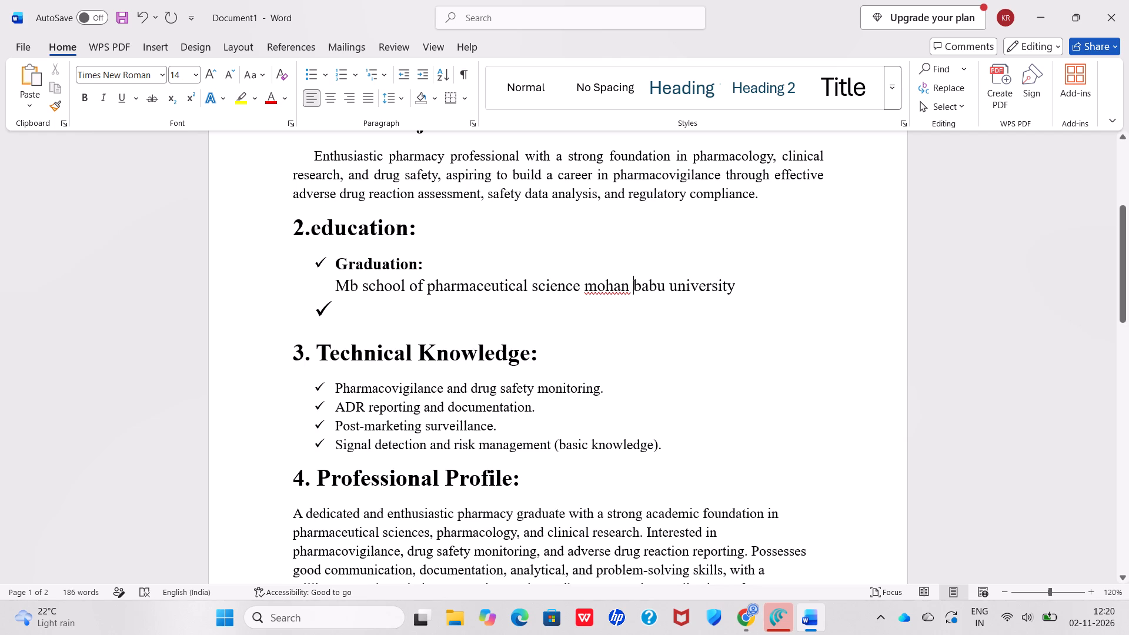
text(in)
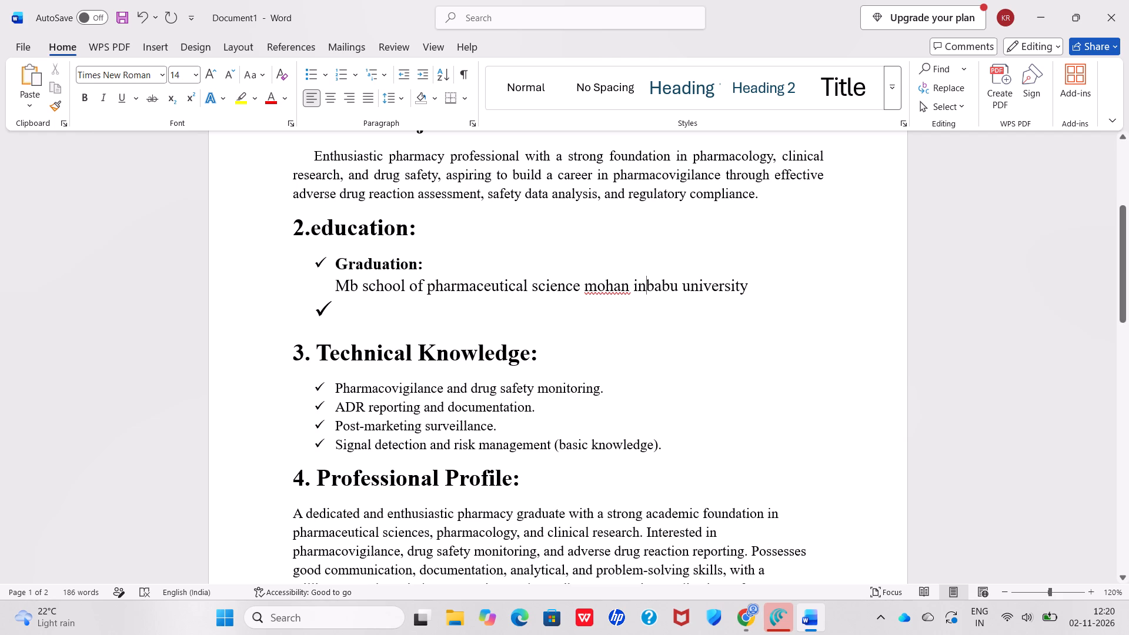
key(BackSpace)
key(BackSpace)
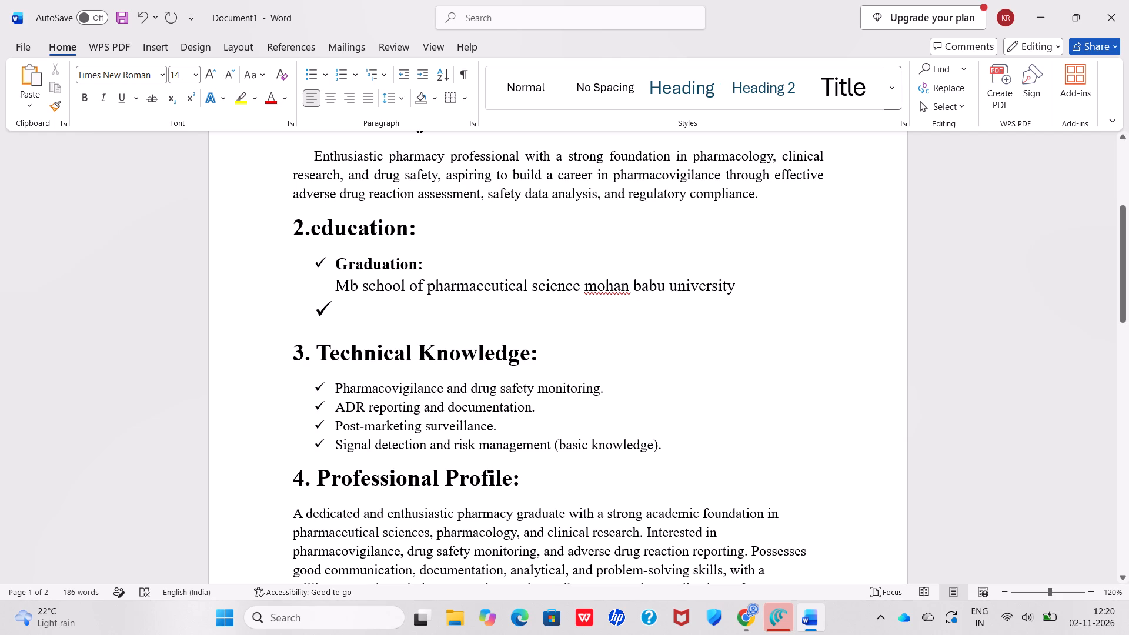
Enter "Intermediate:" in bold on the empty check mark line below the university line.
click(343, 309)
click(89, 102)
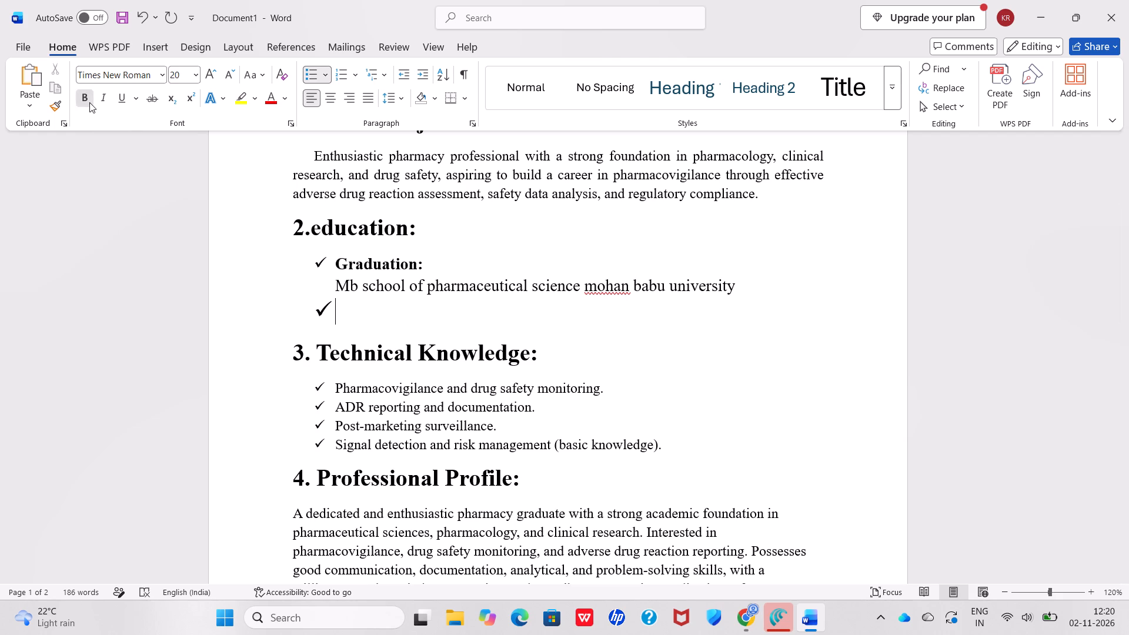
text(intemediate)
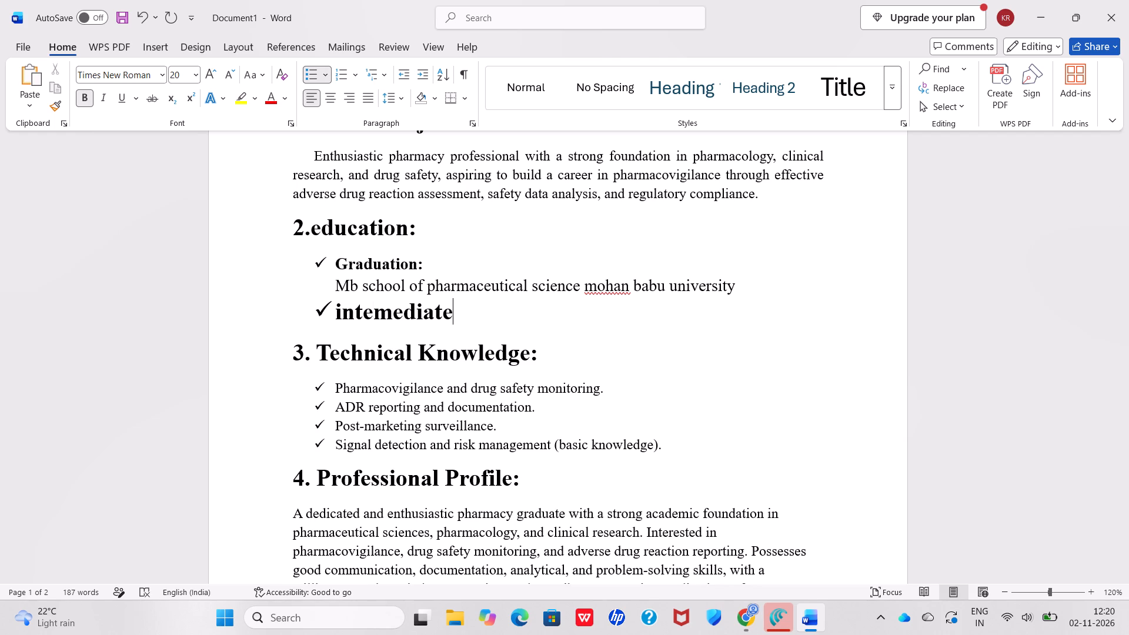
key(shift+colon)
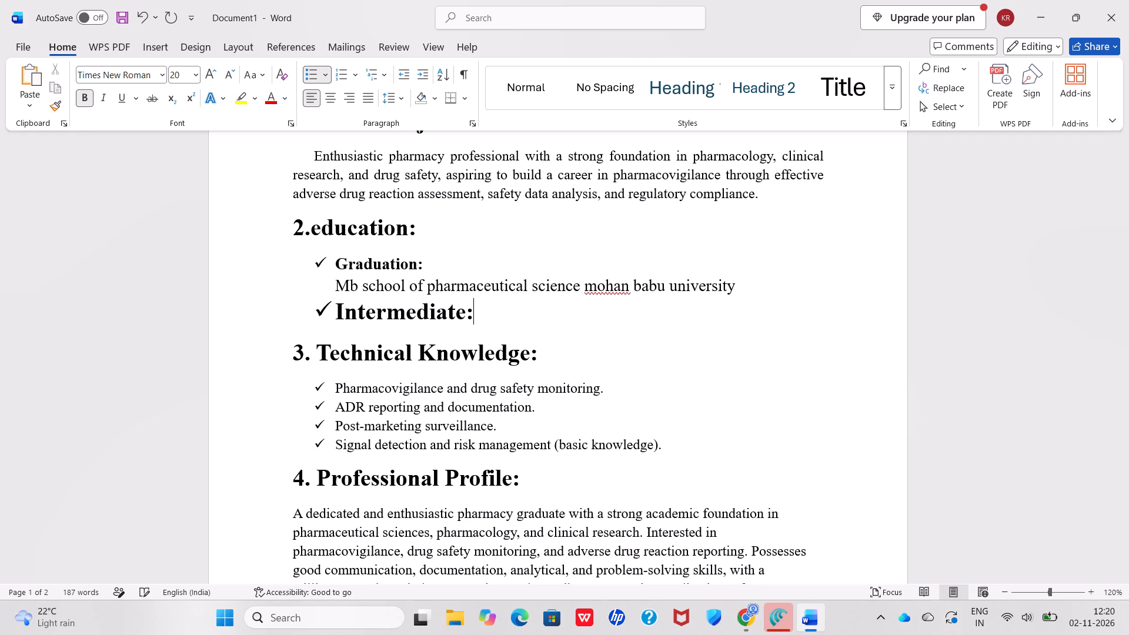
Below "Intermediate:", add an unbulleted, non-bold line reading "Narayana jr collage".
key(Return)
key(BackSpace)
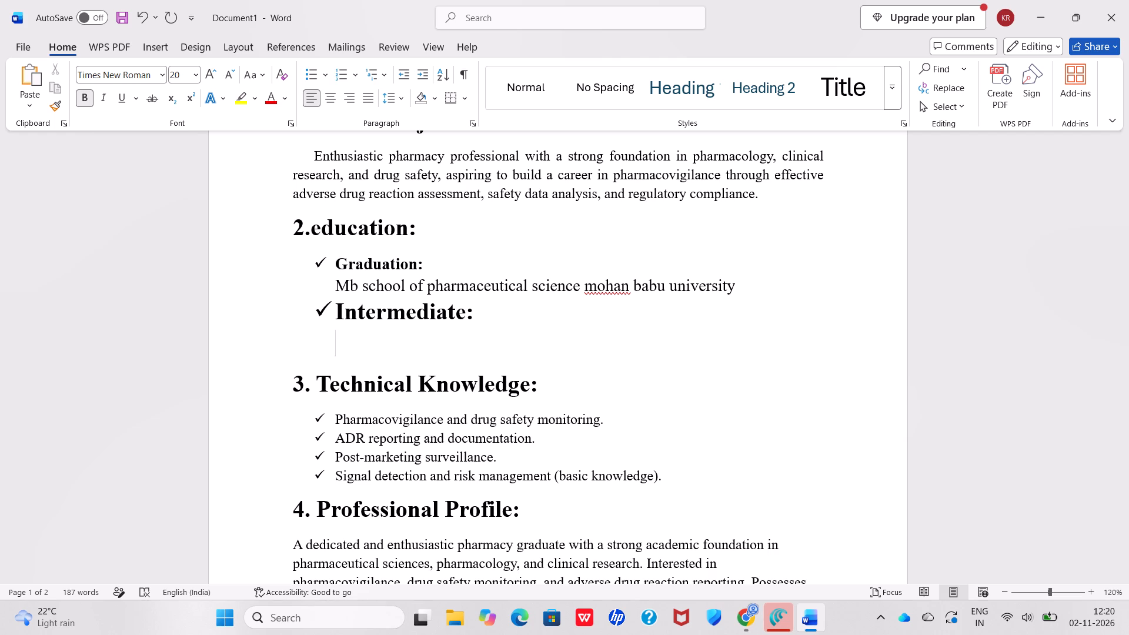
click(90, 93)
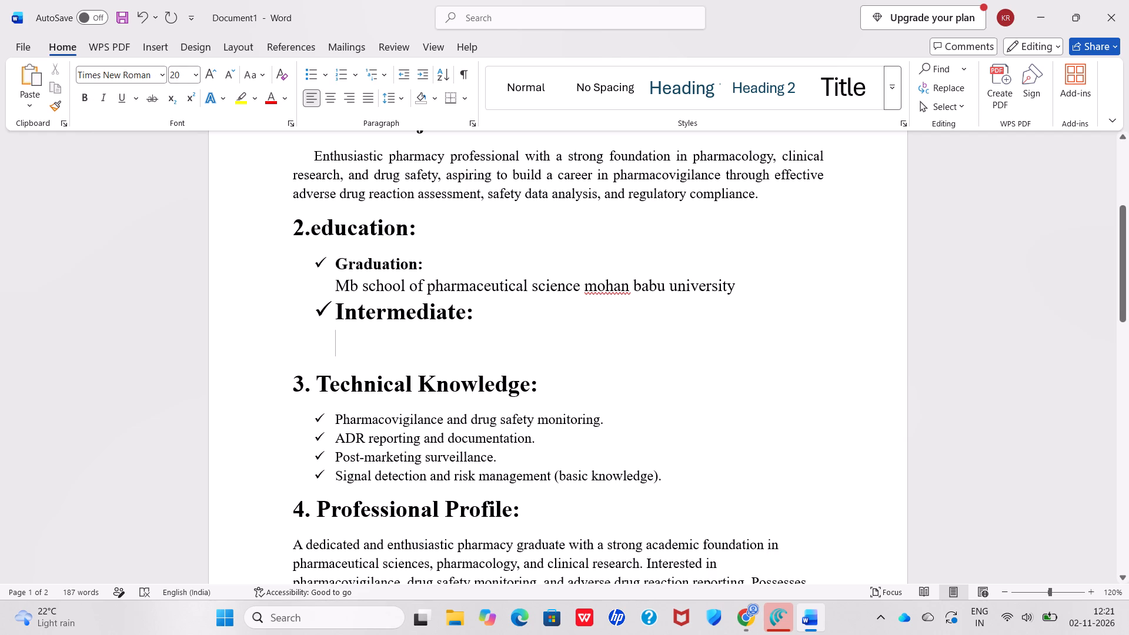
text(nara)
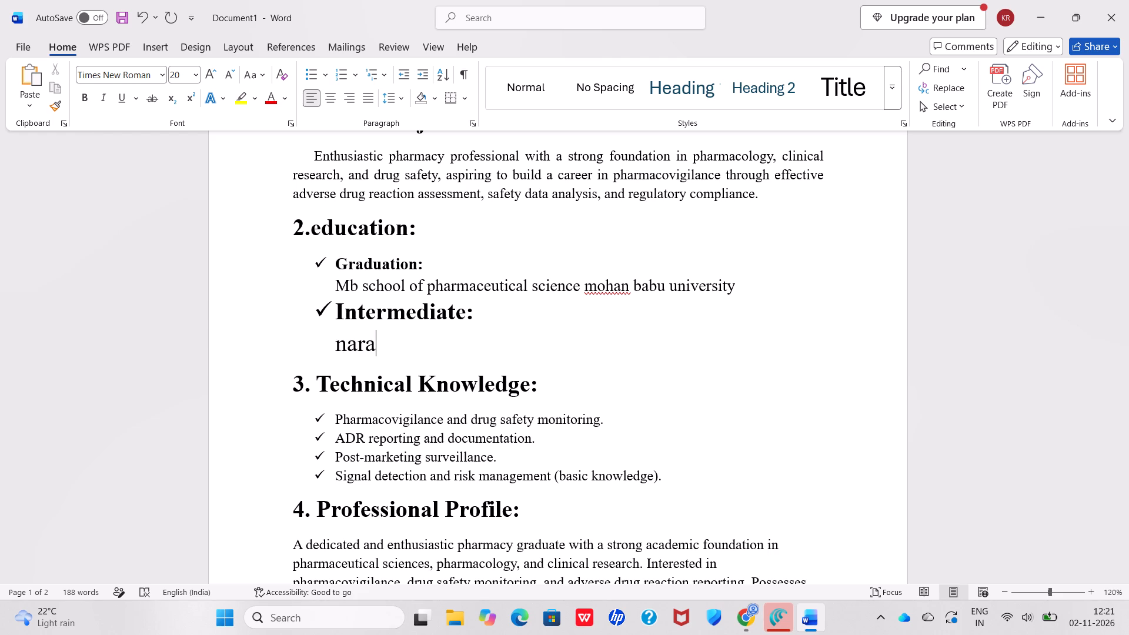
text(yan)
key(a)
key(space)
text(j)
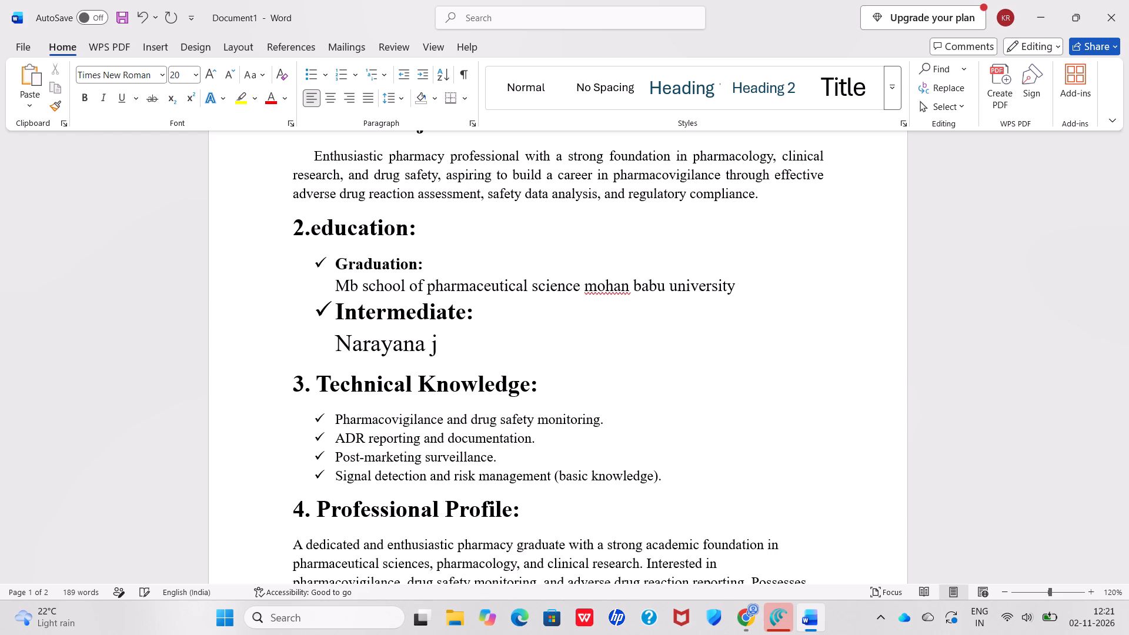
text(r colla)
text(ge n)
key(BackSpace)
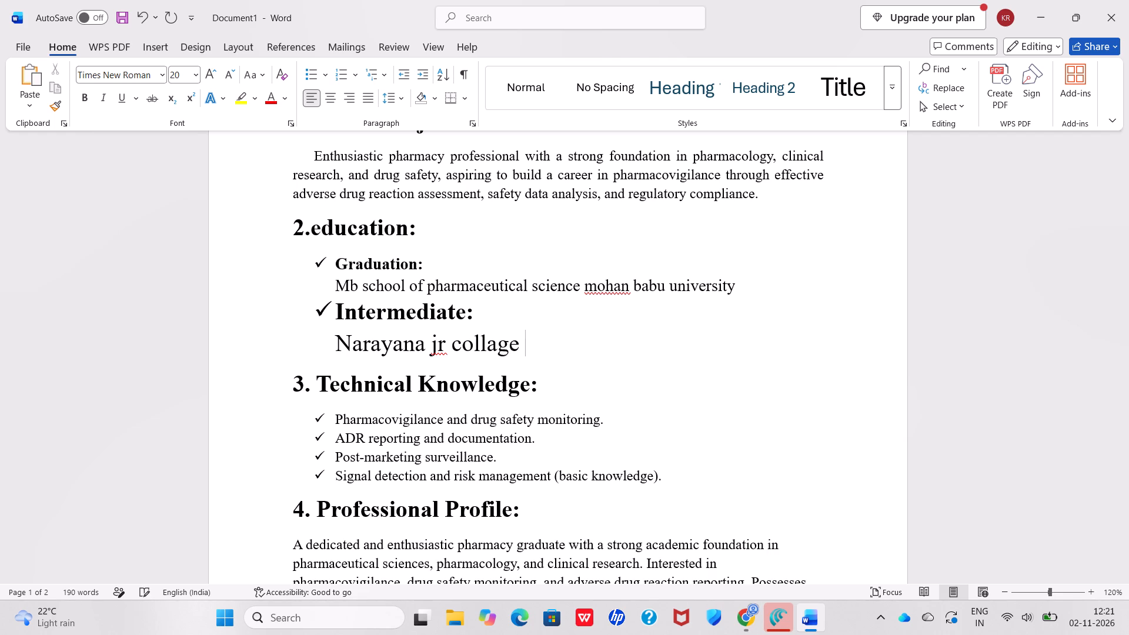
Add the location "(Nellore)" in round brackets after "Narayana jr collage".
key(shift+braceleft)
key(BackSpace)
key(bracketleft)
key(BackSpace)
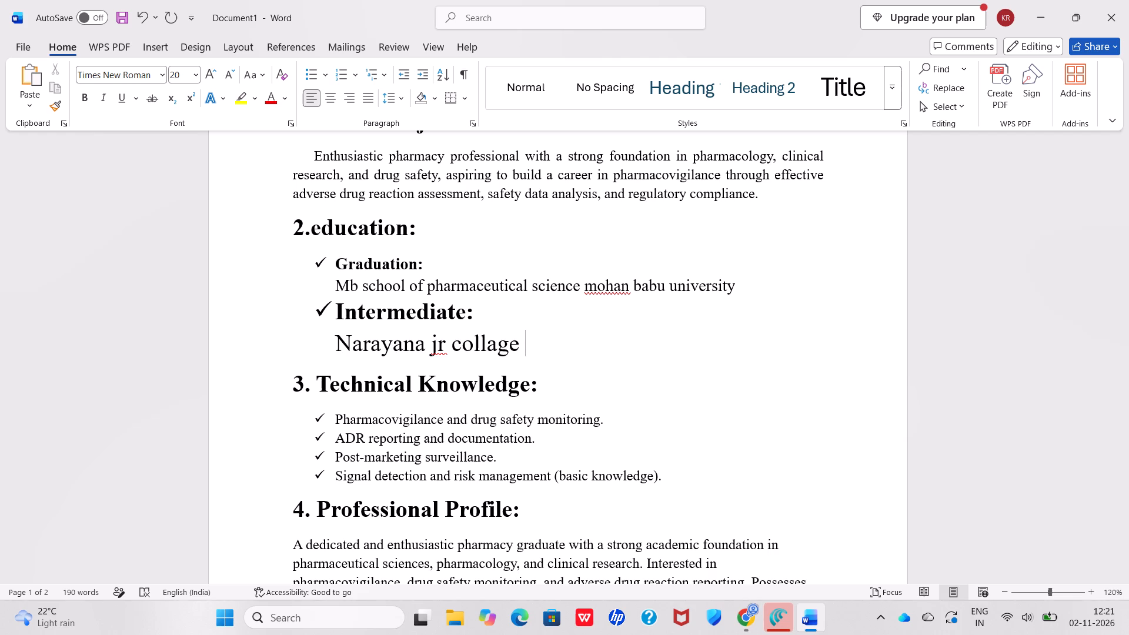
key(9)
key(BackSpace)
key(shift+parenleft)
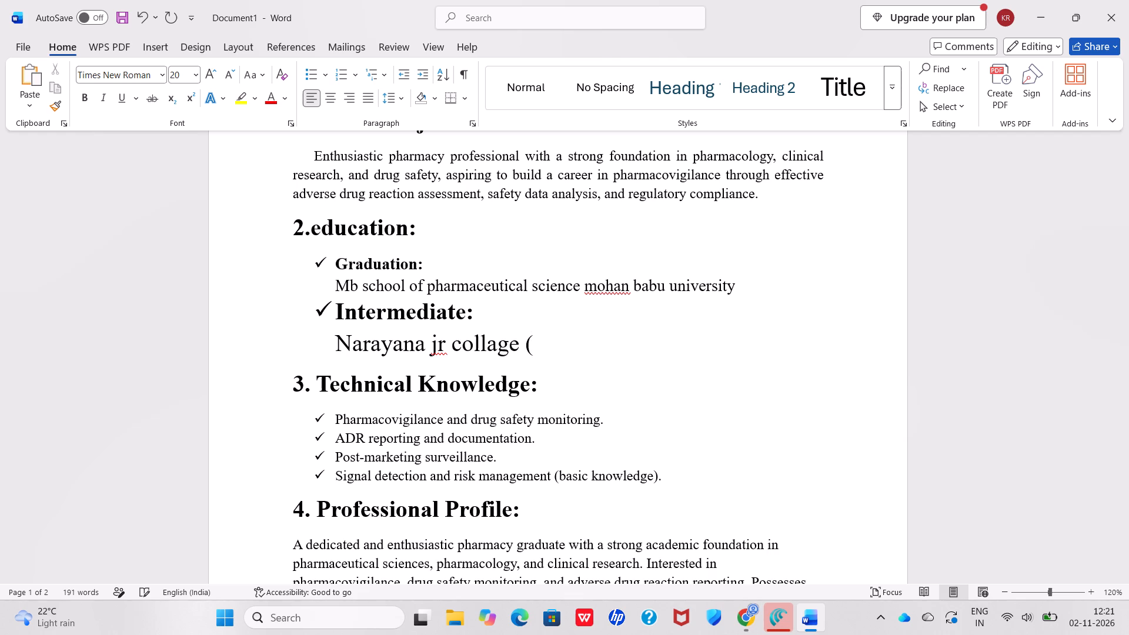
text(nellore)
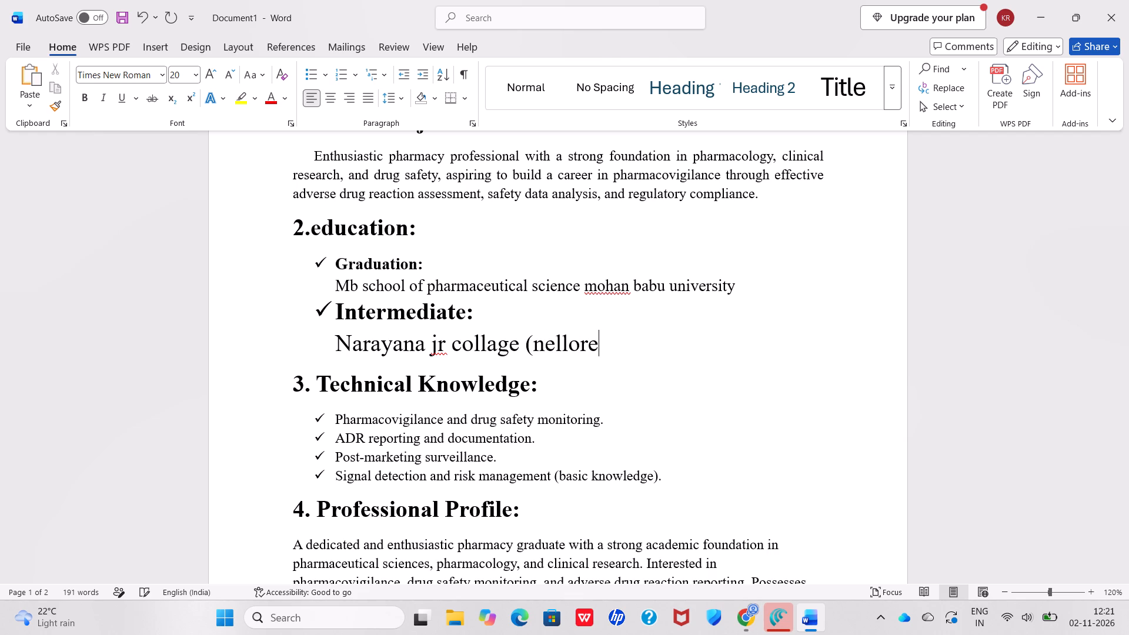
key(shift+parenright)
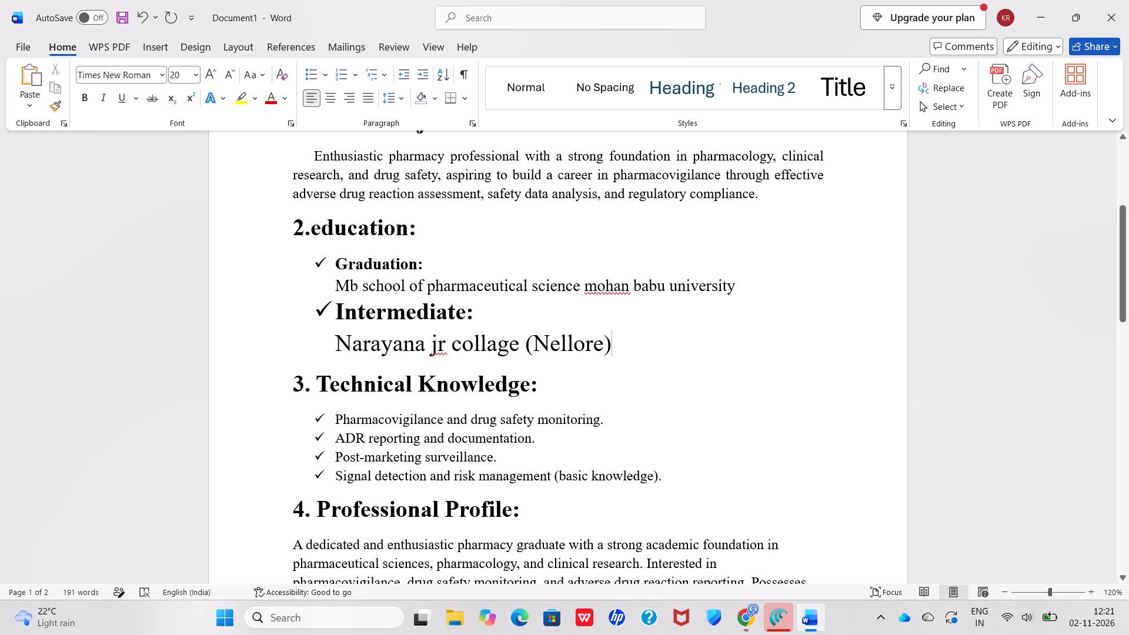
Set the font size of the "Intermediate:" item and the Narayana college line to 12.
drag(310, 306, 665, 367)
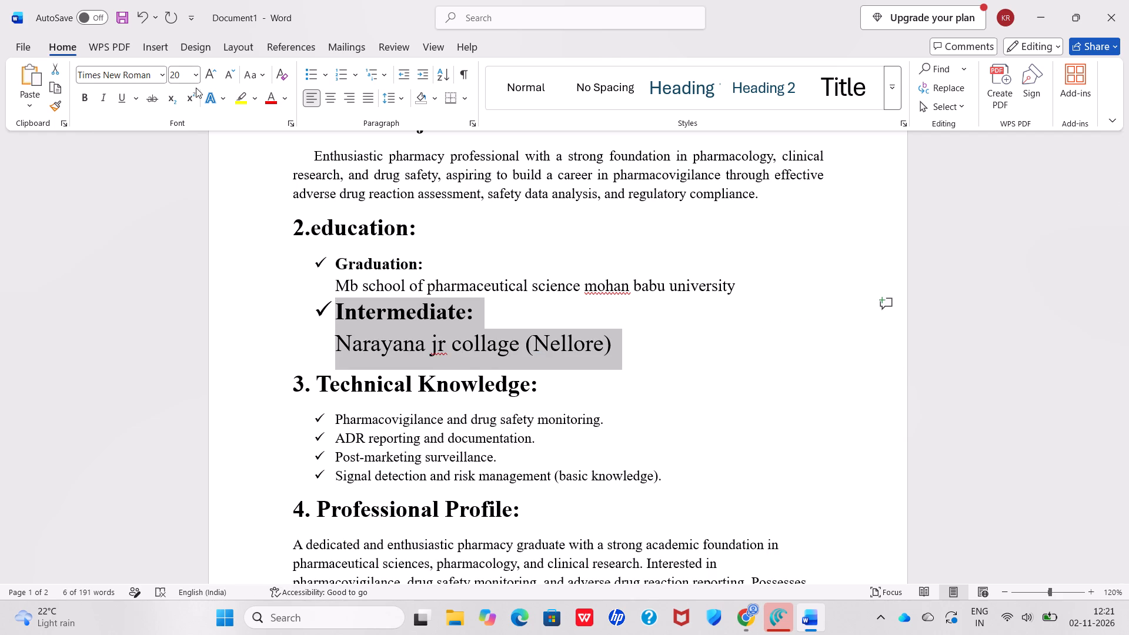
click(191, 72)
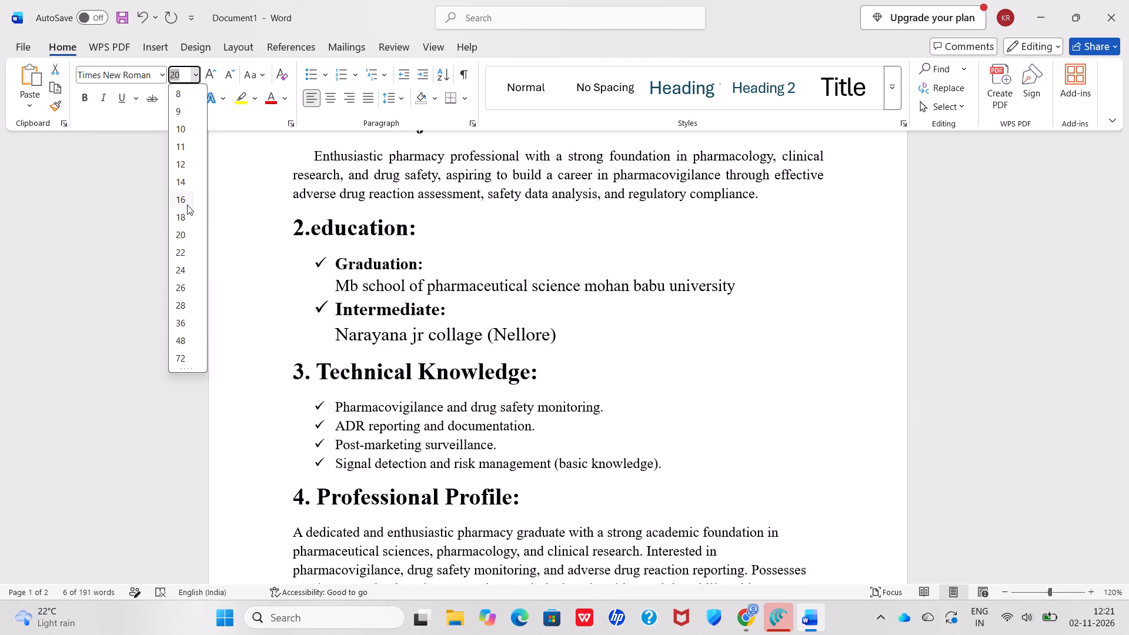
click(173, 161)
Set the font size of the "Graduation:" item and the university line to 12.
drag(303, 266, 356, 288)
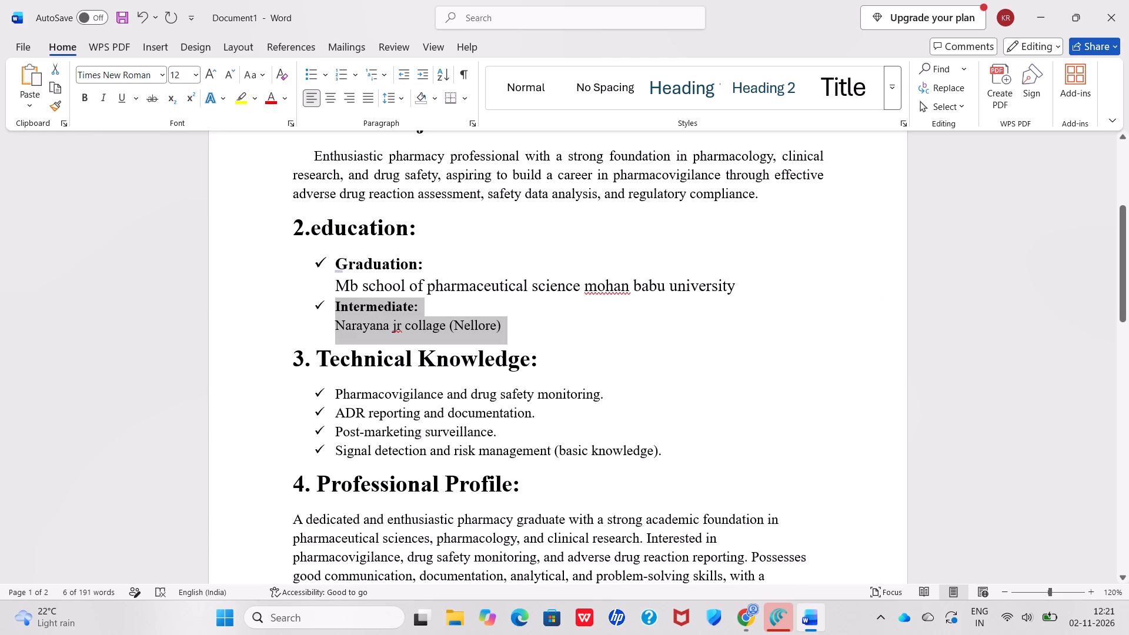
drag(356, 288, 637, 314)
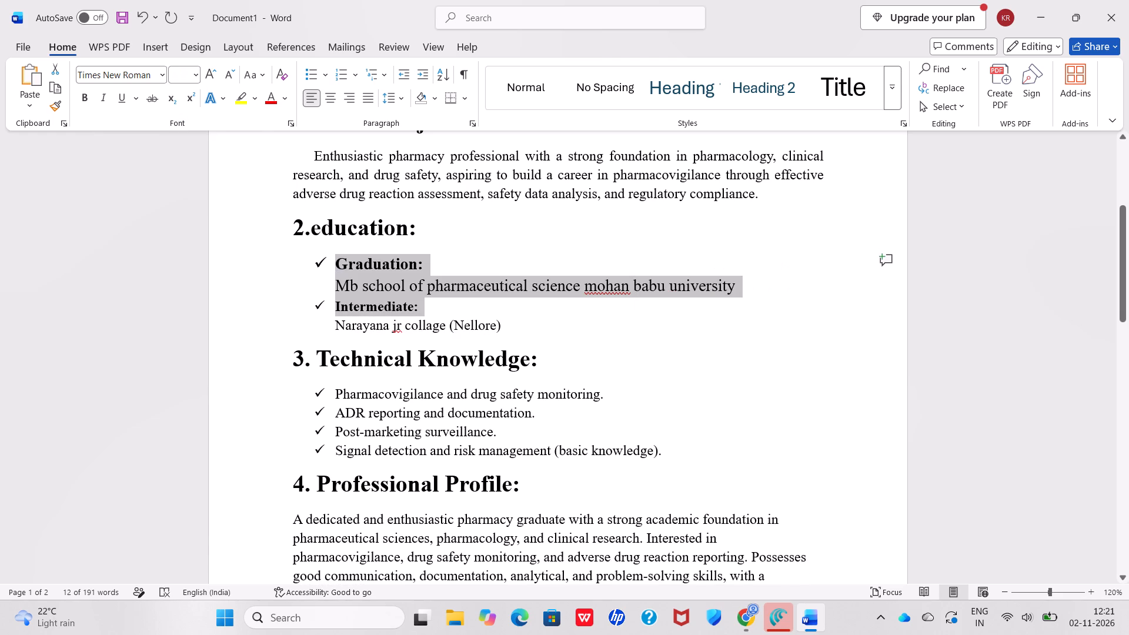
click(195, 75)
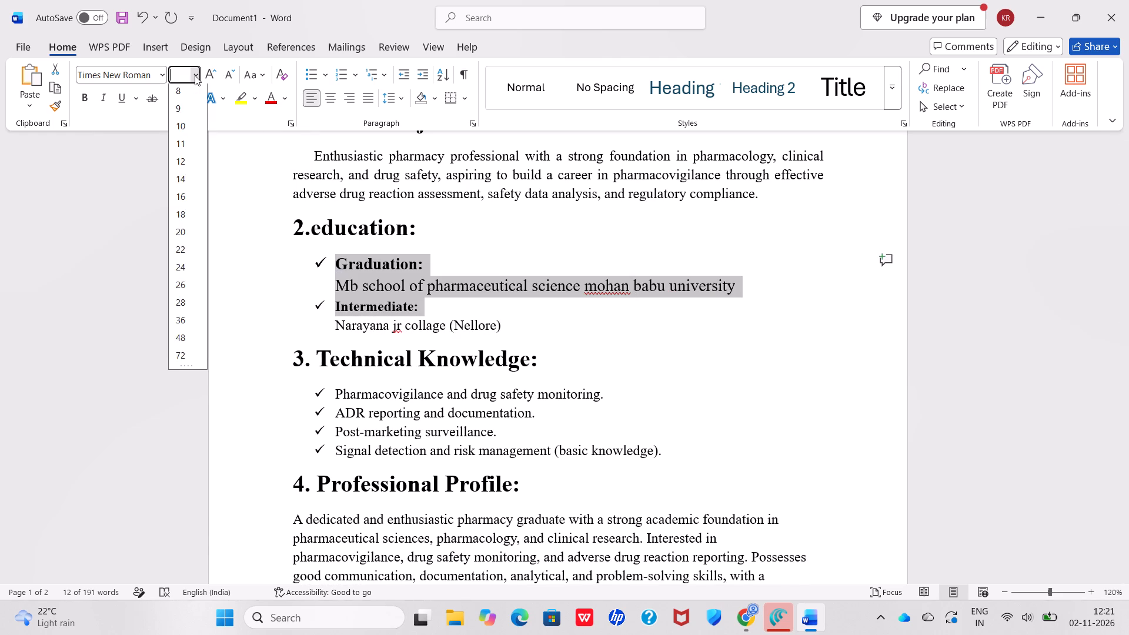
click(182, 167)
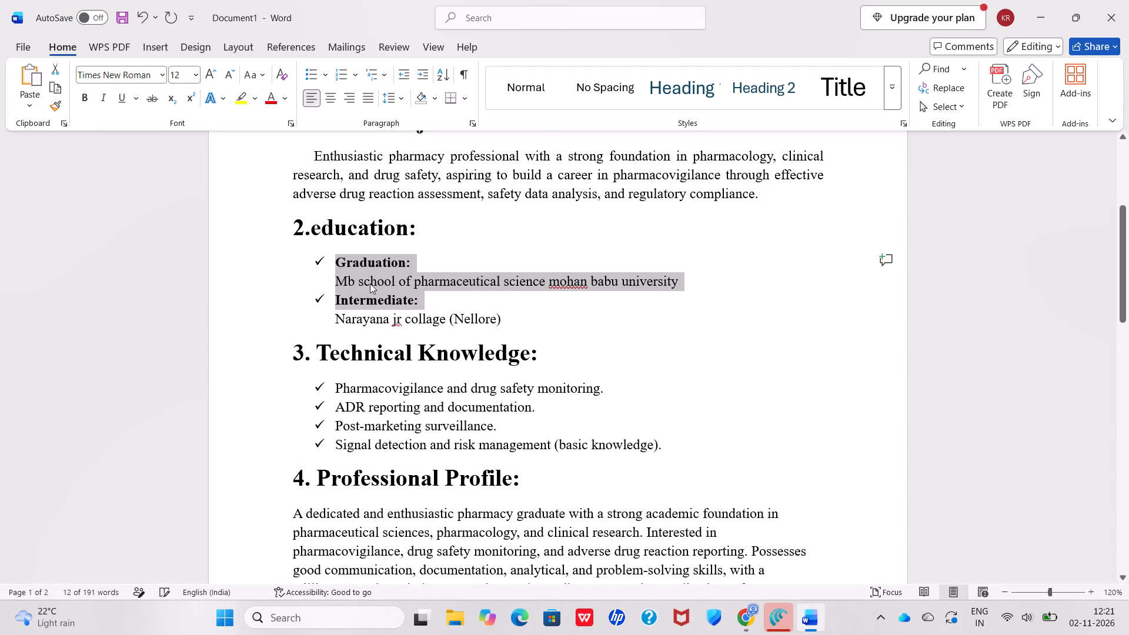
click(748, 352)
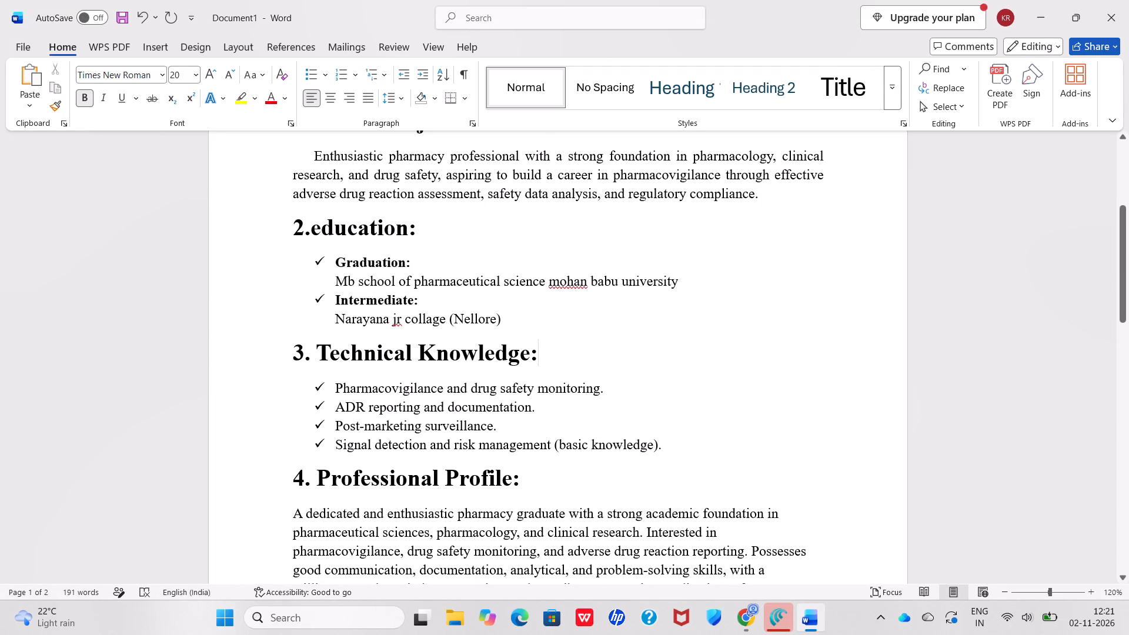
Add a new check mark item reading "Schooling" below the Narayana college line.
click(515, 312)
key(Return)
click(318, 74)
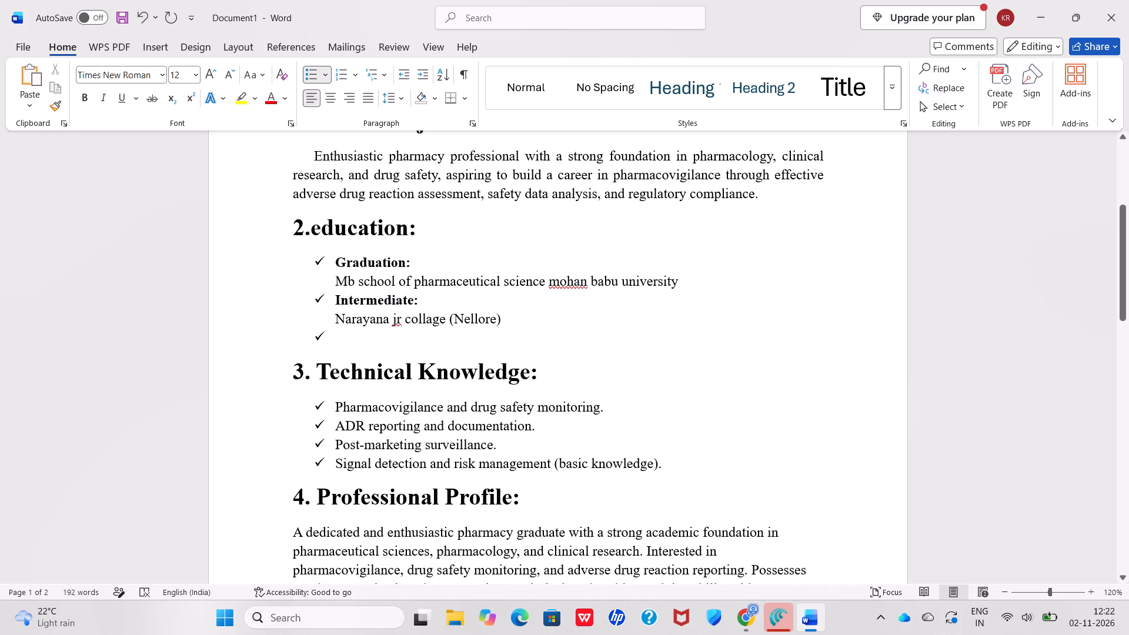
text(sch)
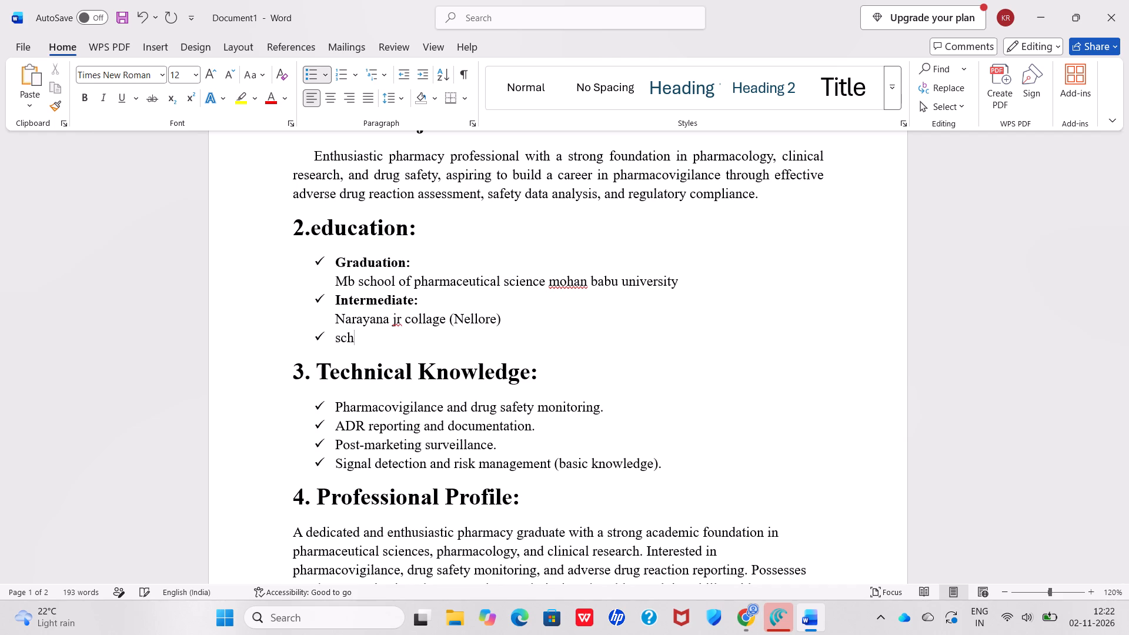
text(ool)
text(in)
key(g)
key(space)
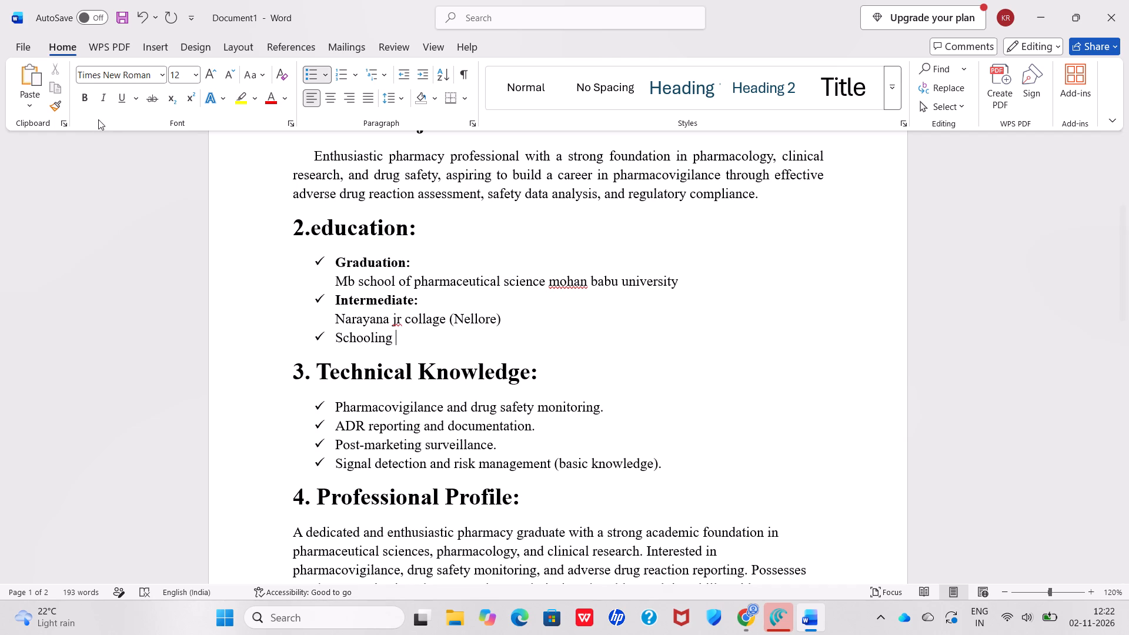
Make the "Schooling" check mark item bold.
click(78, 93)
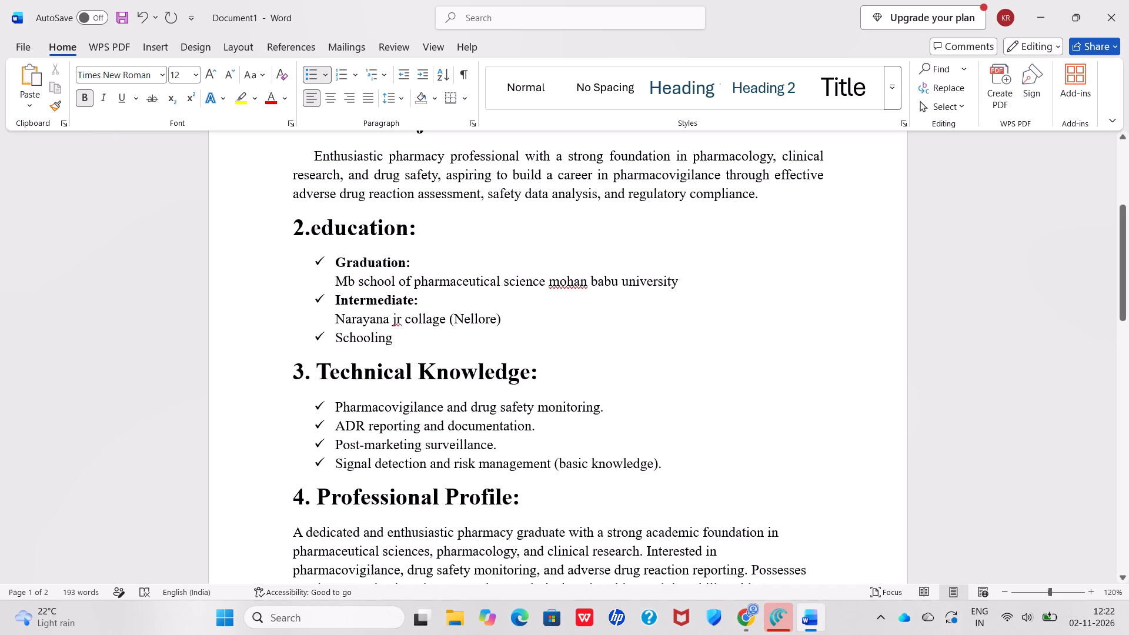
drag(330, 339, 409, 349)
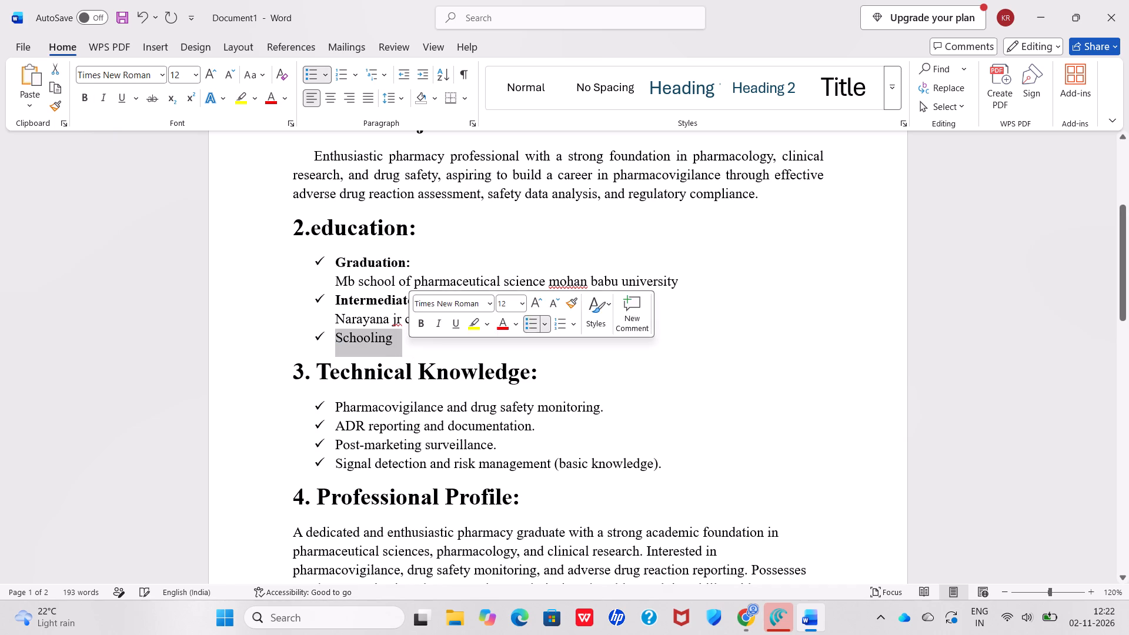
click(83, 90)
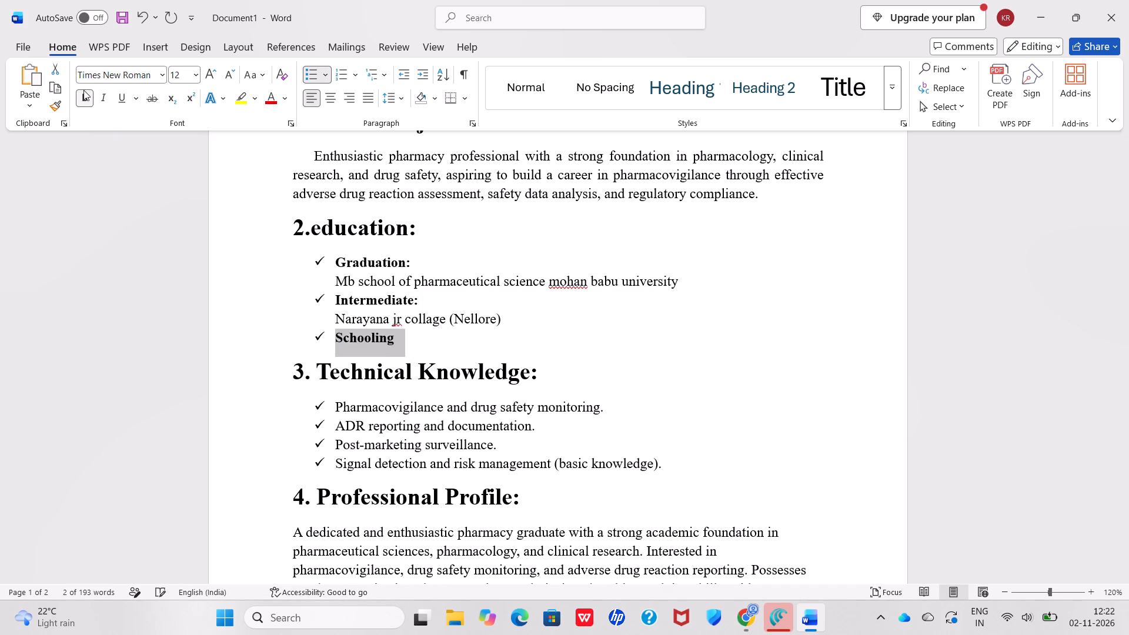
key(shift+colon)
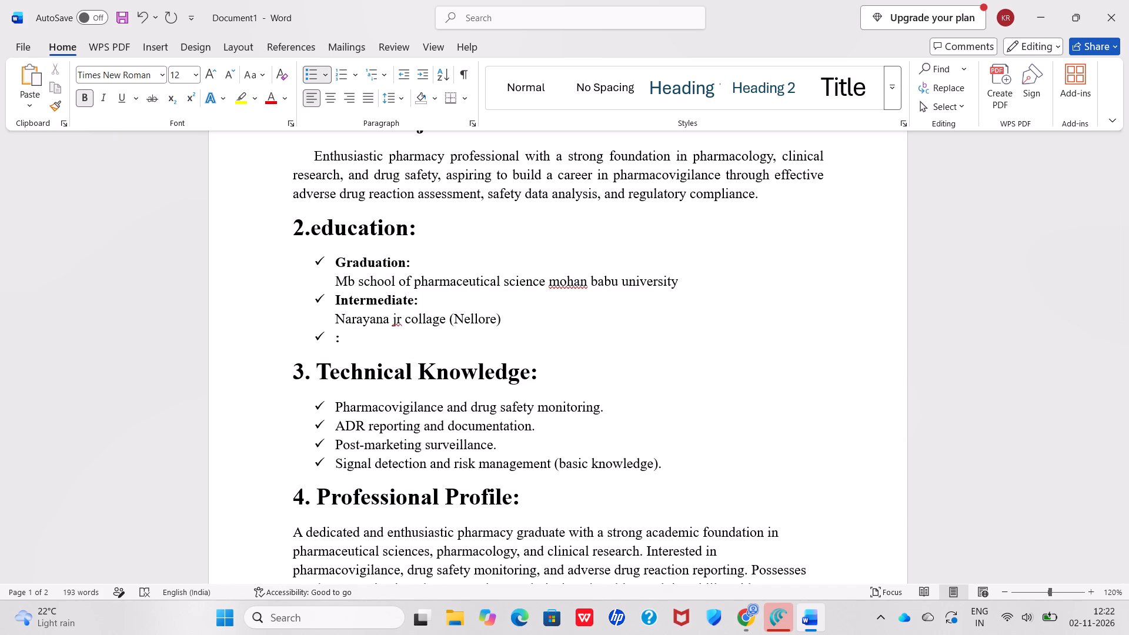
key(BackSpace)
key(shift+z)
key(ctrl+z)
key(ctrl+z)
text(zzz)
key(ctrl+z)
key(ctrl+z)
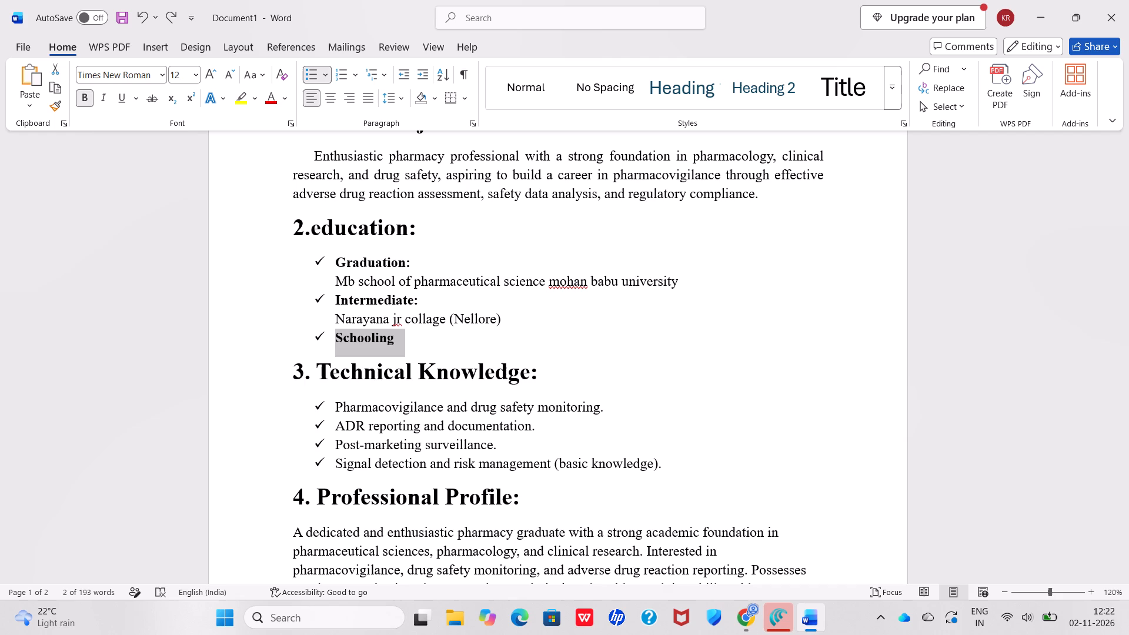
Add a colon after "Schooling" in the education list.
click(430, 354)
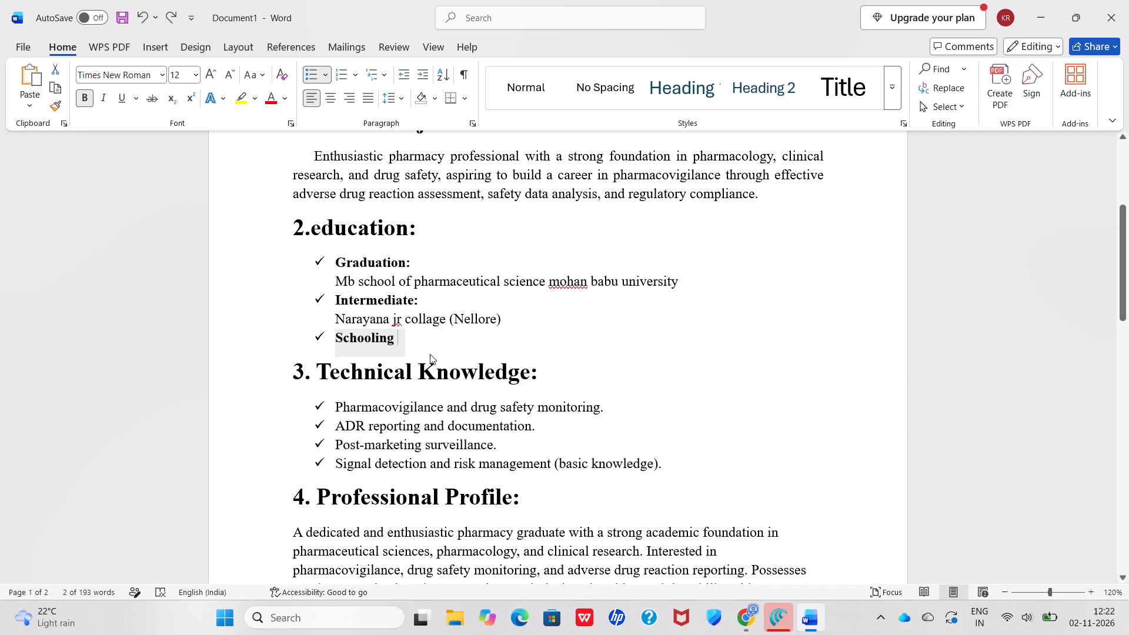
key(ctrl+semicolon)
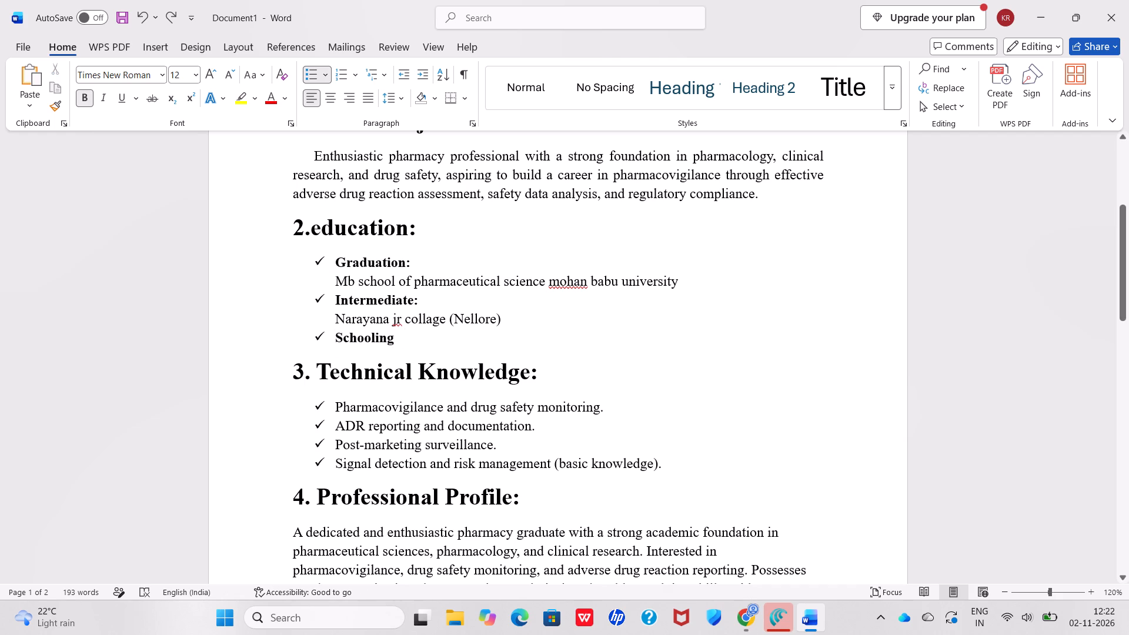
key(shift+colon)
Add an indented line without a check mark below "Schooling :" reading "Pavan concept school (Kadapa)".
key(Return)
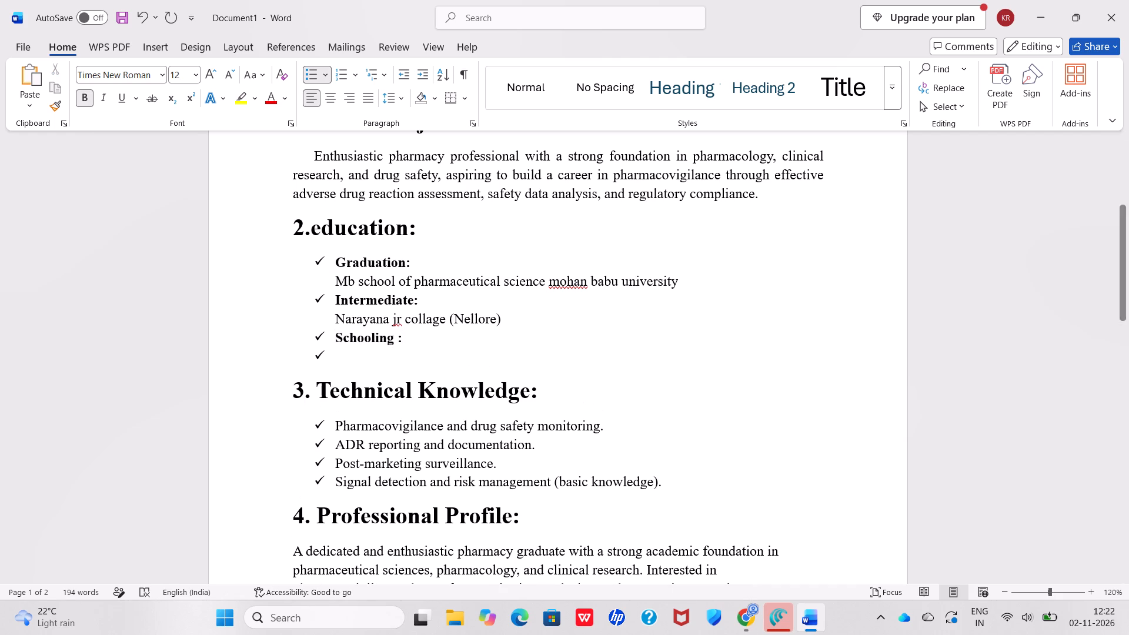
key(BackSpace)
key(BackSpace)
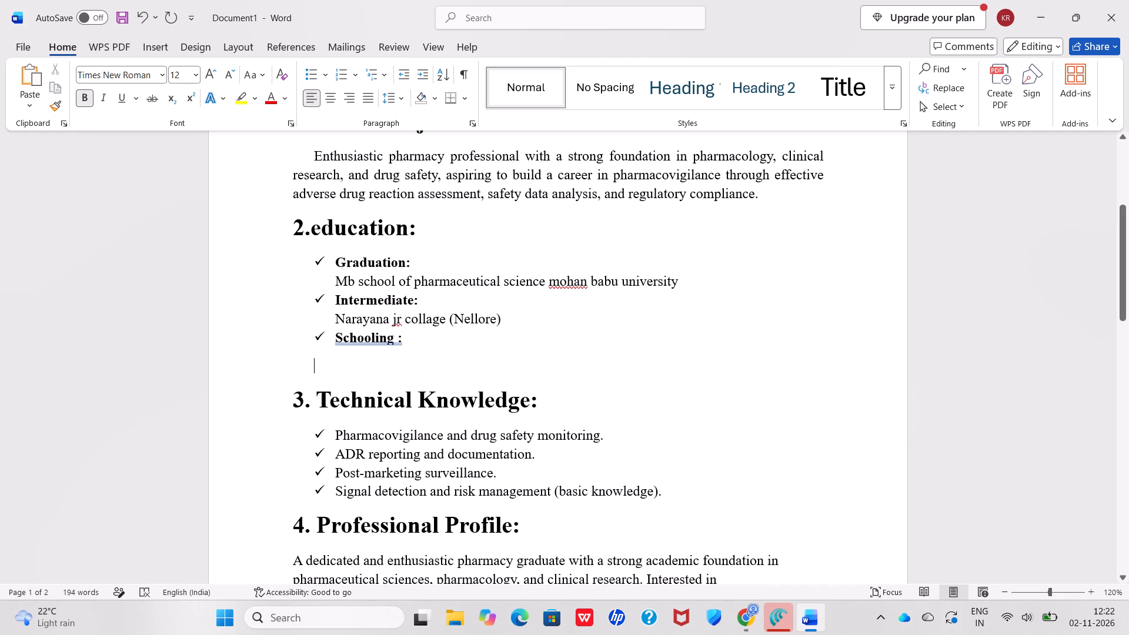
key(BackSpace)
key(BackSpace)
key(Return)
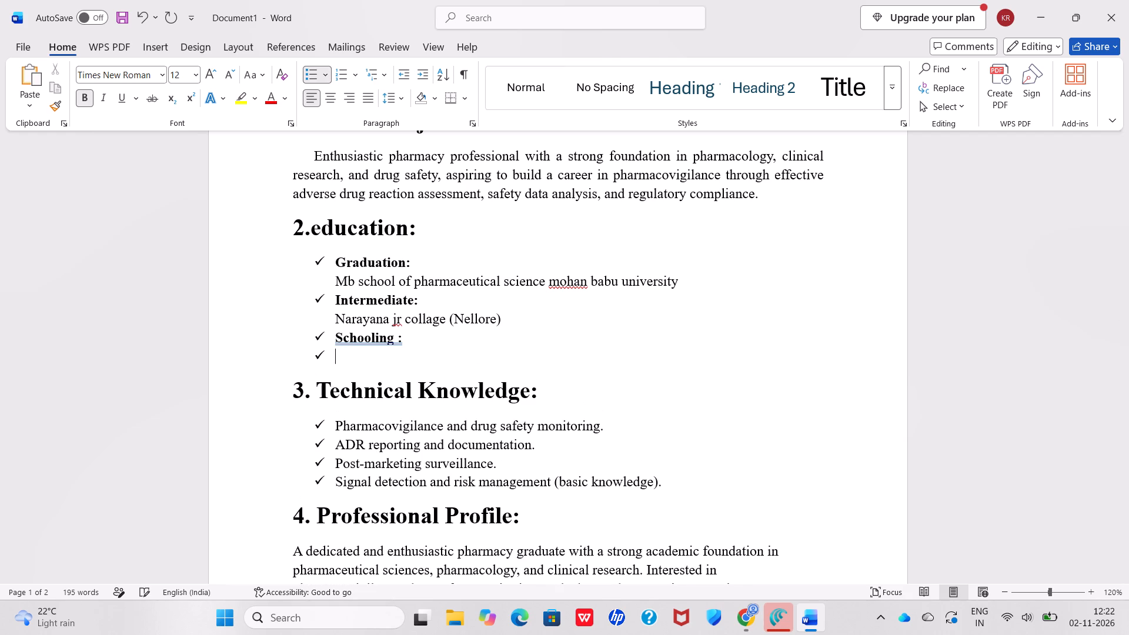
key(BackSpace)
text(pavan co)
text(ncept)
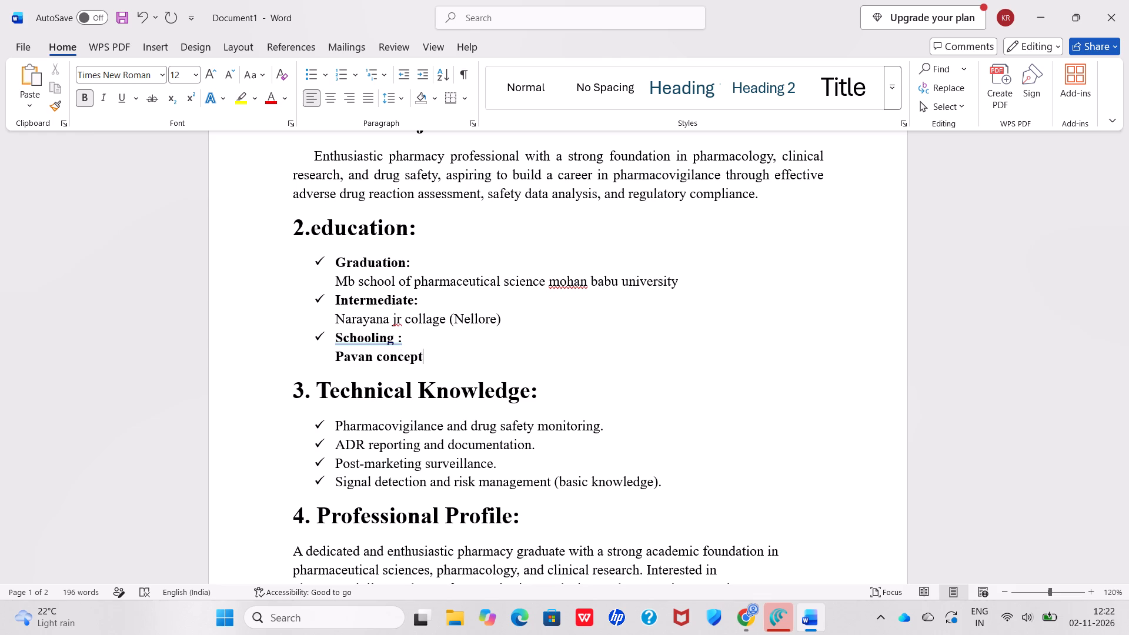
key(space)
text(school)
key(space)
text((kadap)
key(a)
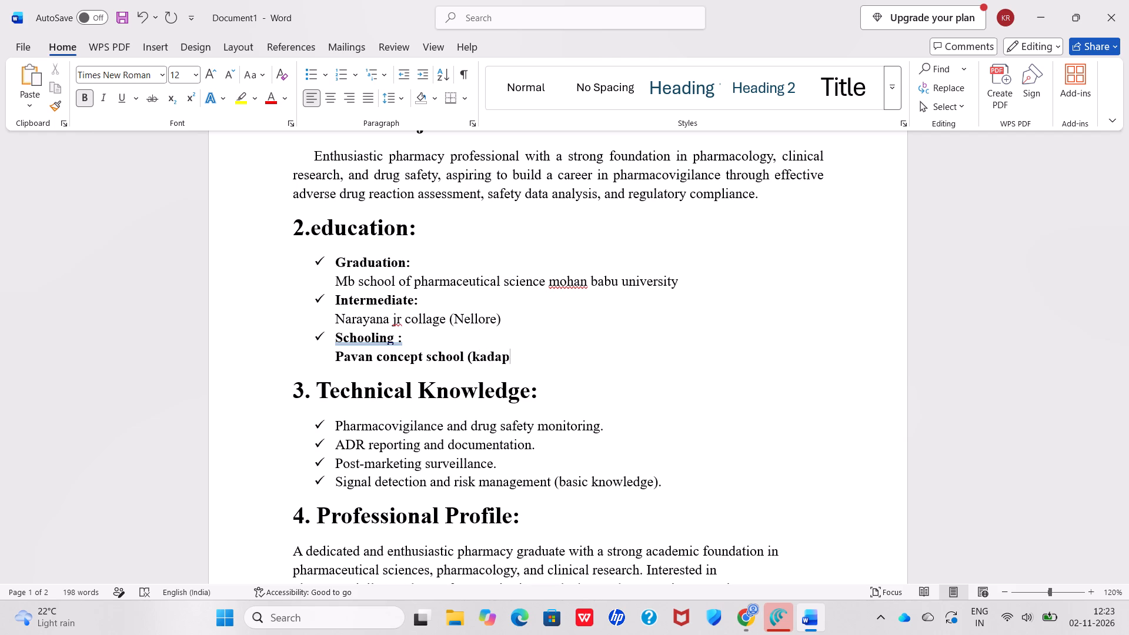
key(shift+parenright)
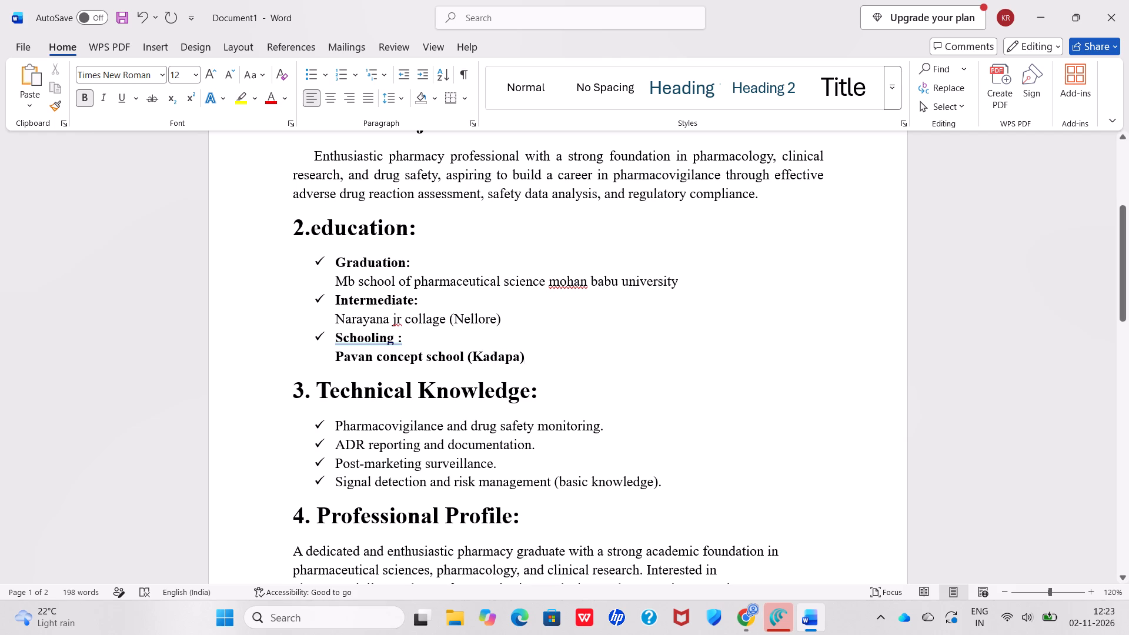
Remove the bold formatting from the "Pavan concept school (Kadapa)" line.
drag(333, 358, 651, 363)
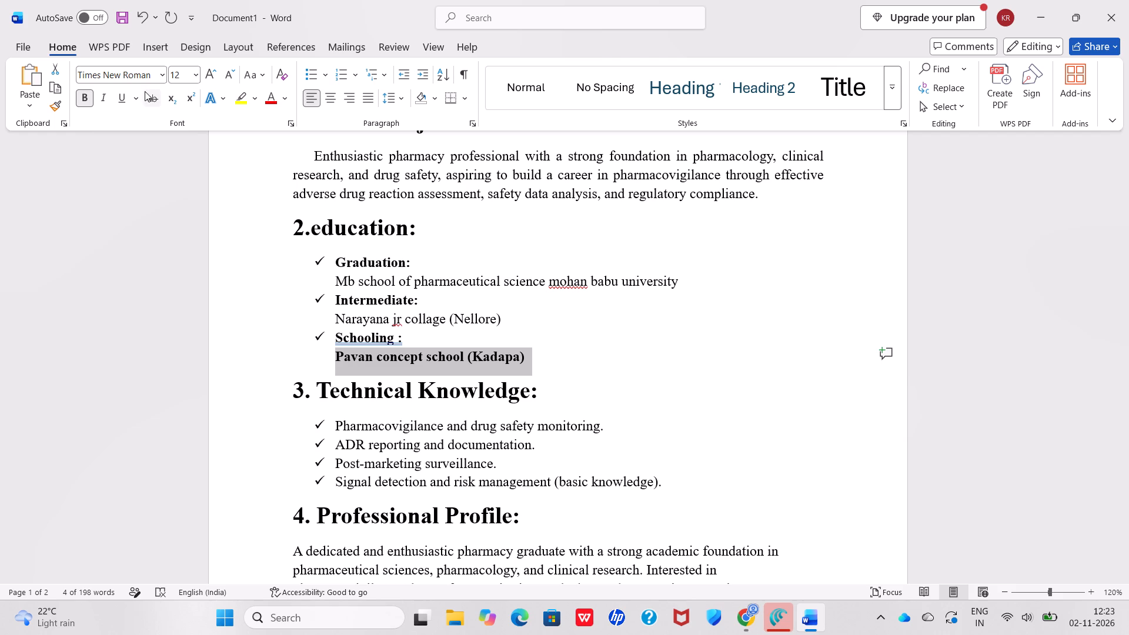
click(79, 101)
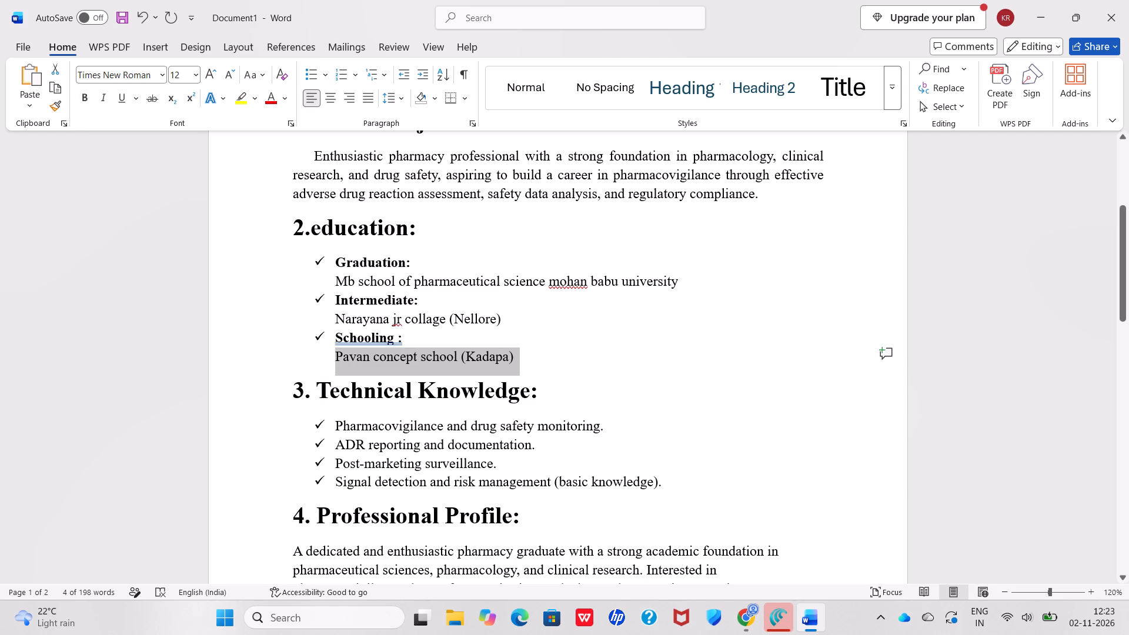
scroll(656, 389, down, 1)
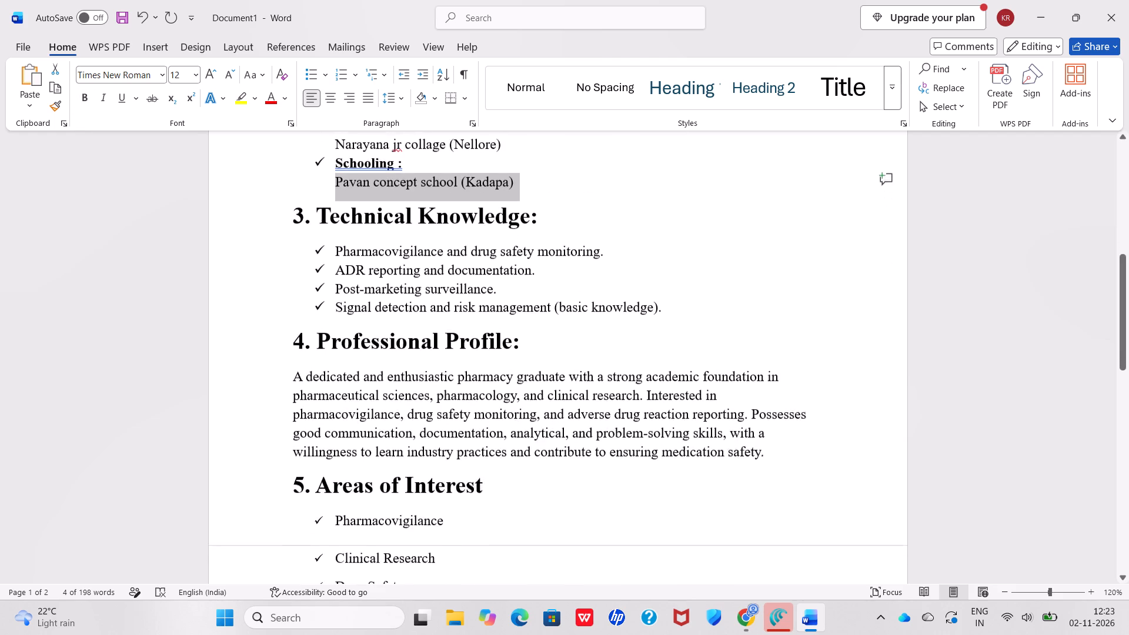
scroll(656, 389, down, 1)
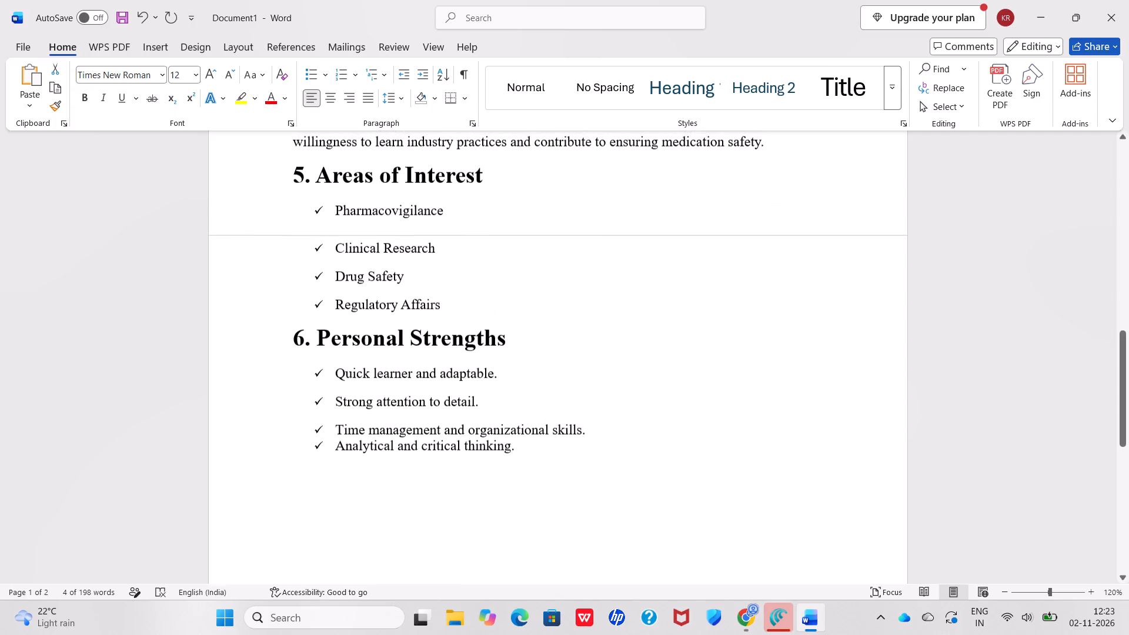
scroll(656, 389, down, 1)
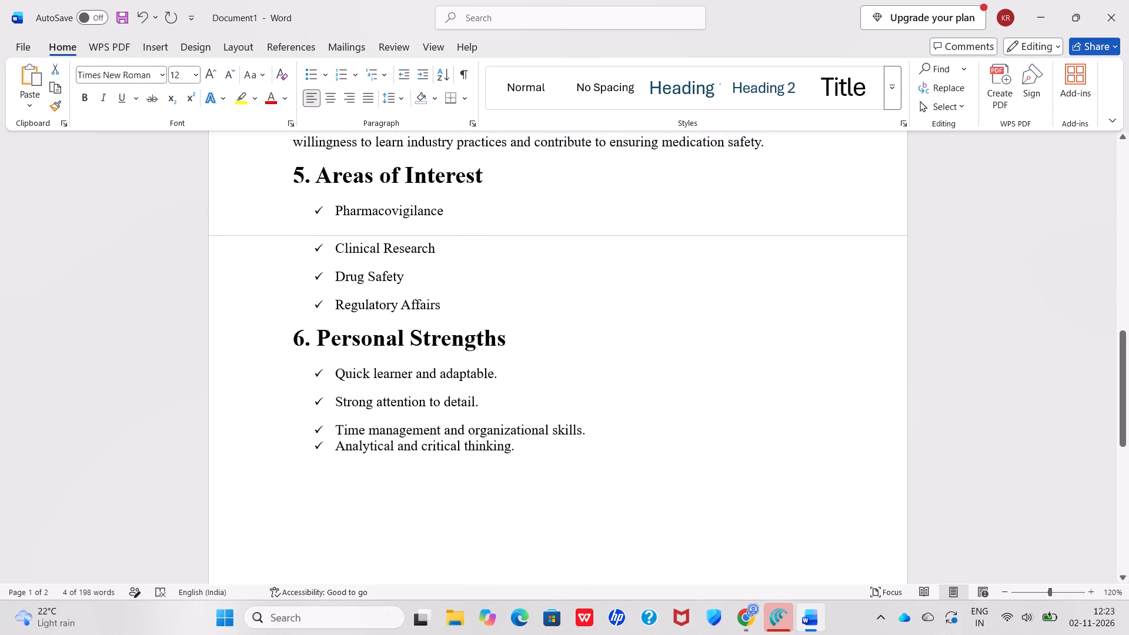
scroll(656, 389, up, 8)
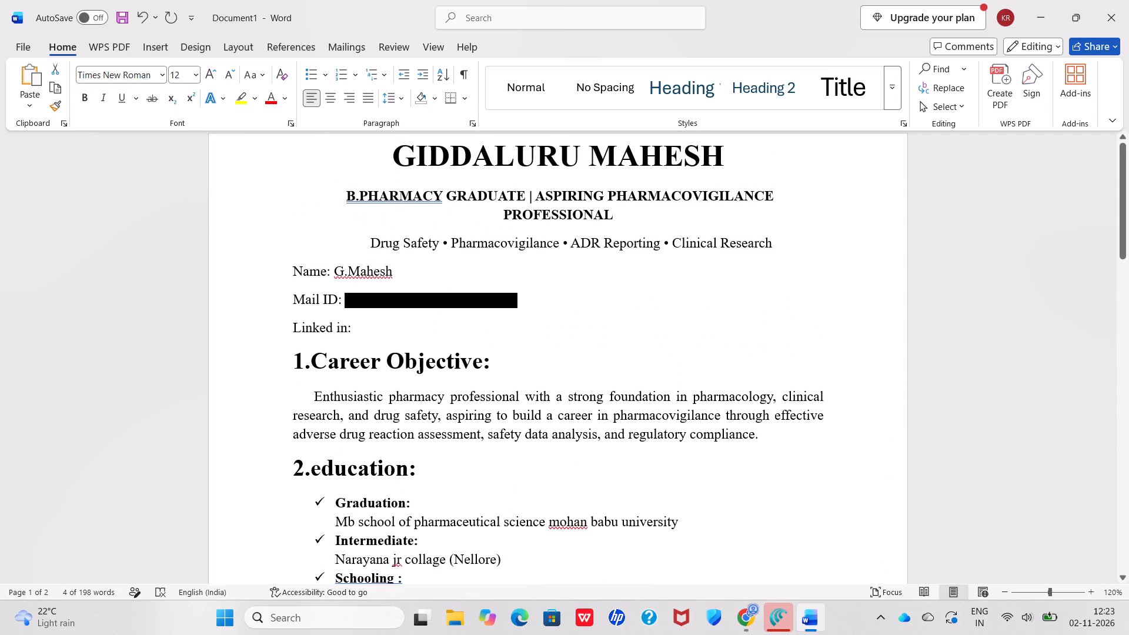
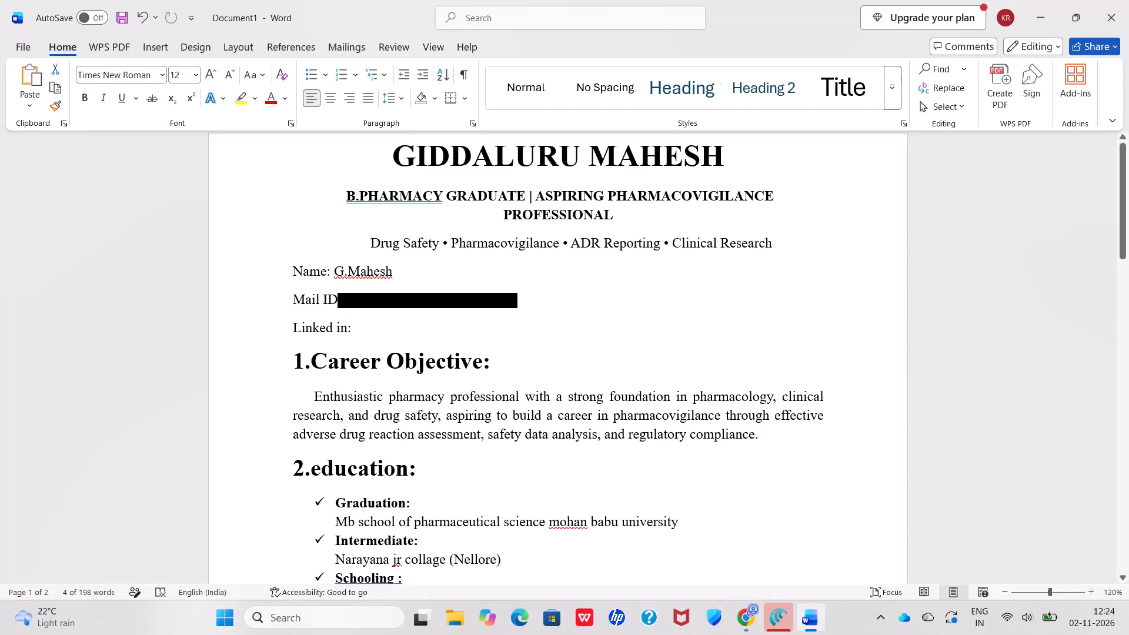
click(355, 327)
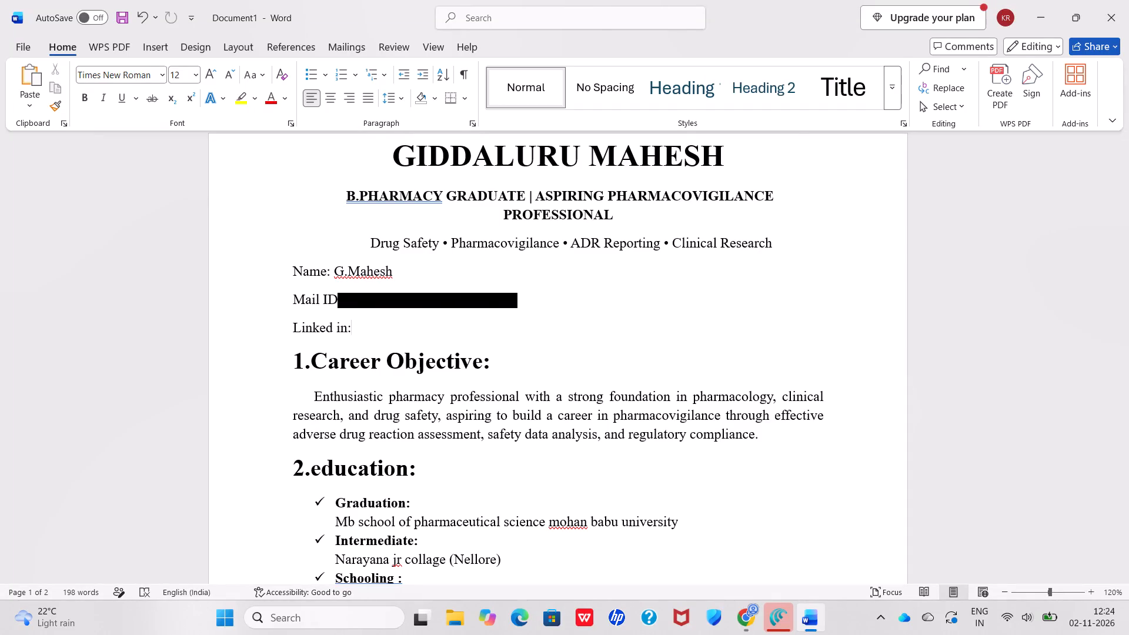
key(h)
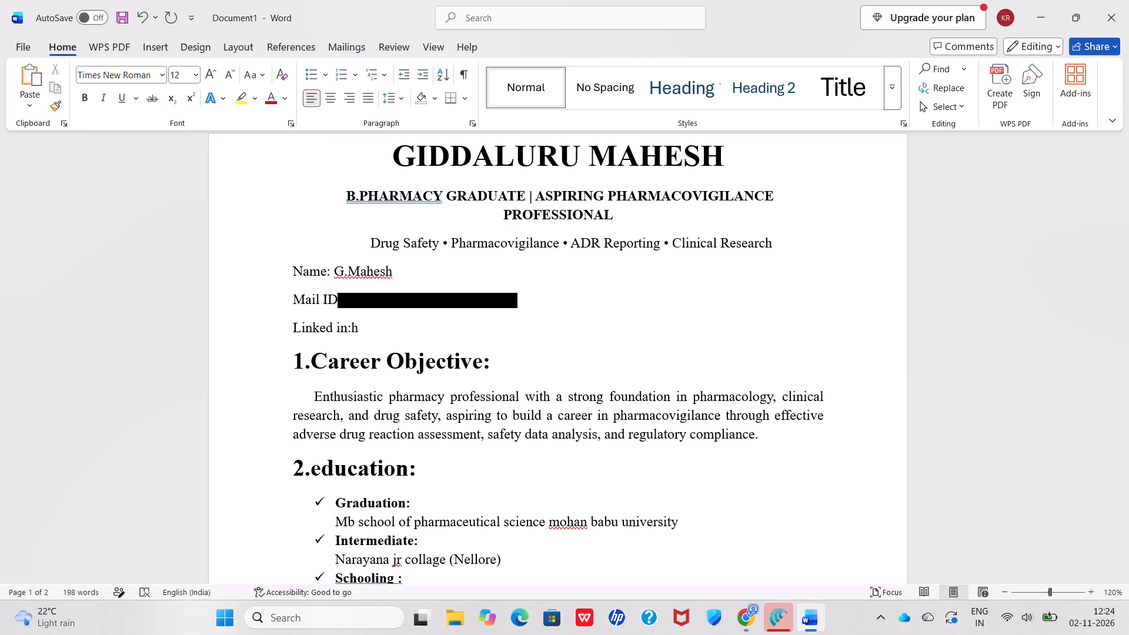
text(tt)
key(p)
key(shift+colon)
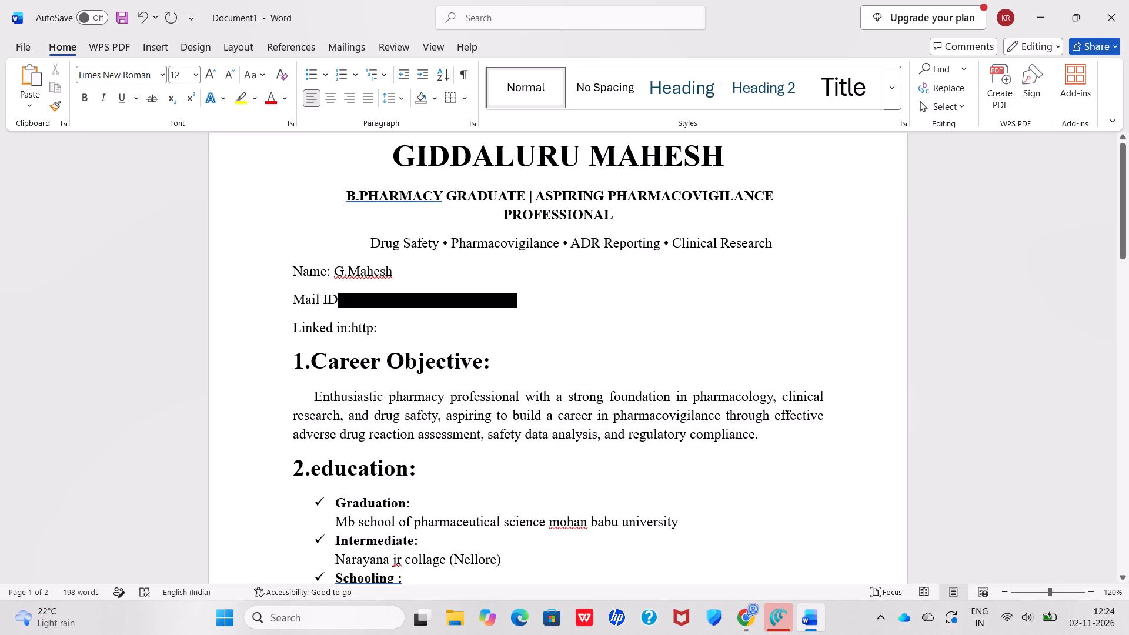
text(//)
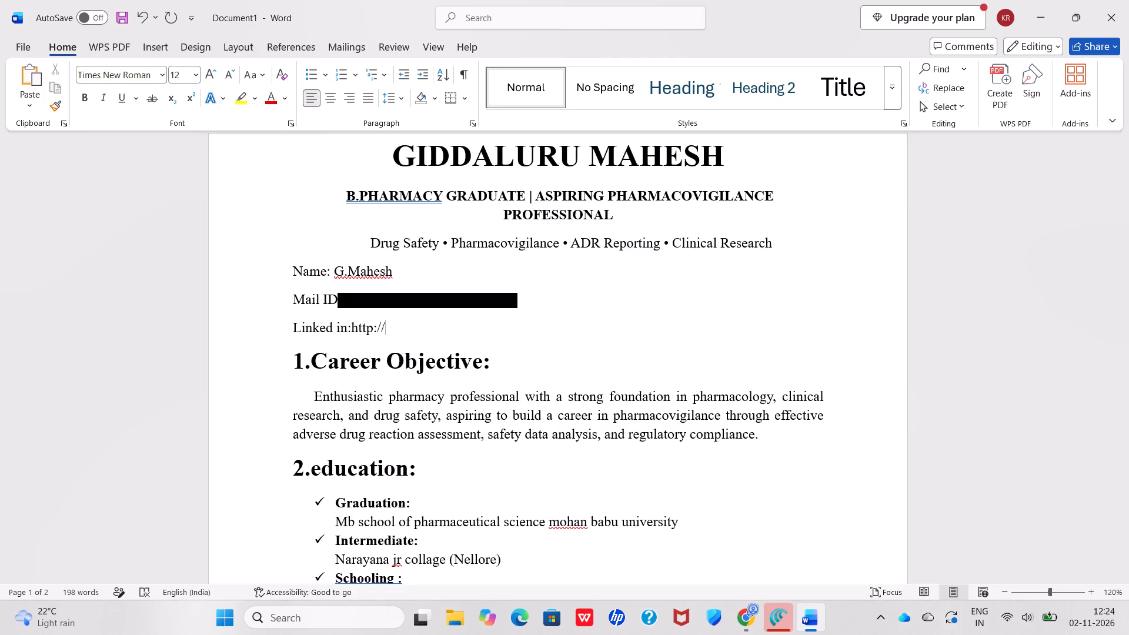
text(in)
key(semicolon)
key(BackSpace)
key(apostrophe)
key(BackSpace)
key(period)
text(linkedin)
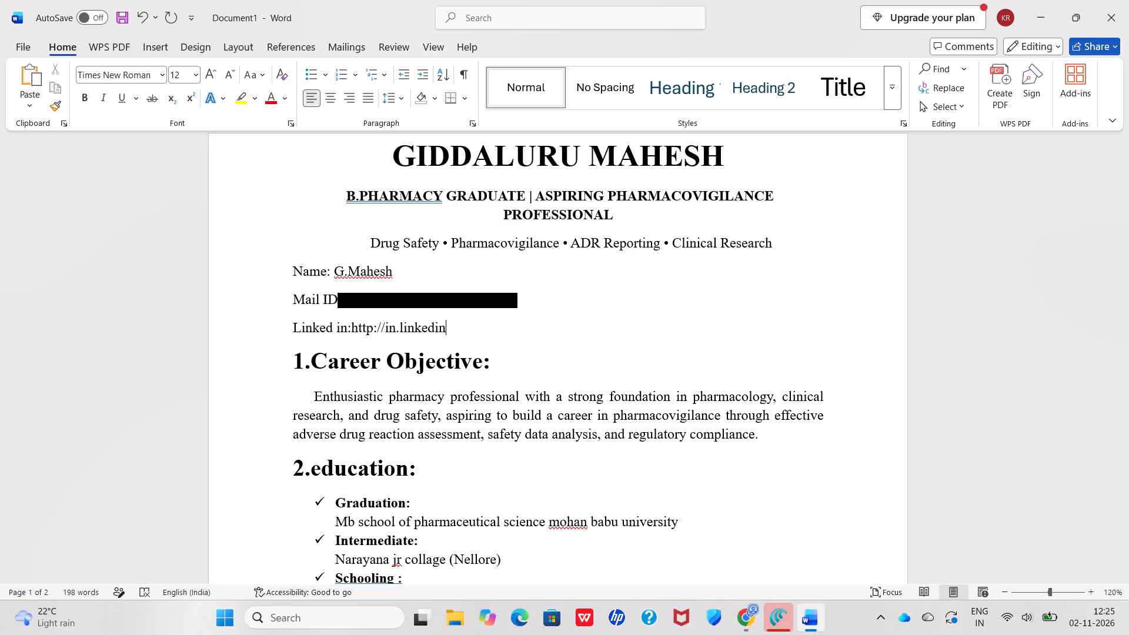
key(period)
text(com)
Add the candidate's full name in lowercase after the LinkedIn address, separated by a space.
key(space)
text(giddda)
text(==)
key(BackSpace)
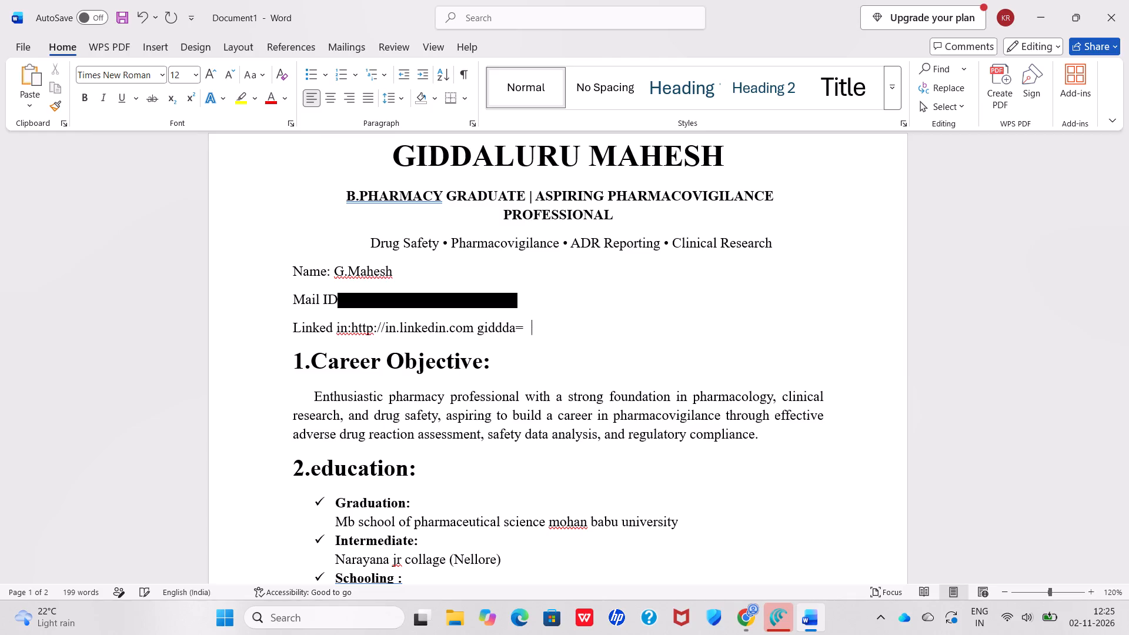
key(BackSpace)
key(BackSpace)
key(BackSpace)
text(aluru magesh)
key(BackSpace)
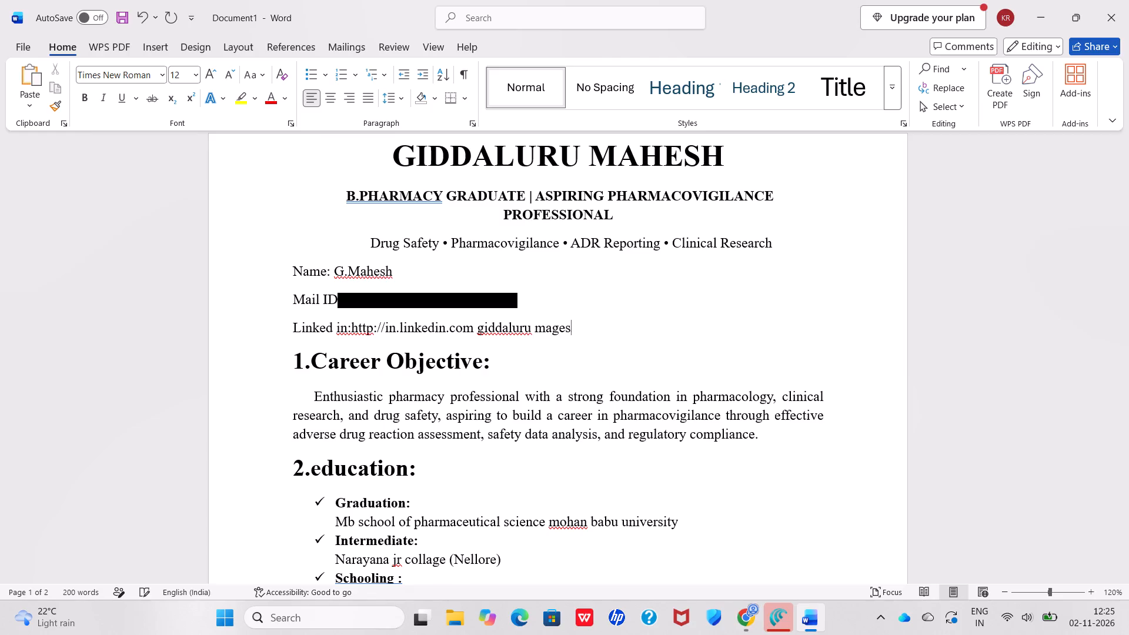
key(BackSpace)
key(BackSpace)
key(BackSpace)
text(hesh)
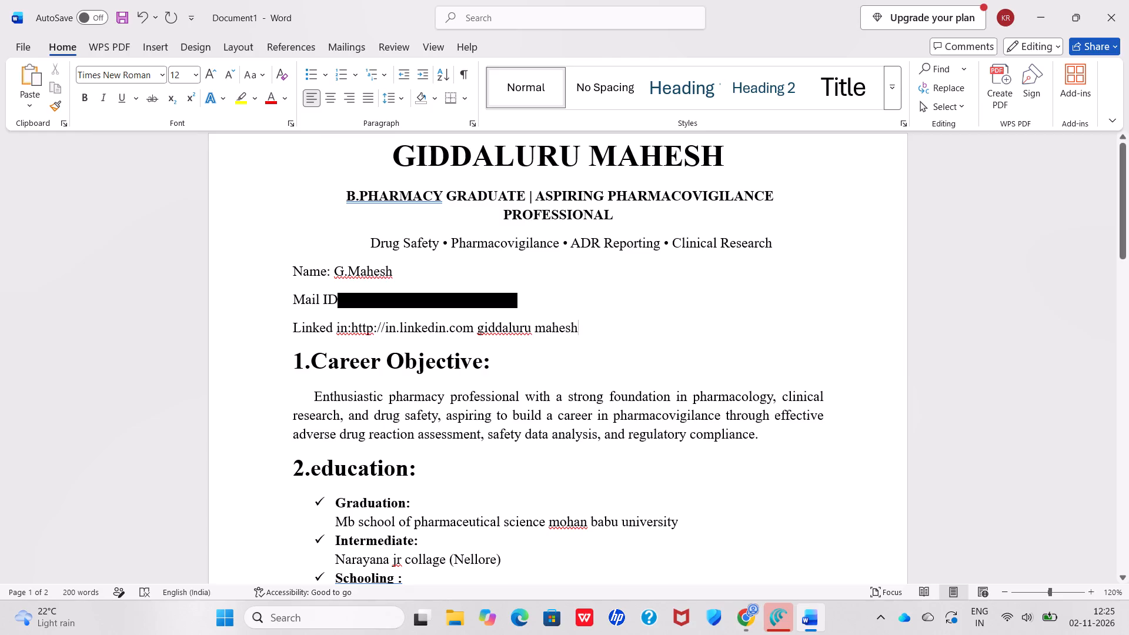
Replace the indented blank line below "Analytical and critical thinking." with an unindented blank line without a check mark.
scroll(493, 430, down, 5)
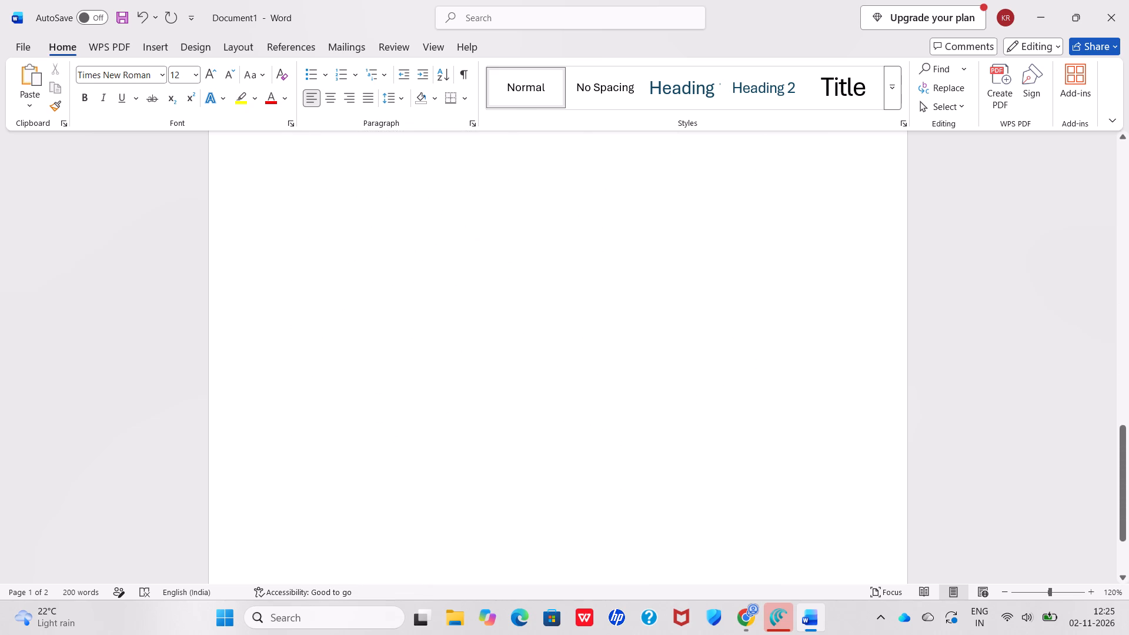
scroll(493, 430, up, 3)
scroll(493, 430, down, 1)
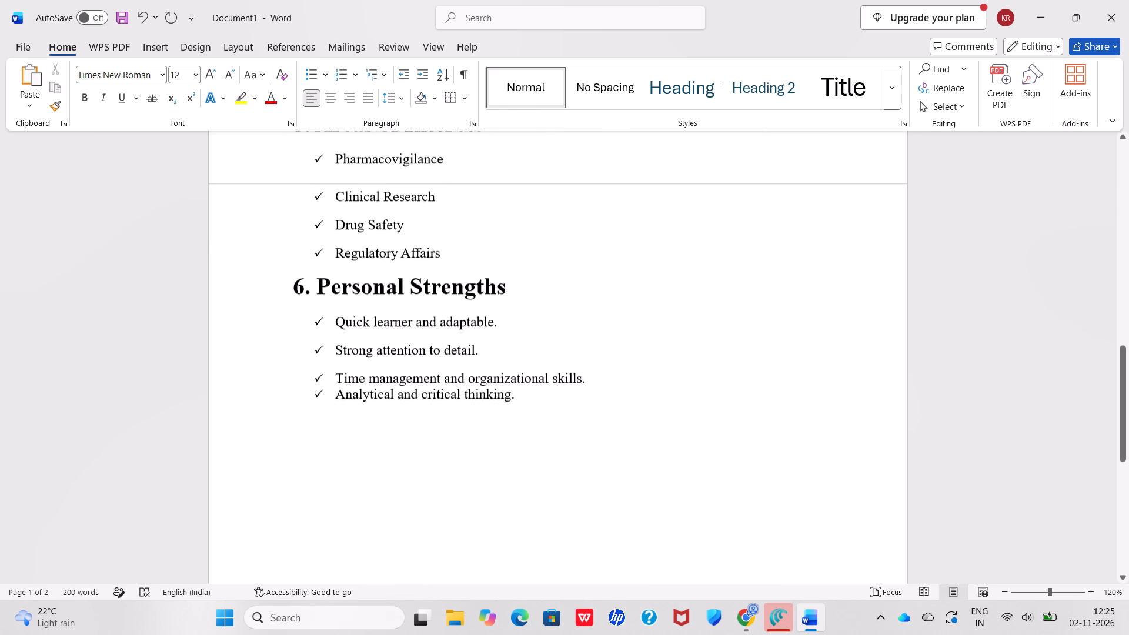
scroll(493, 430, down, 1)
click(293, 420)
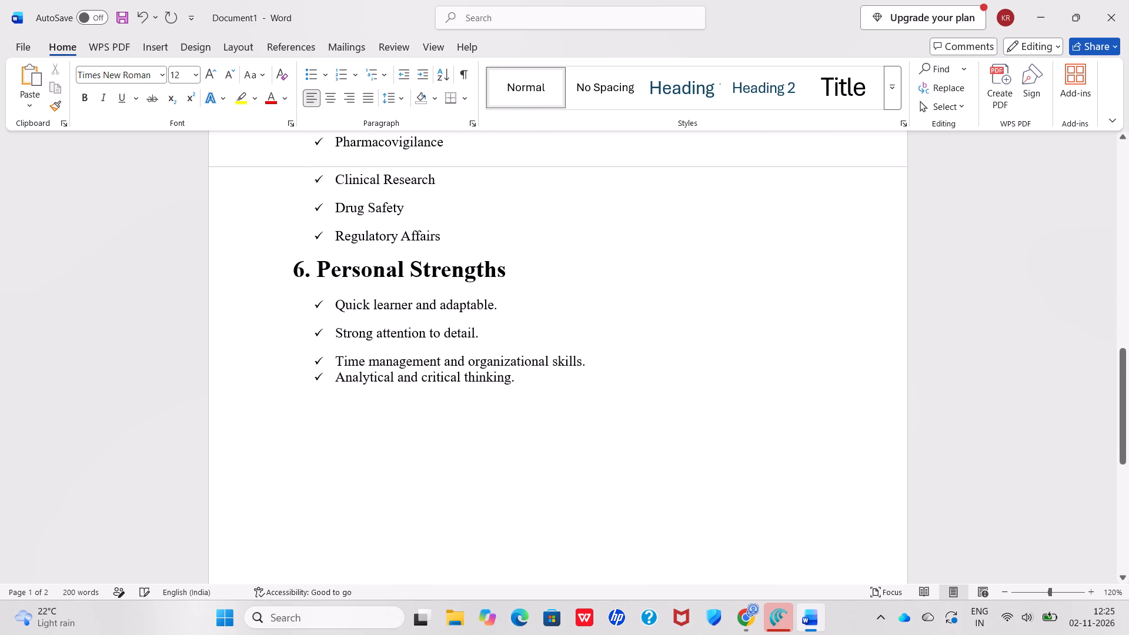
click(79, 92)
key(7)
key(BackSpace)
key(BackSpace)
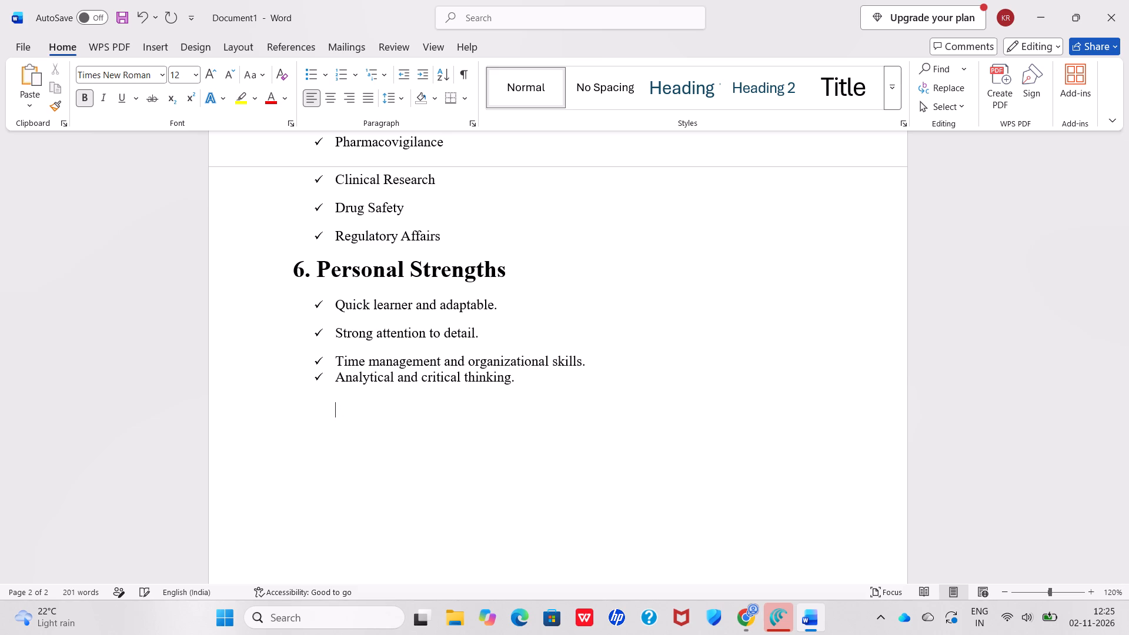
key(BackSpace)
key(BackSpace)
key(Return)
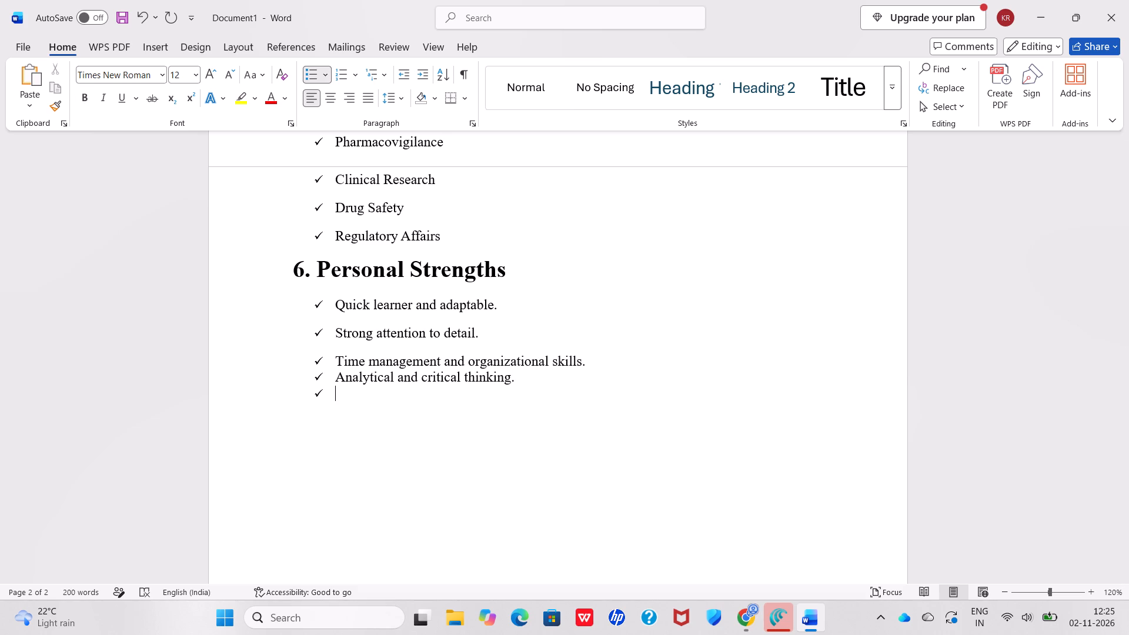
key(Return)
Add the bold heading "7.language:" below the Personal Strengths list, followed by a new line.
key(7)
key(BackSpace)
click(80, 93)
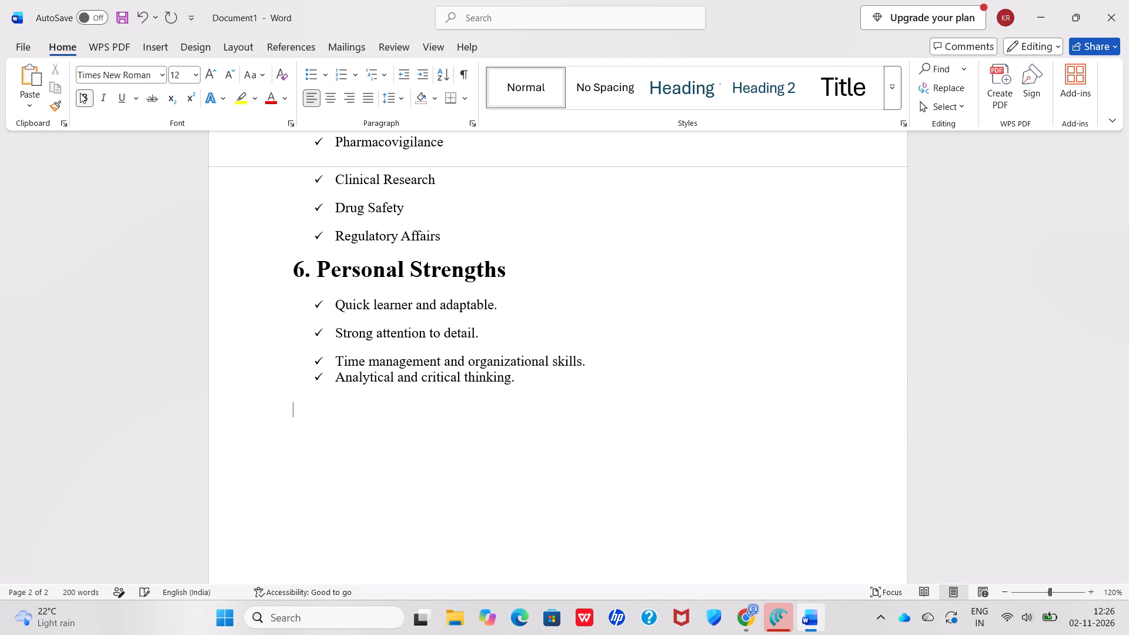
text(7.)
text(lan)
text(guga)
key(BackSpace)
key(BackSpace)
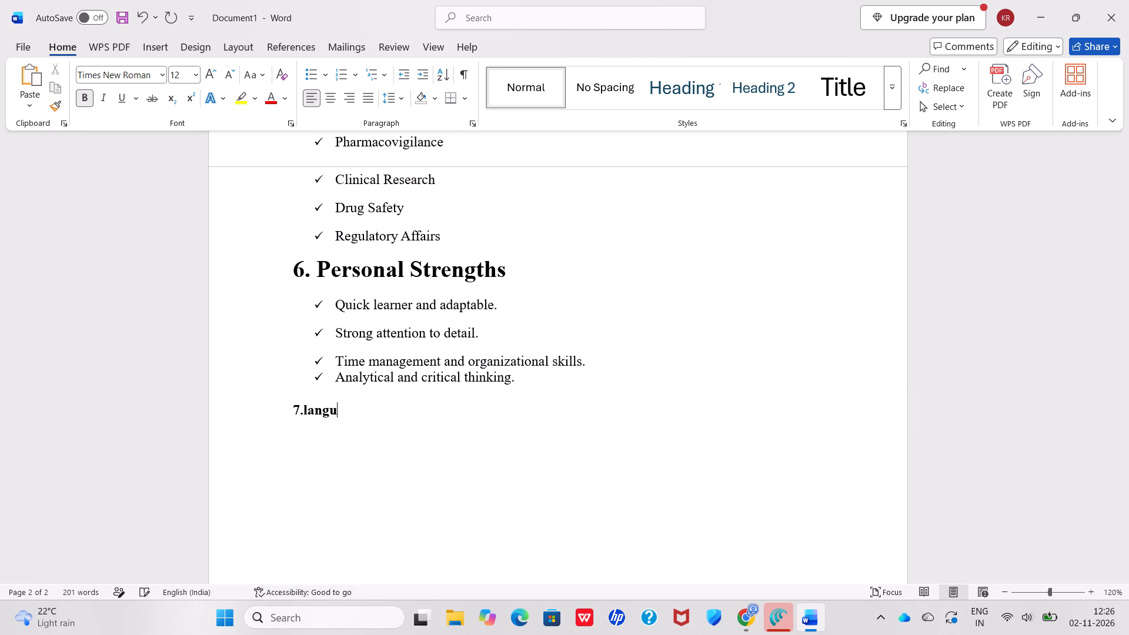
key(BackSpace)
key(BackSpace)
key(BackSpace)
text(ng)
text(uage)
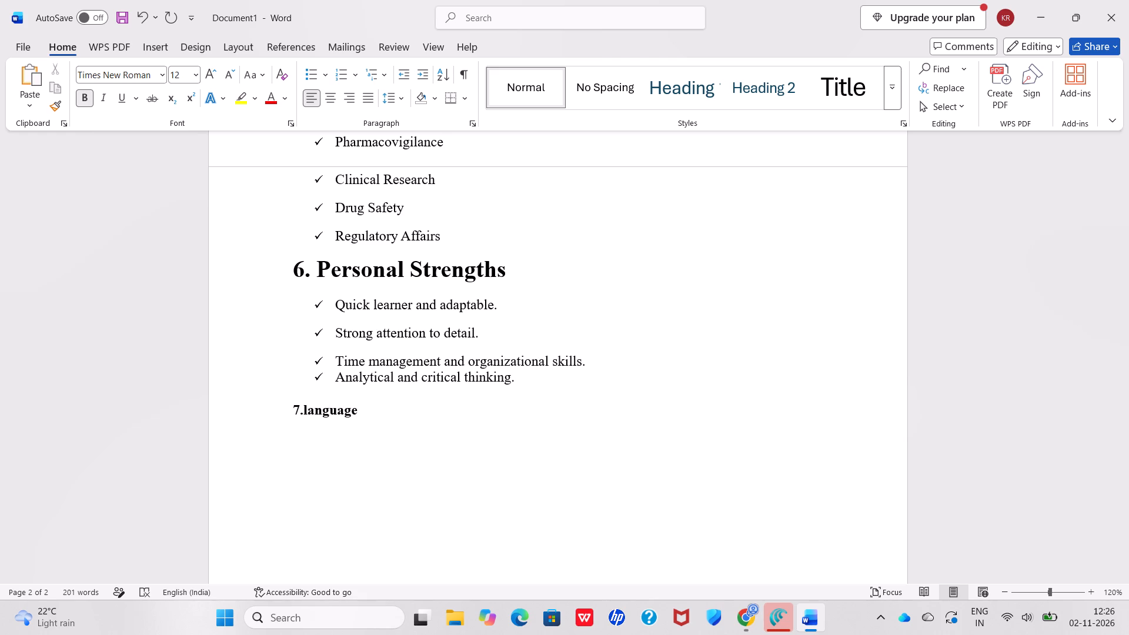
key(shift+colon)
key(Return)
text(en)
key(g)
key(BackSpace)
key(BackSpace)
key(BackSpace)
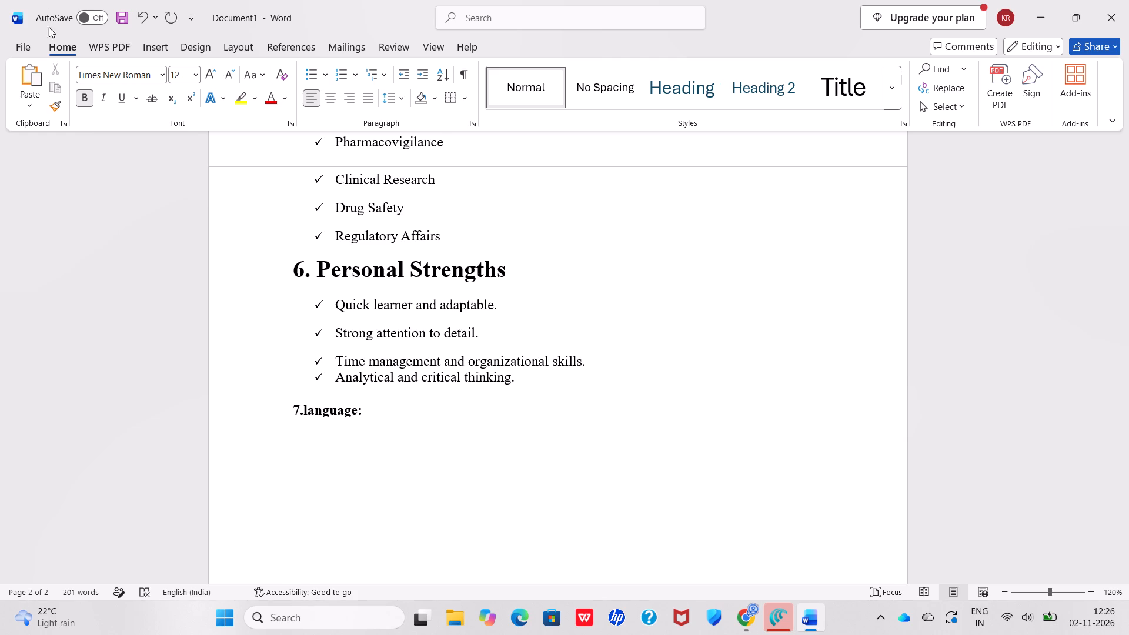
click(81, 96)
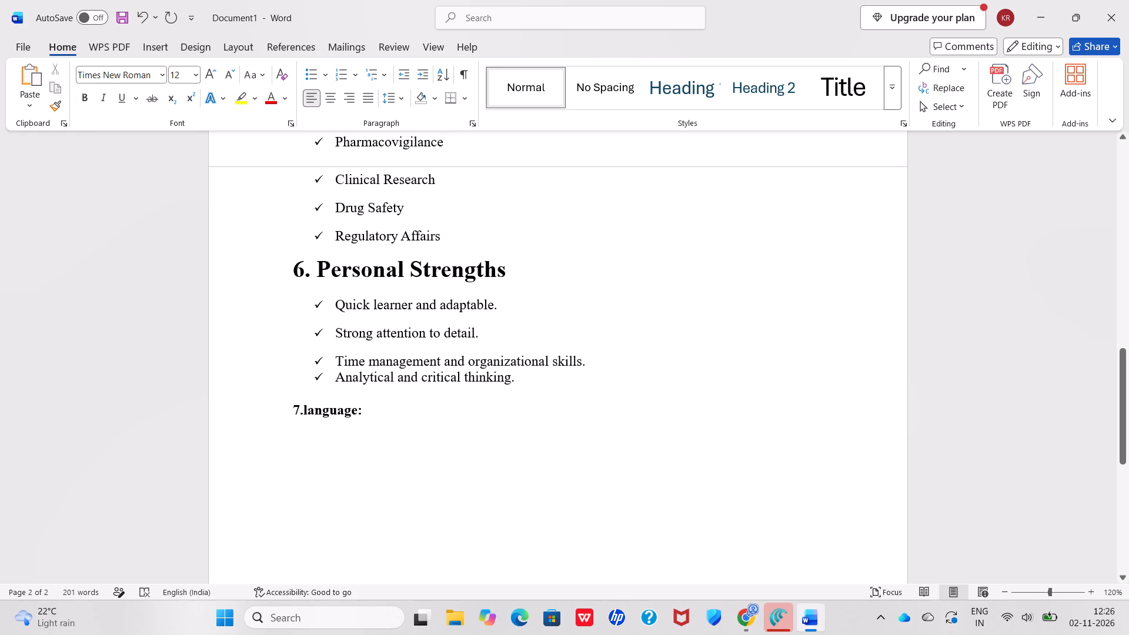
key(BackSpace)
Add "English" as a check-marked entry on its own line below the "7.language:" heading.
key(Return)
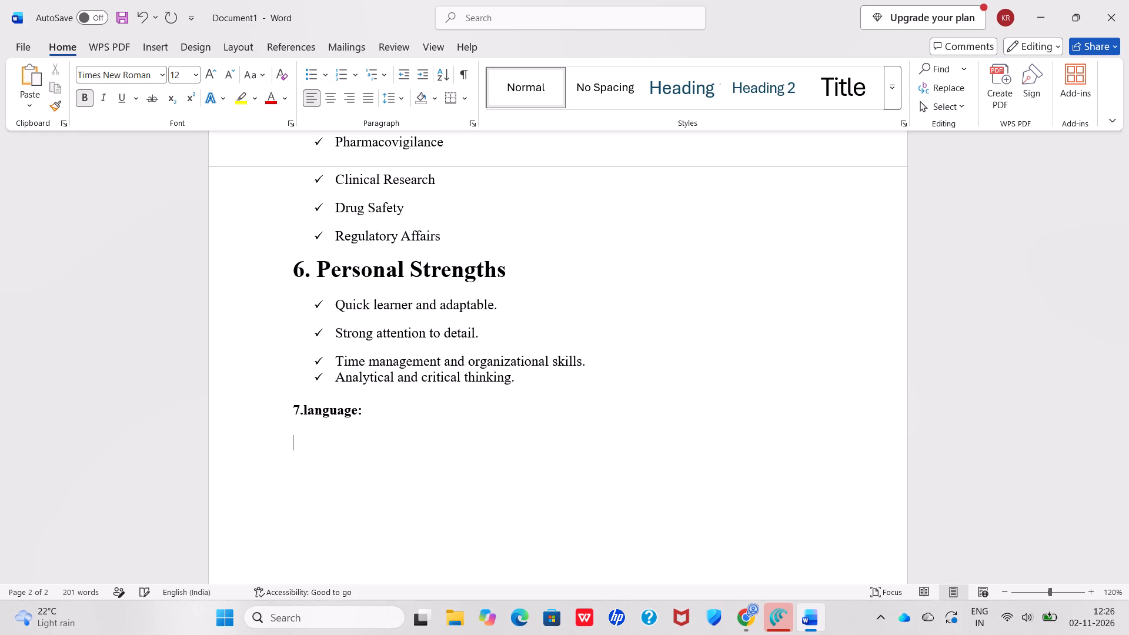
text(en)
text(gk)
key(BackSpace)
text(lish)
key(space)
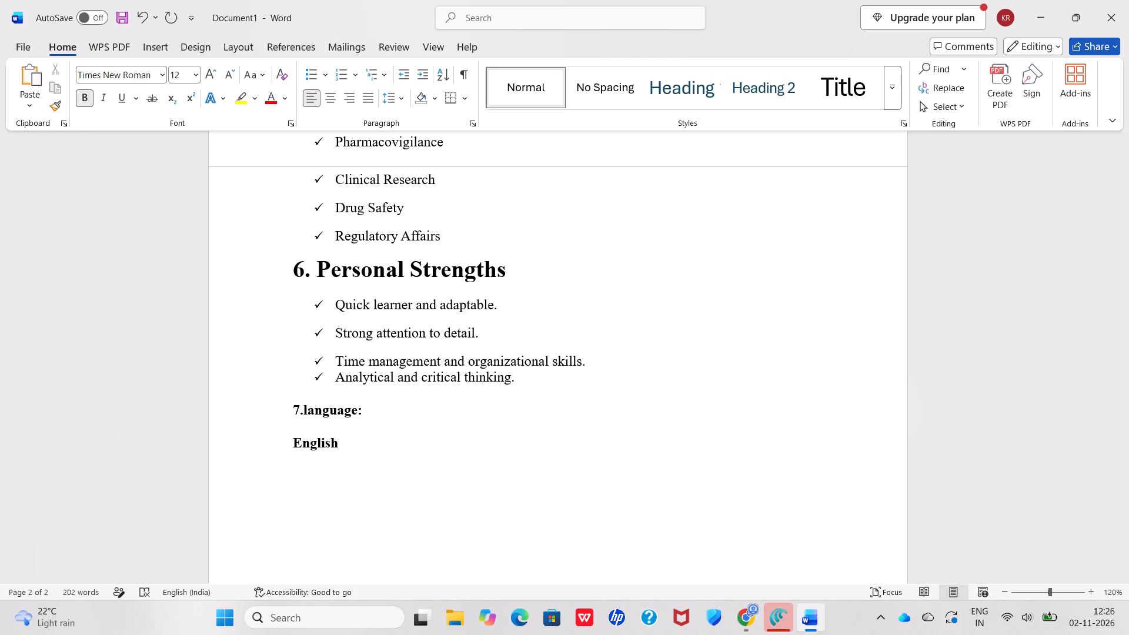
click(82, 105)
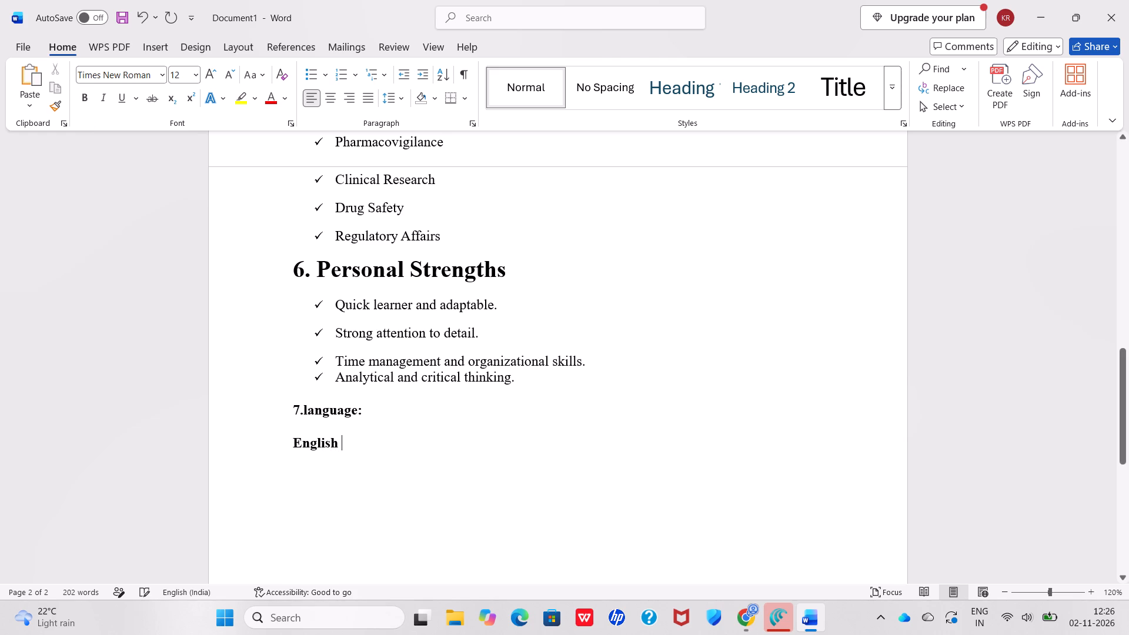
click(285, 444)
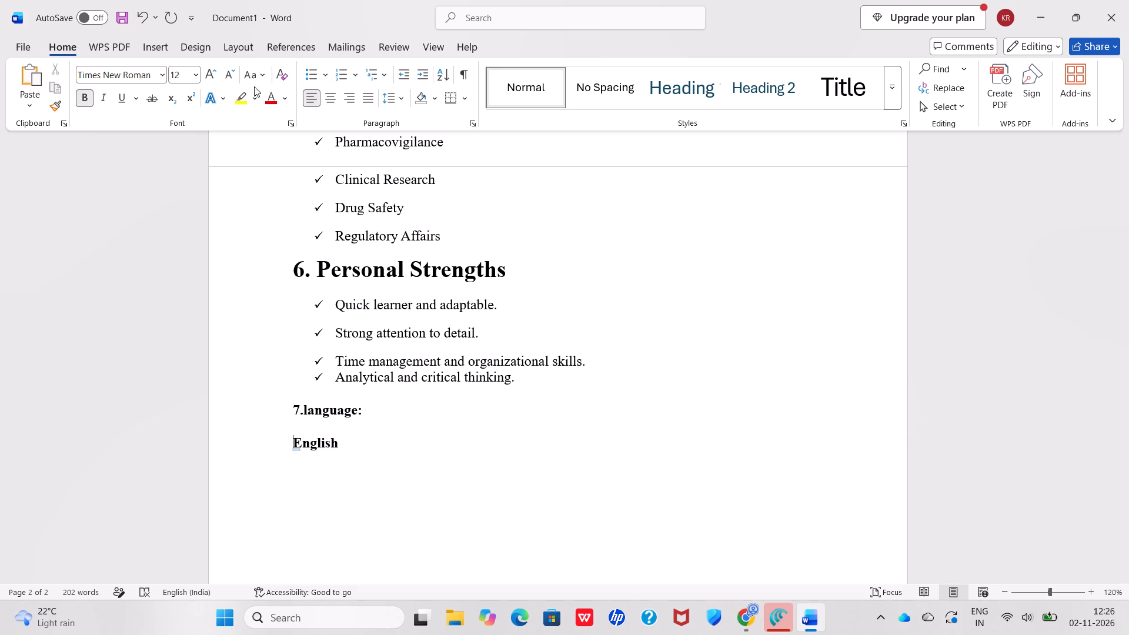
click(321, 82)
click(312, 75)
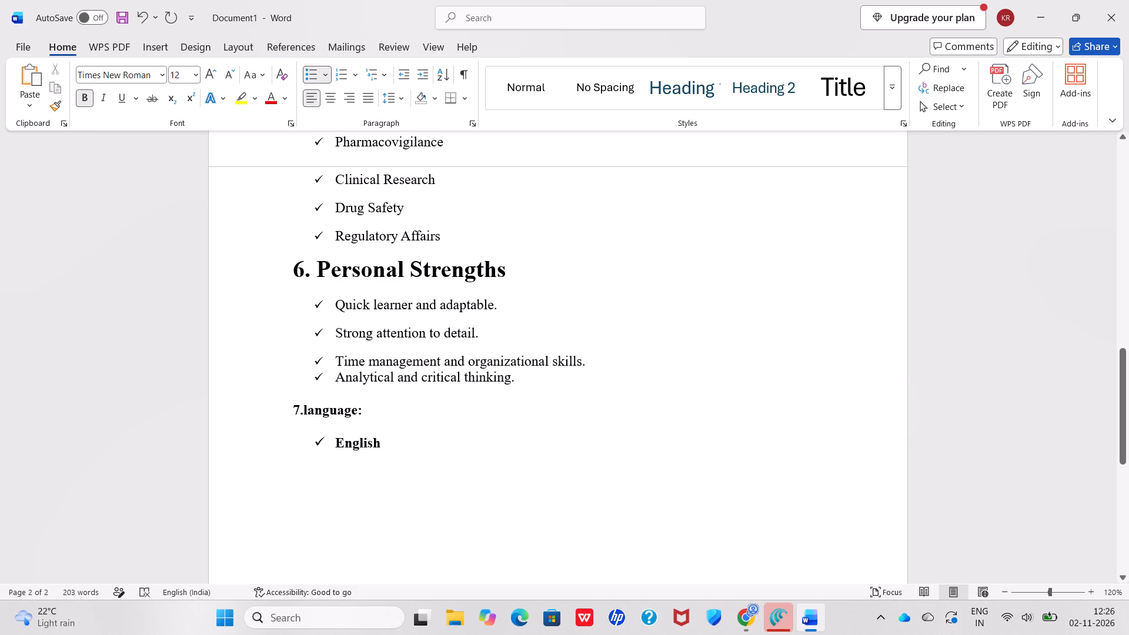
Add "telugu" as a second check-marked entry below "English" in the language section.
key(Right)
key(Right)
key(Right)
key(Right)
key(Right)
key(Right)
key(Right)
key(Return)
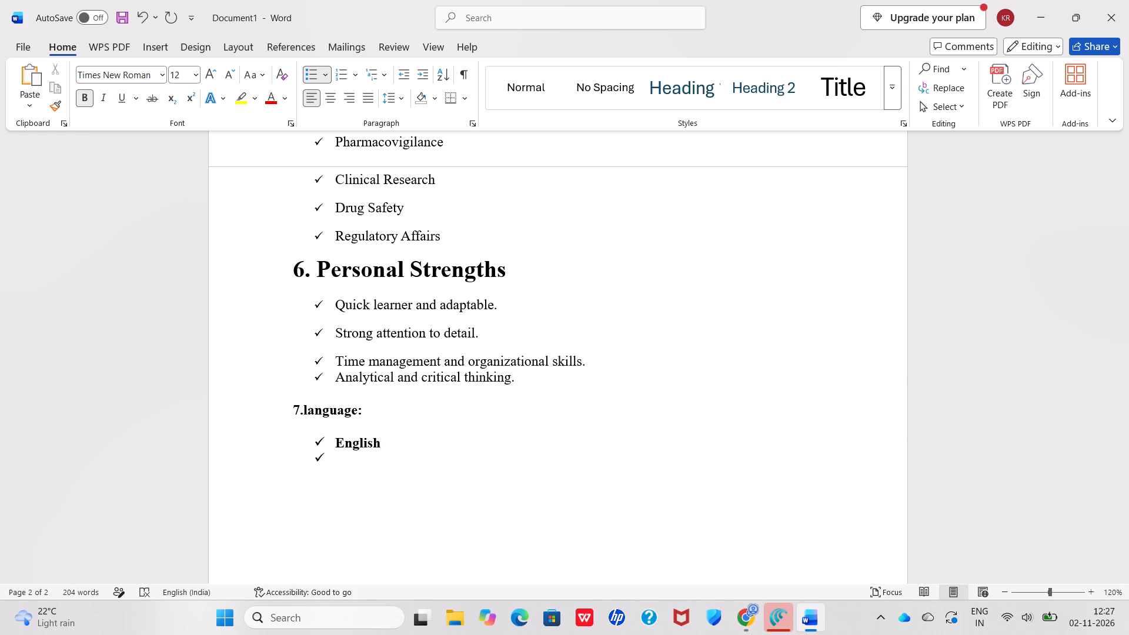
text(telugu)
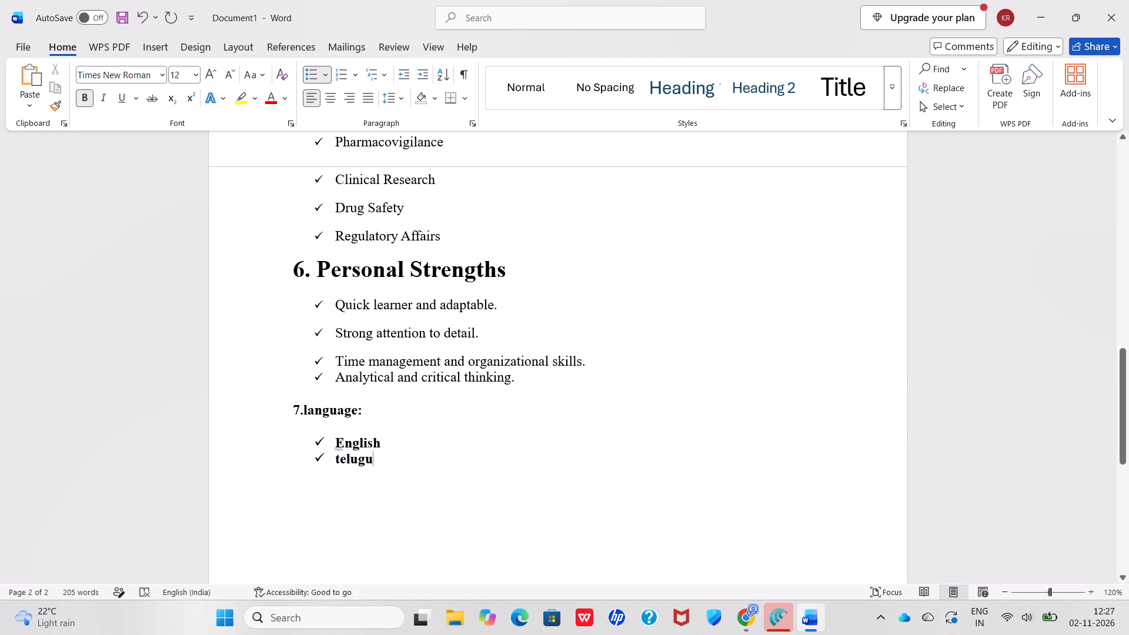
Remove the bold formatting from the "English" and "telugu" entries.
drag(310, 440, 470, 498)
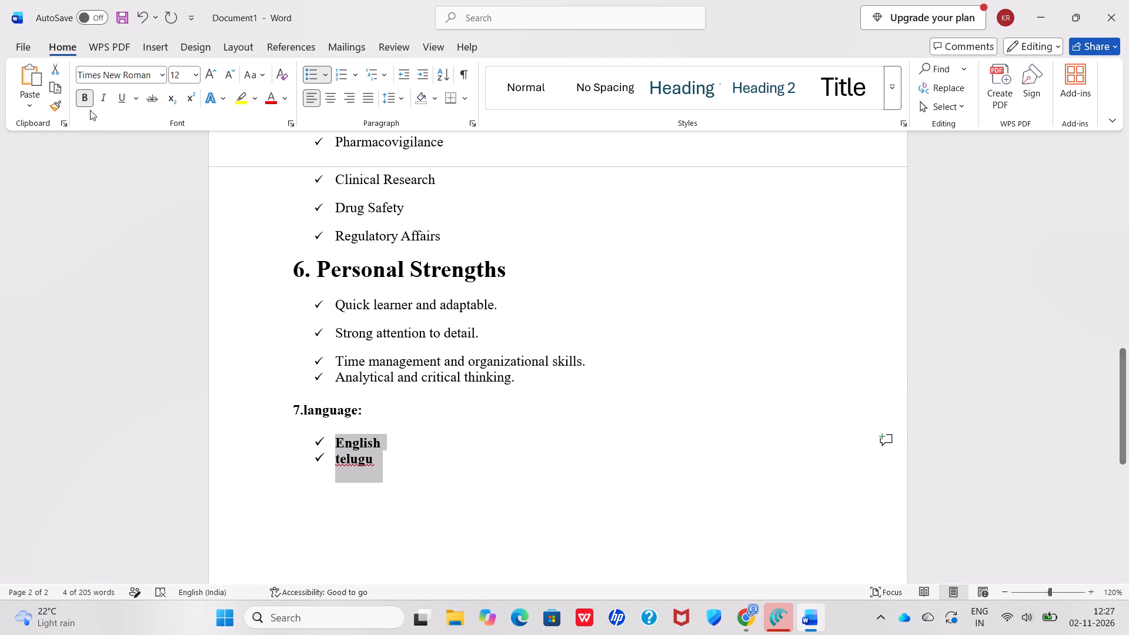
click(83, 100)
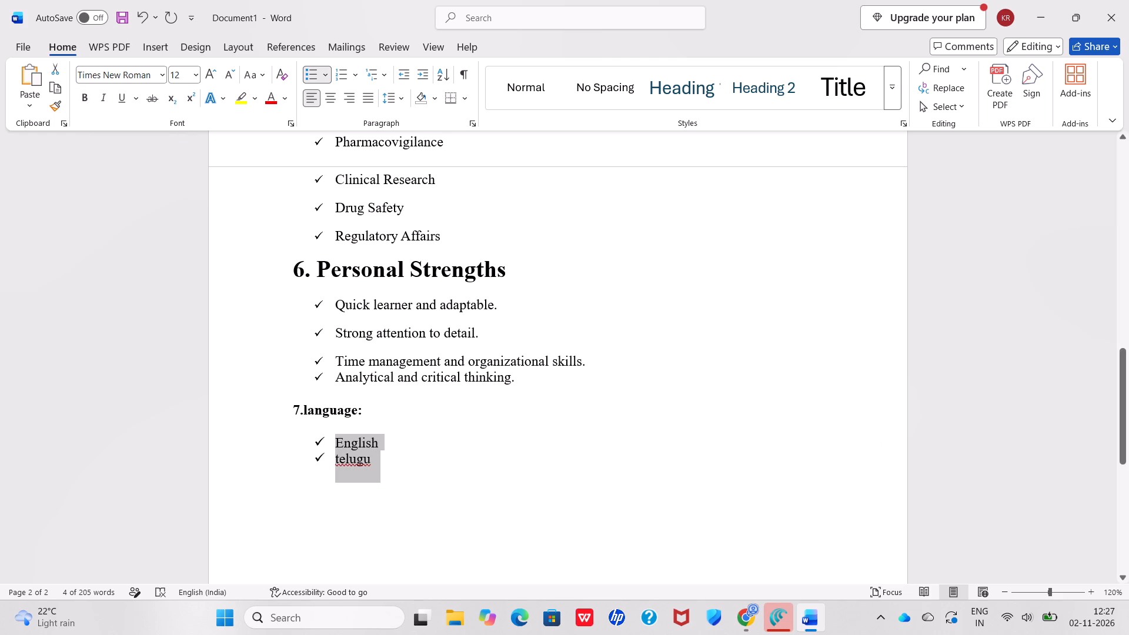
Set the font size of the "7.language:" heading to 20.
drag(288, 409, 386, 427)
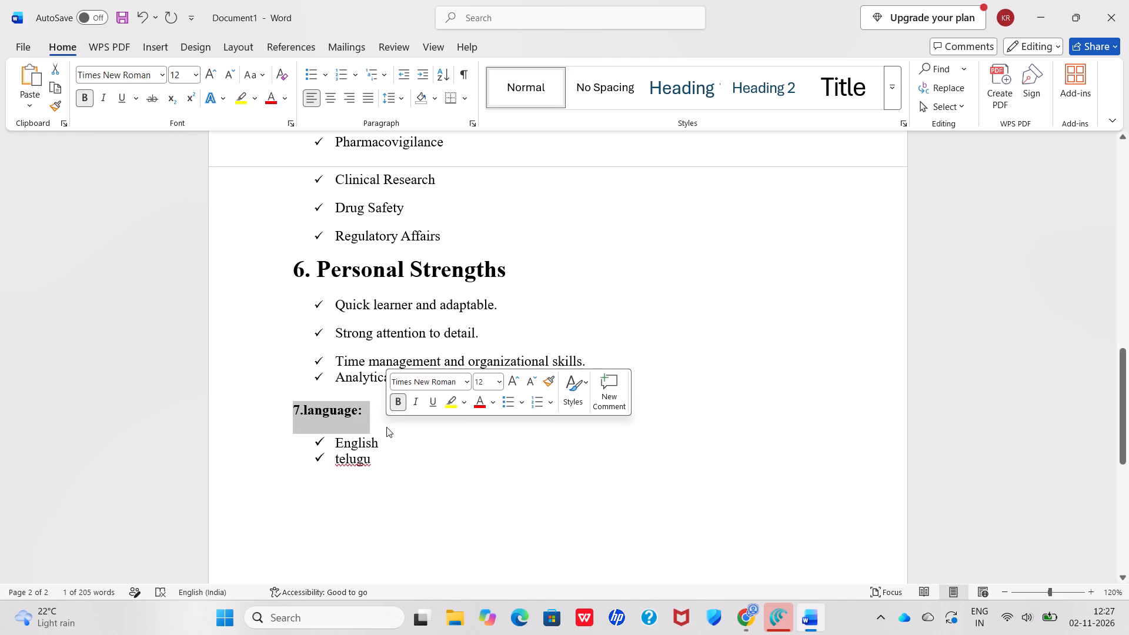
click(192, 78)
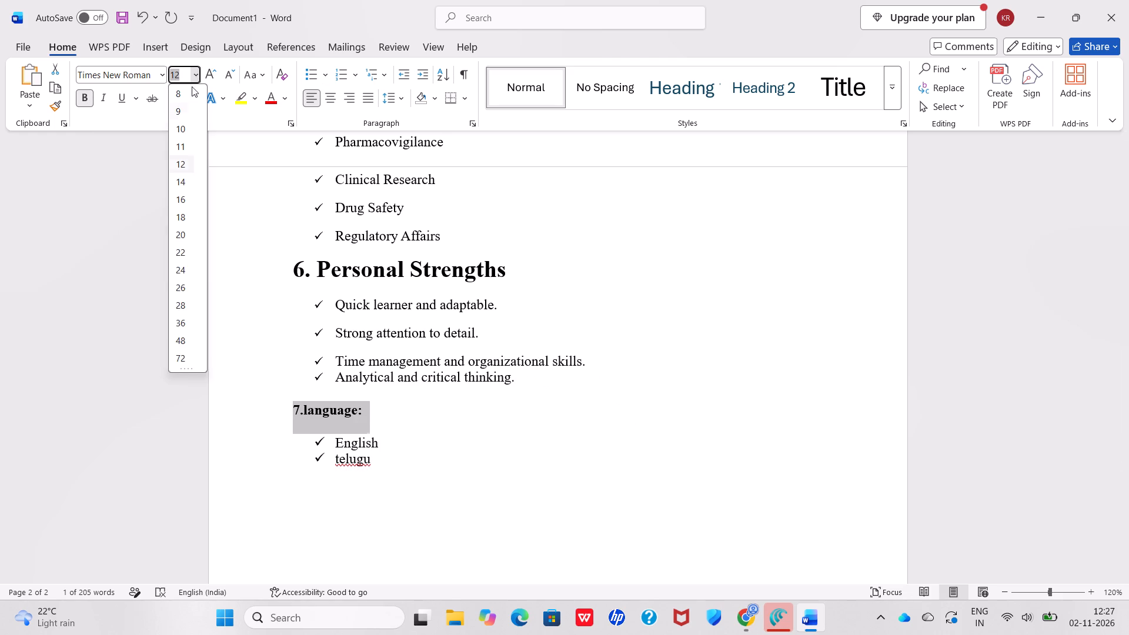
click(182, 240)
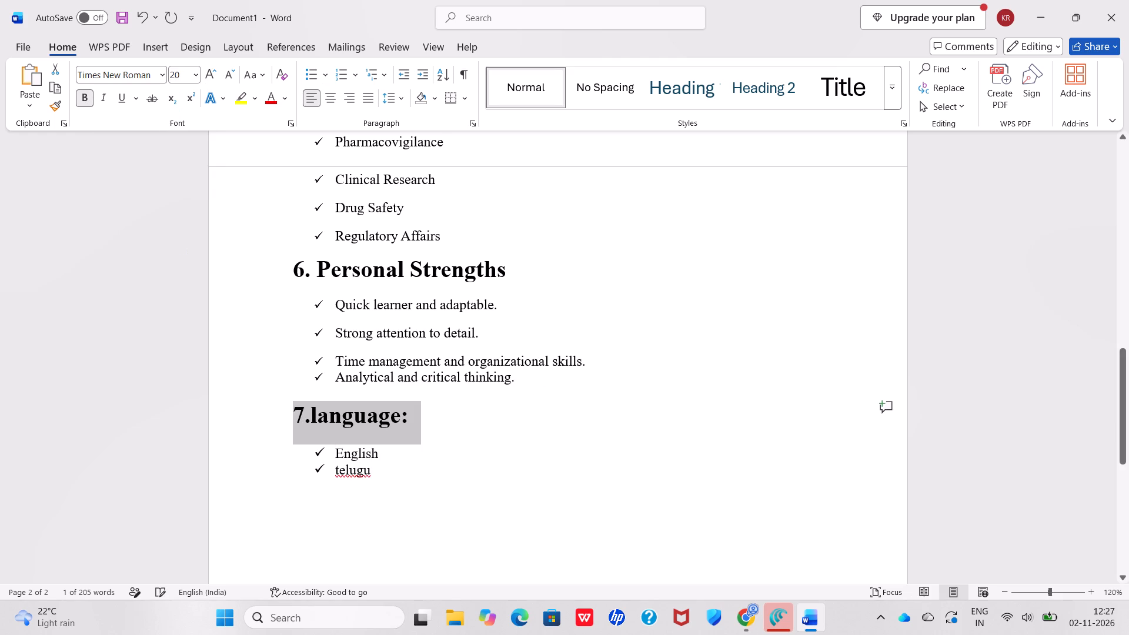
click(666, 399)
Left-align all the text in the resume, including the name heading and the subtitle.
scroll(517, 441, up, 14)
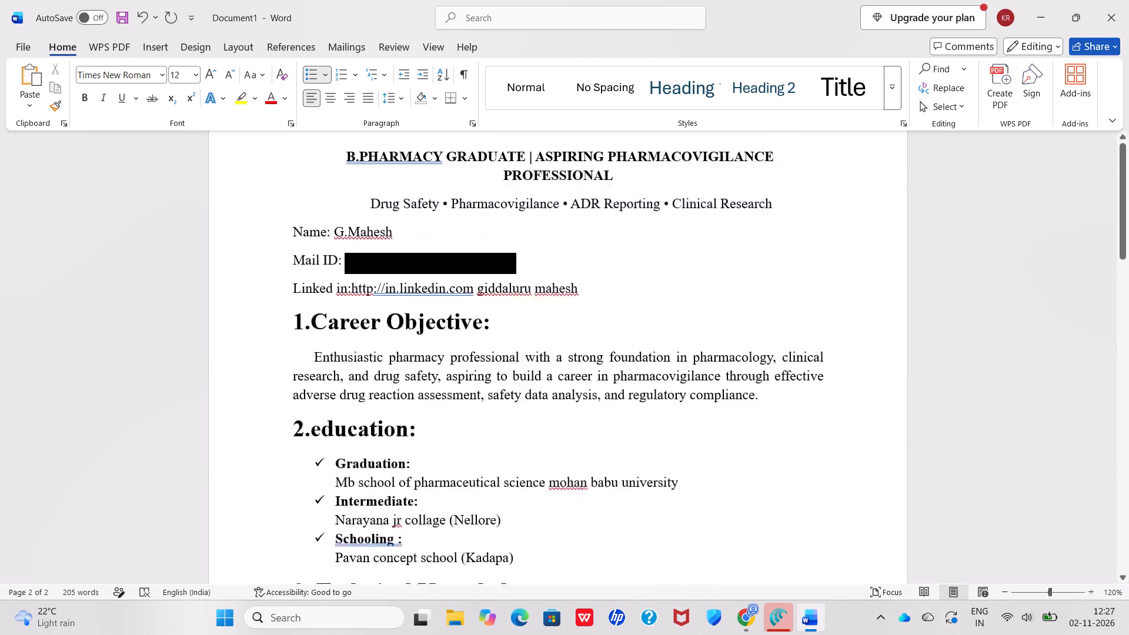
scroll(517, 441, up, 14)
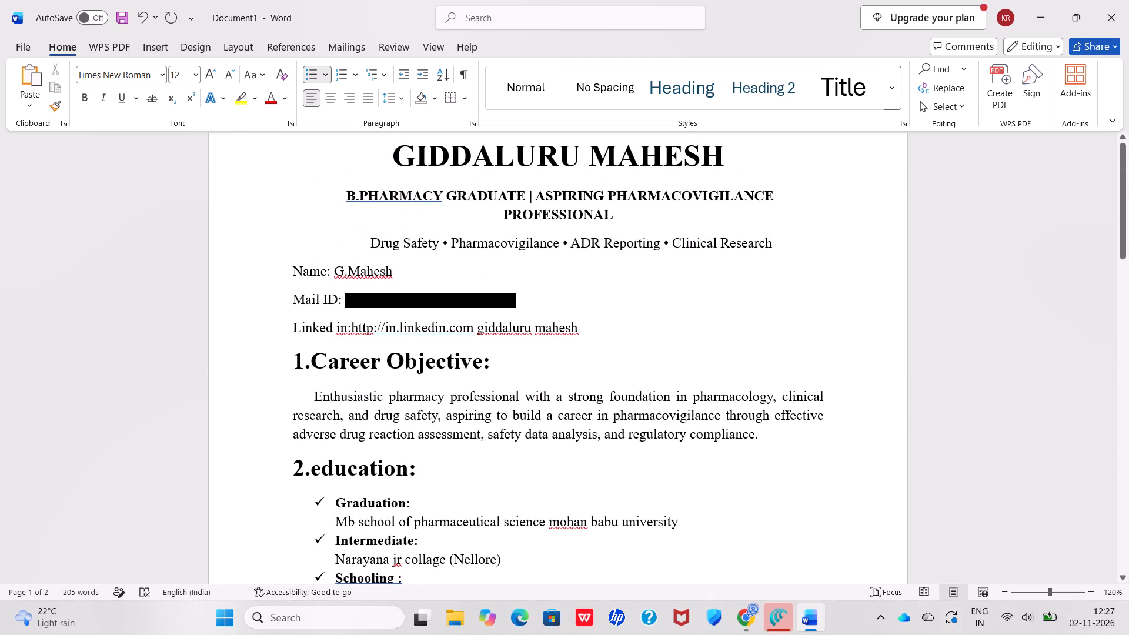
scroll(517, 441, up, 1)
scroll(517, 423, down, 2)
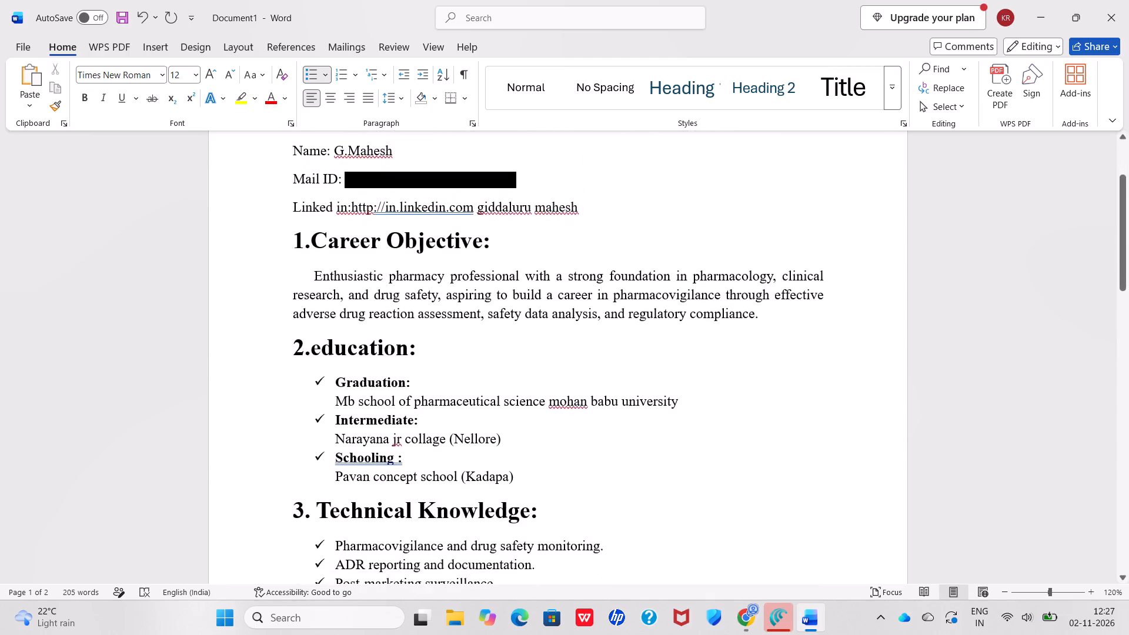
scroll(517, 423, up, 7)
click(356, 152)
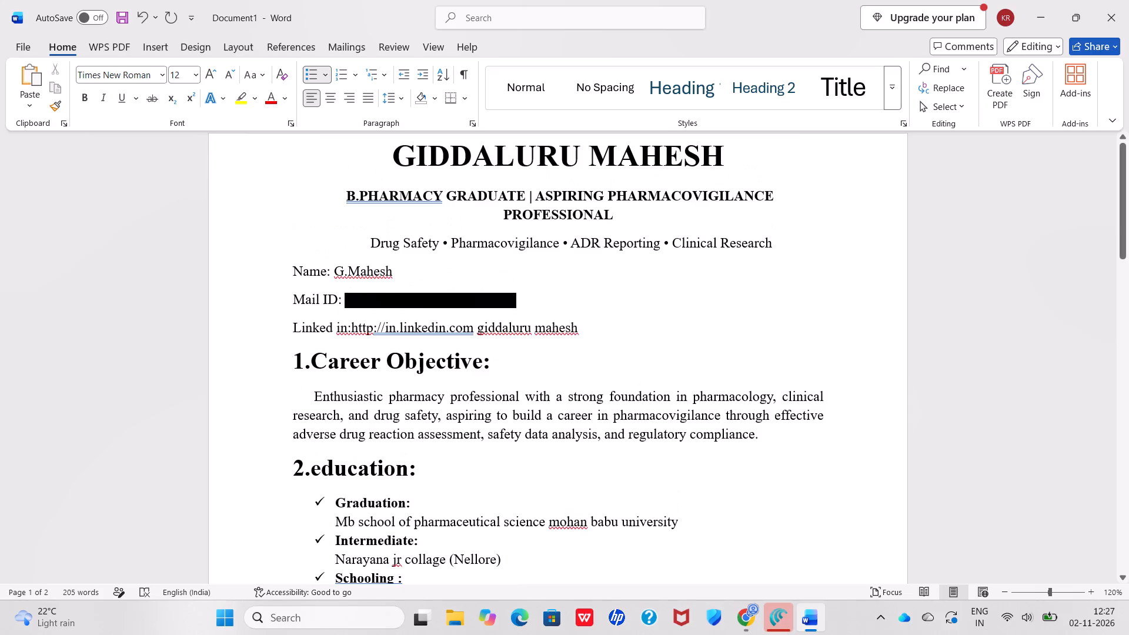
drag(356, 152, 466, 609)
key(ctrl+a)
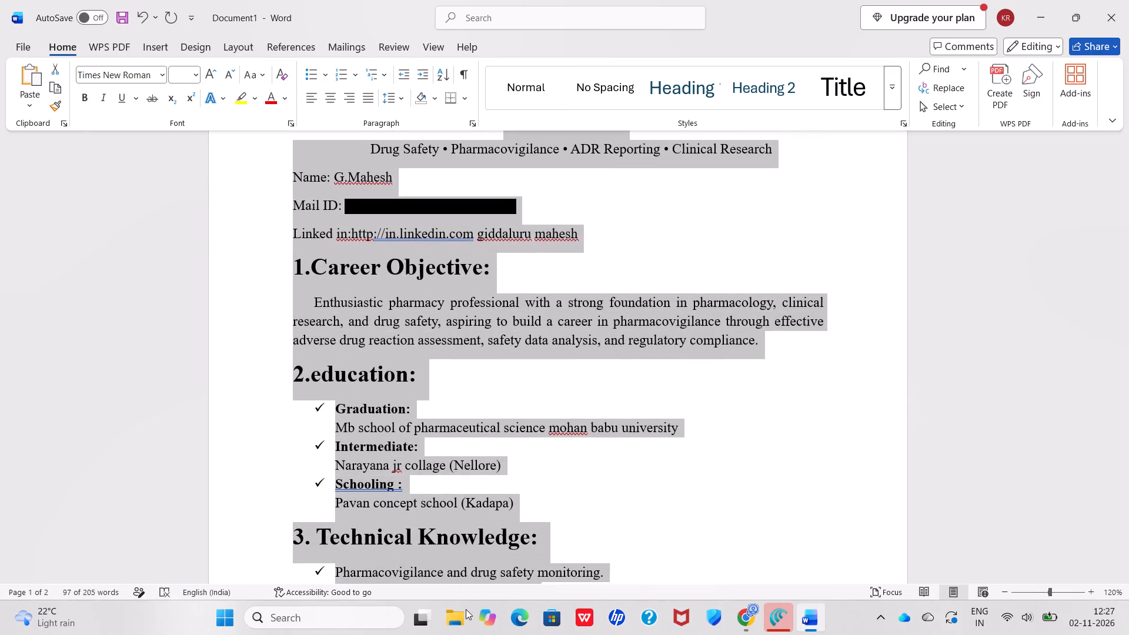
click(366, 99)
click(366, 99)
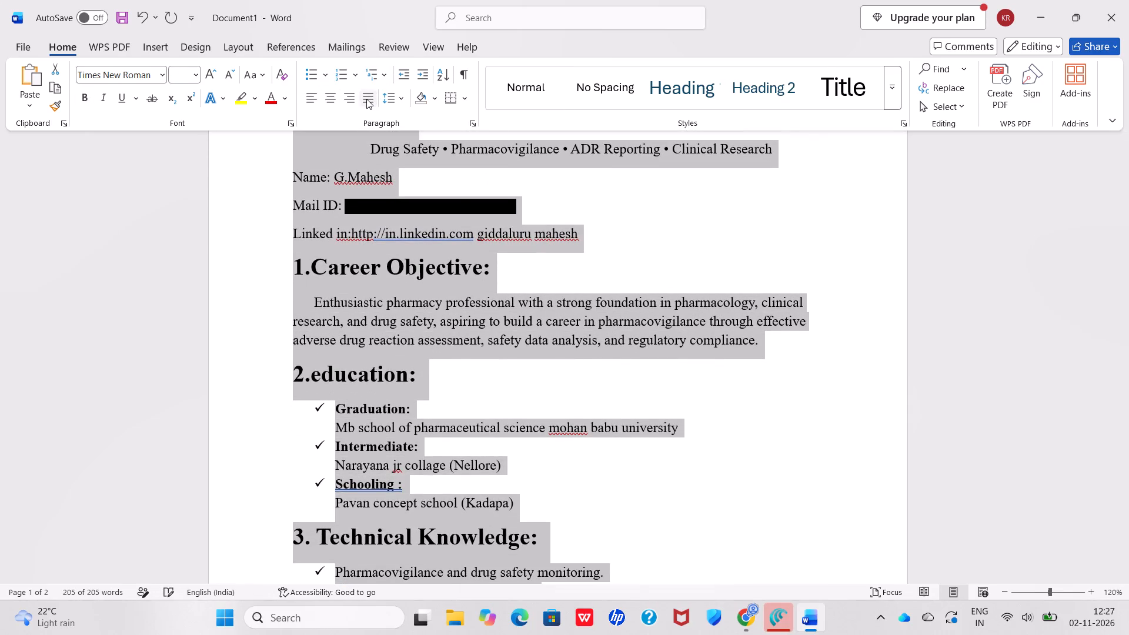
scroll(479, 454, up, 7)
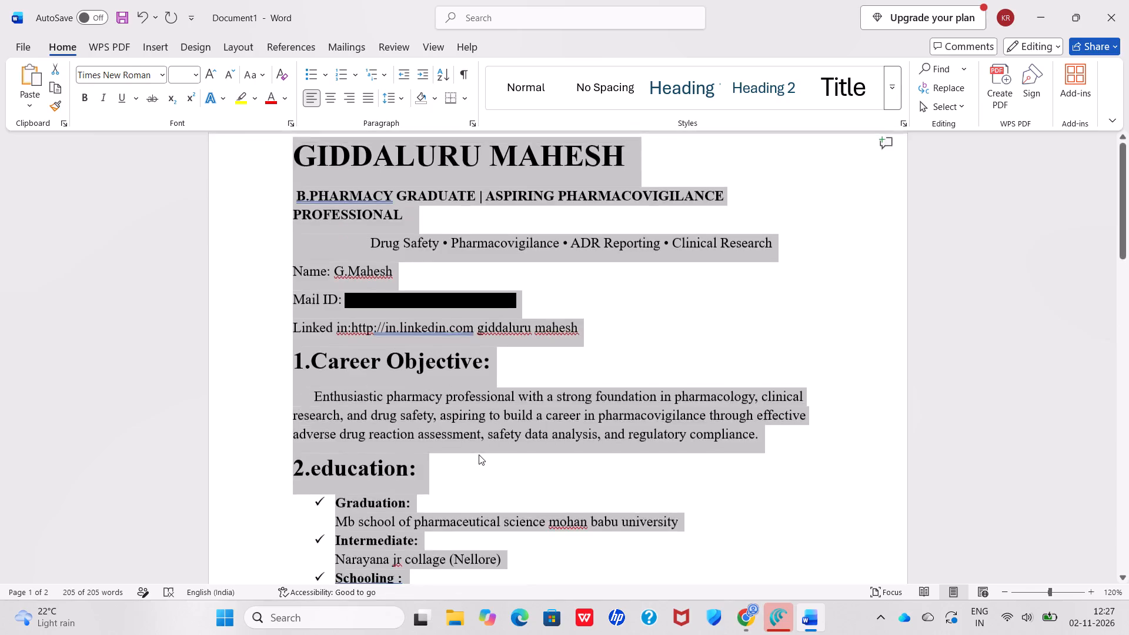
scroll(479, 454, down, 10)
scroll(479, 454, up, 2)
right_click(479, 454)
click(479, 454)
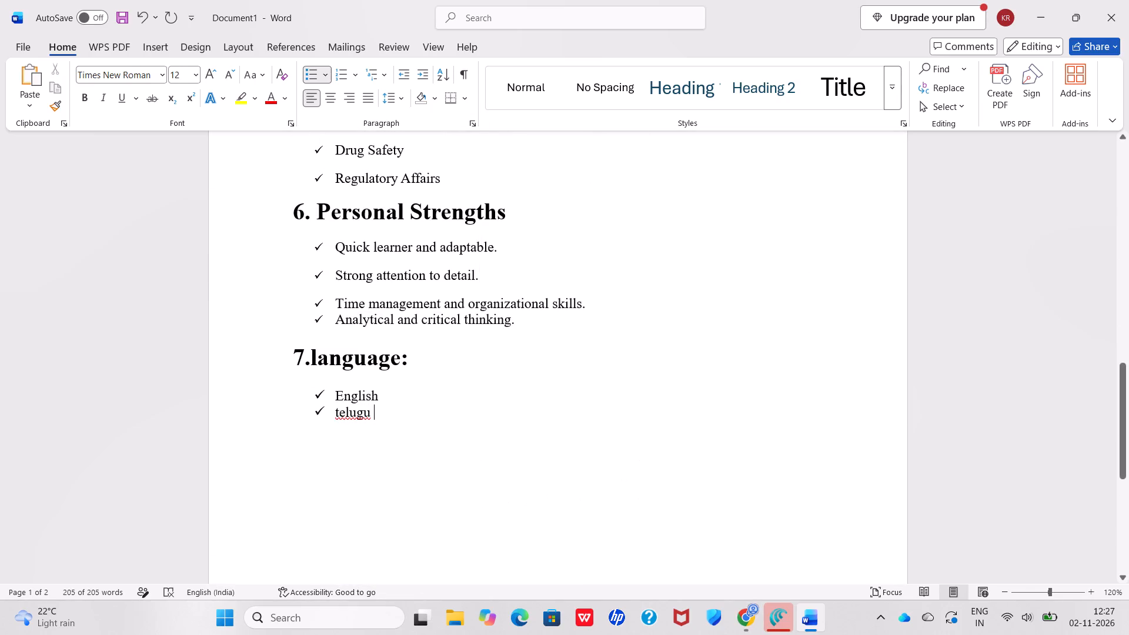
Review the resume's layout and content from the name heading through the language section and back up to the Professional Profile.
scroll(451, 634, up, 5)
scroll(473, 399, up, 6)
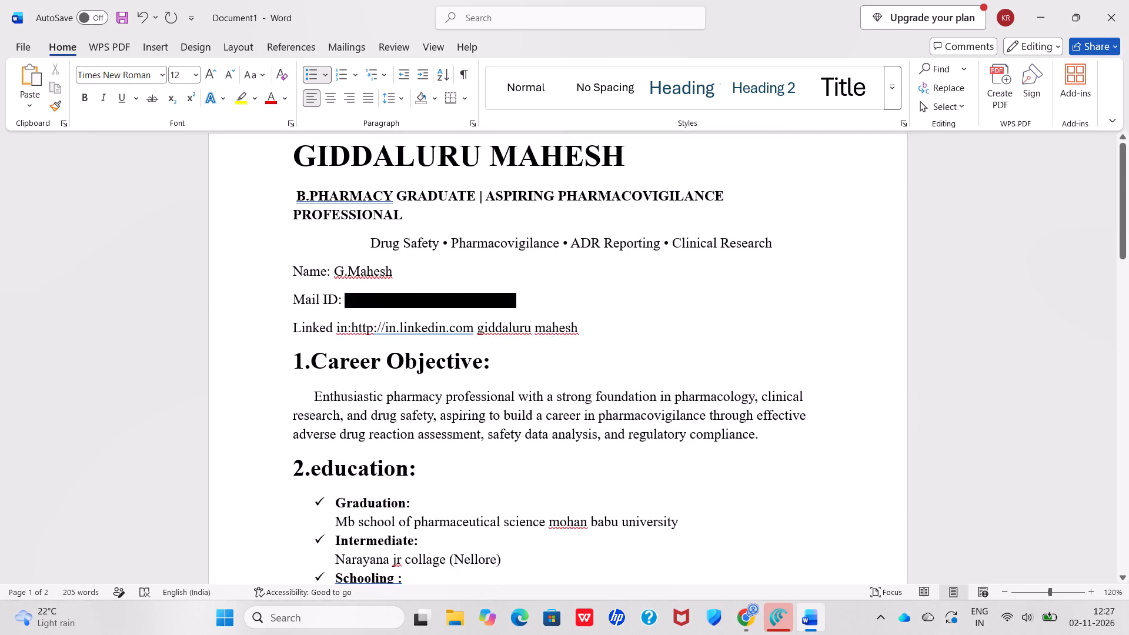
scroll(473, 399, down, 2)
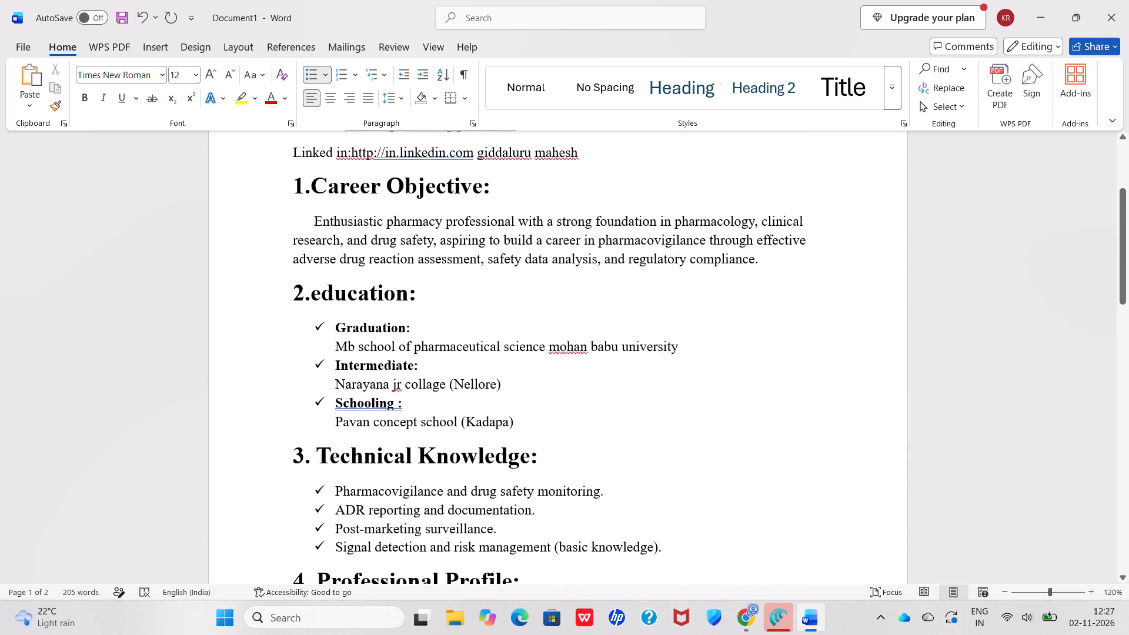
scroll(473, 399, down, 1)
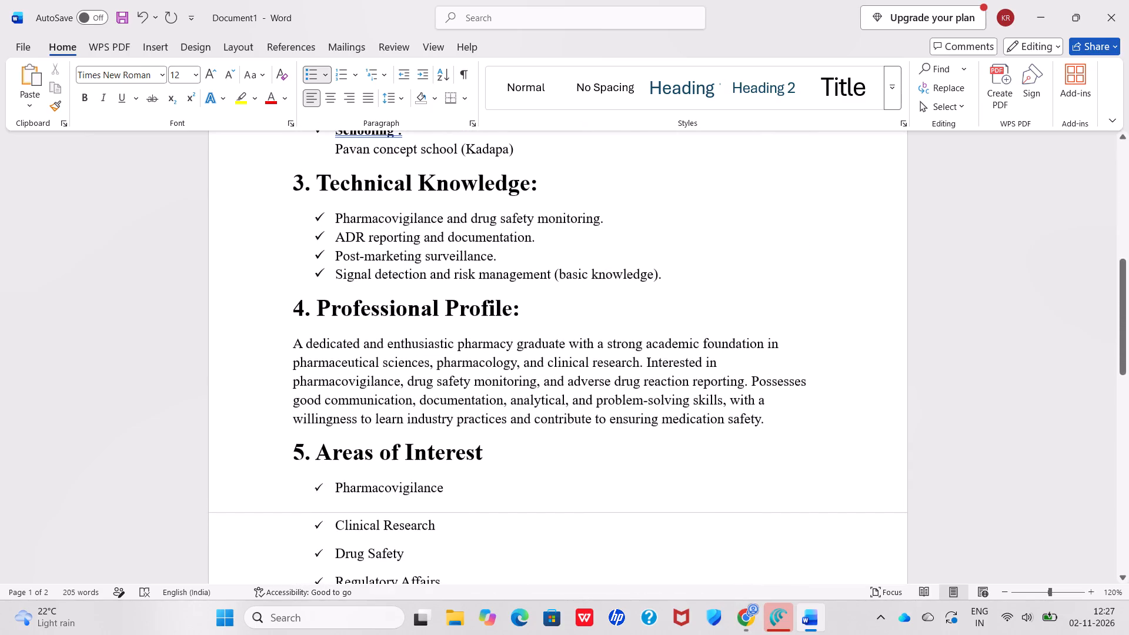
scroll(473, 399, down, 3)
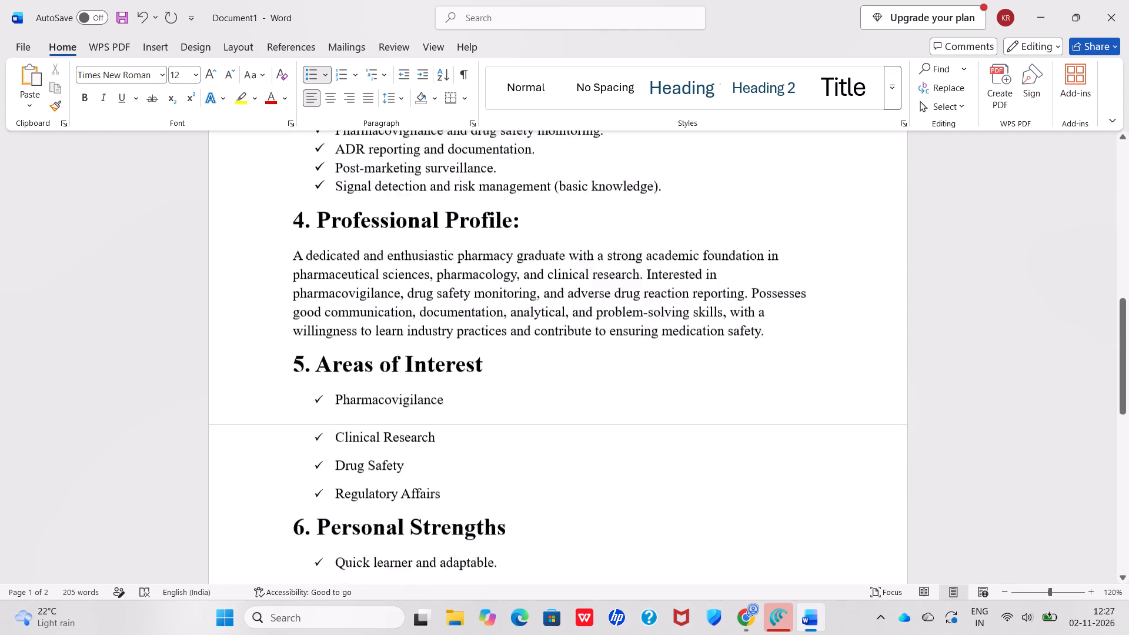
scroll(473, 399, down, 1)
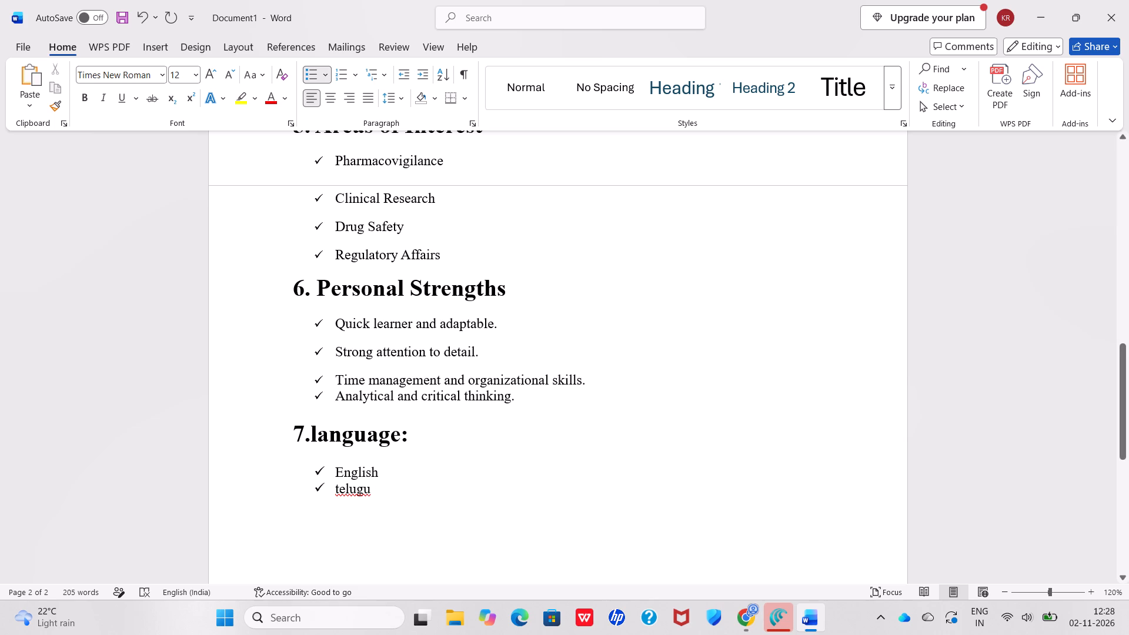
scroll(536, 420, up, 2)
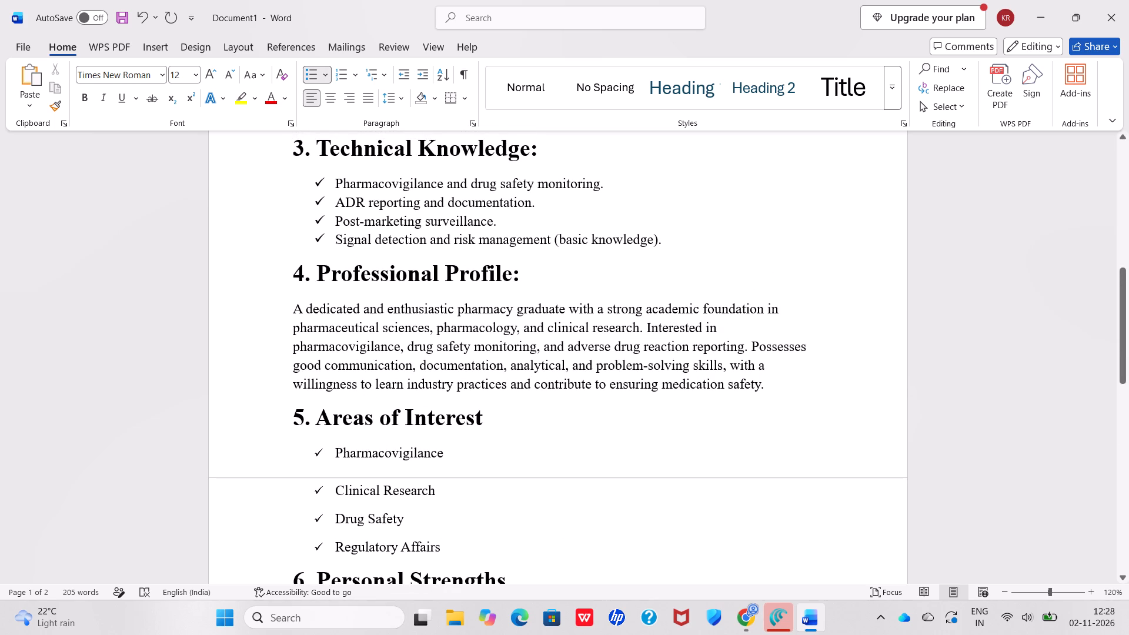
scroll(536, 420, up, 3)
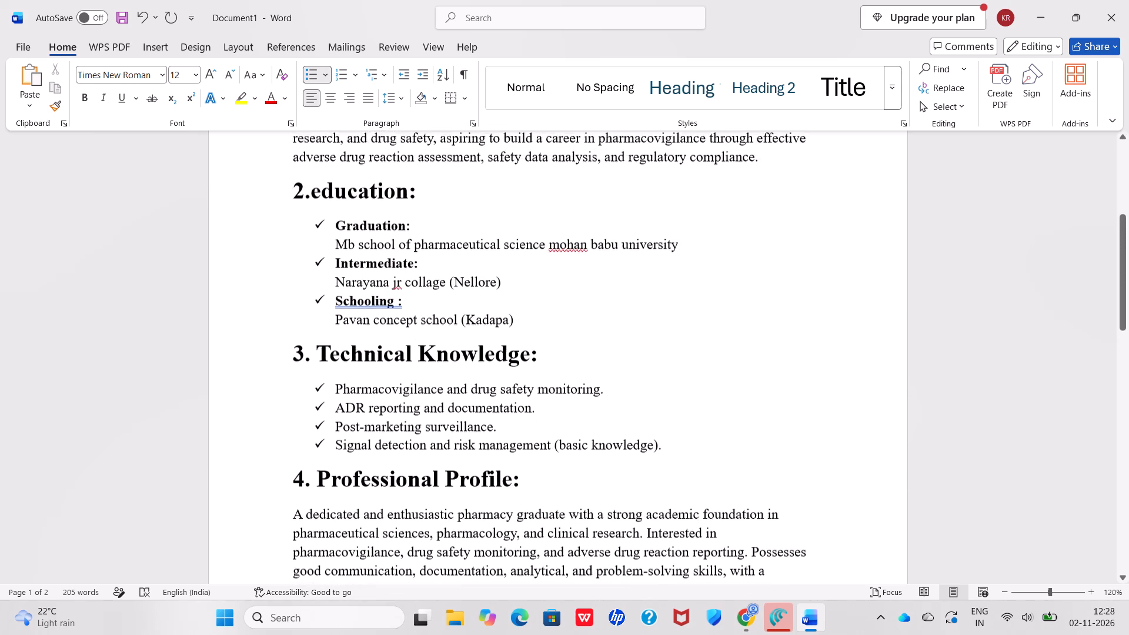
scroll(536, 420, up, 1)
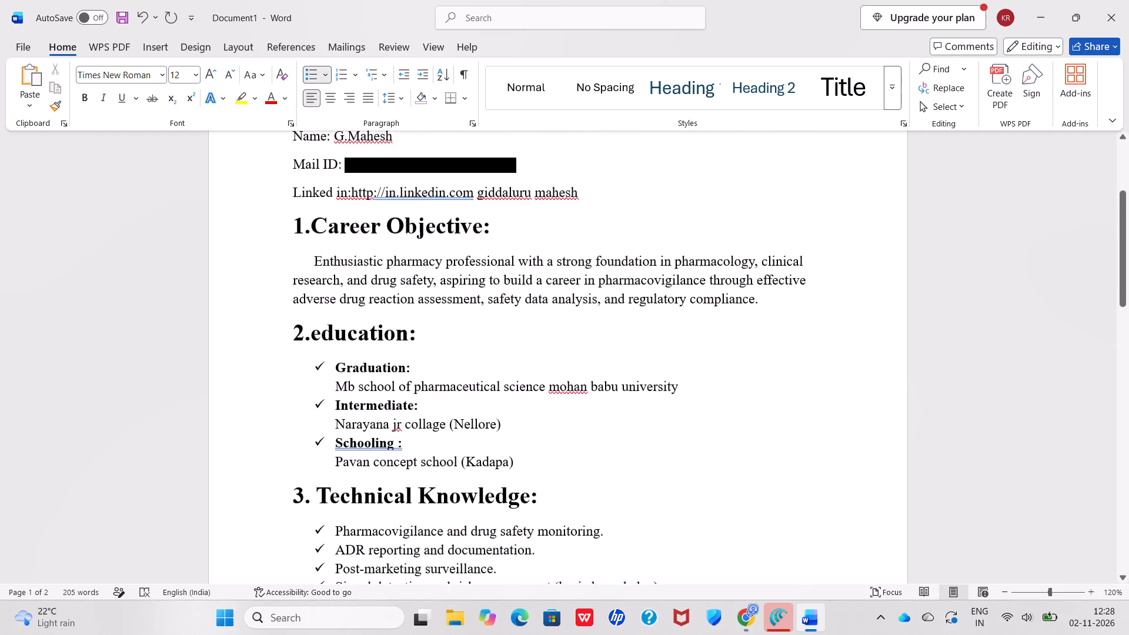
drag(290, 257, 646, 359)
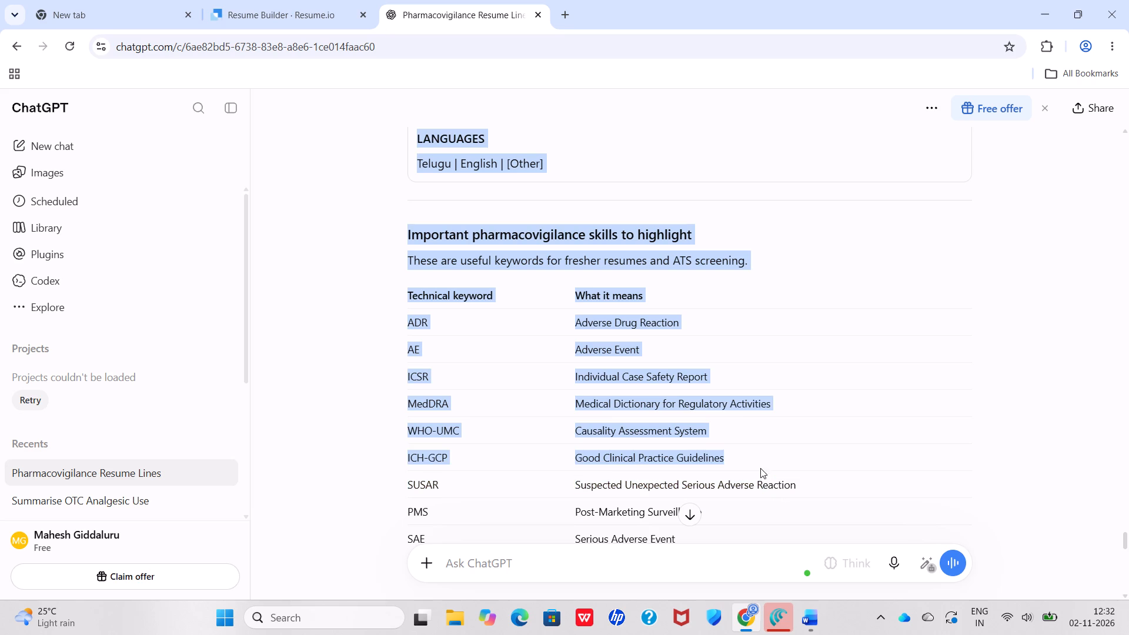
drag(760, 468, 590, 165)
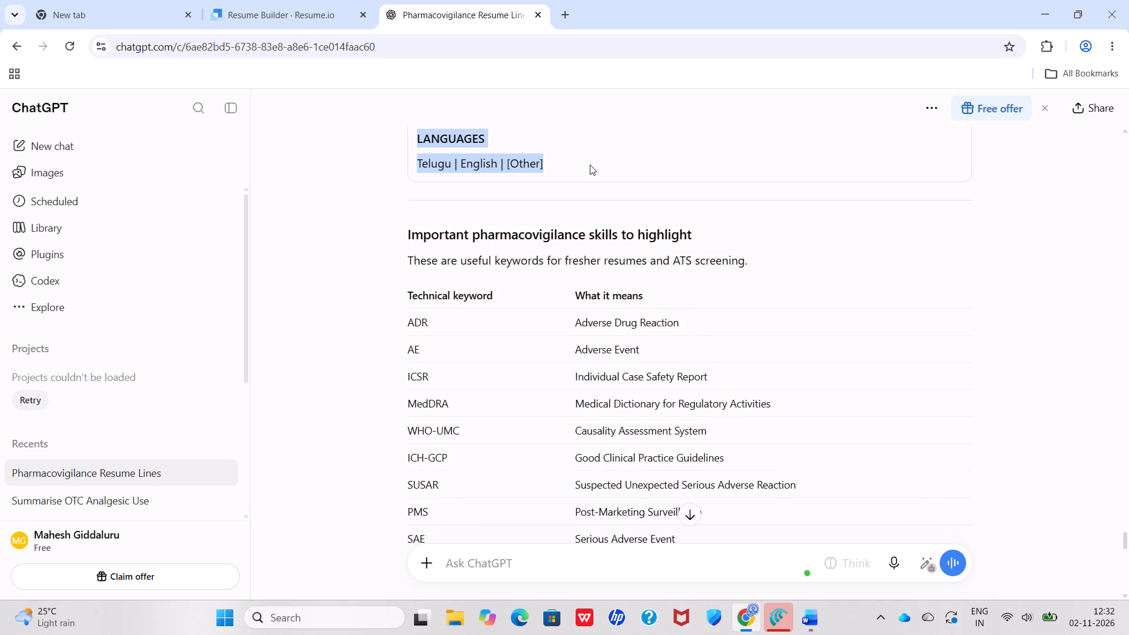
drag(590, 165, 612, 384)
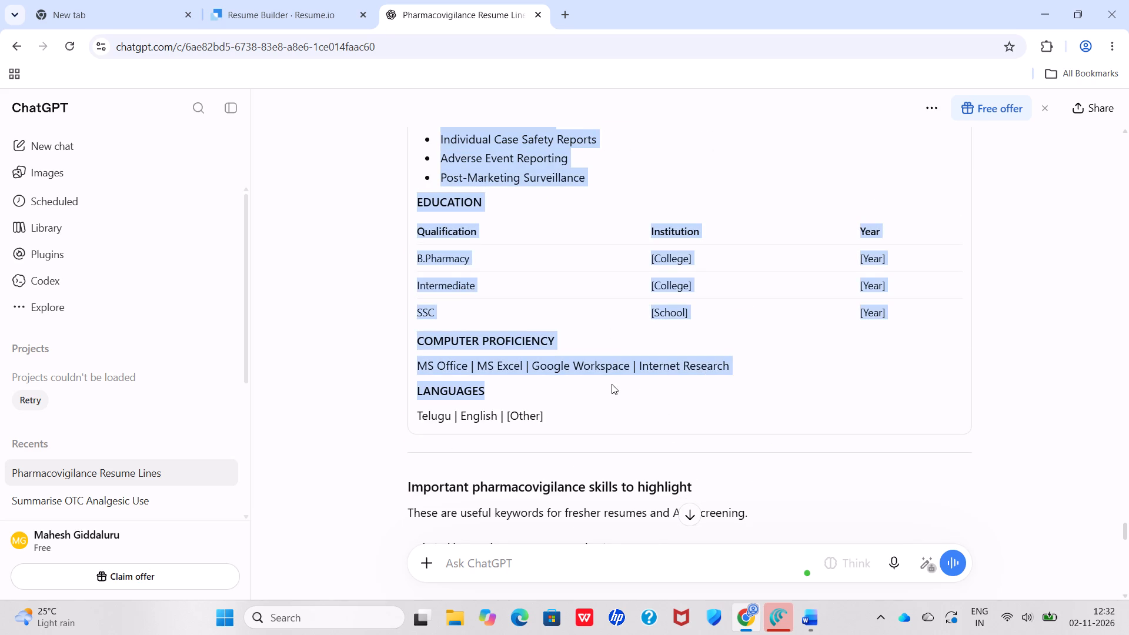
drag(612, 384, 618, 405)
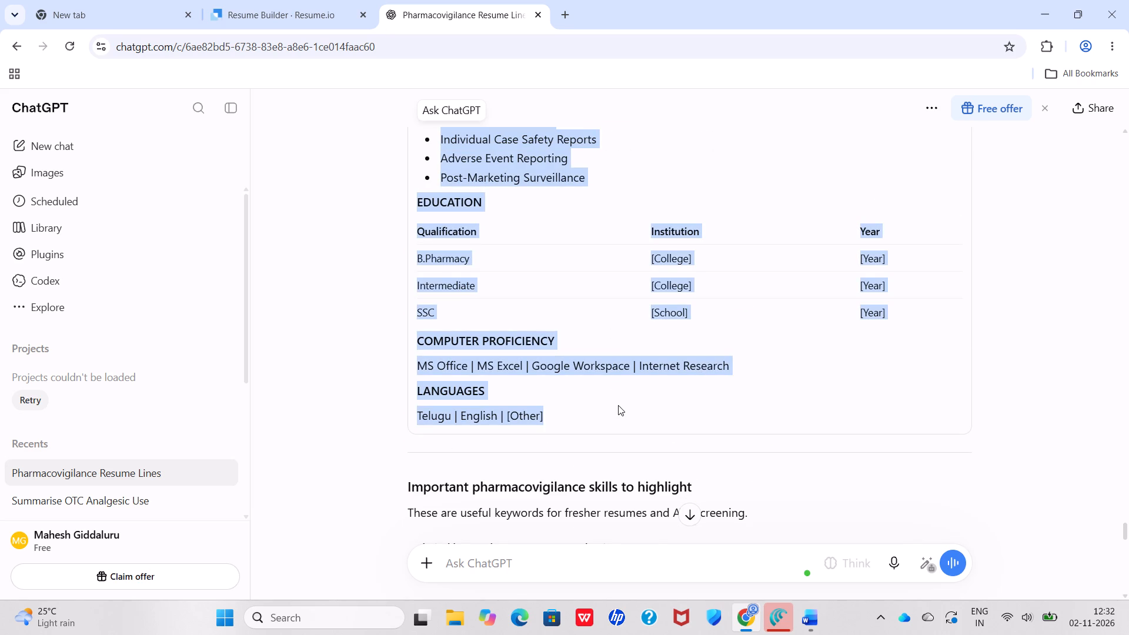
key(ctrl+c)
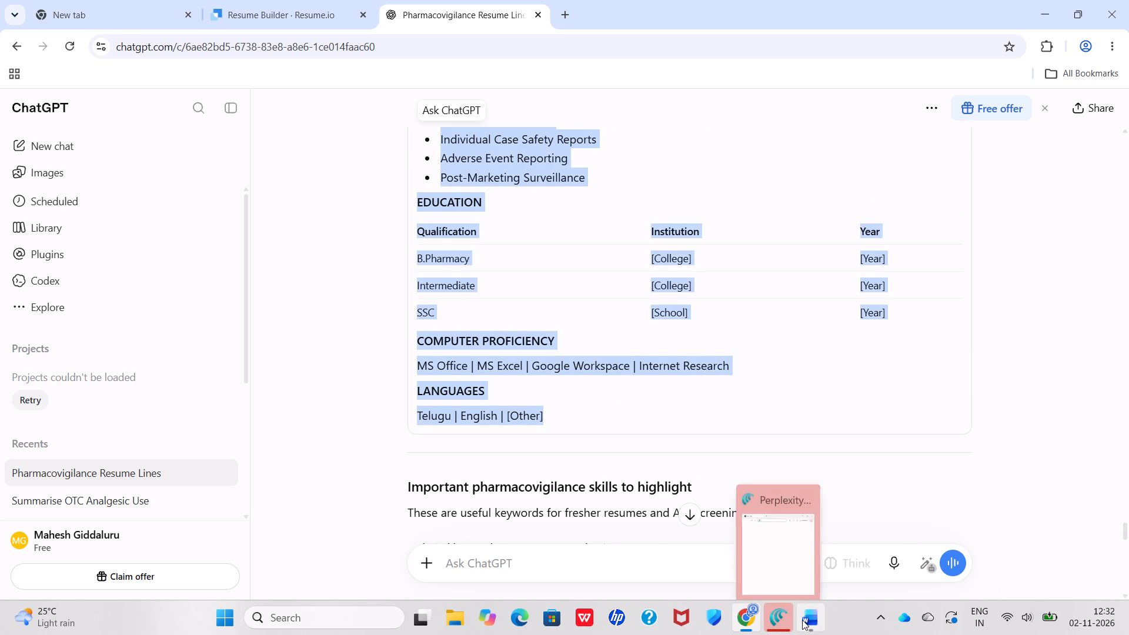
Switch to Word, create a new blank document and paste the copied Sample 3 resume into it.
click(802, 620)
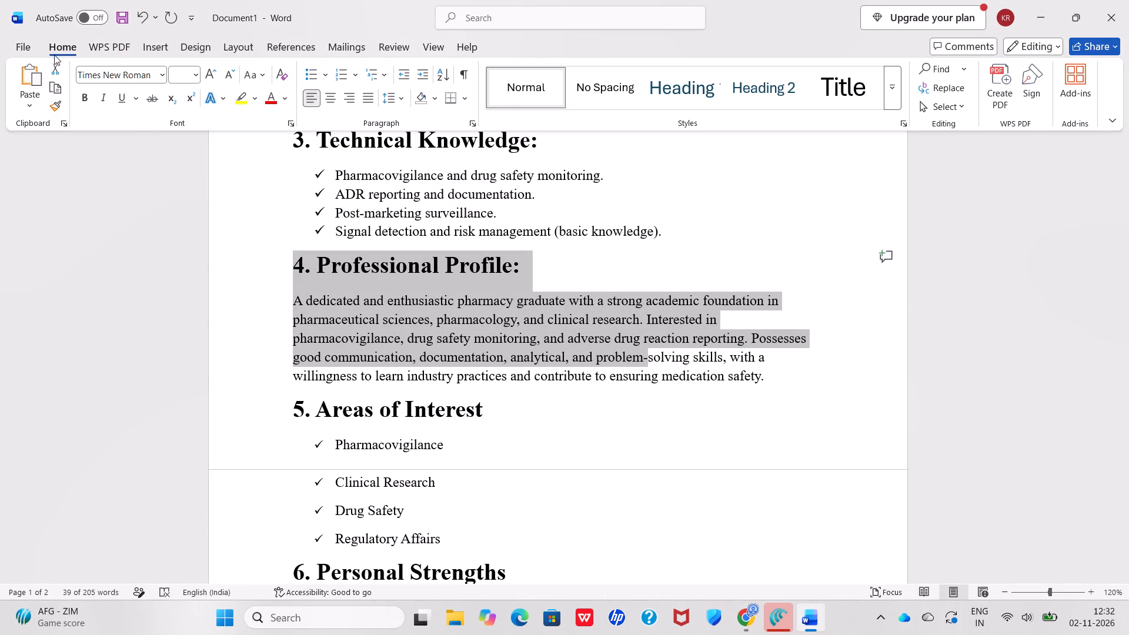
click(35, 51)
click(161, 160)
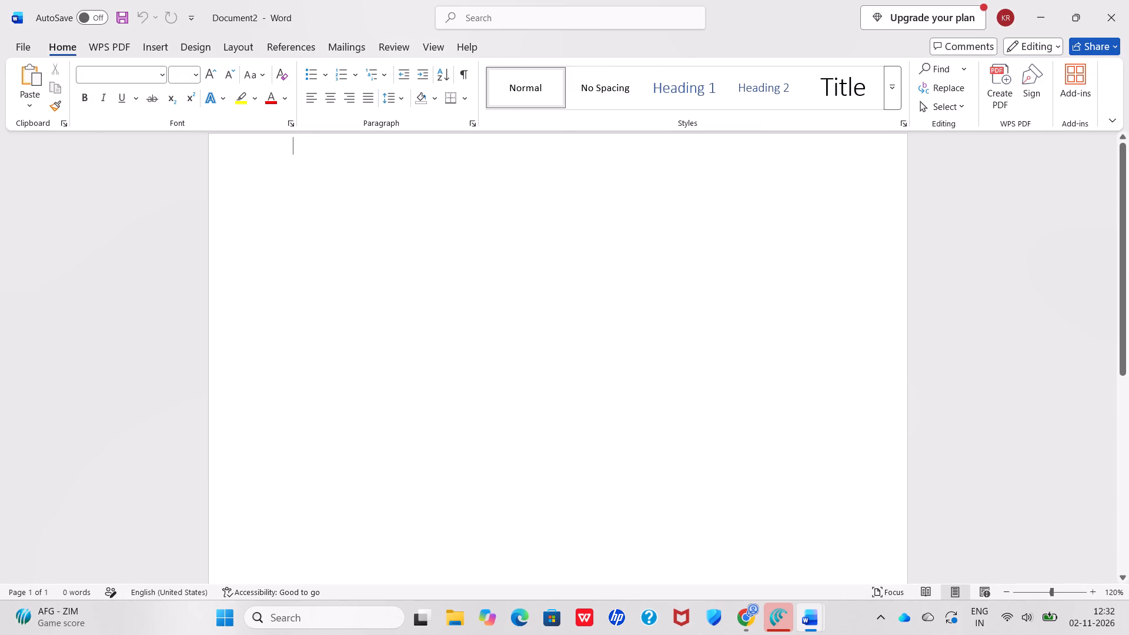
key(ctrl+v)
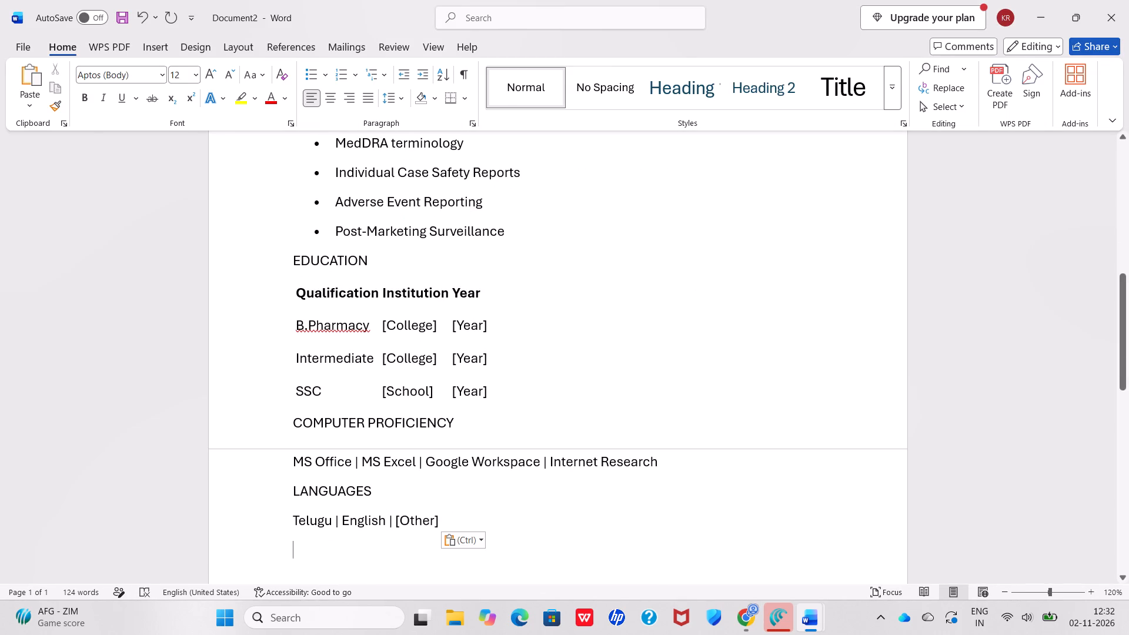
Review the pasted resume from the name heading and career profile through the education table and languages.
scroll(407, 218, up, 5)
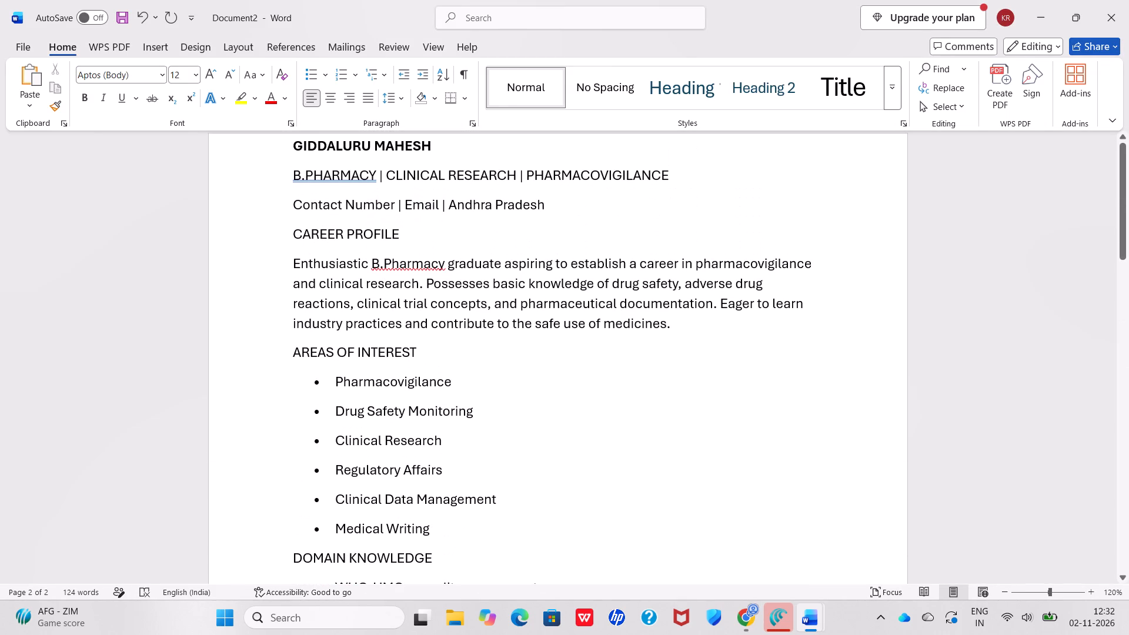
scroll(407, 218, up, 3)
scroll(407, 218, down, 1)
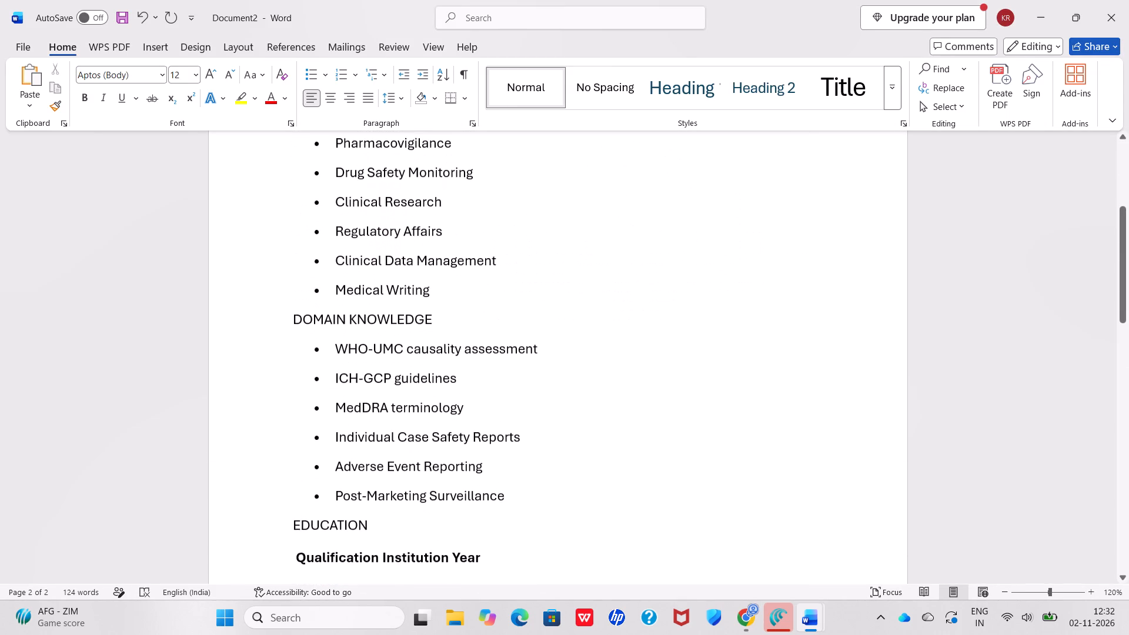
scroll(407, 218, down, 3)
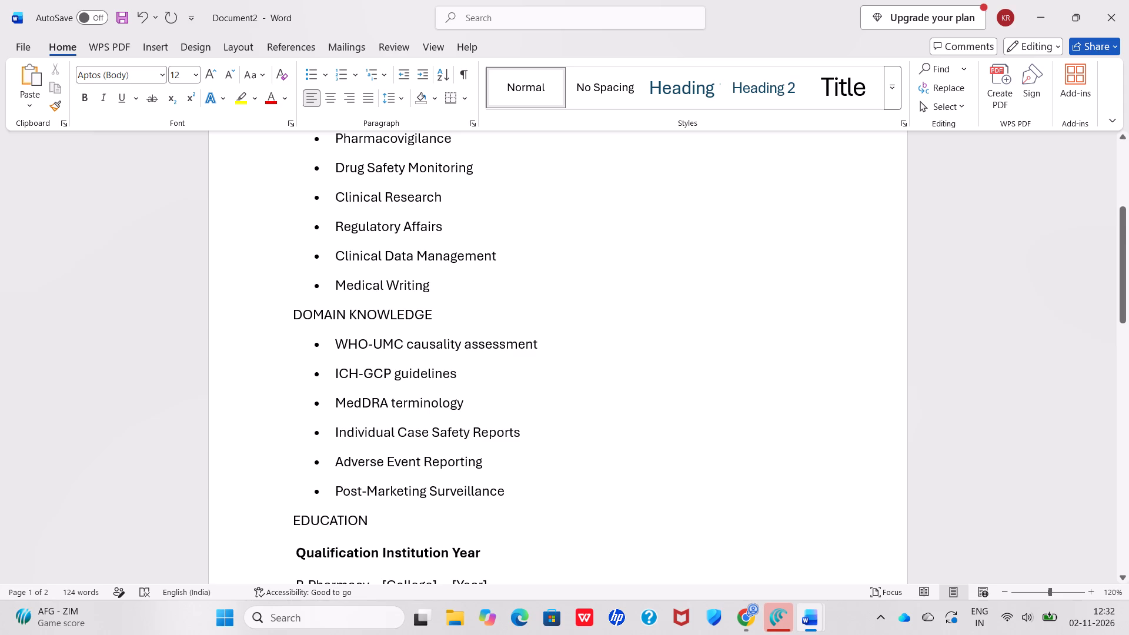
scroll(407, 218, down, 2)
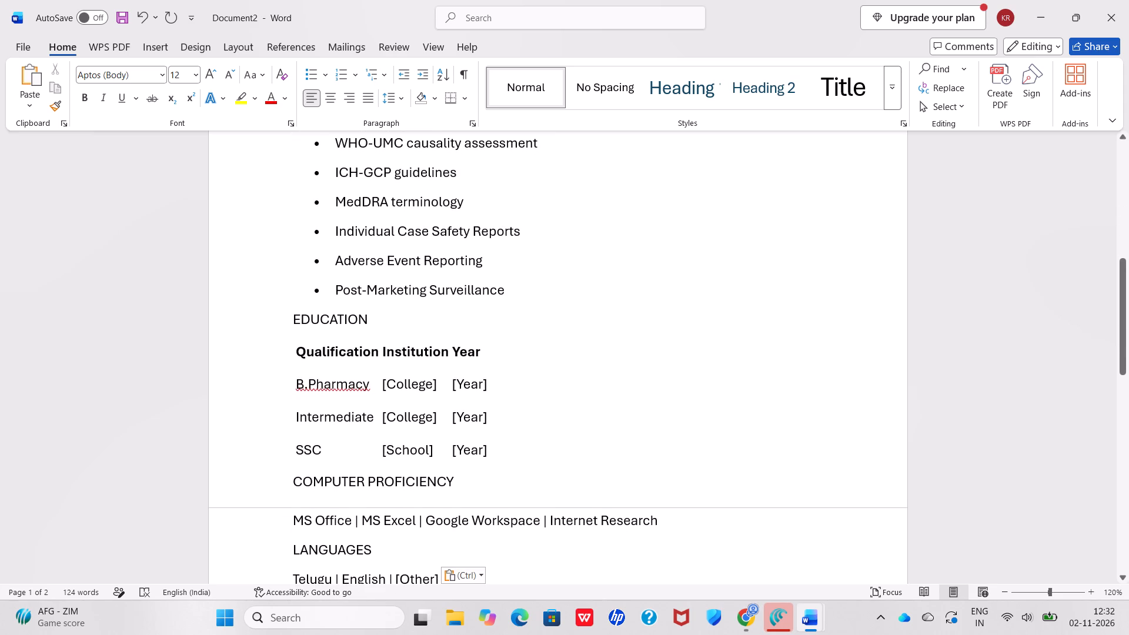
scroll(407, 218, down, 1)
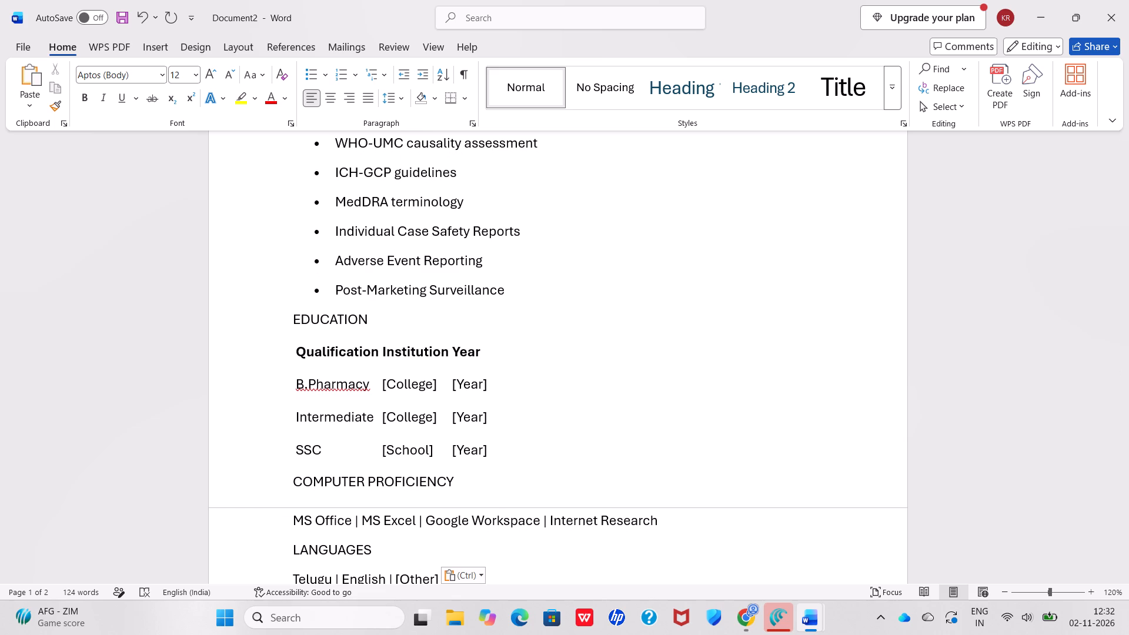
Select the Contact Number placeholder in the contact line above the Career Profile heading.
scroll(407, 218, up, 7)
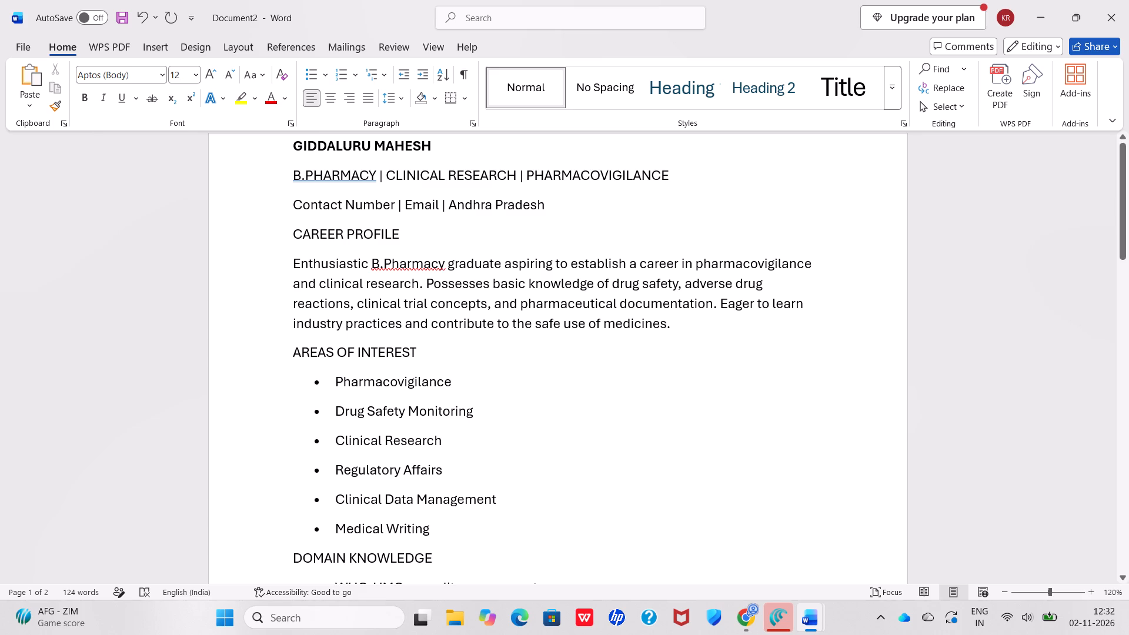
drag(286, 202, 388, 210)
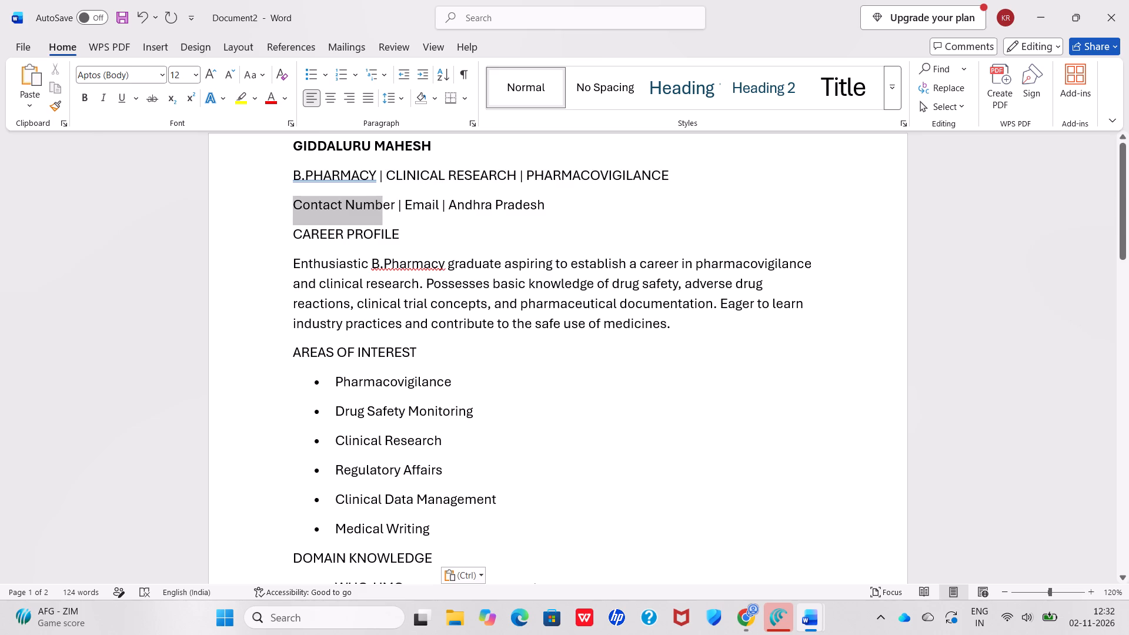
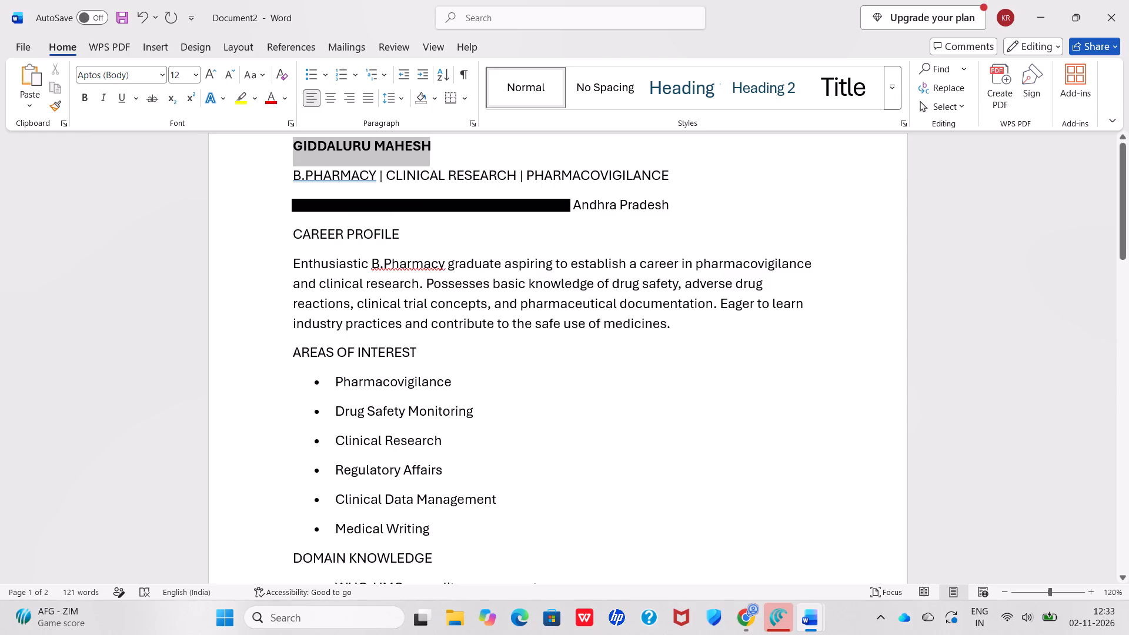
Center the candidate's name heading on the first line of the resume.
drag(427, 155, 447, 146)
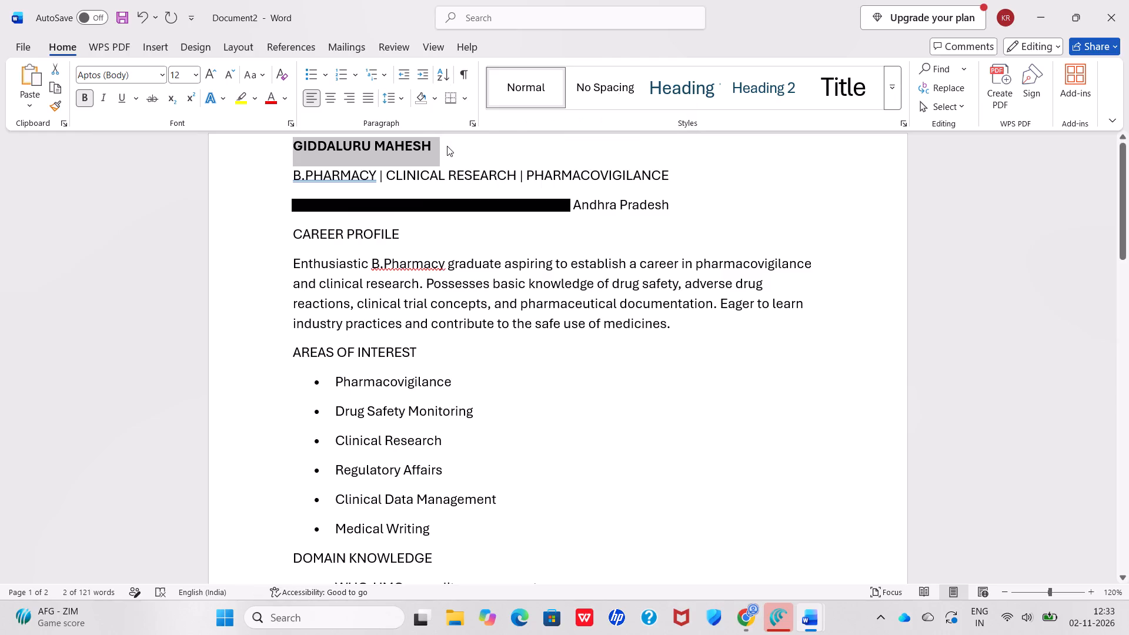
key(ctrl+e)
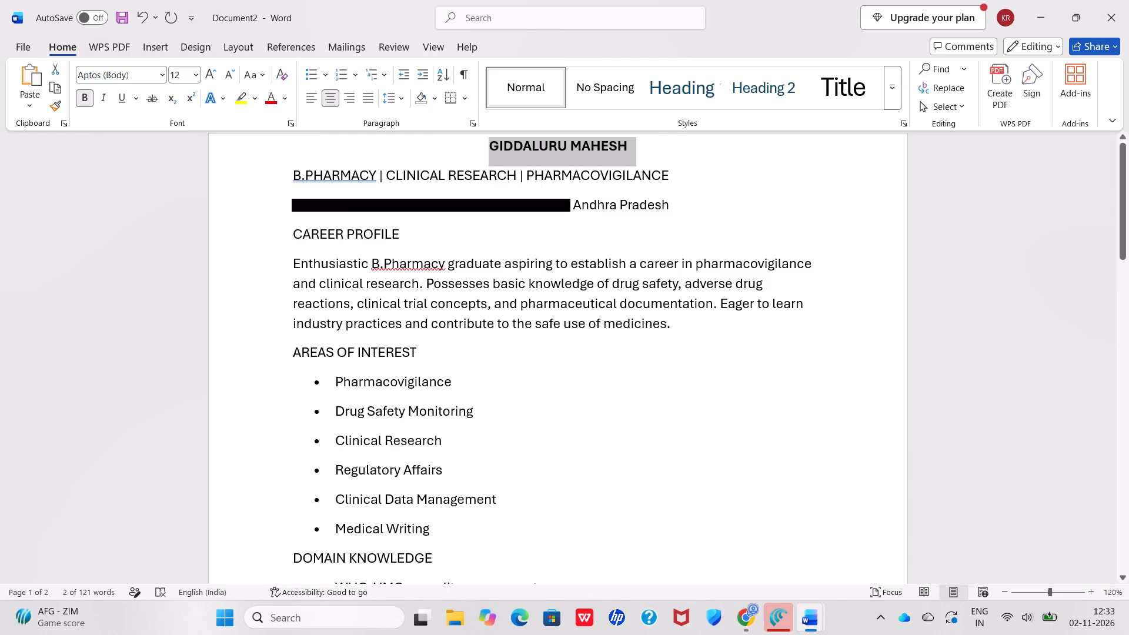
Select the whole "B.PHARMACY | CLINICAL RESEARCH | PHARMACOVIGILANCE" line beneath the name heading.
double_click(287, 171)
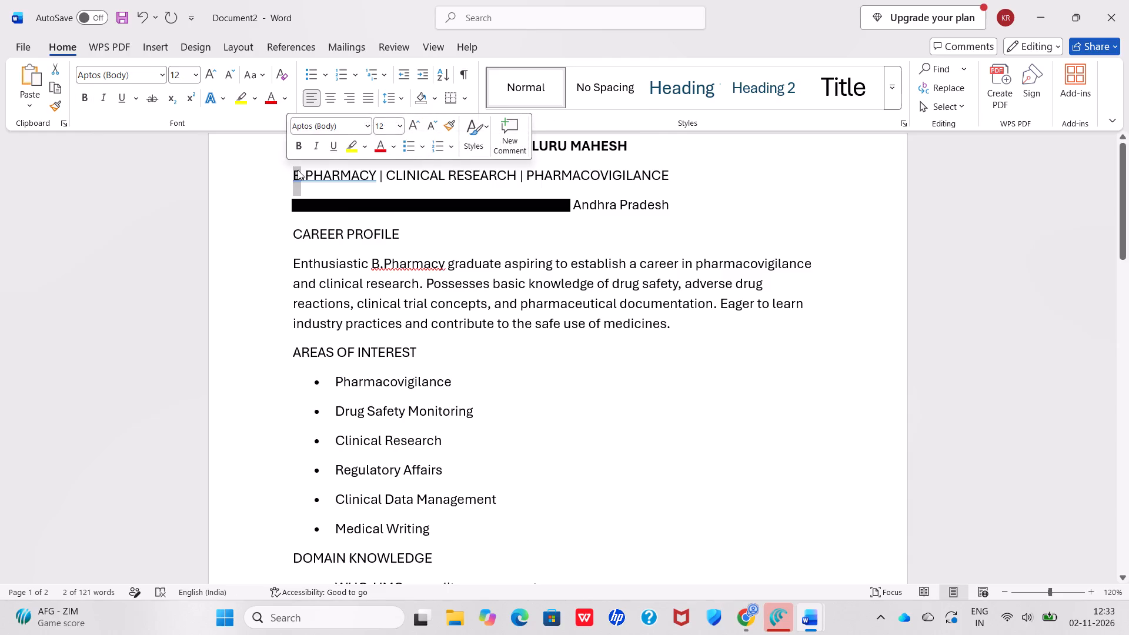
drag(290, 174, 293, 181)
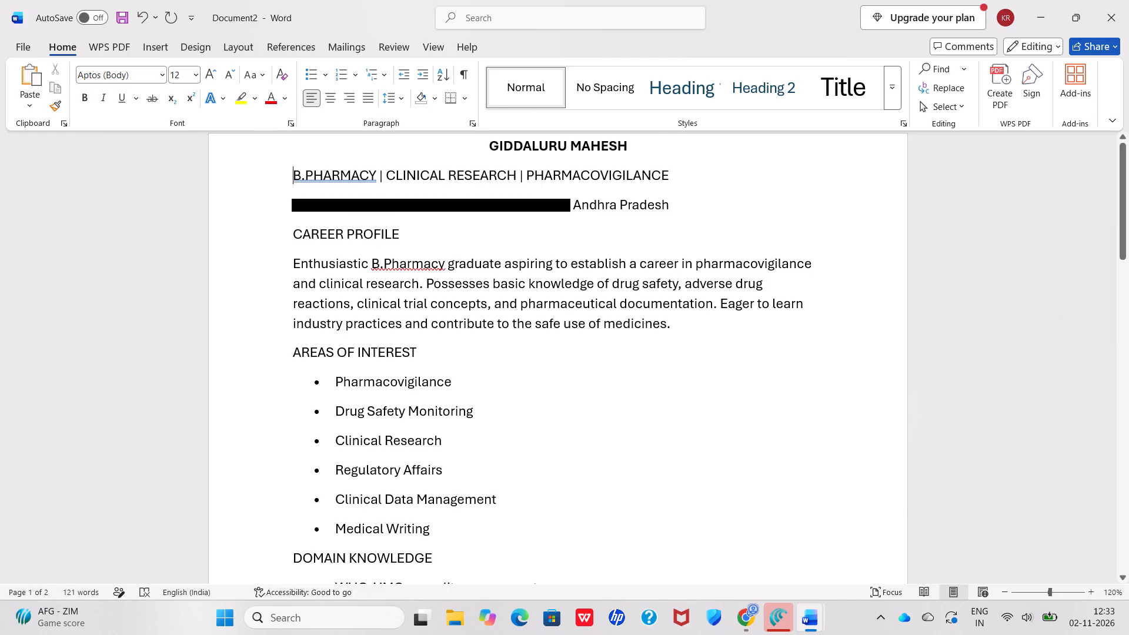
drag(291, 181, 597, 178)
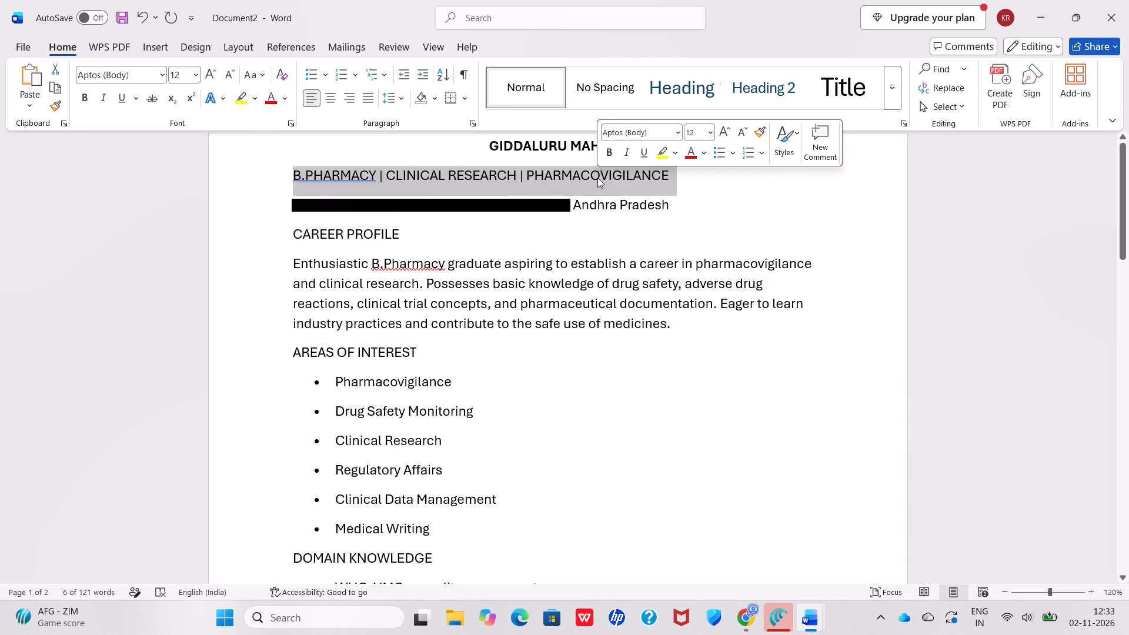
Centre the B.Pharmacy | Clinical Research | Pharmacovigilance line and the contact line beneath the name heading.
drag(272, 187, 283, 165)
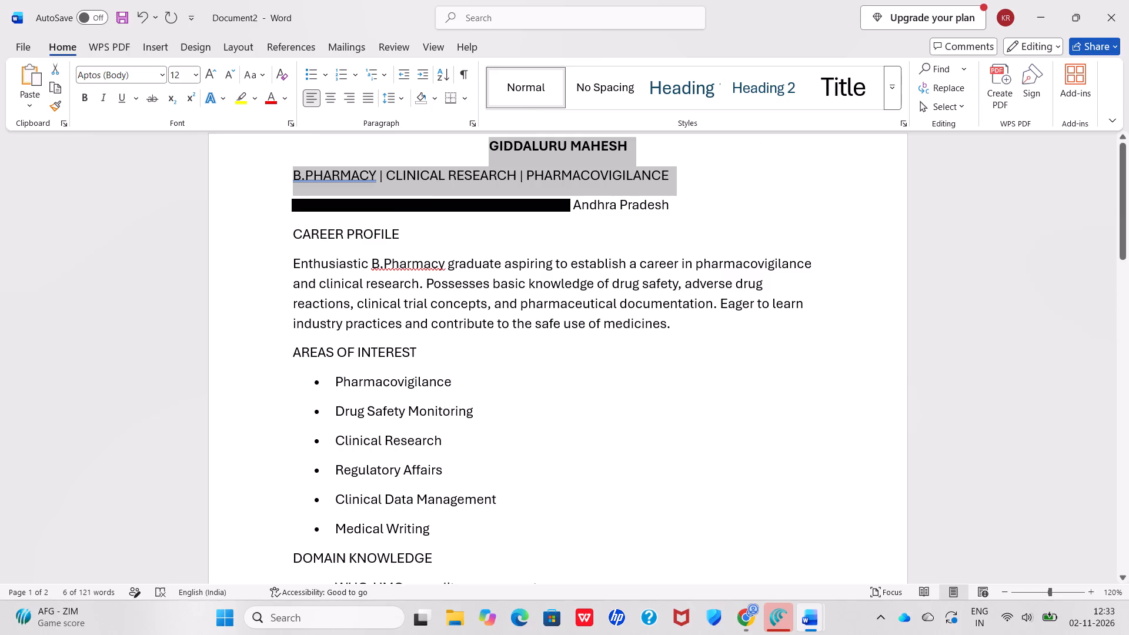
click(283, 165)
click(283, 165)
drag(290, 176, 481, 219)
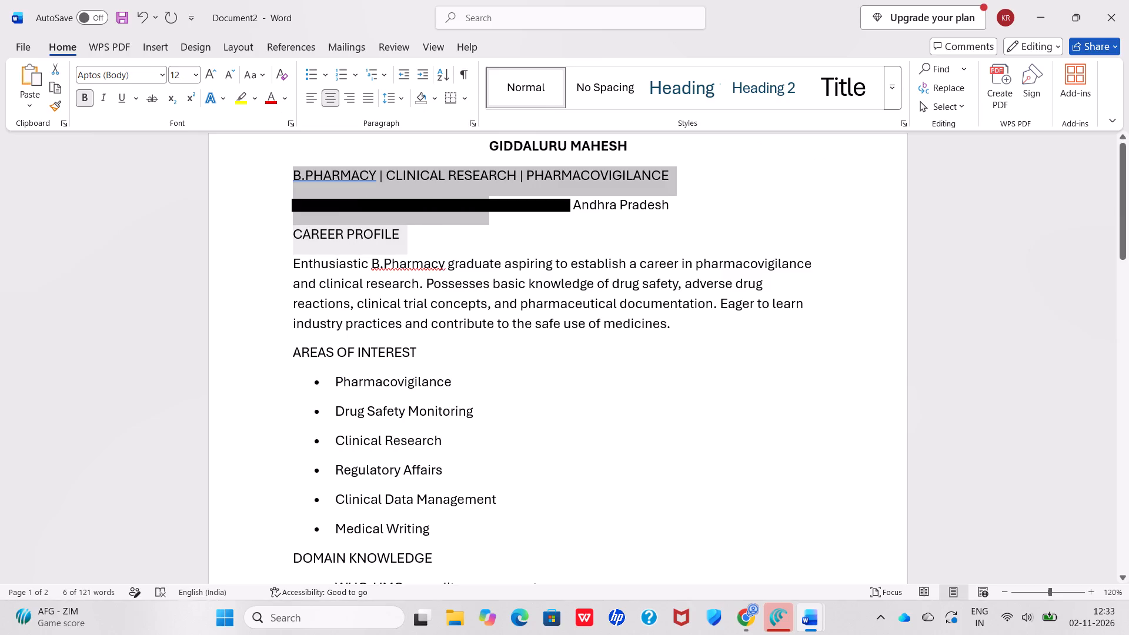
drag(481, 219, 664, 216)
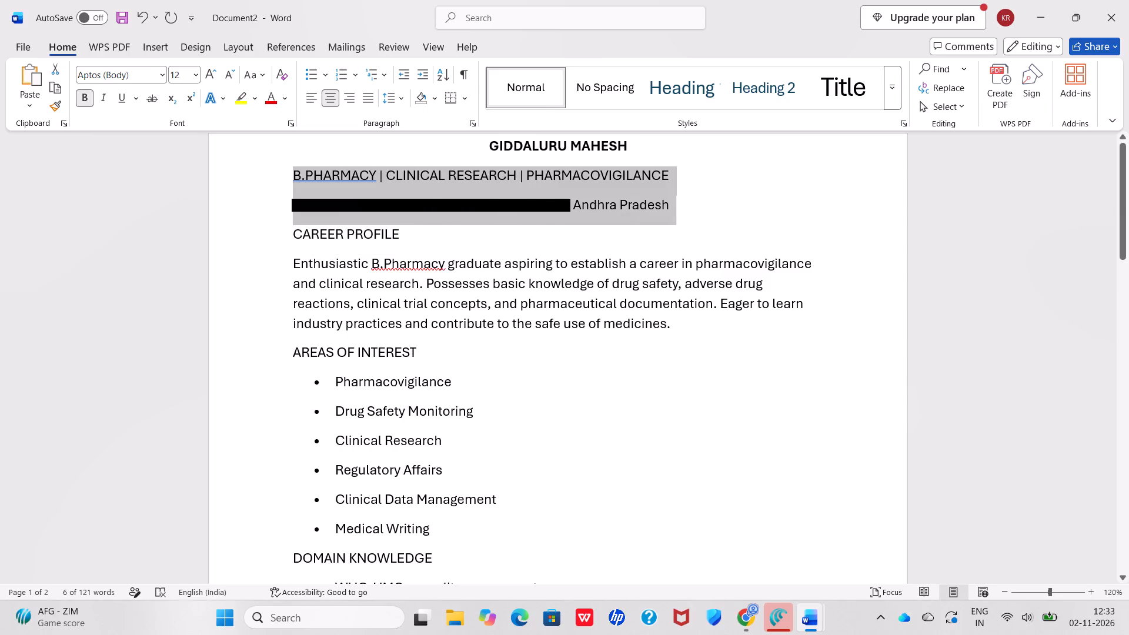
drag(664, 216, 680, 215)
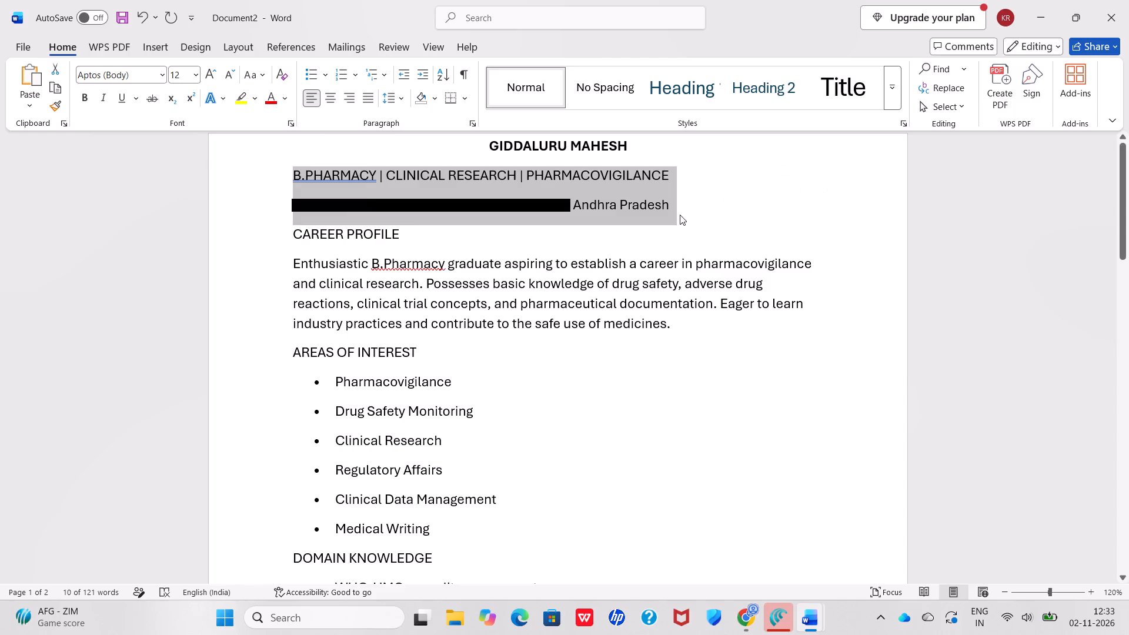
key(ctrl+e)
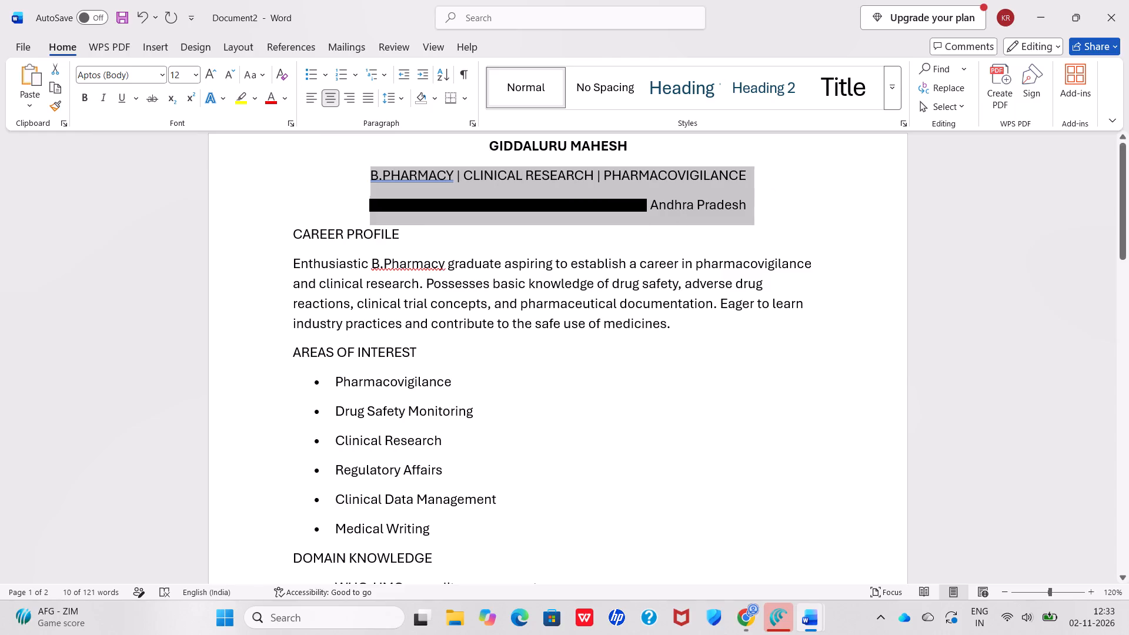
Examine the resume's layout from the Career Profile heading through domain knowledge, the education table, computer proficiency and languages.
click(259, 237)
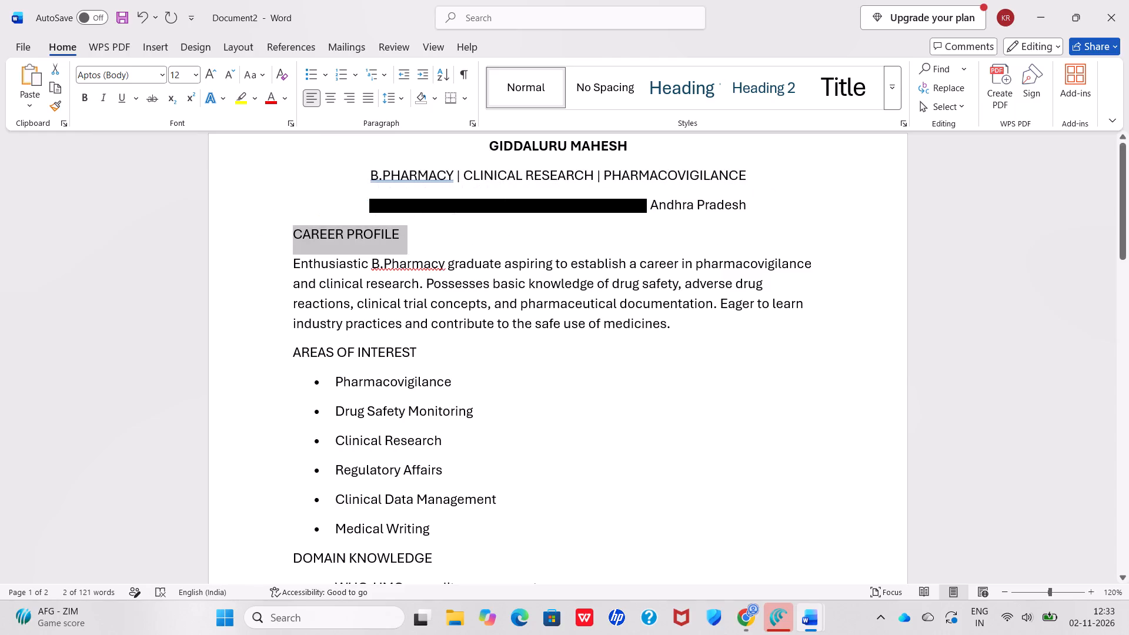
scroll(406, 293, down, 1)
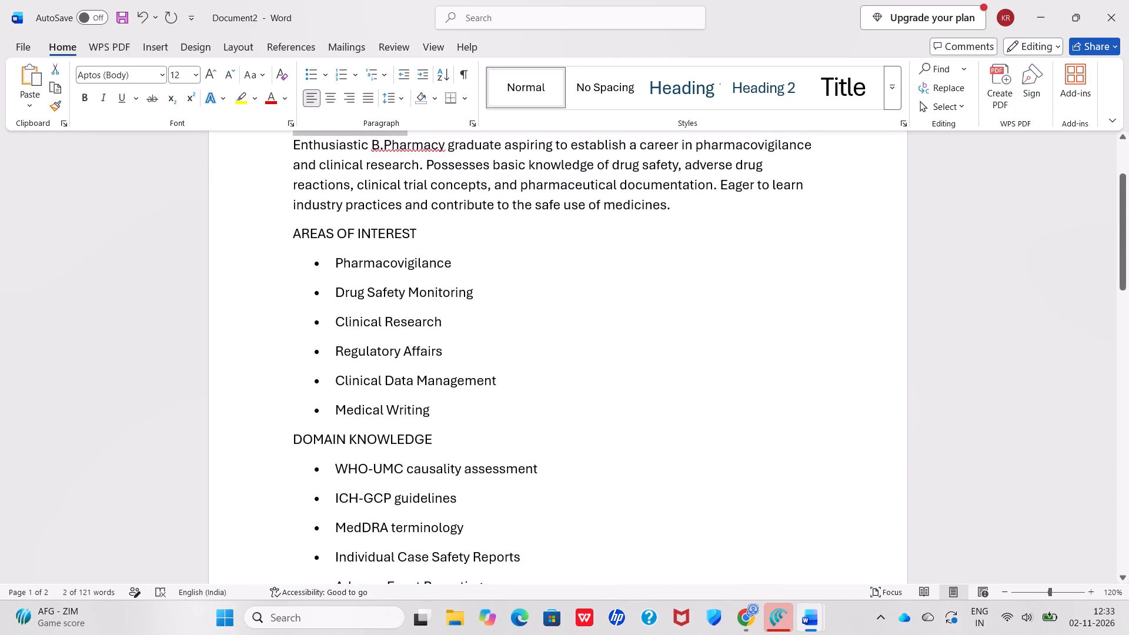
scroll(406, 289, down, 2)
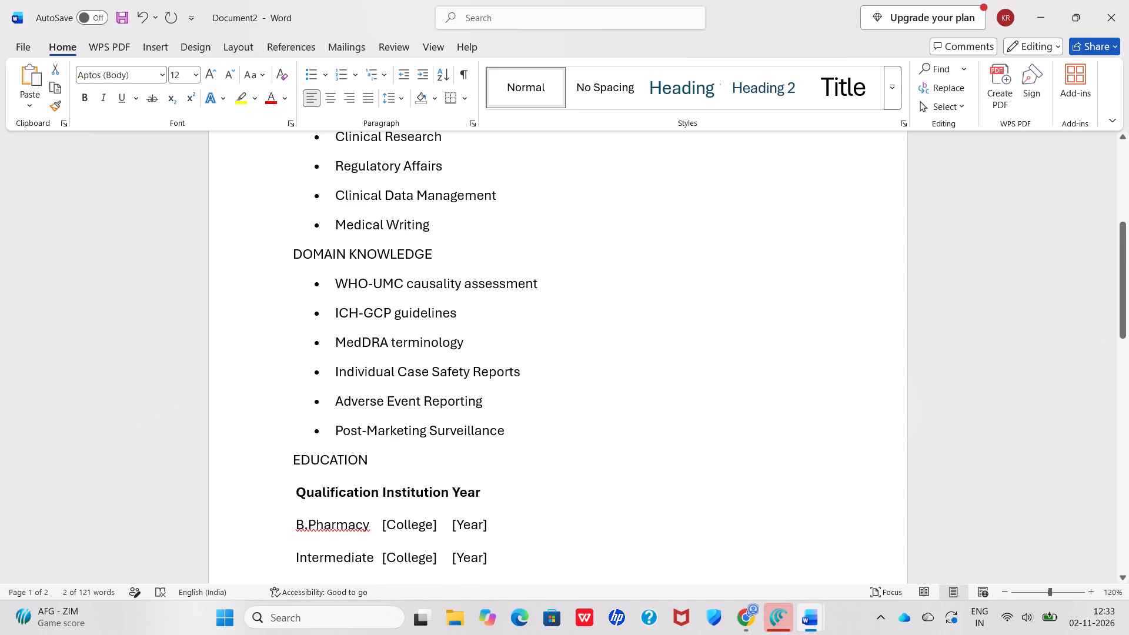
scroll(406, 289, down, 1)
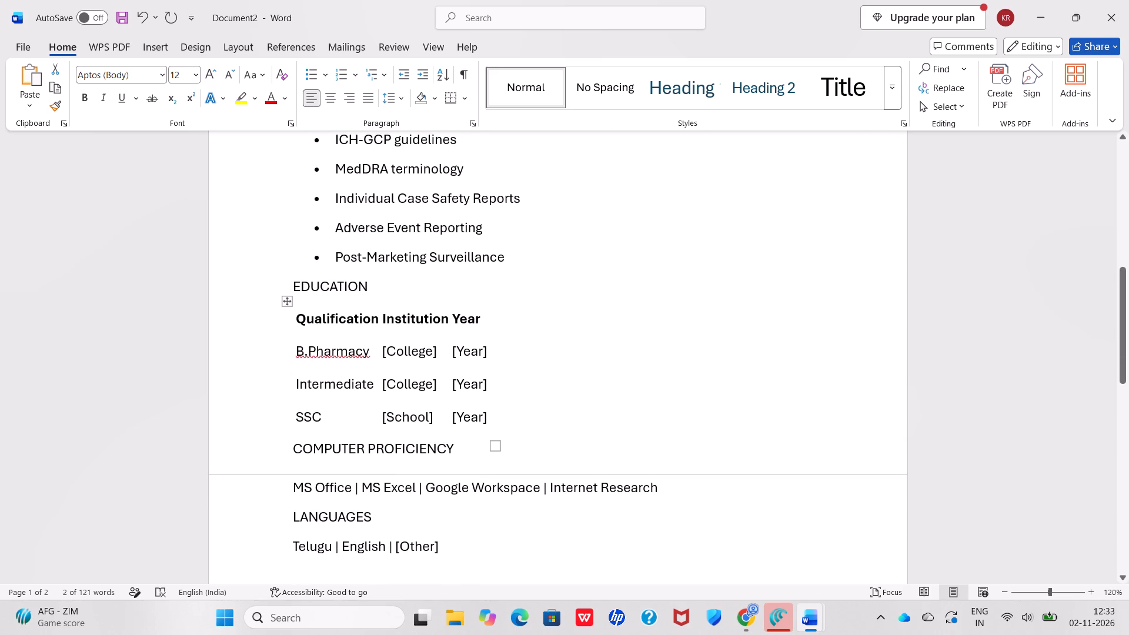
click(378, 360)
scroll(378, 360, up, 1)
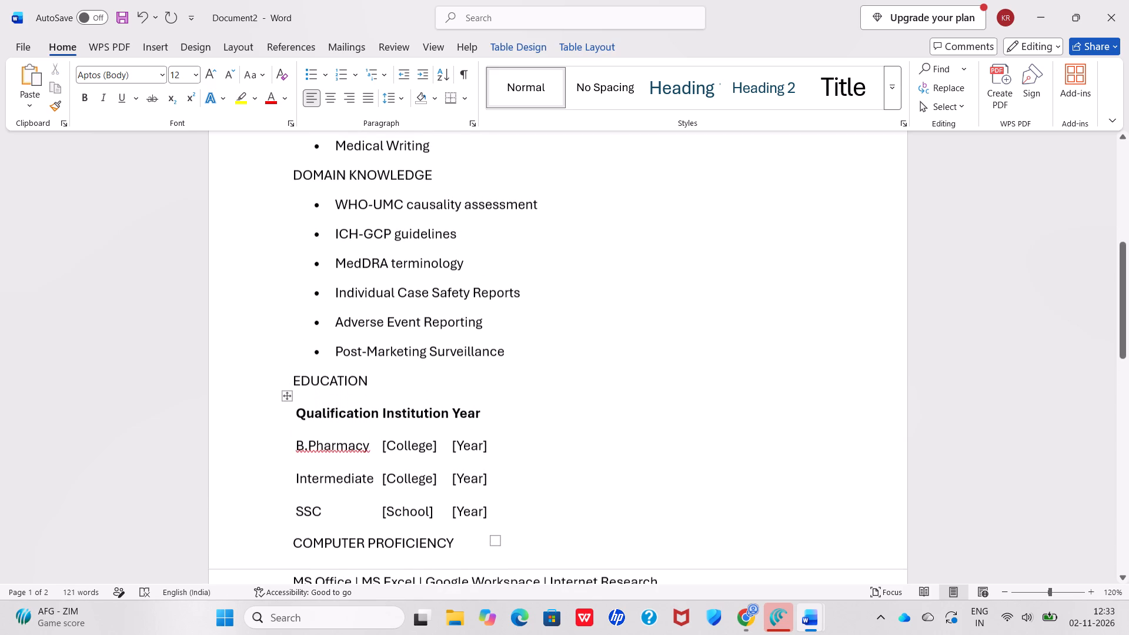
scroll(378, 360, up, 1)
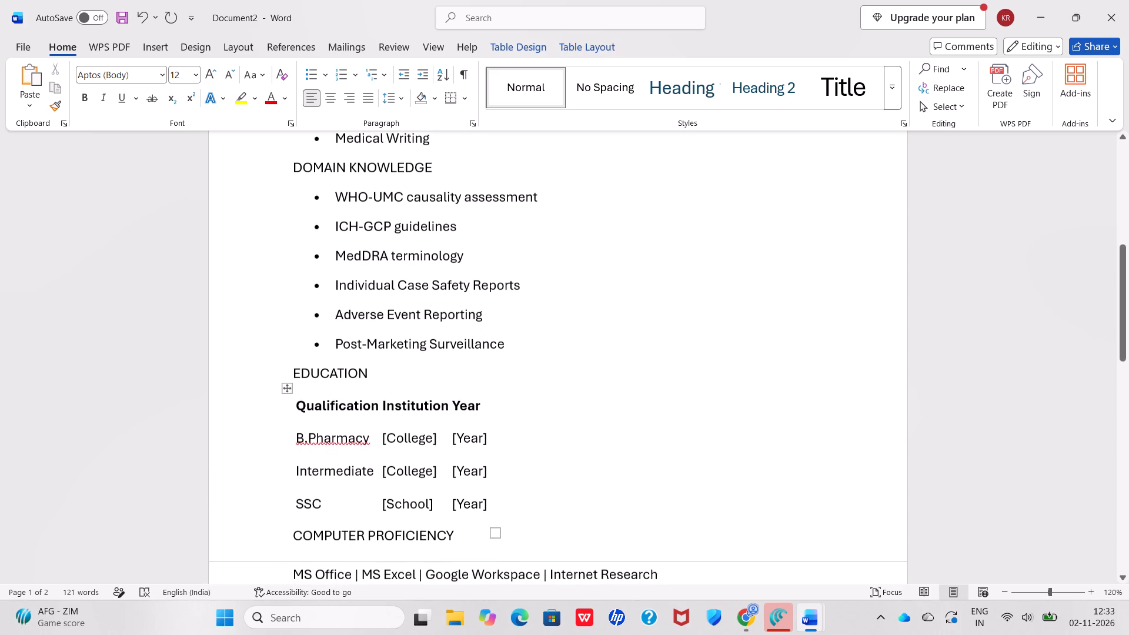
scroll(378, 360, up, 3)
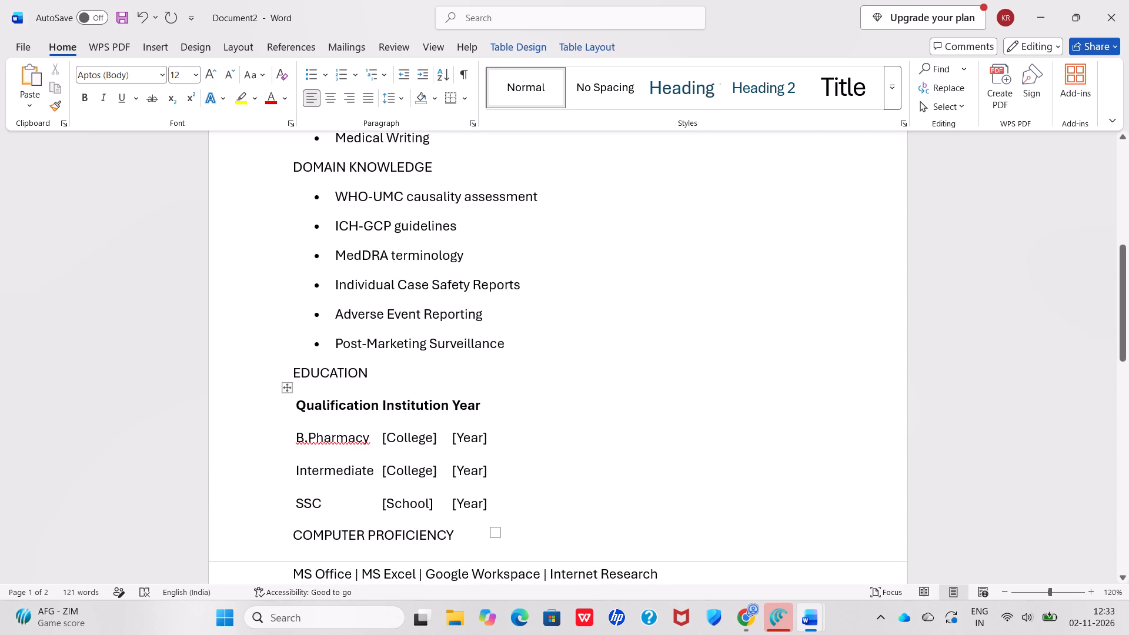
scroll(378, 360, down, 1)
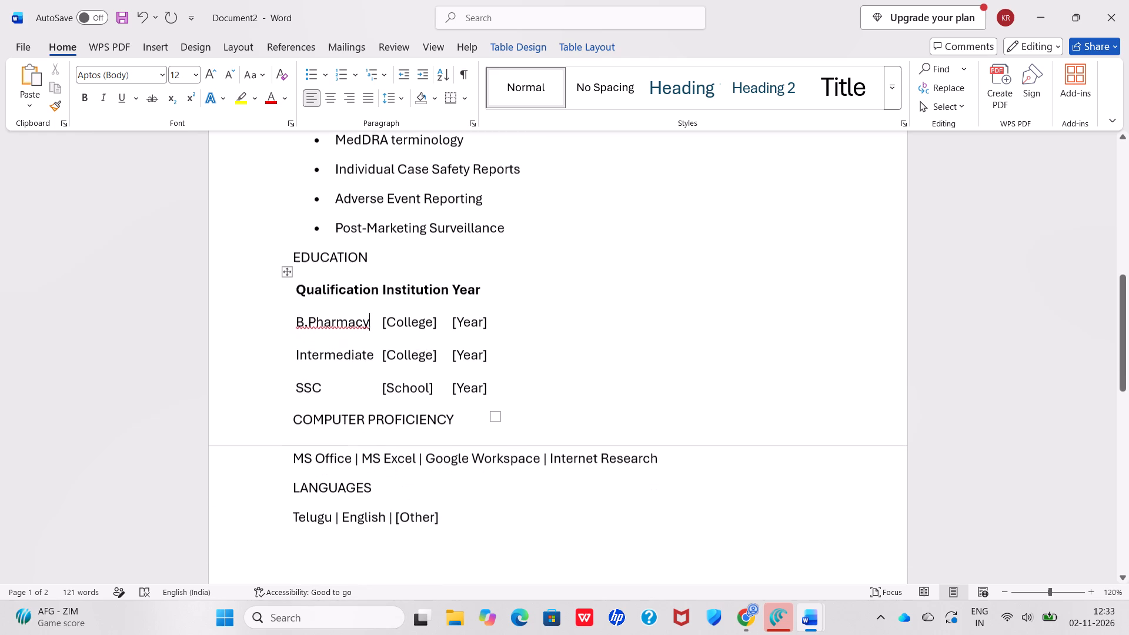
scroll(378, 360, down, 2)
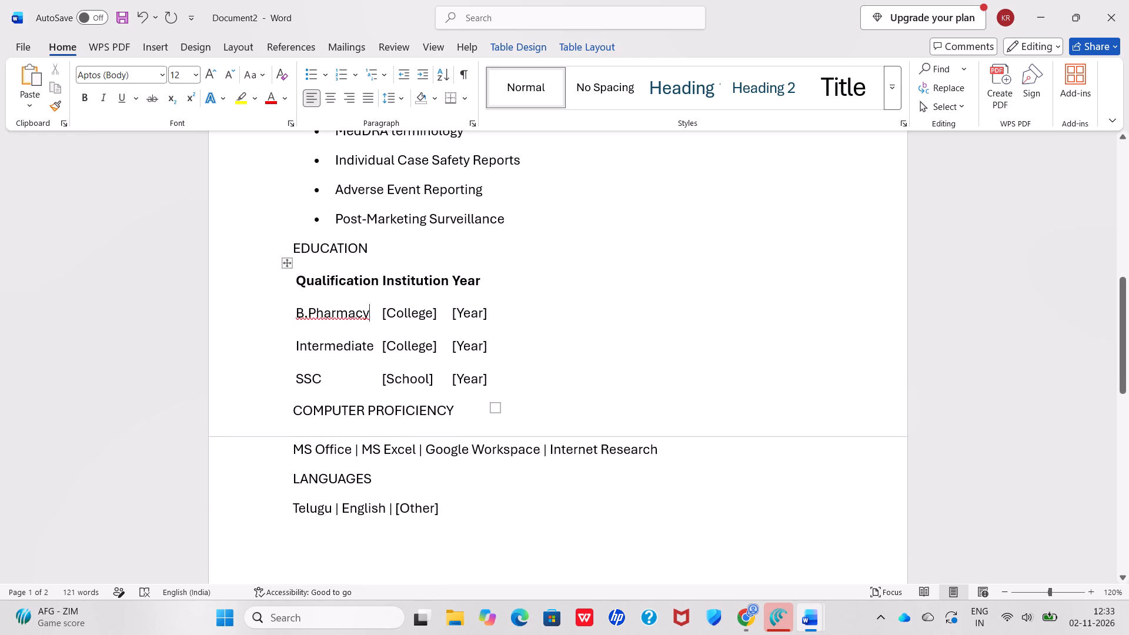
scroll(378, 360, down, 5)
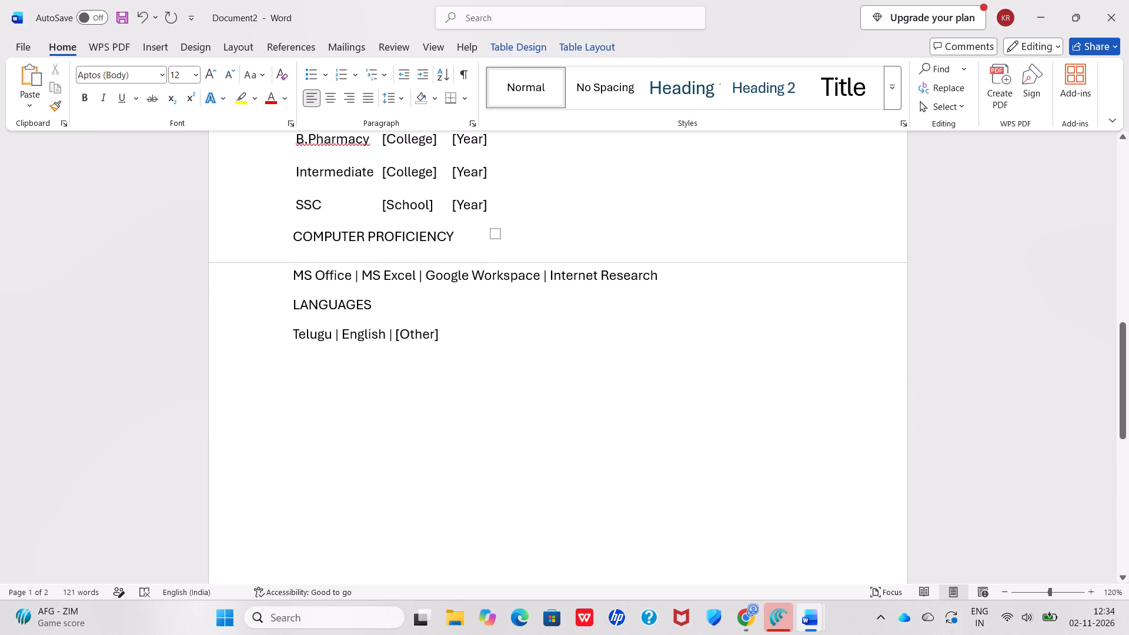
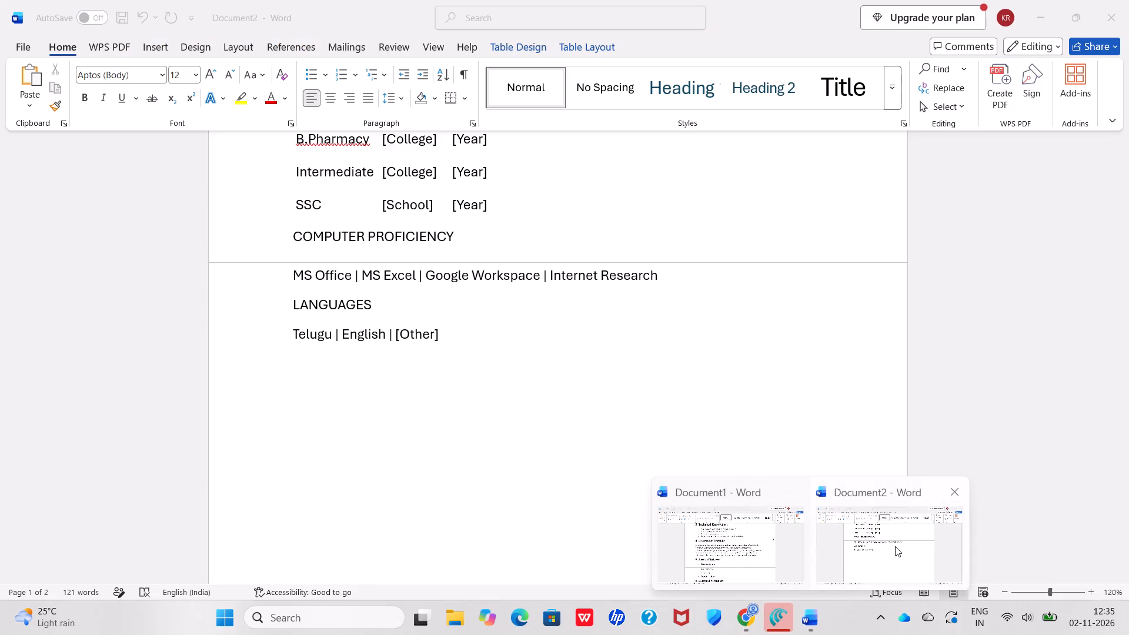
click(896, 546)
scroll(703, 417, up, 5)
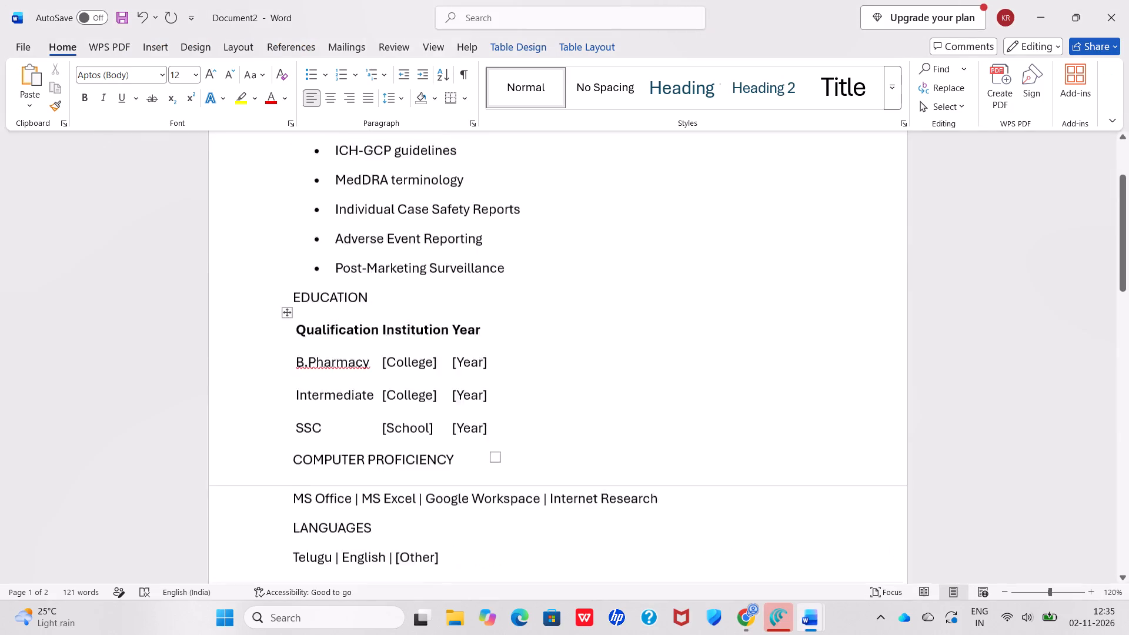
scroll(703, 417, up, 12)
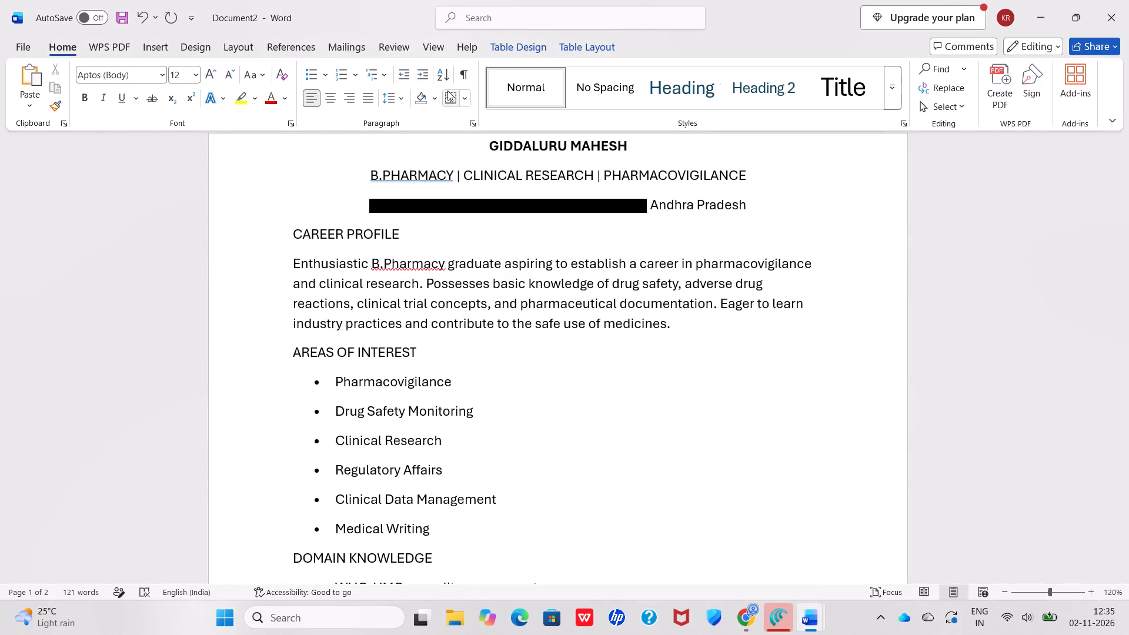
drag(450, 149, 507, 436)
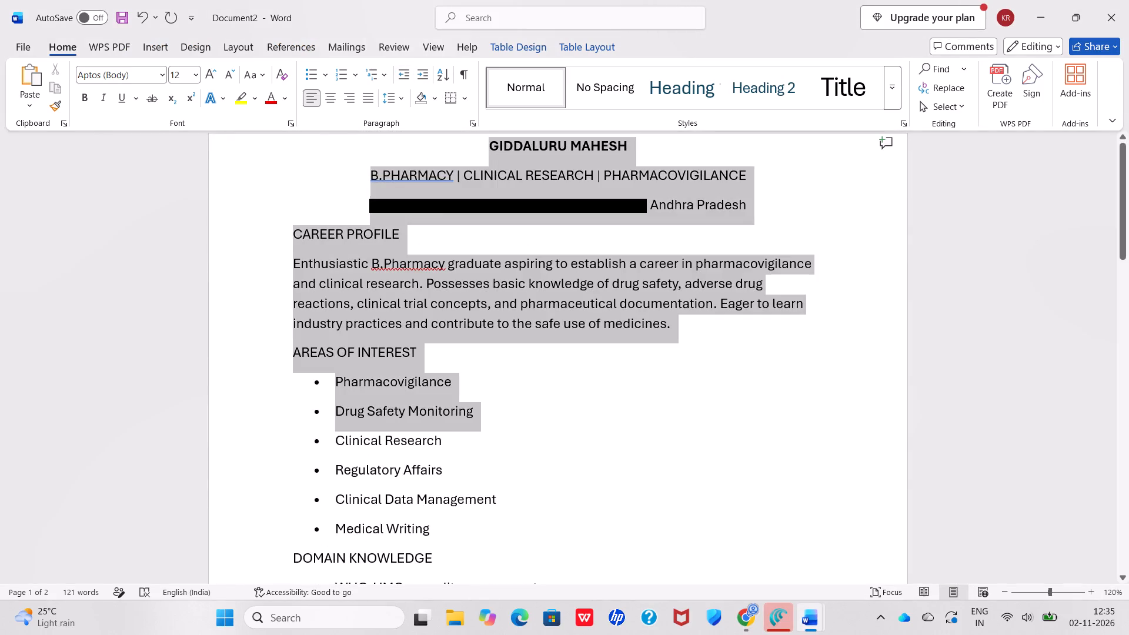
drag(507, 436, 520, 584)
key(ctrl+a)
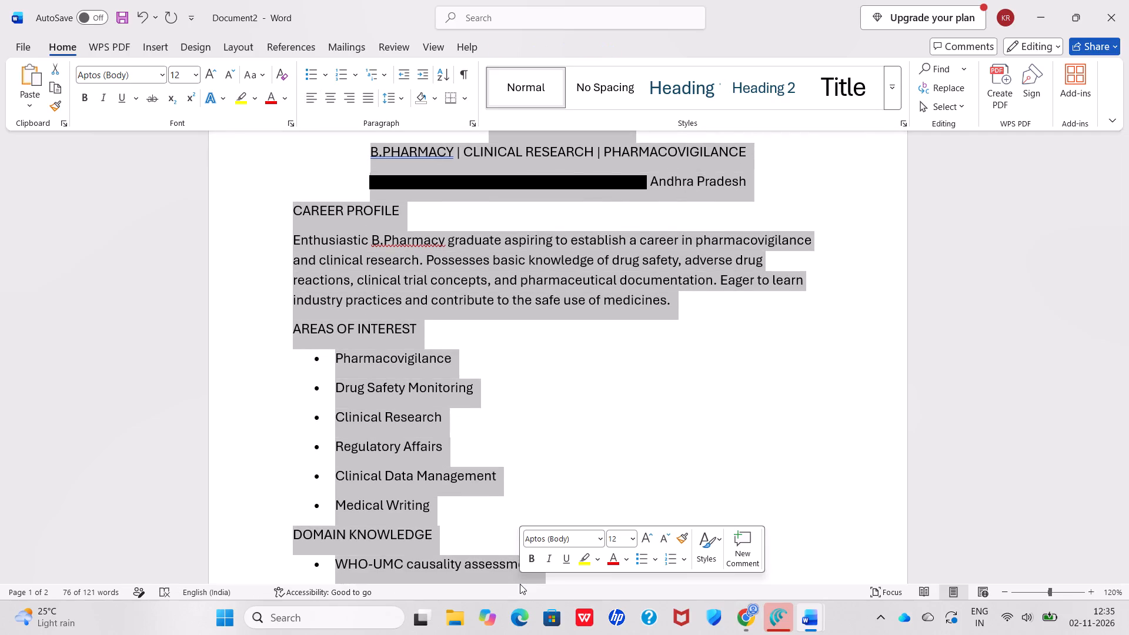
key(ctrl+a)
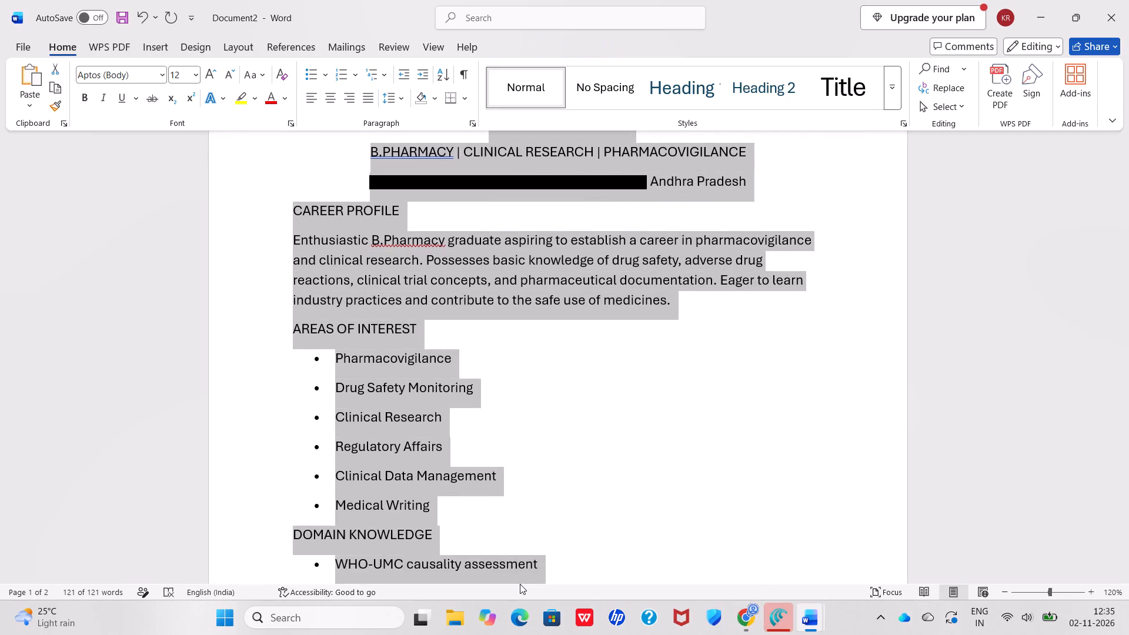
key(BackSpace)
key(ctrl+v)
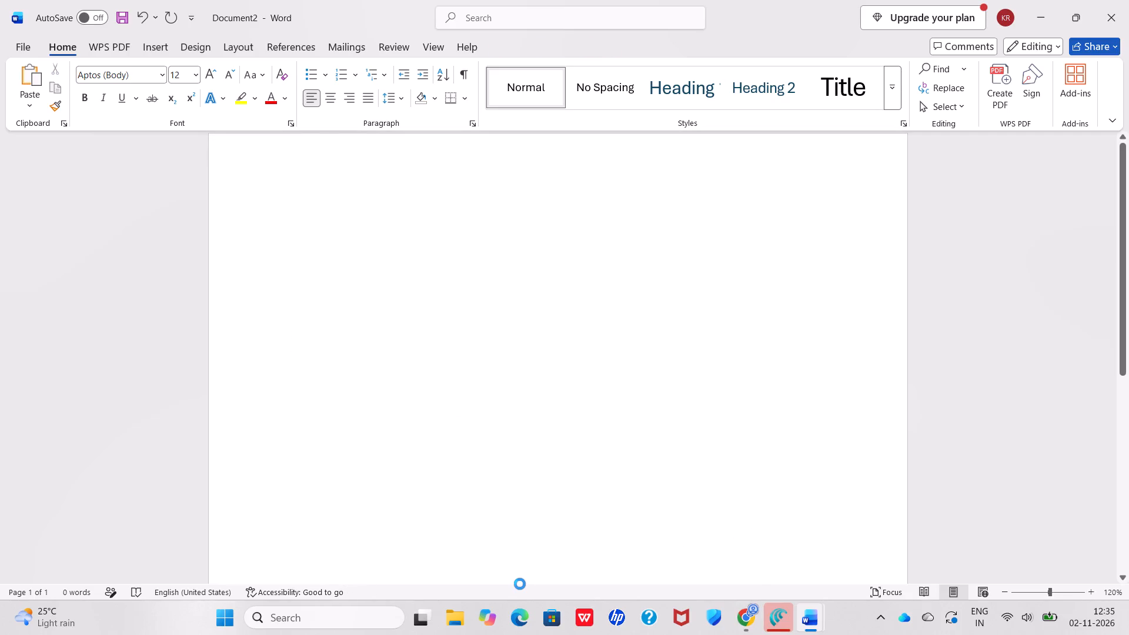
Centre the resume's header lines, from the name heading through the Andhra Pradesh, India location line.
scroll(520, 584, up, 2)
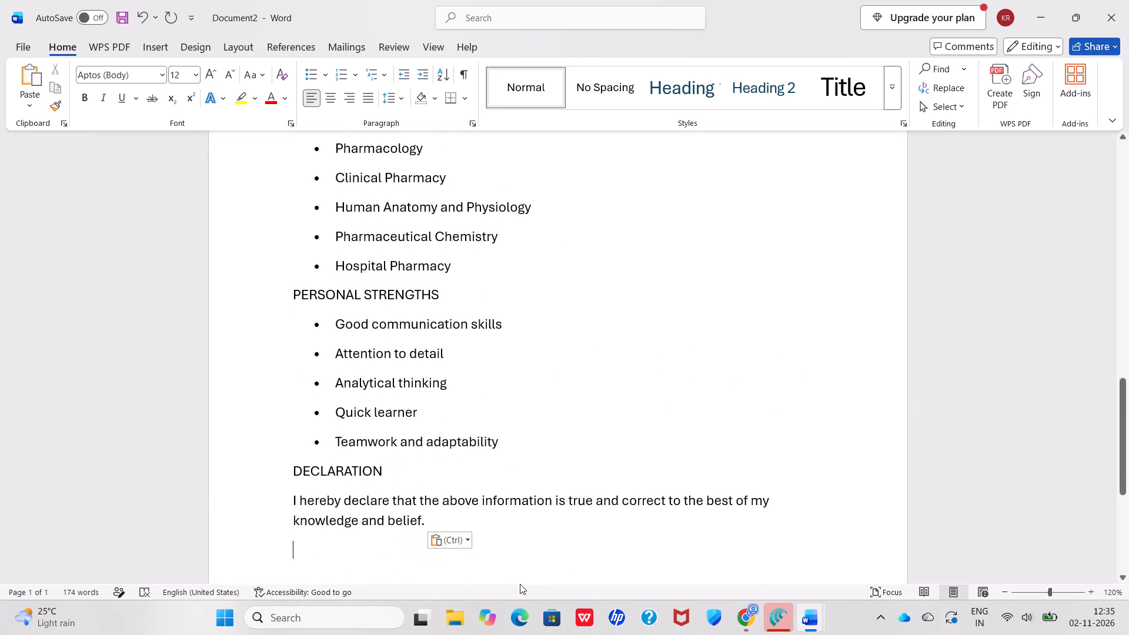
scroll(520, 584, up, 6)
scroll(495, 358, up, 1)
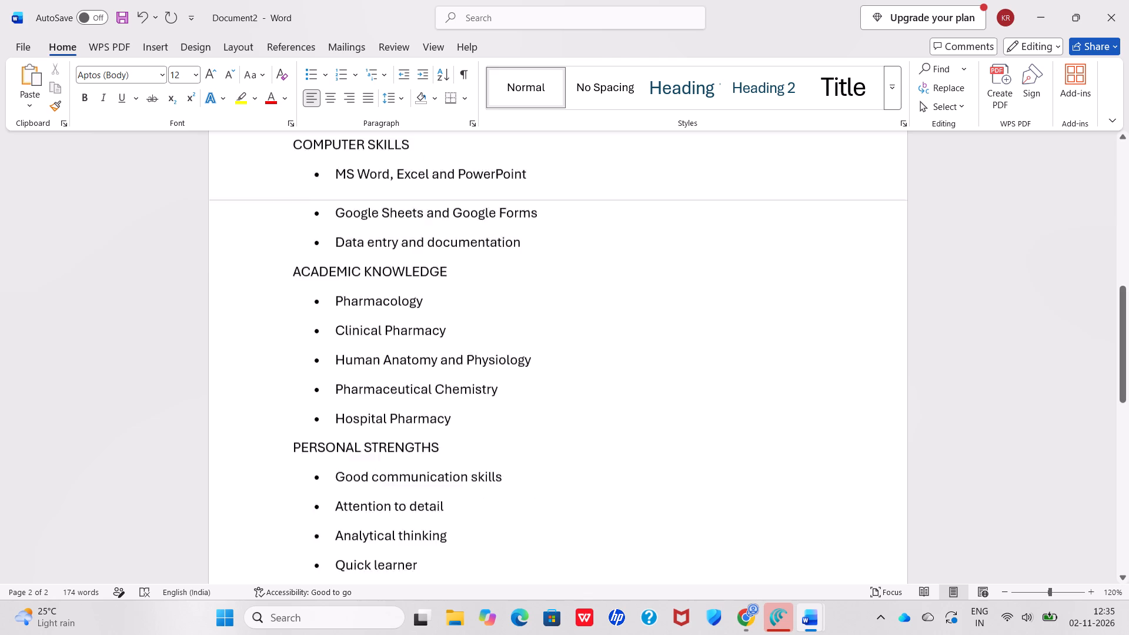
scroll(495, 358, up, 7)
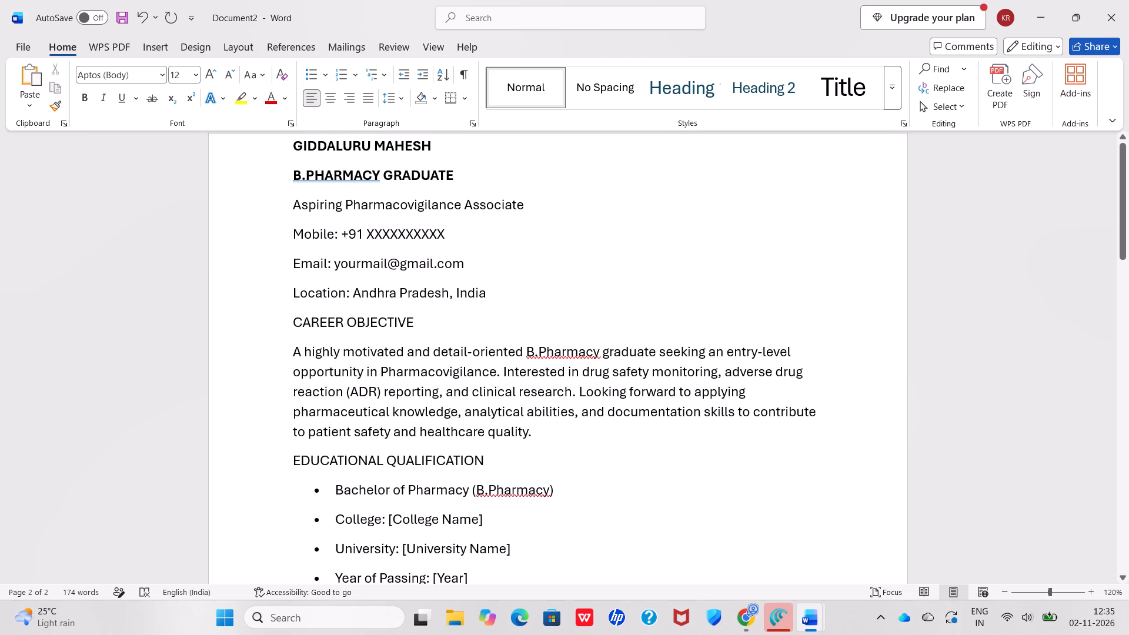
scroll(495, 358, up, 1)
drag(290, 142, 490, 302)
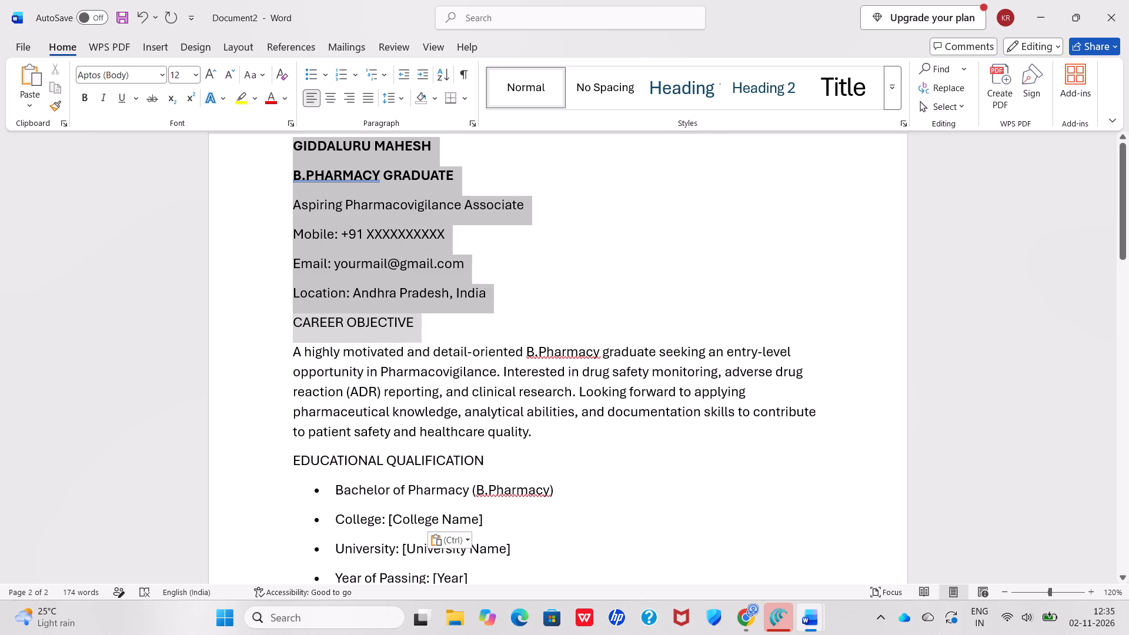
drag(490, 302, 492, 303)
key(ctrl+e)
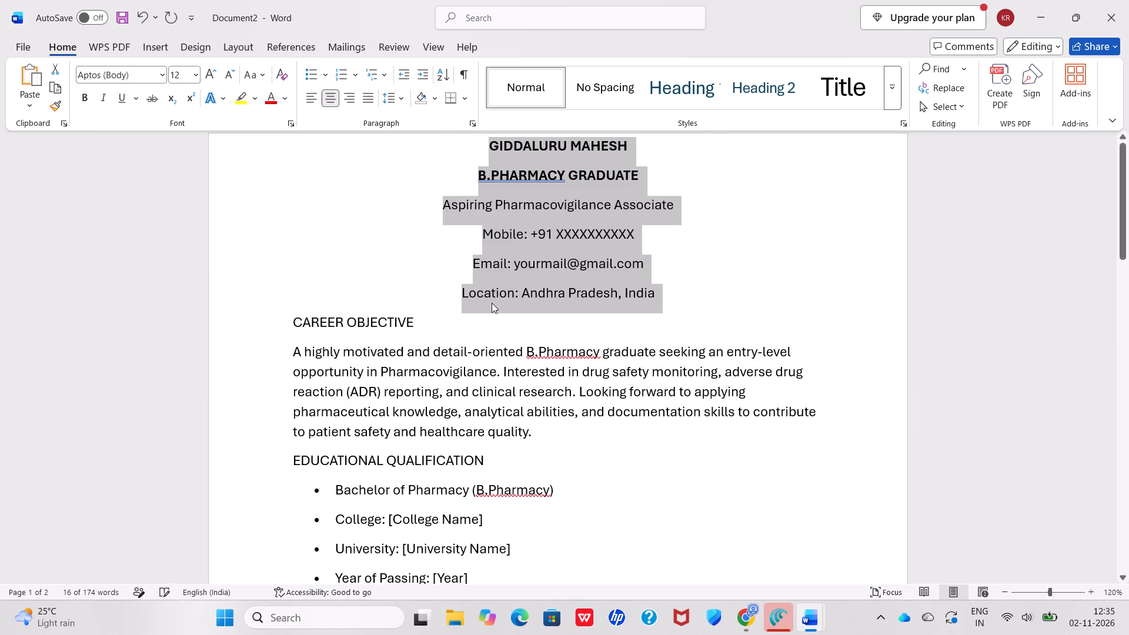
click(686, 225)
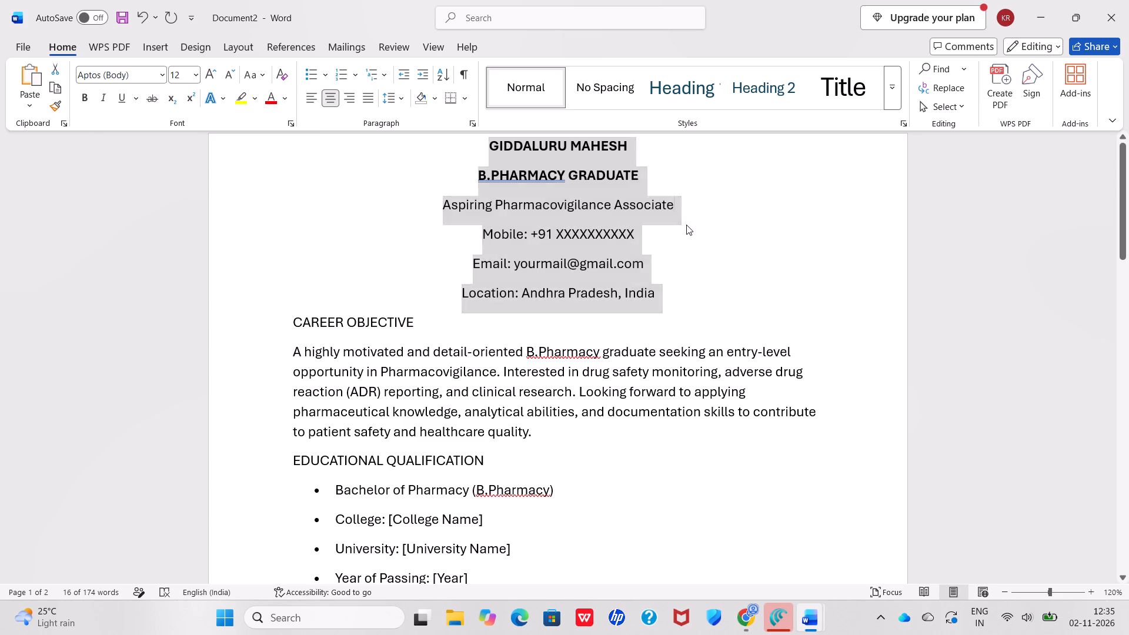
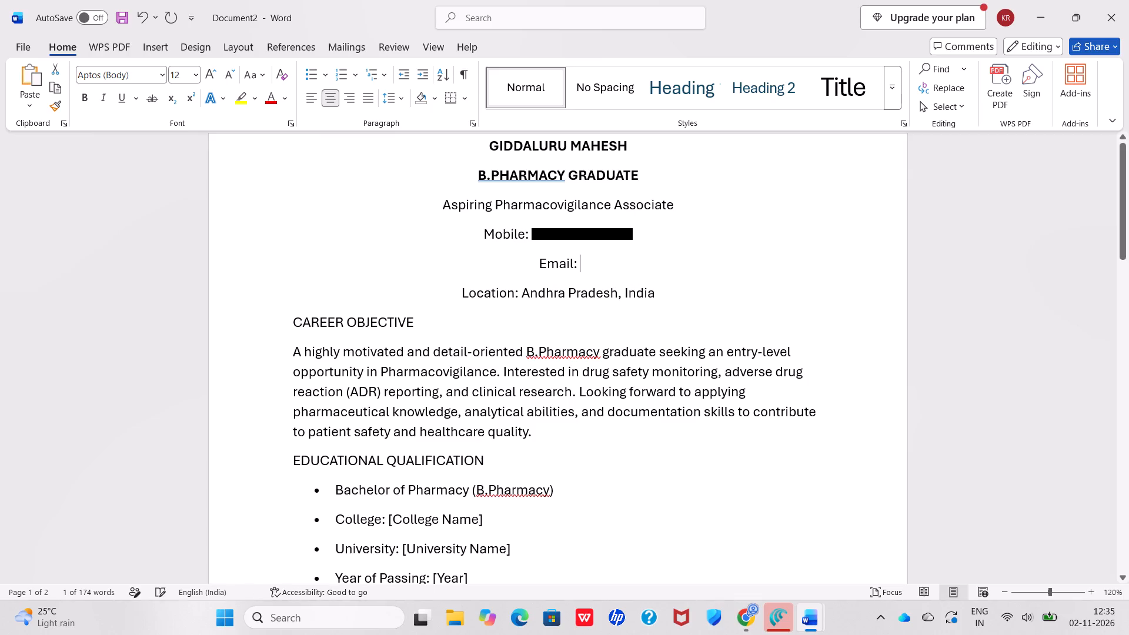
Enter the candidate's e-mail address after the Email label in the resume's contact header.
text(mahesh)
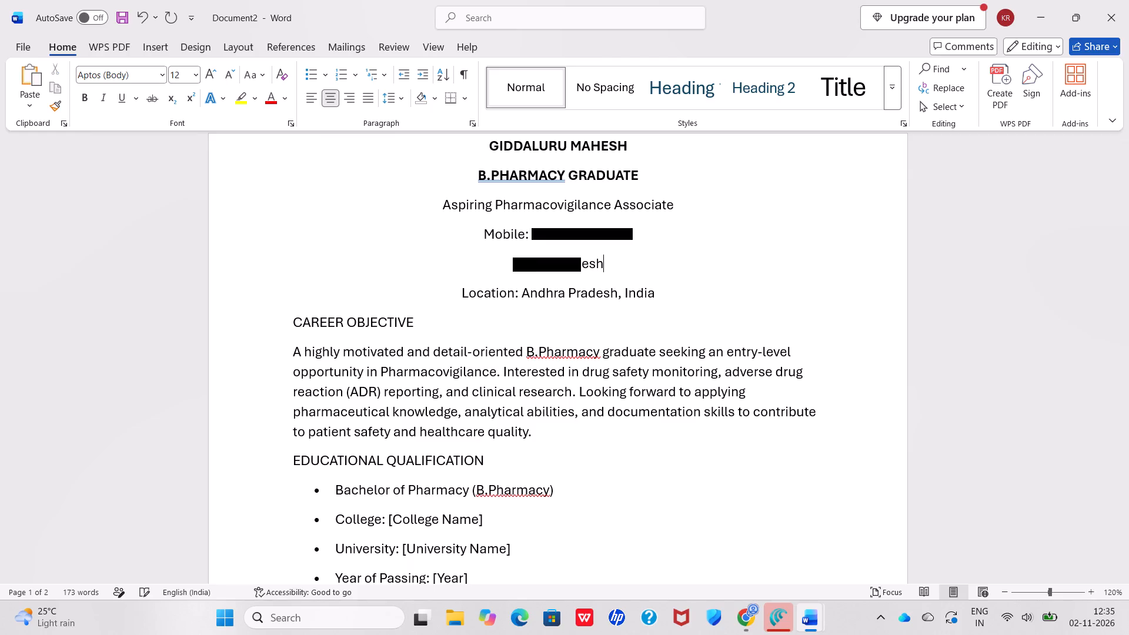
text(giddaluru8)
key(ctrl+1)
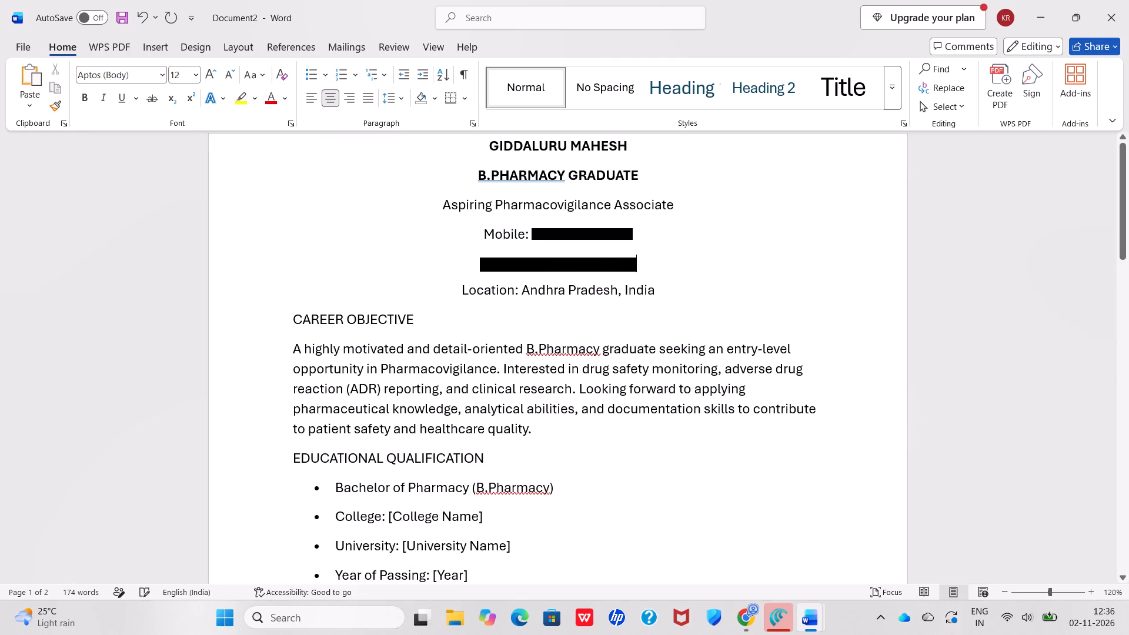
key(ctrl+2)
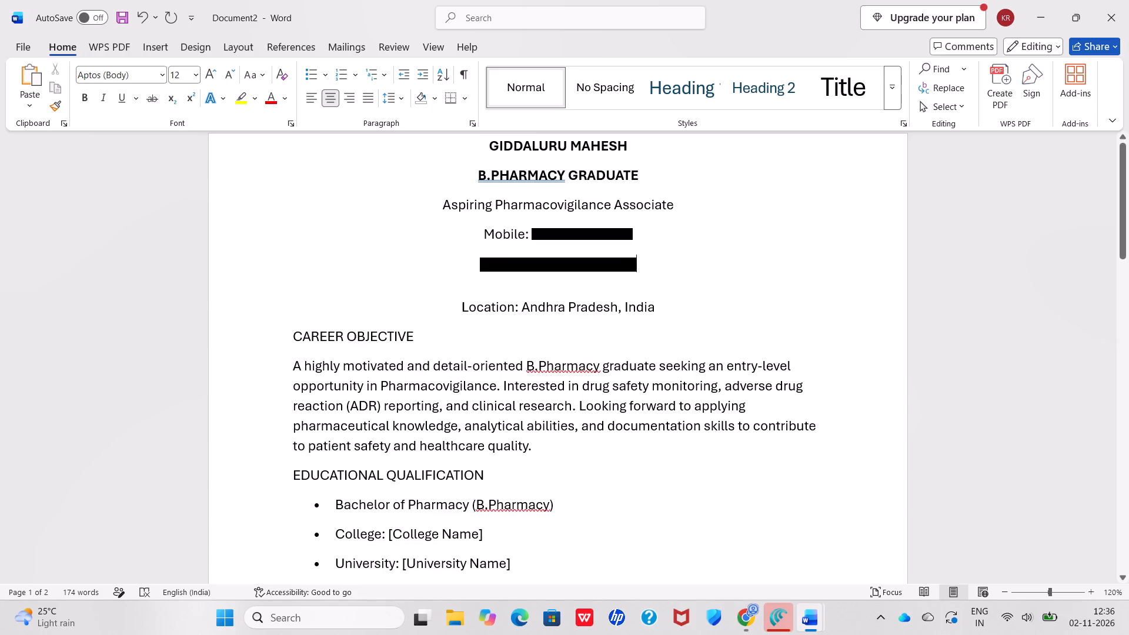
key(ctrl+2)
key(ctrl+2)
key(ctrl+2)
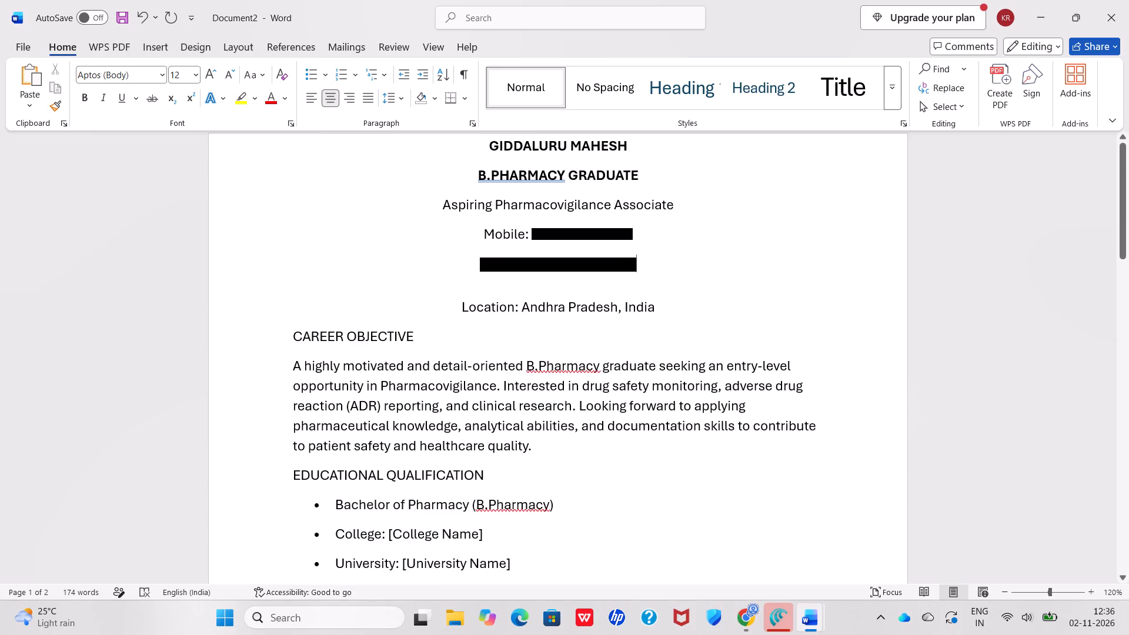
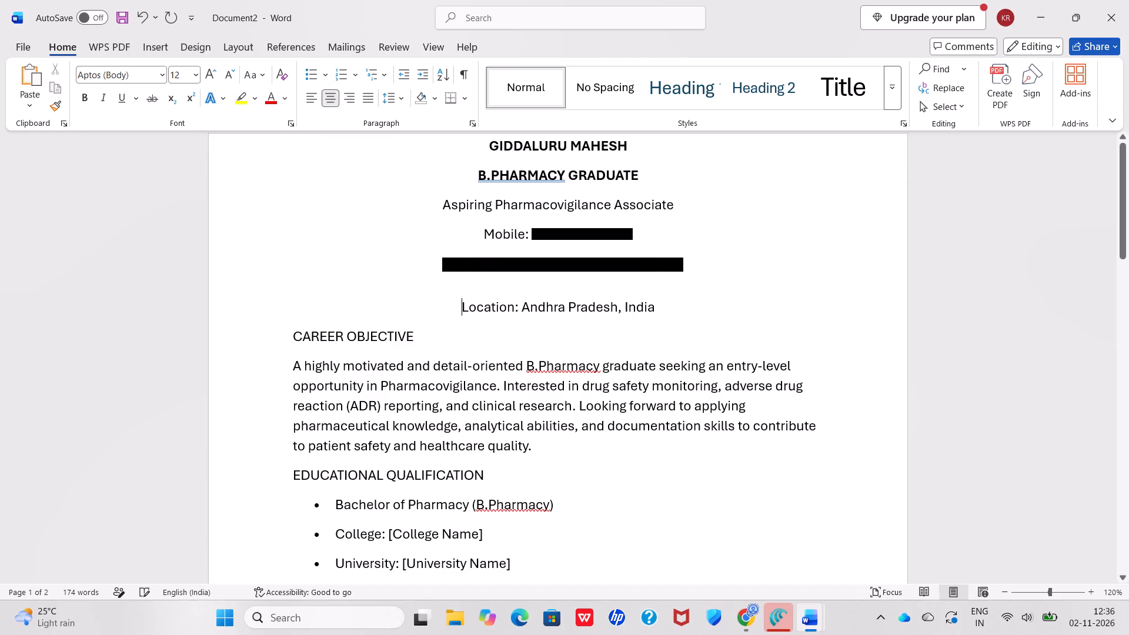
Remove the break before the Location line in the contact header and insert a new paragraph break between the Email and Location text.
key(BackSpace)
key(BackSpace)
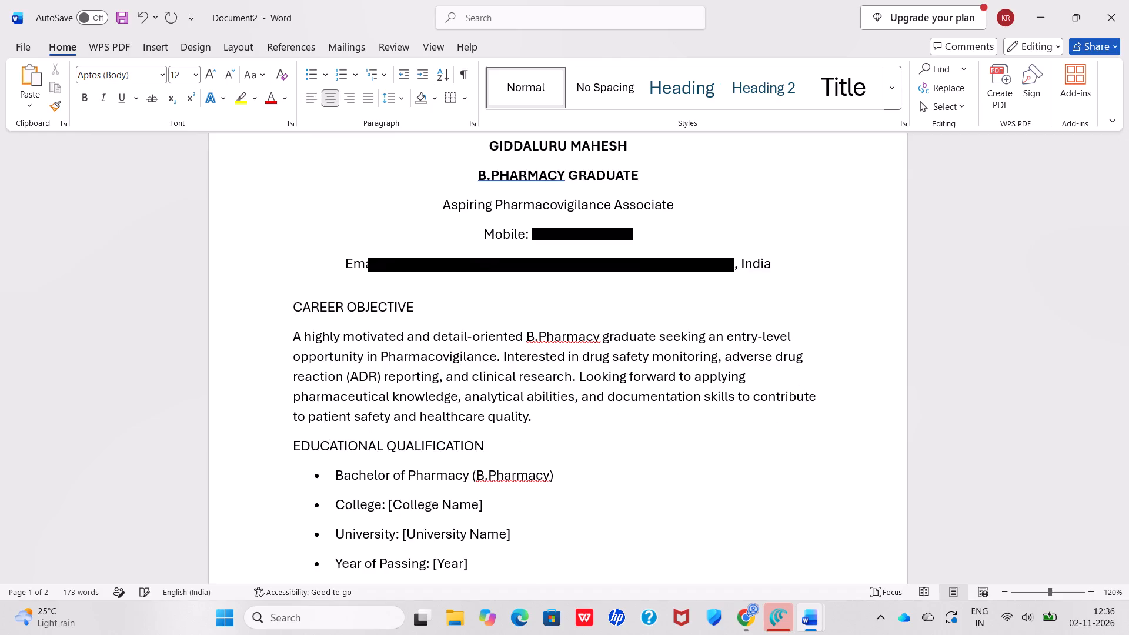
key(Return)
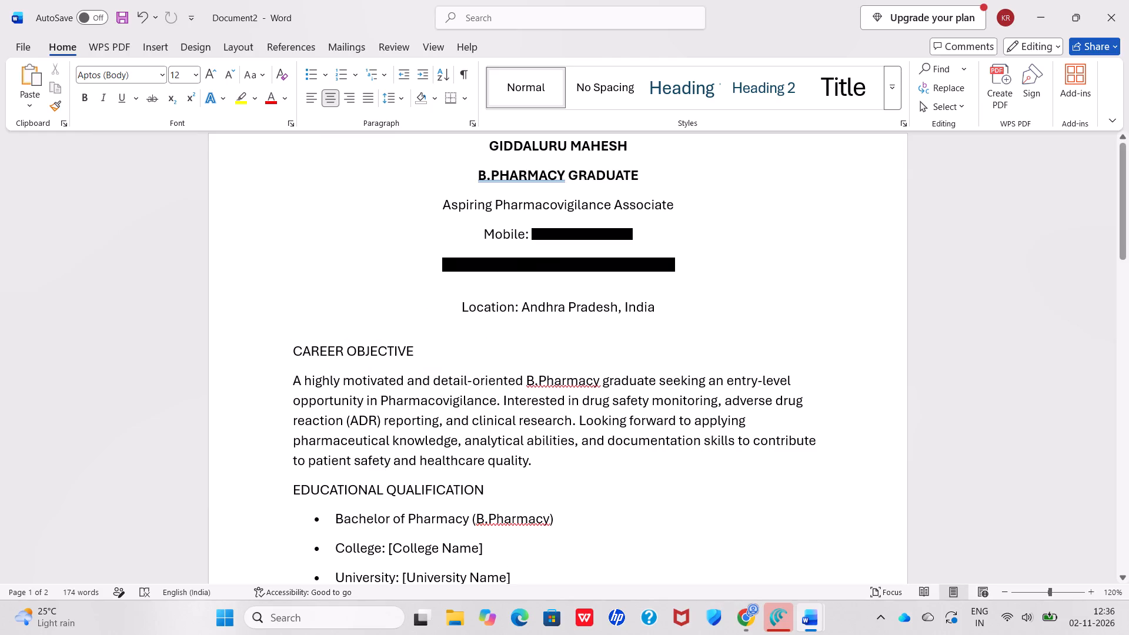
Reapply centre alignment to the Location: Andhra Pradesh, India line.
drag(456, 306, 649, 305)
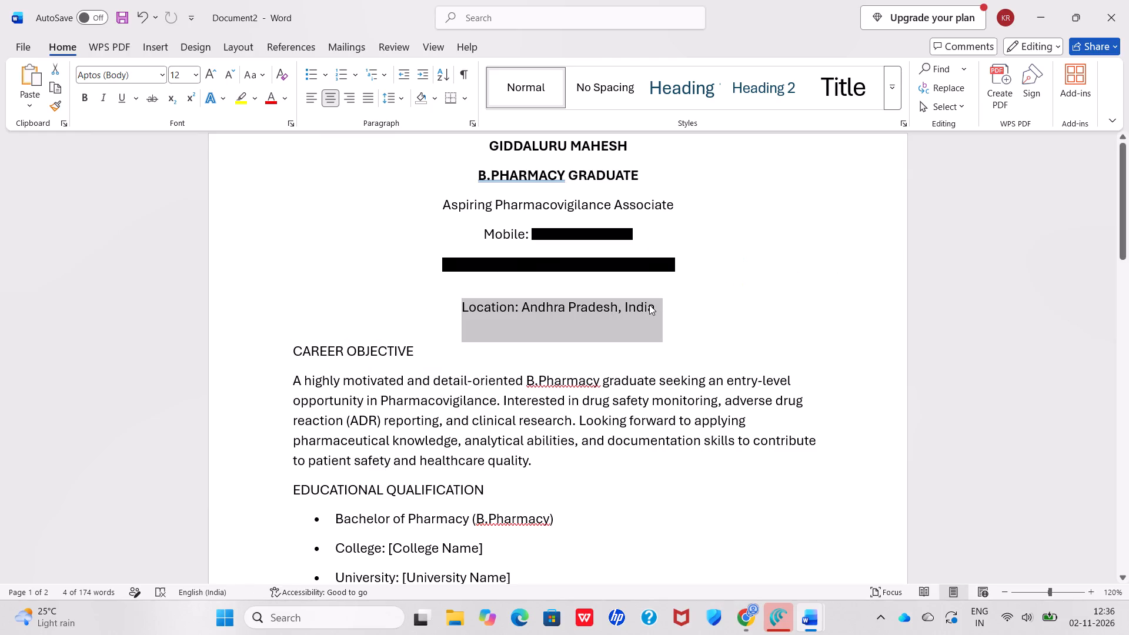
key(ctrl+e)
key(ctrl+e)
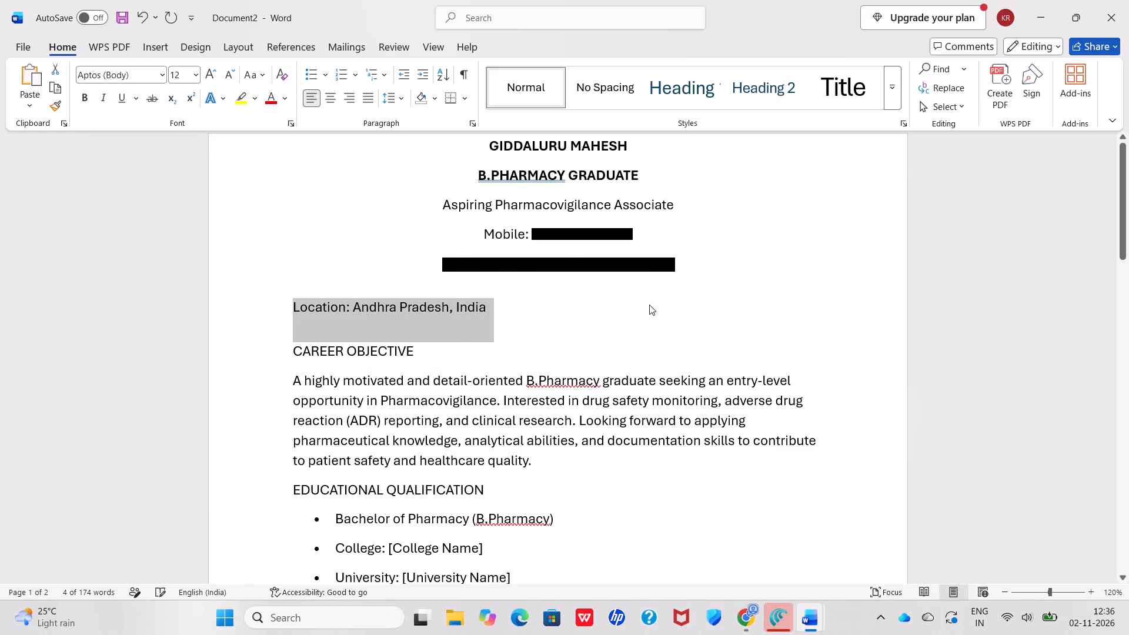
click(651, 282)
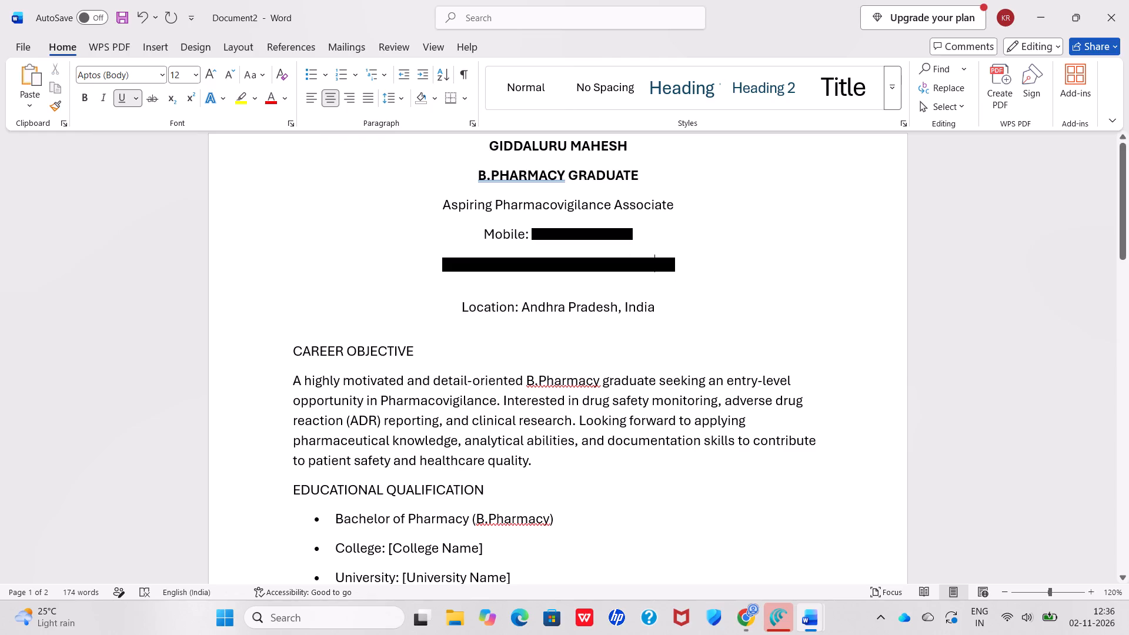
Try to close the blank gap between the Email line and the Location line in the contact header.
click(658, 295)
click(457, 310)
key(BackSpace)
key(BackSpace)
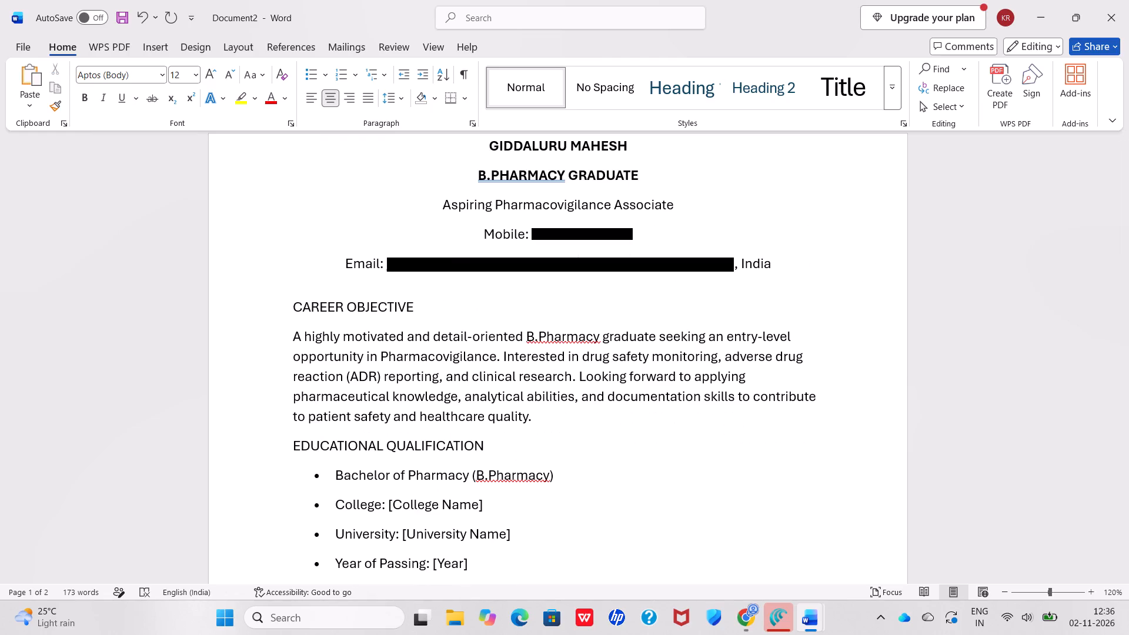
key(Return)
Undo the gap removal and the preceding alignment and spacing edits around the Location line.
key(ctrl+z)
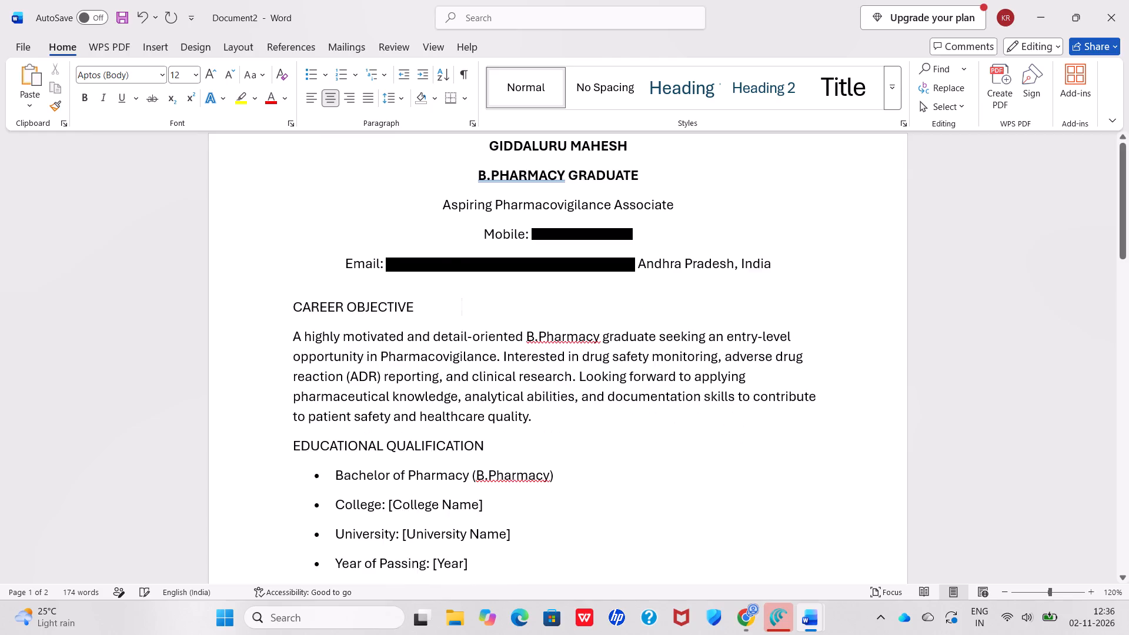
key(ctrl+z)
key(ctrl+z)
key(ctrl+z)
key(ctrl+z)
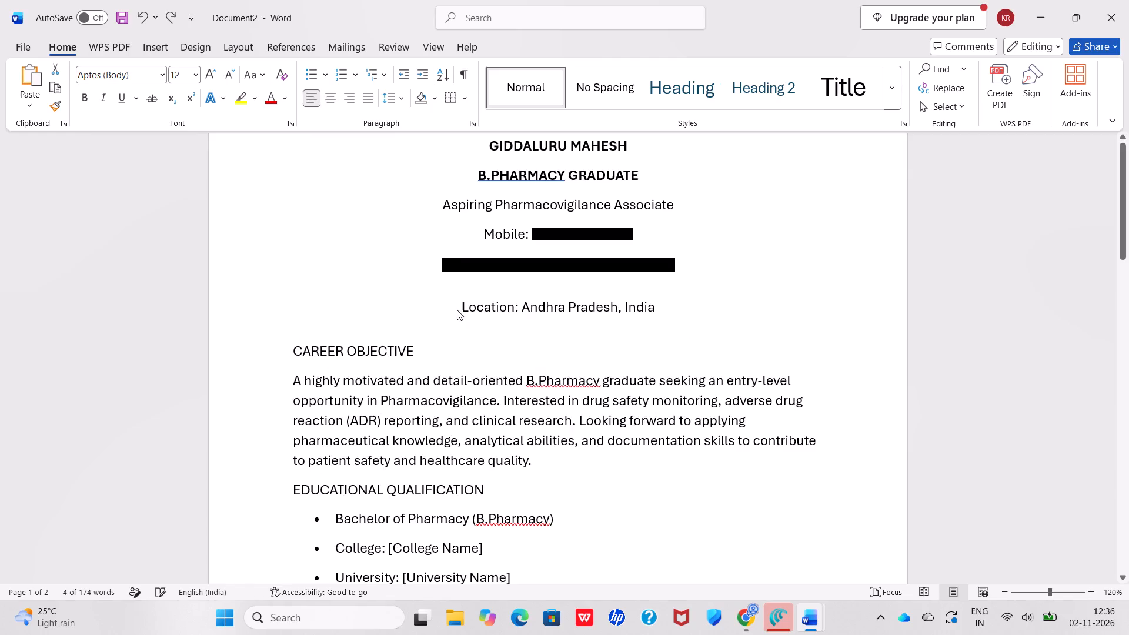
key(ctrl+z)
key(ctrl+z)
key(ctrl+z)
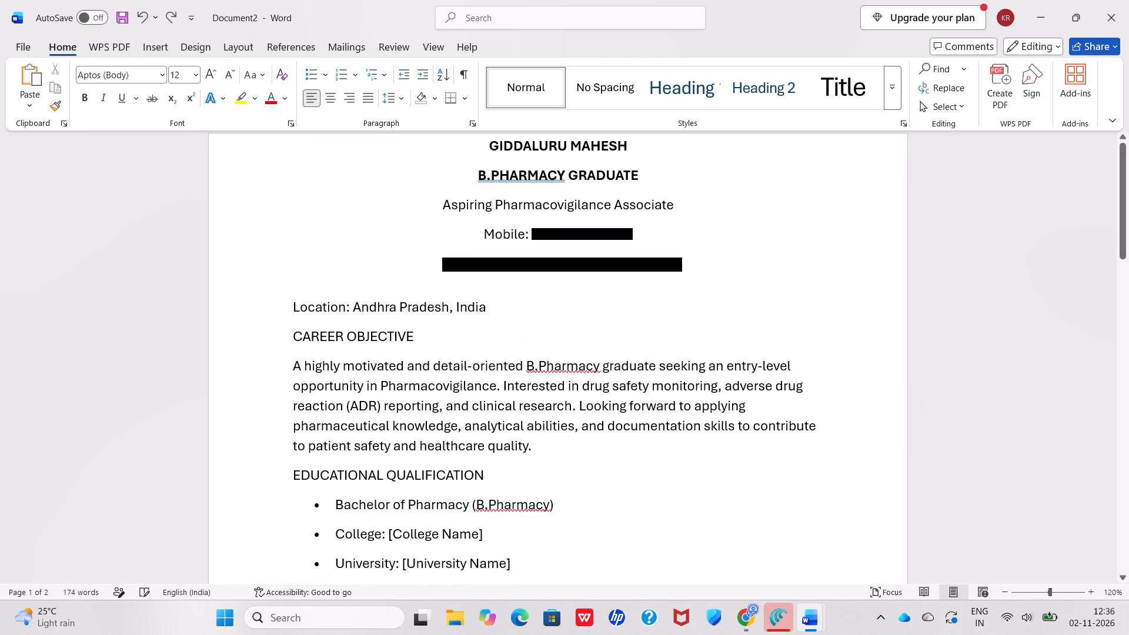
key(ctrl+z)
key(ctrl+z)
key(ctrl+z)
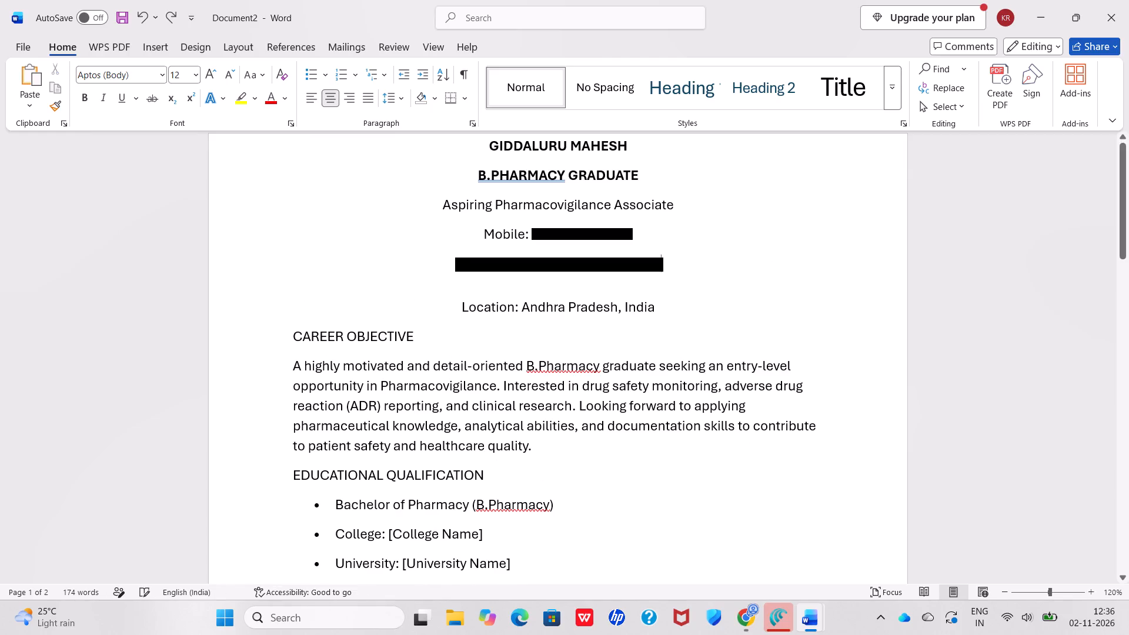
key(ctrl+z)
key(ctrl+z)
key(ctrl+z)
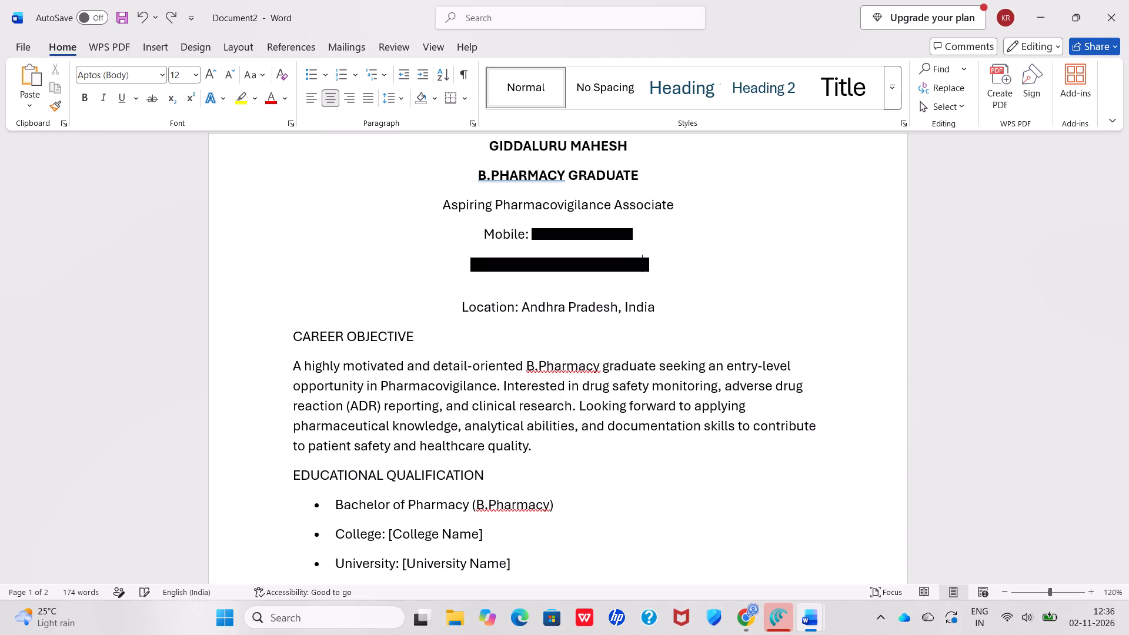
Undo the recent edits to the Email line back to before the blank gap above the Location line was inserted.
key(ctrl+z)
key(ctrl+z)
key(ctrl+z)
key(ctrl+z)
key(ctrl+z)
key(ctrl+z)
key(ctrl+z)
key(ctrl+z)
key(ctrl+z)
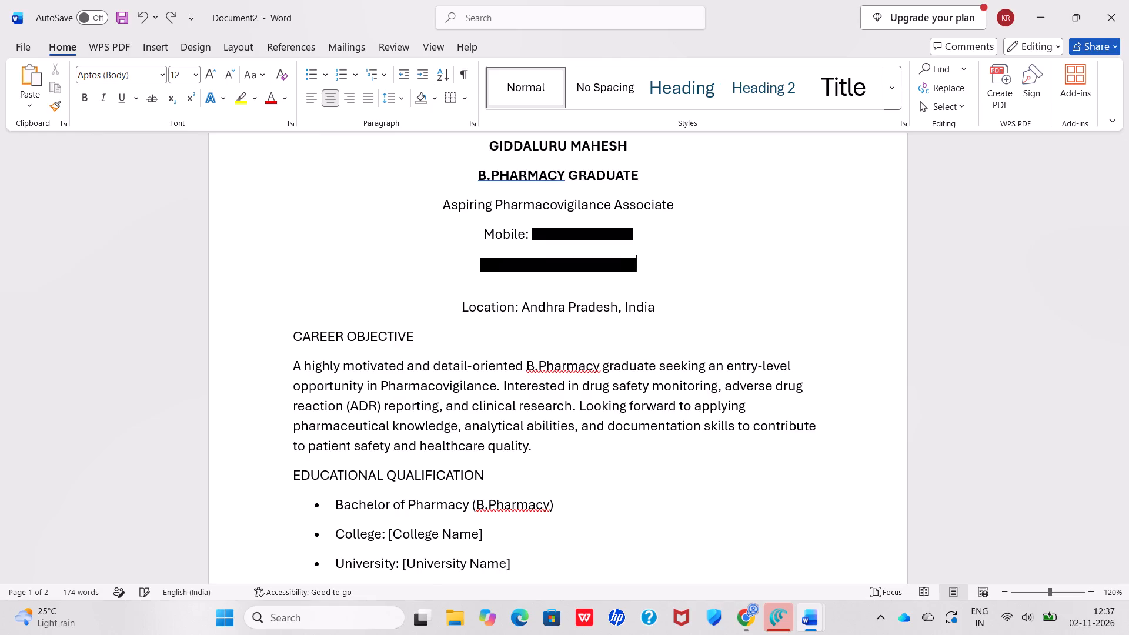
key(ctrl+z)
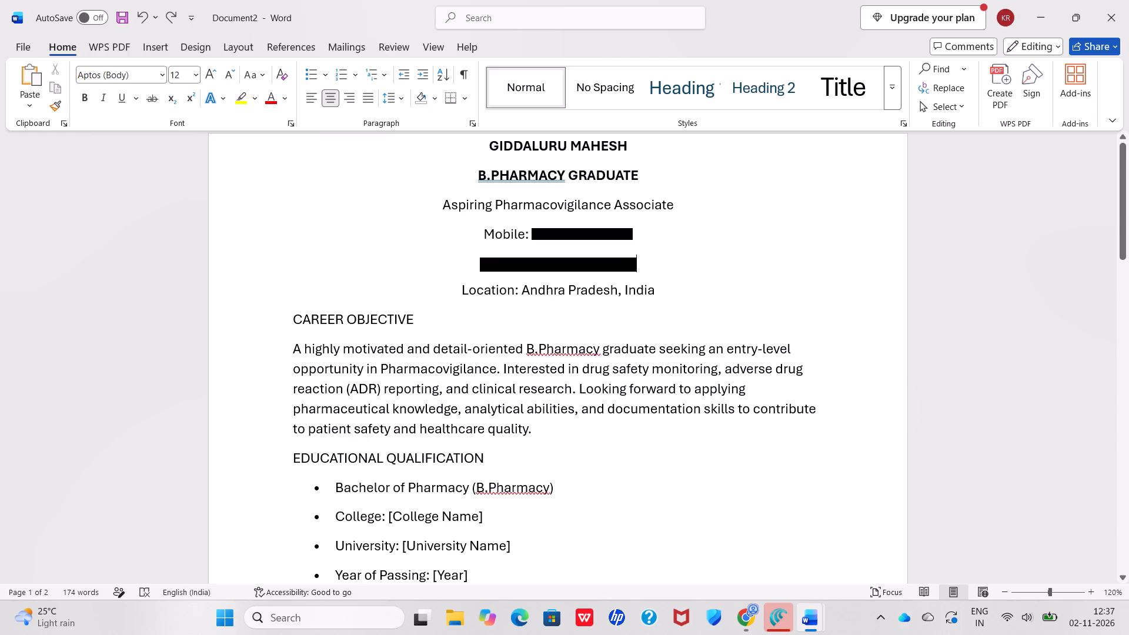
Complete the candidate's e-mail address in the contact header by re-entering its domain part.
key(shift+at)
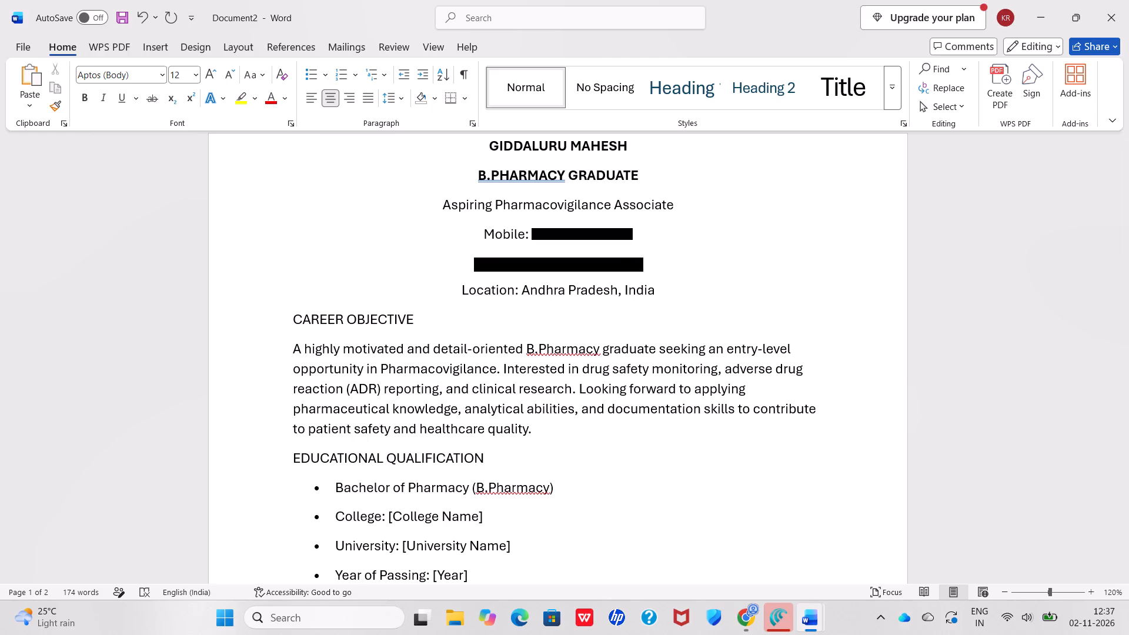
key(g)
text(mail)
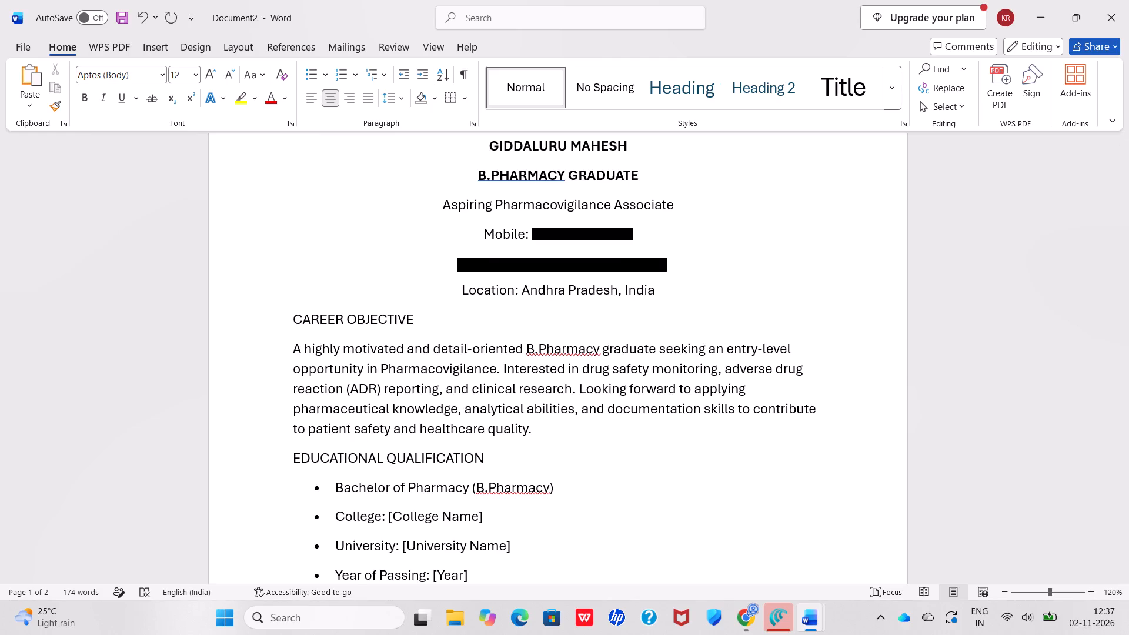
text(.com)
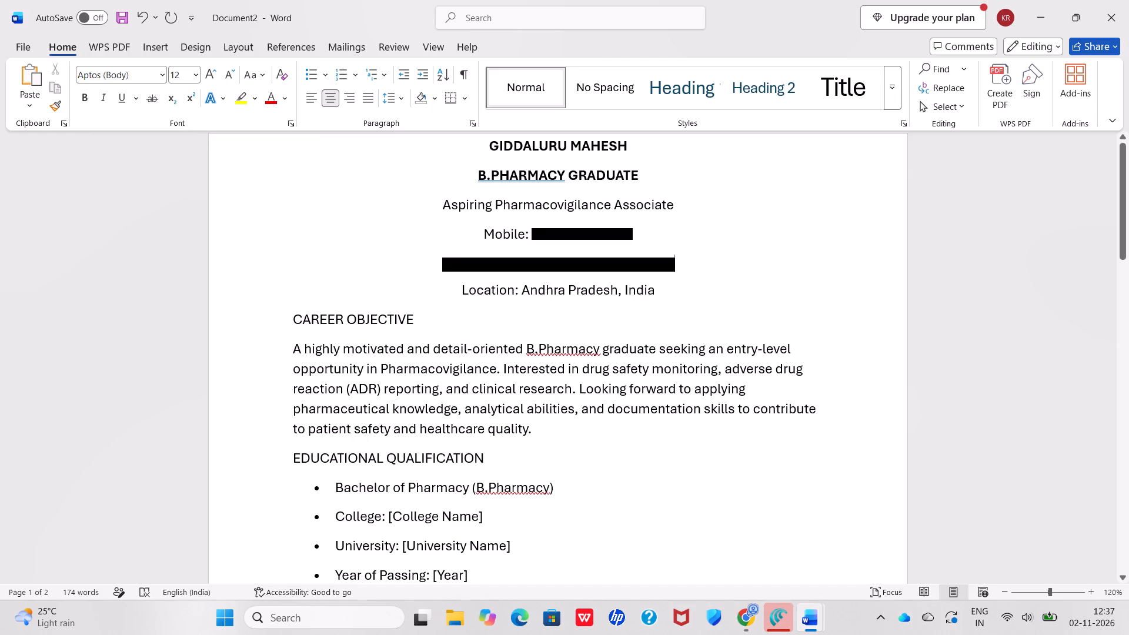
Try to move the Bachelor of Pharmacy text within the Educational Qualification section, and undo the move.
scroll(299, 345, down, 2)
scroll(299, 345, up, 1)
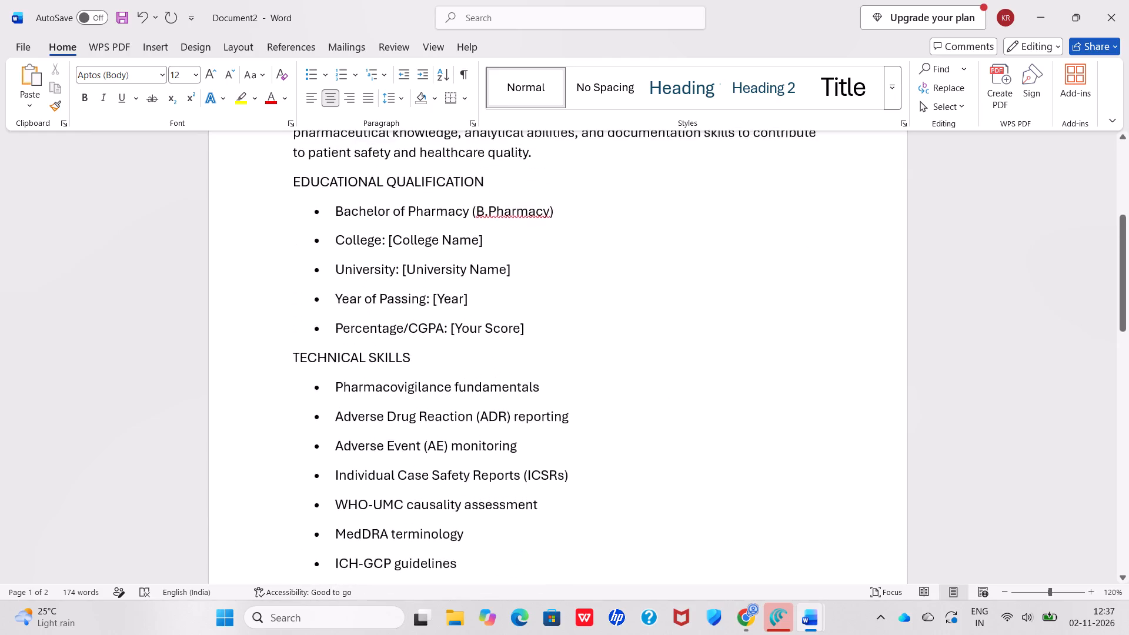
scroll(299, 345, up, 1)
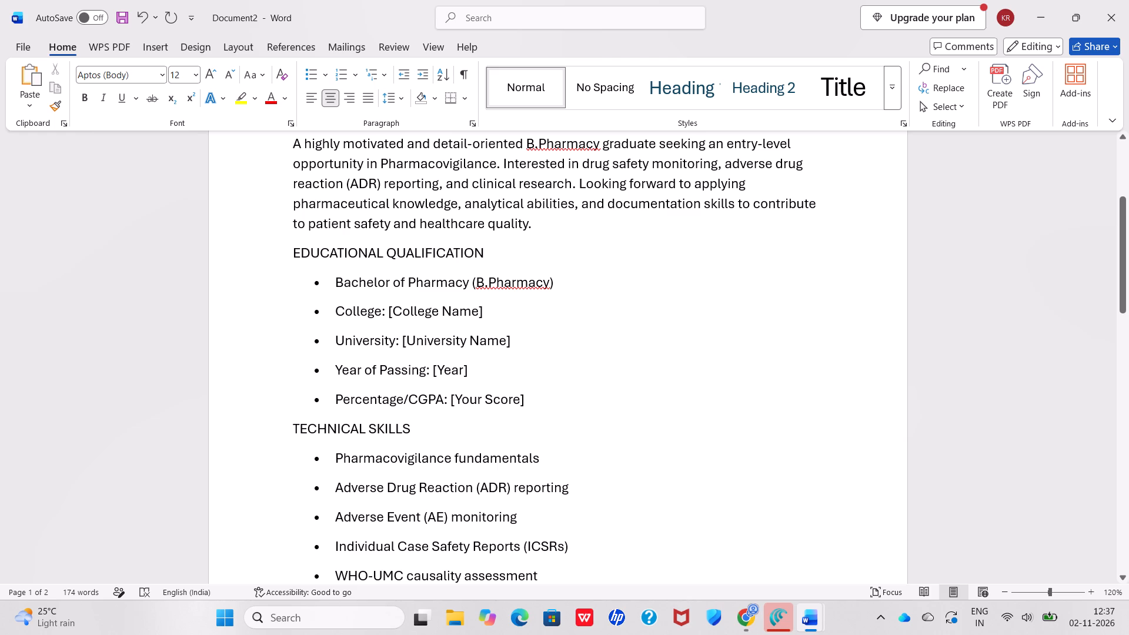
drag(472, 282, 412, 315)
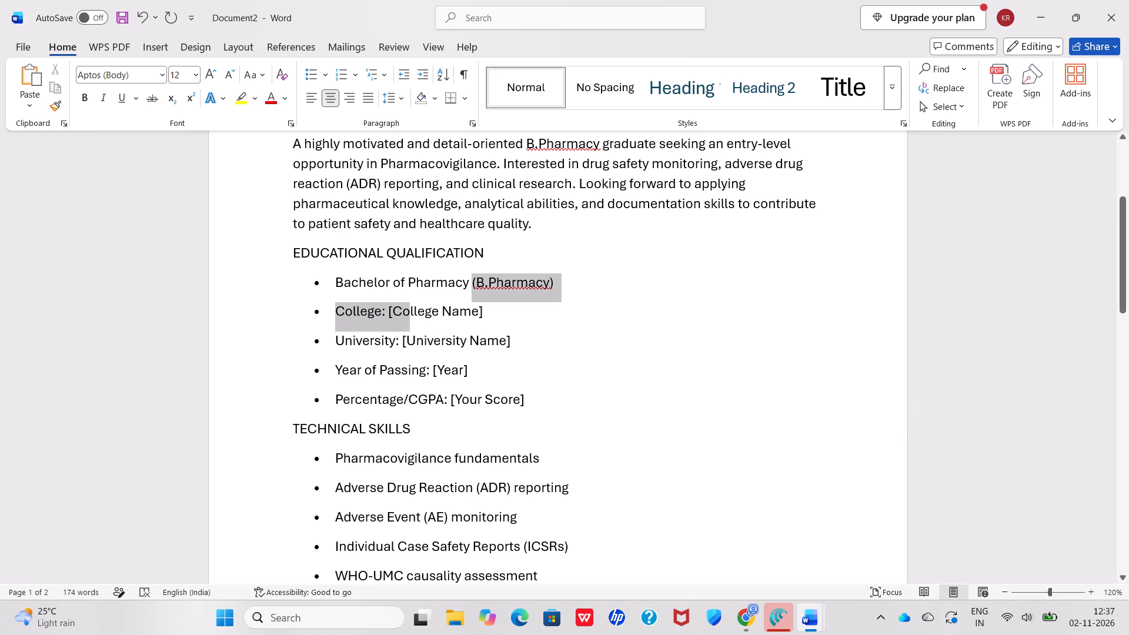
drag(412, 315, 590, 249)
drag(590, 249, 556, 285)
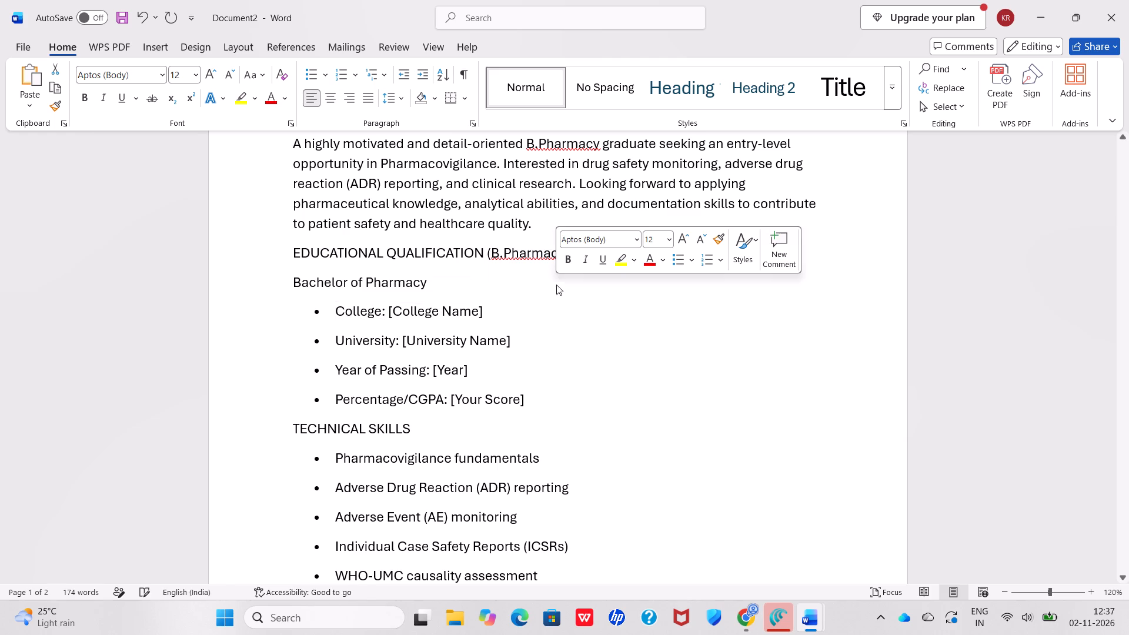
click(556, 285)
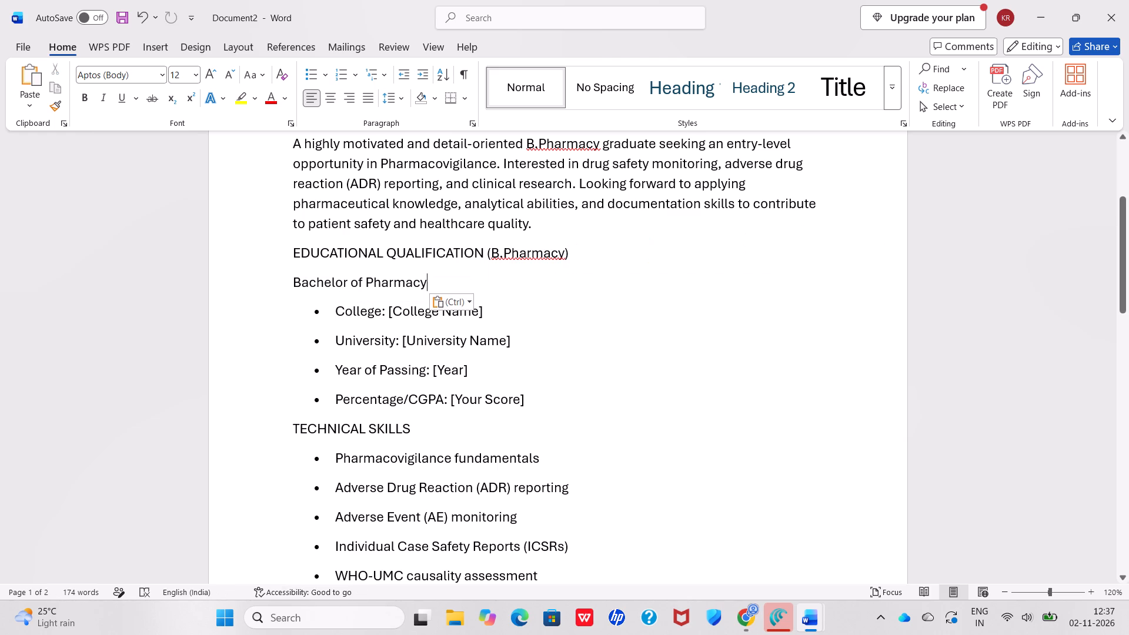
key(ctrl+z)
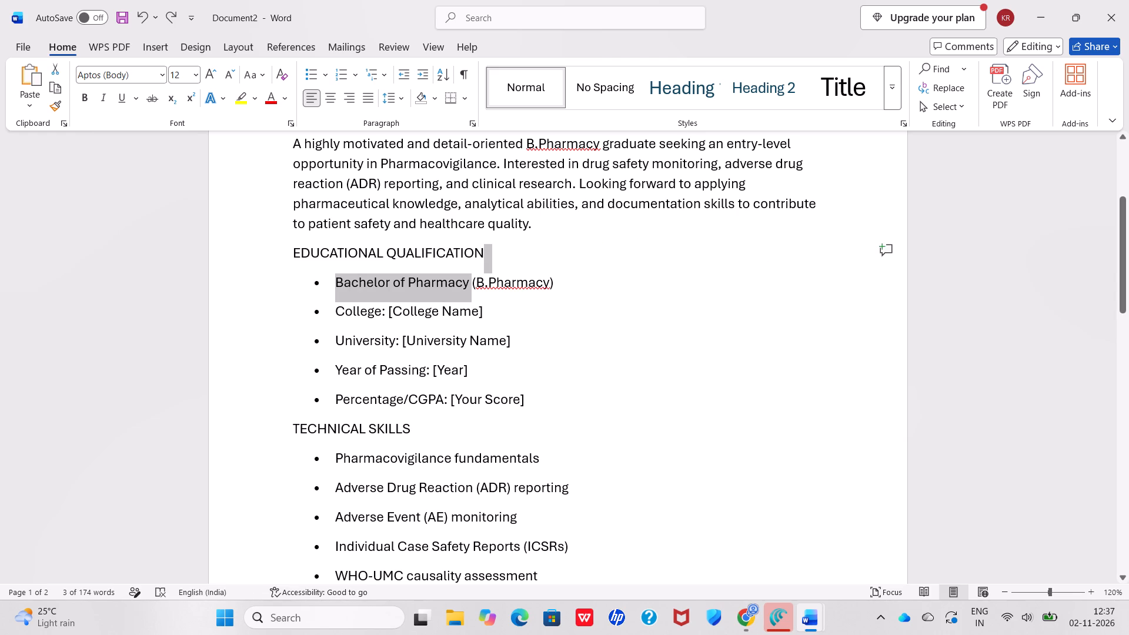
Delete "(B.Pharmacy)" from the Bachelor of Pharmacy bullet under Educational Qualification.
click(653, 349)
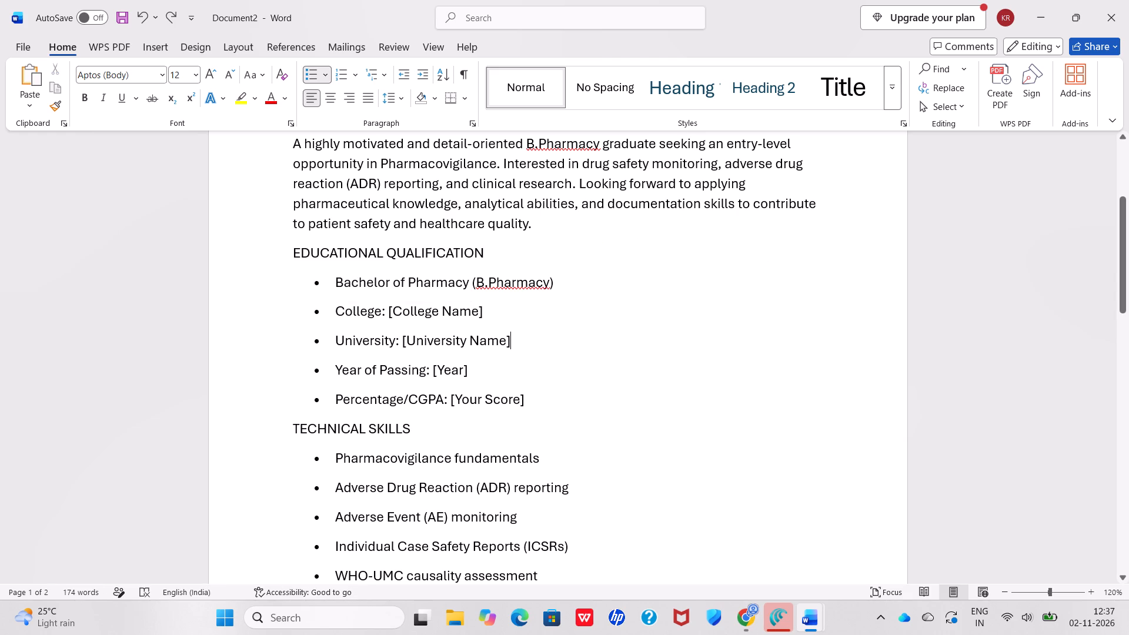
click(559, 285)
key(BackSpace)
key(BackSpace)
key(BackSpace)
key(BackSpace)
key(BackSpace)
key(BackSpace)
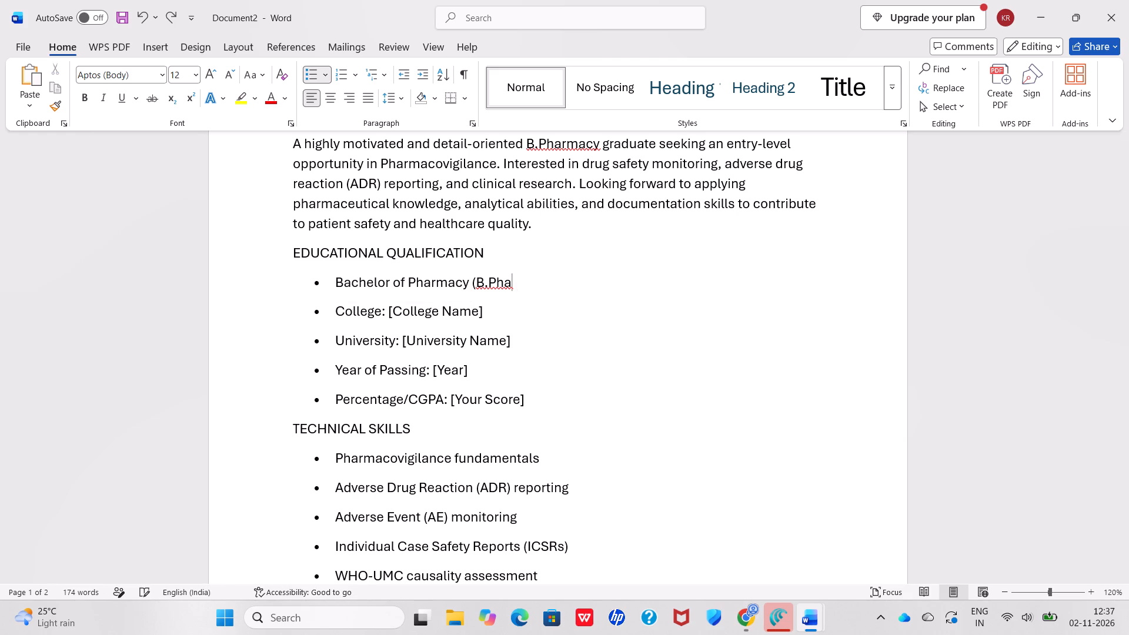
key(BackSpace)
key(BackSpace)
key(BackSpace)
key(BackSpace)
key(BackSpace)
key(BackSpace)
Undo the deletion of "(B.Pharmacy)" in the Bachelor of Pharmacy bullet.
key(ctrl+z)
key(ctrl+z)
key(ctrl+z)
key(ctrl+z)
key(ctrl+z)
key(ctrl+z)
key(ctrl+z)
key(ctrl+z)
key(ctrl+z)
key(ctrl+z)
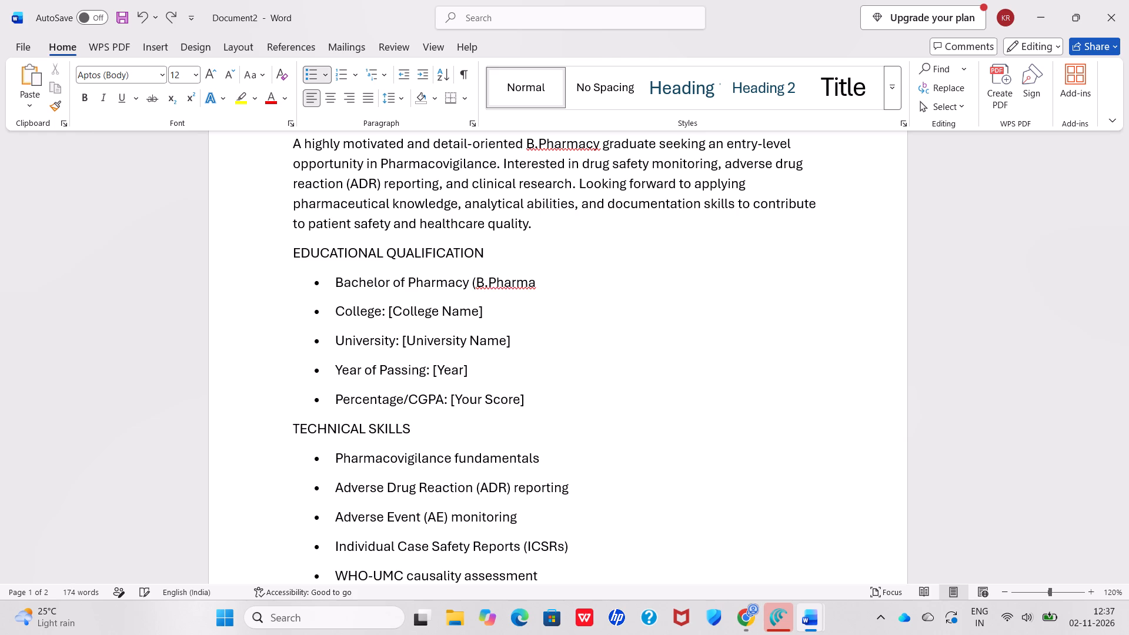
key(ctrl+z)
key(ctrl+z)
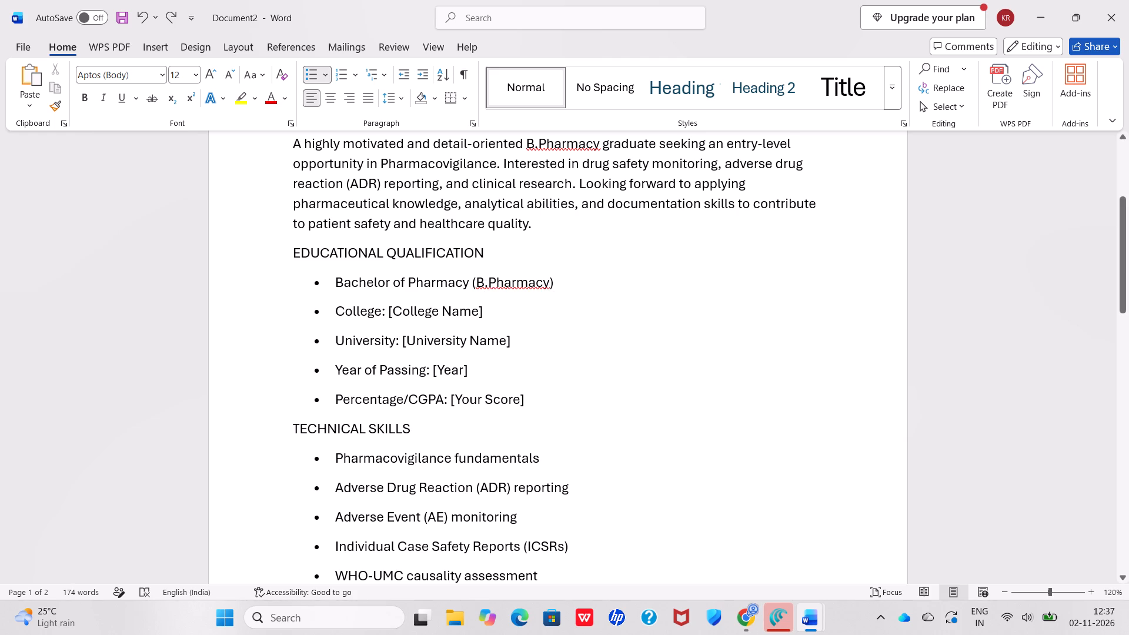
Replace the [College Name] placeholder in the College bullet with Mohan Babu University.
drag(385, 313, 489, 317)
key(BackSpace)
key(shift+colon)
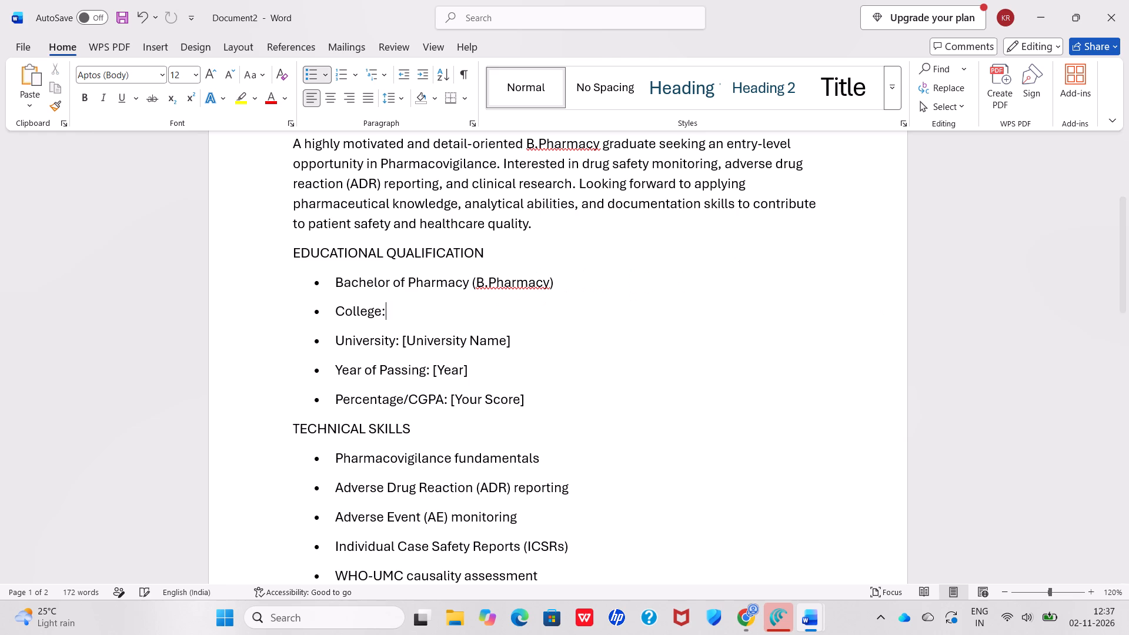
text(mo)
key(BackSpace)
key(BackSpace)
key(space)
key(shift+m)
text(ohan babu)
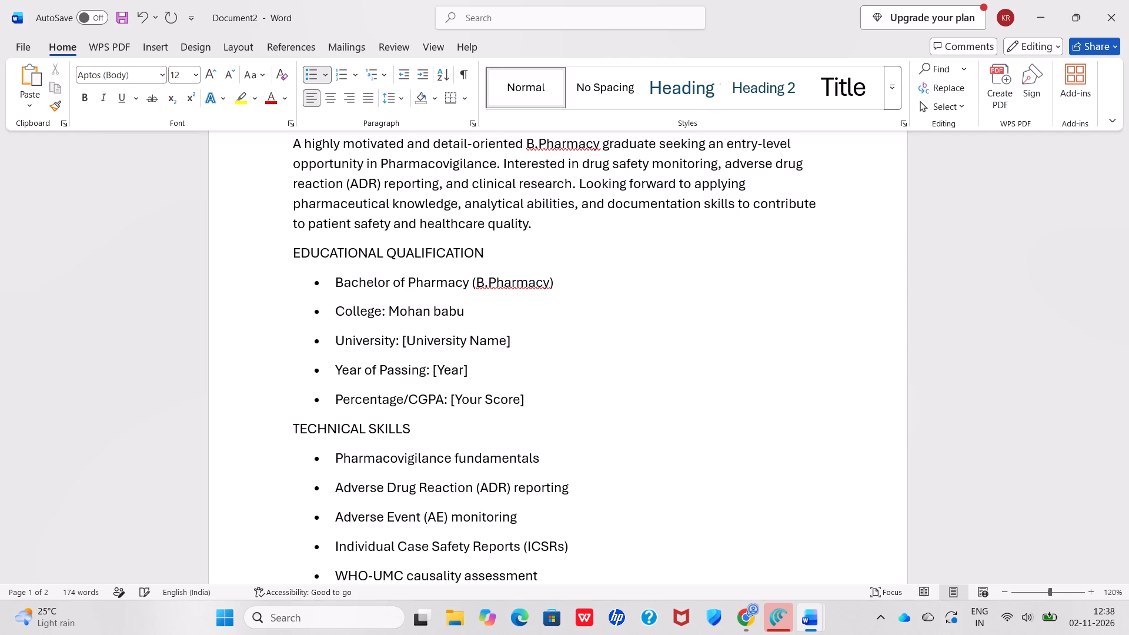
key(equal)
key(BackSpace)
key(BackSpace)
key(BackSpace)
key(BackSpace)
key(BackSpace)
text(Babu Un)
key(space)
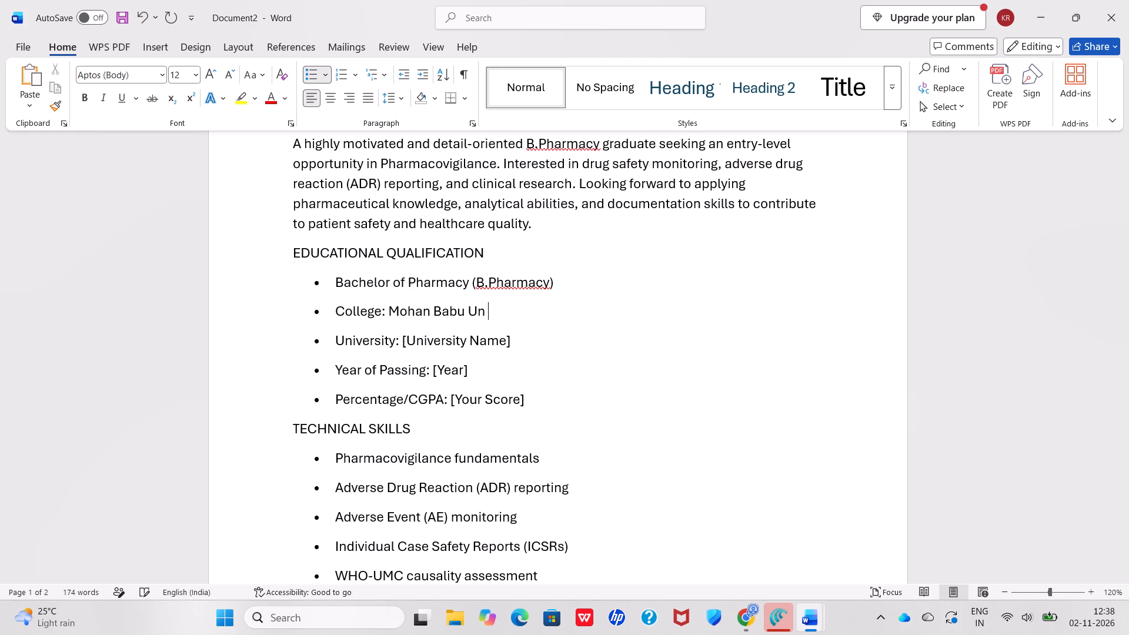
key(i)
text(versity)
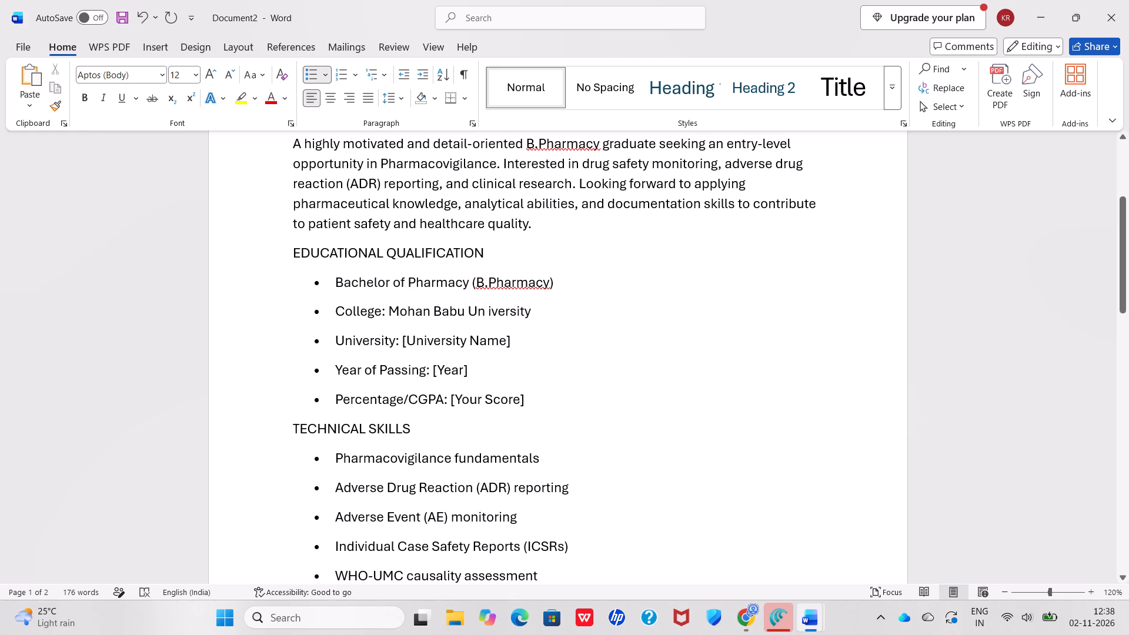
Change the college name in the College bullet to "MB school of pharmaceutical science".
key(BackSpace)
key(BackSpace)
key(BackSpace)
key(BackSpace)
key(BackSpace)
key(BackSpace)
key(BackSpace)
key(BackSpace)
key(BackSpace)
key(BackSpace)
key(BackSpace)
key(BackSpace)
key(BackSpace)
key(BackSpace)
key(BackSpace)
key(BackSpace)
key(BackSpace)
key(BackSpace)
key(BackSpace)
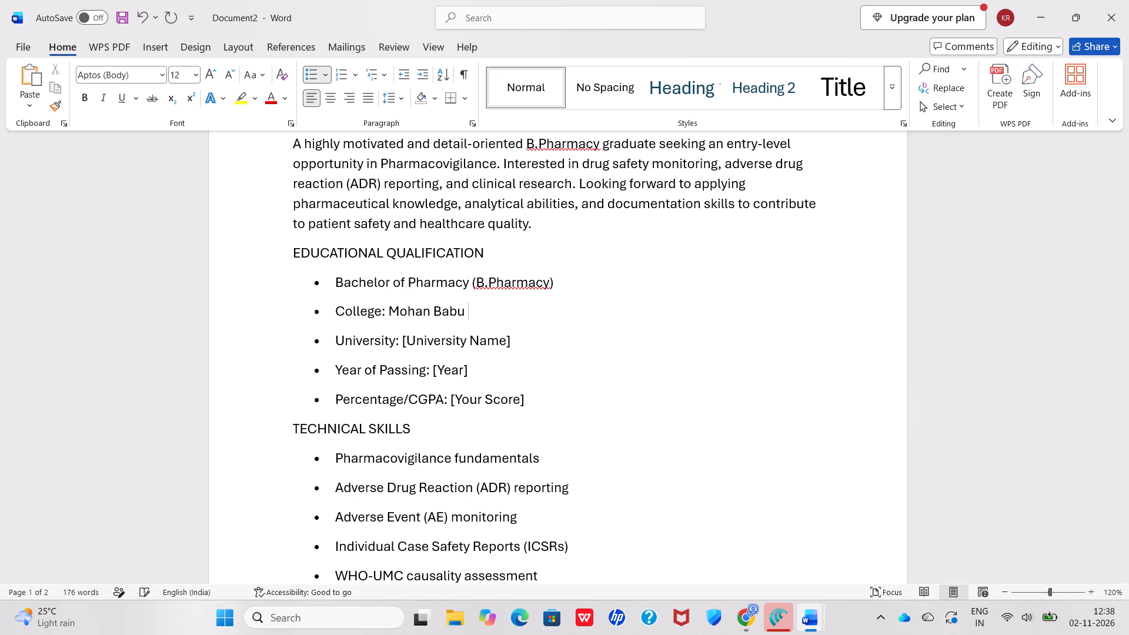
key(BackSpace)
key(BackSpace)
key(shift+b)
key(space)
text(school of pharmaceutical sci)
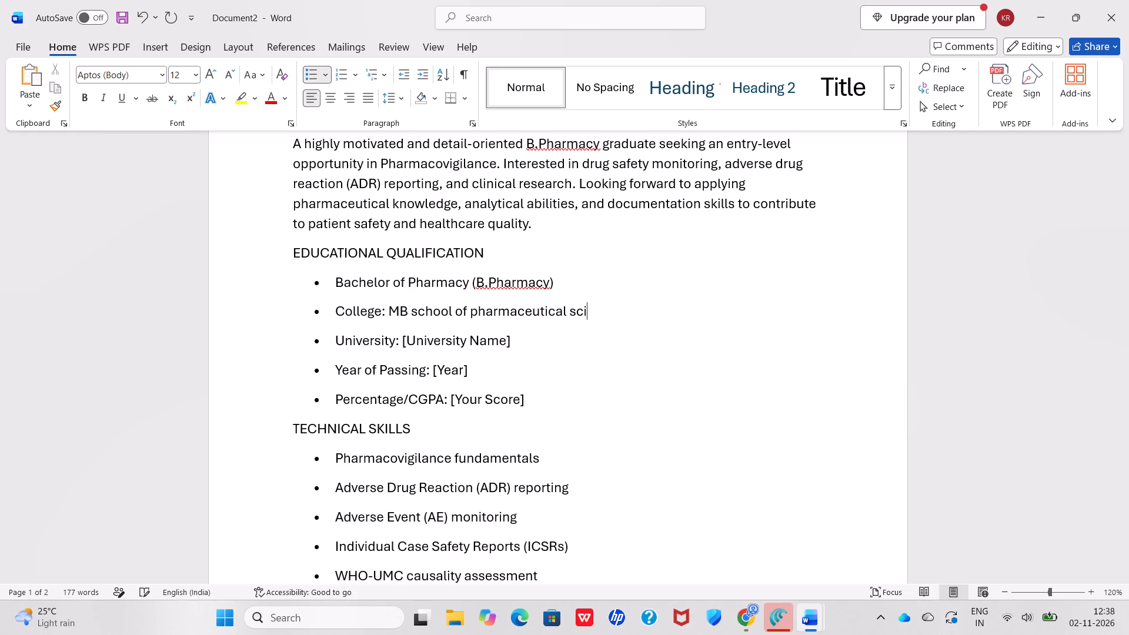
text(ence)
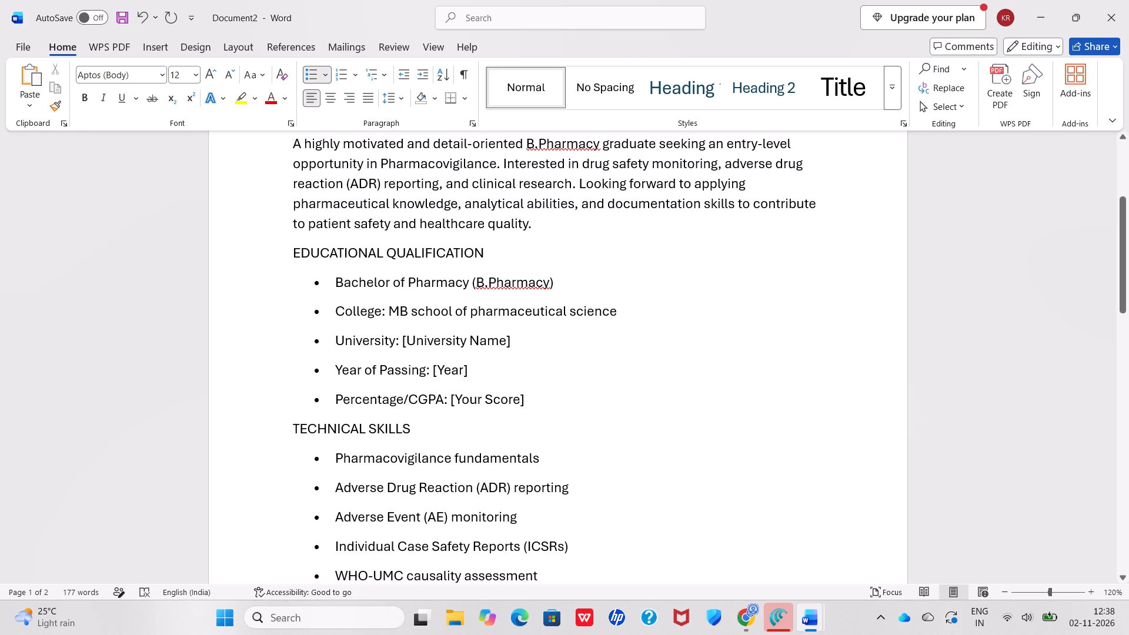
Replace the [University Name] placeholder in the University bullet with "Mohan Babu University".
drag(396, 339, 506, 342)
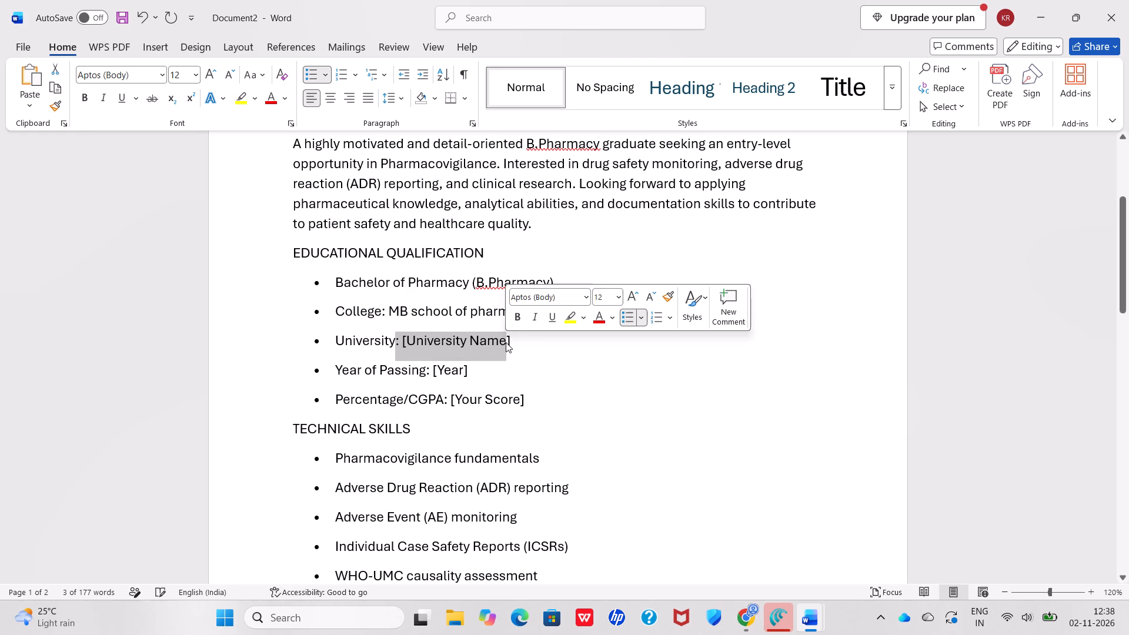
key(BackSpace)
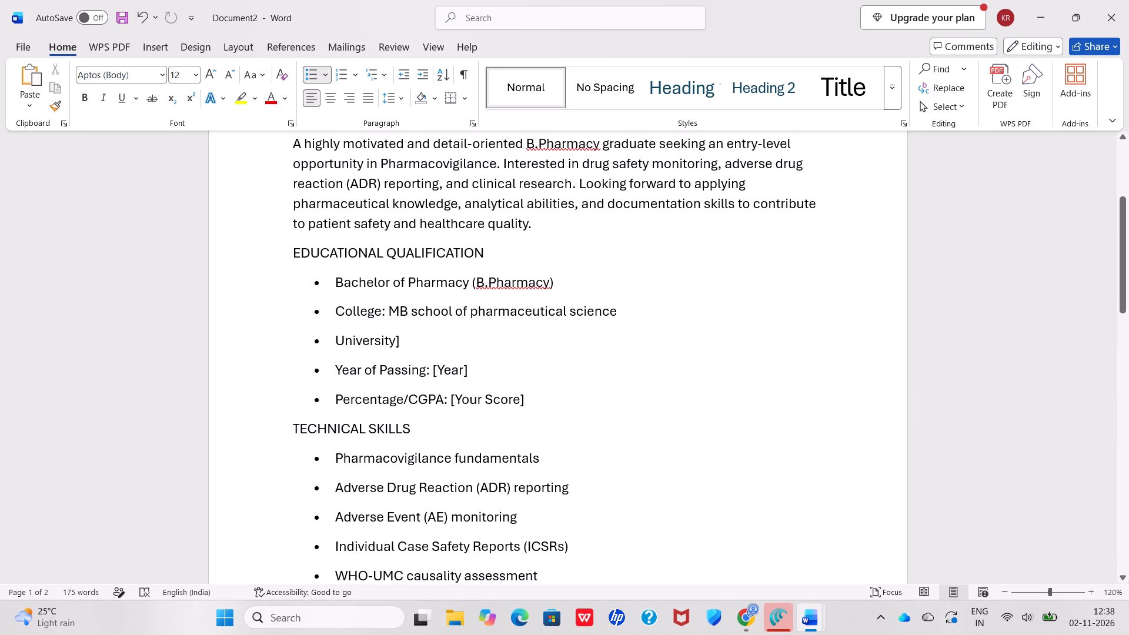
key(Right)
key(BackSpace)
key(shift+colon)
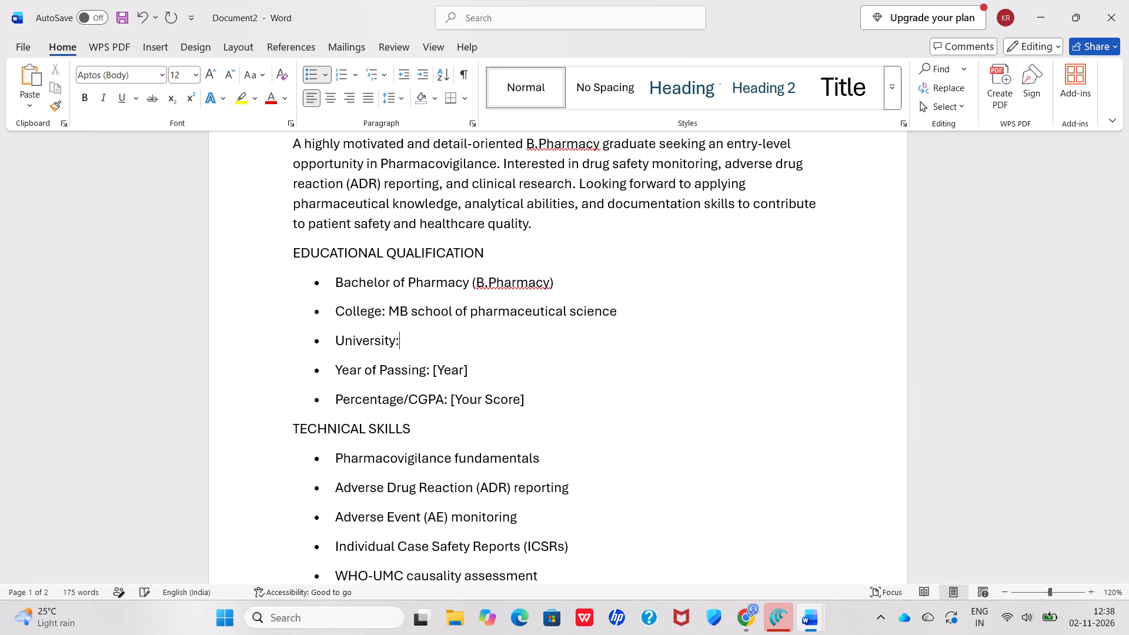
key(space)
key(shift+m)
text(ohan B)
text(abu Univers)
text(ity)
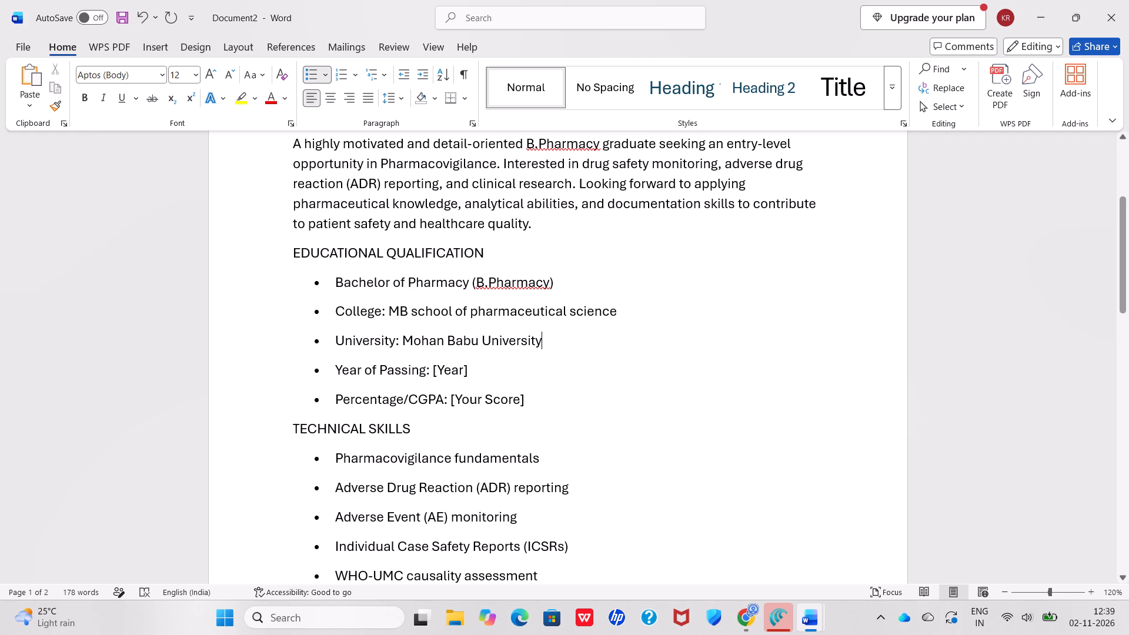
Replace the [Year] placeholder in the Year of Passing bullet with 2027.
drag(437, 371, 460, 376)
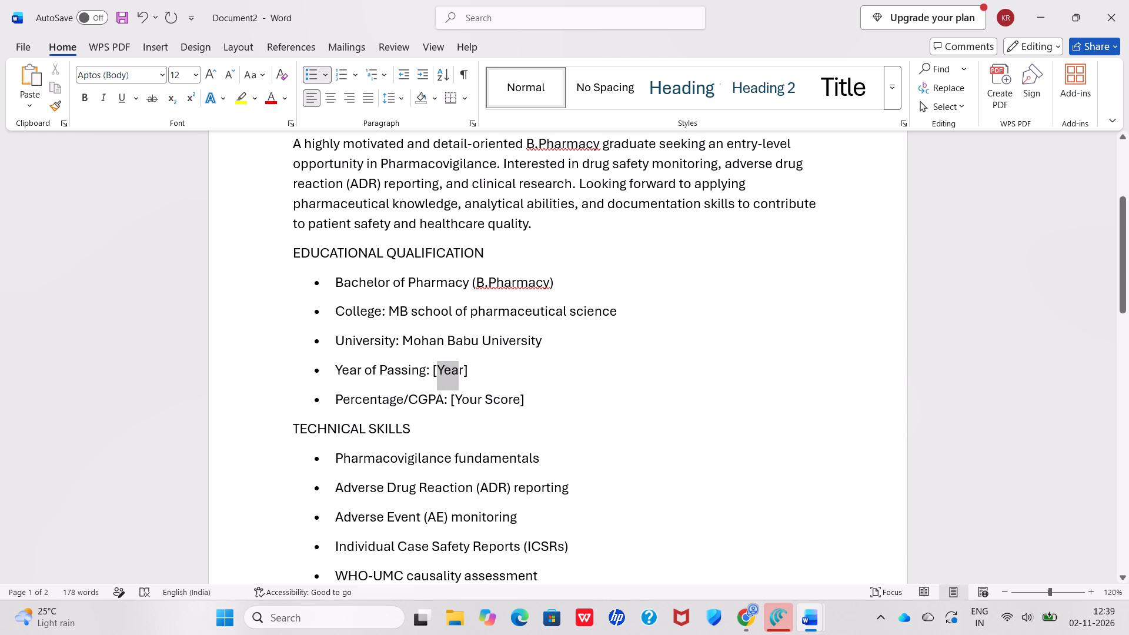
drag(460, 376, 472, 372)
key(BackSpace)
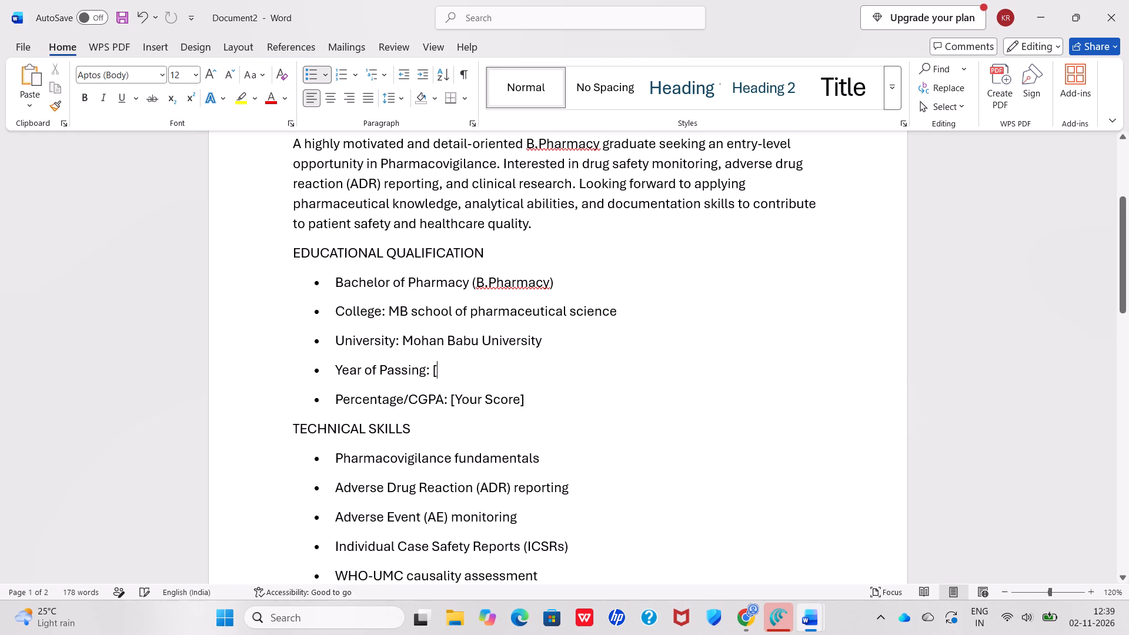
key(BackSpace)
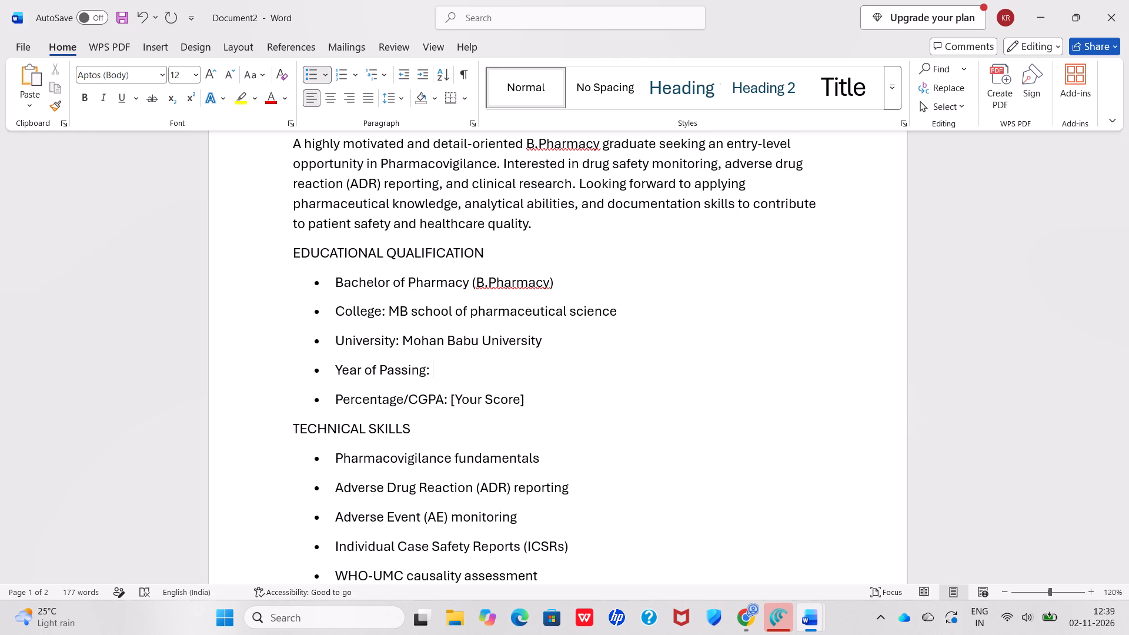
text(2027)
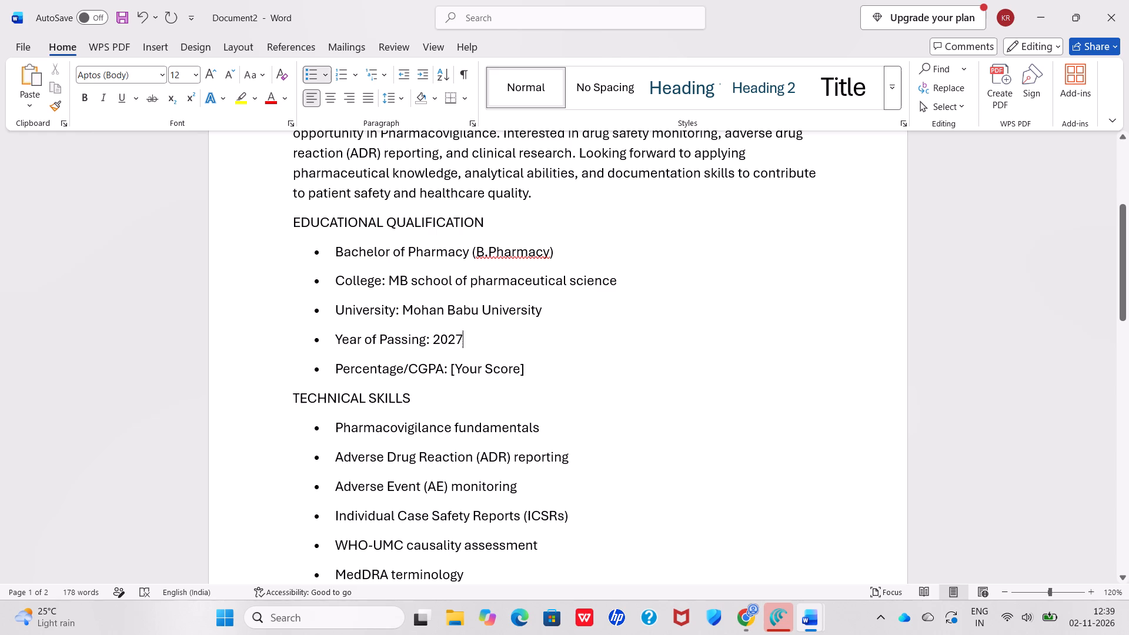
Delete the Percentage/CGPA bullet from the Educational Qualification section.
click(318, 369)
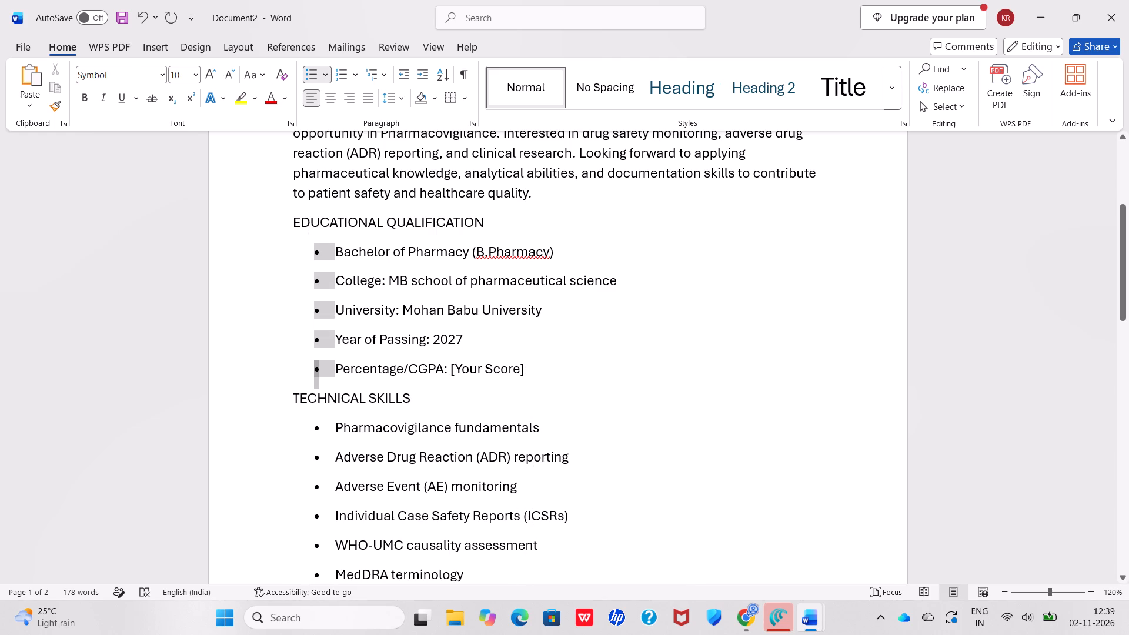
click(333, 368)
drag(333, 368, 541, 374)
key(BackSpace)
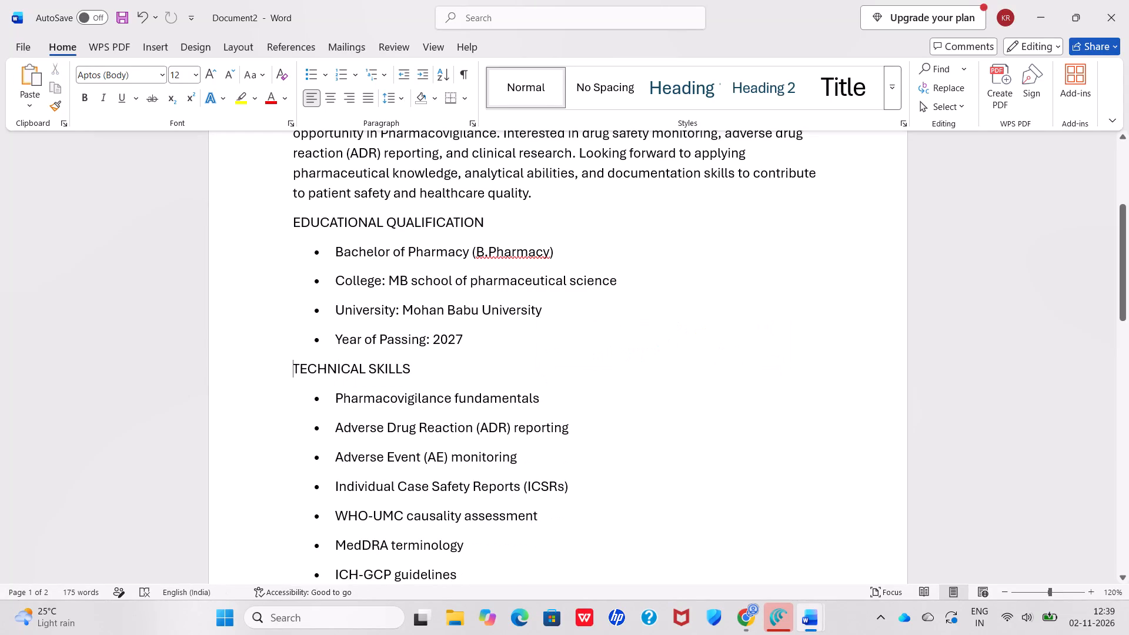
key(Return)
key(BackSpace)
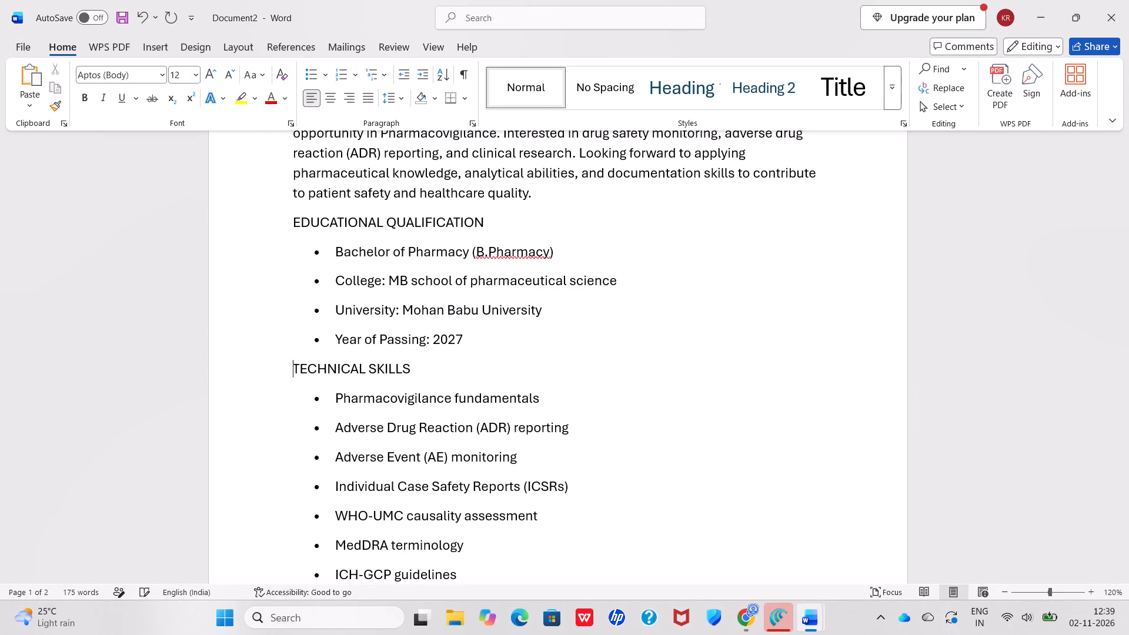
Delete the "Attention to detail" bullet from the Personal Strengths section.
scroll(541, 374, down, 1)
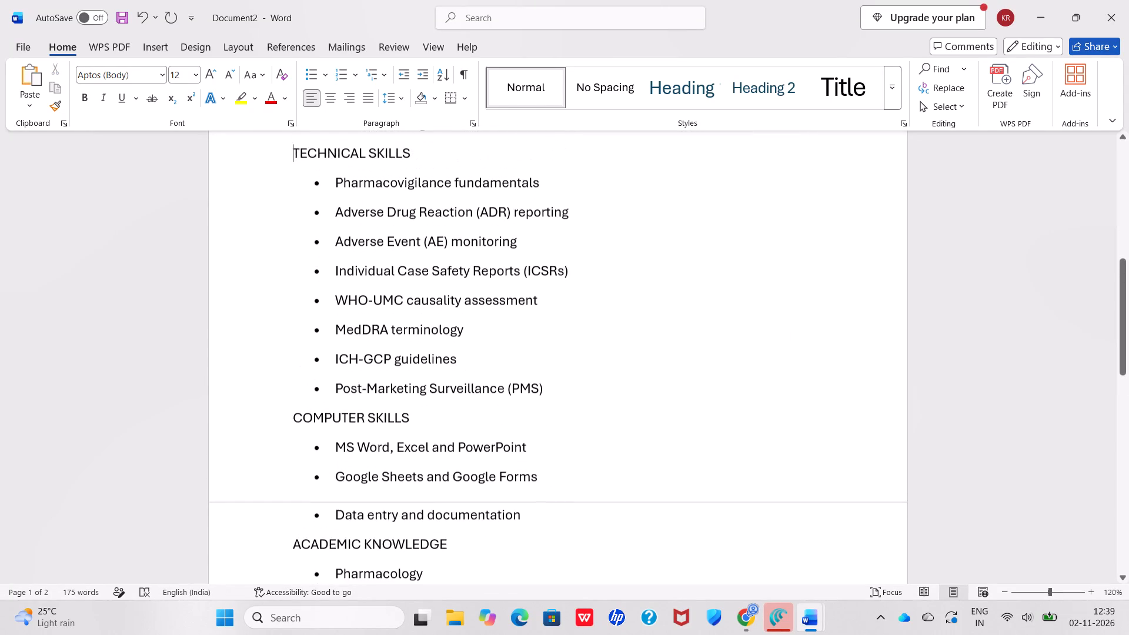
scroll(541, 374, down, 1)
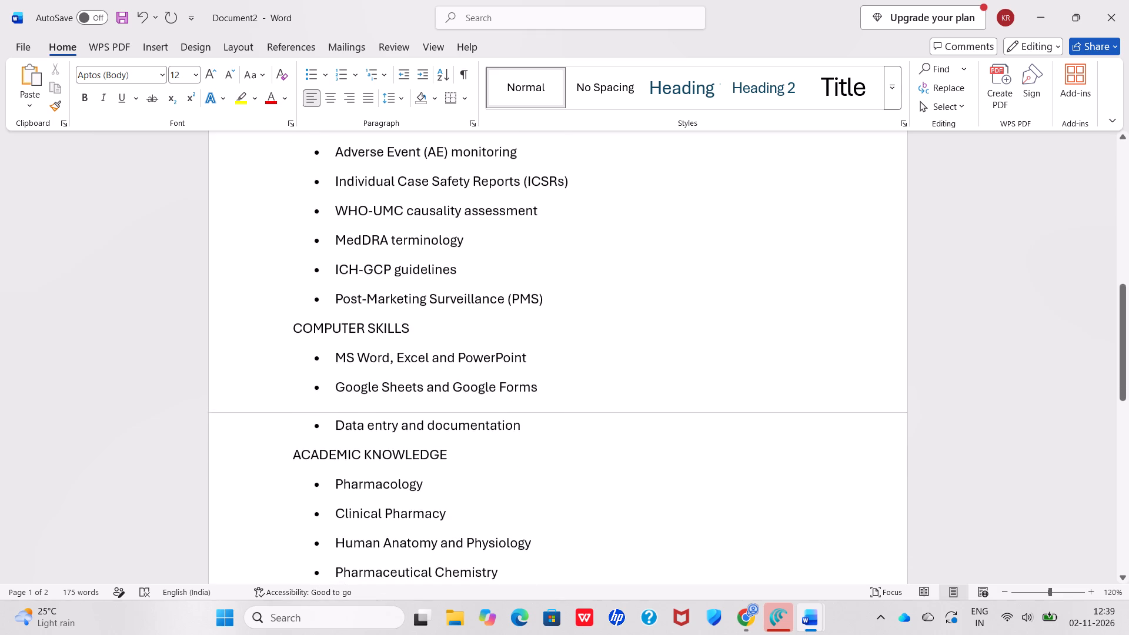
scroll(541, 374, up, 2)
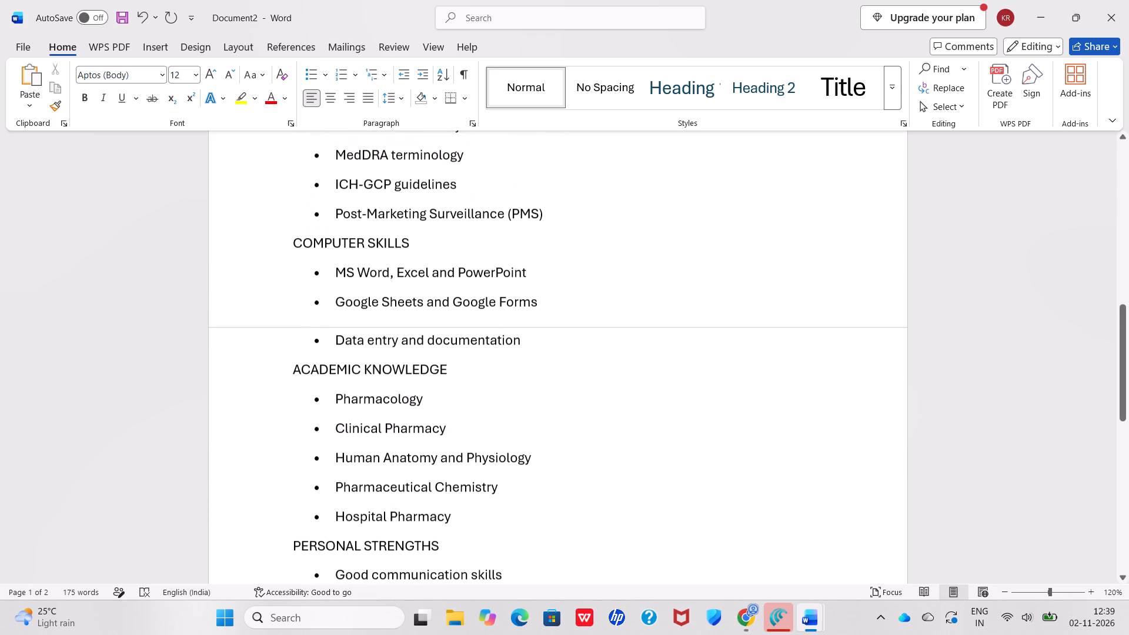
scroll(541, 374, up, 1)
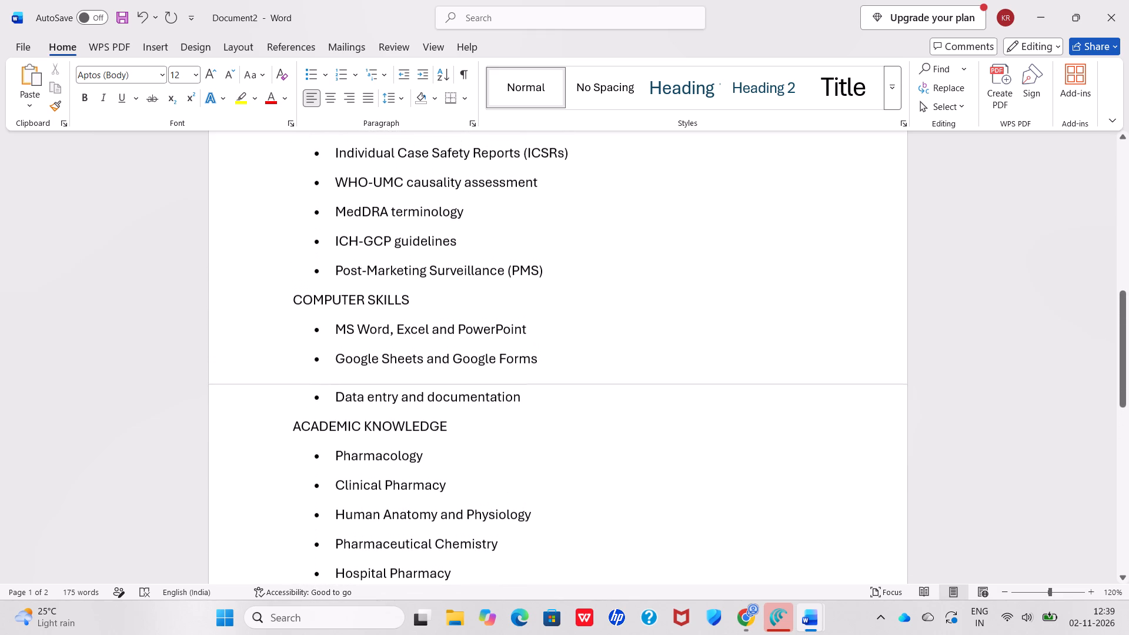
scroll(541, 374, up, 3)
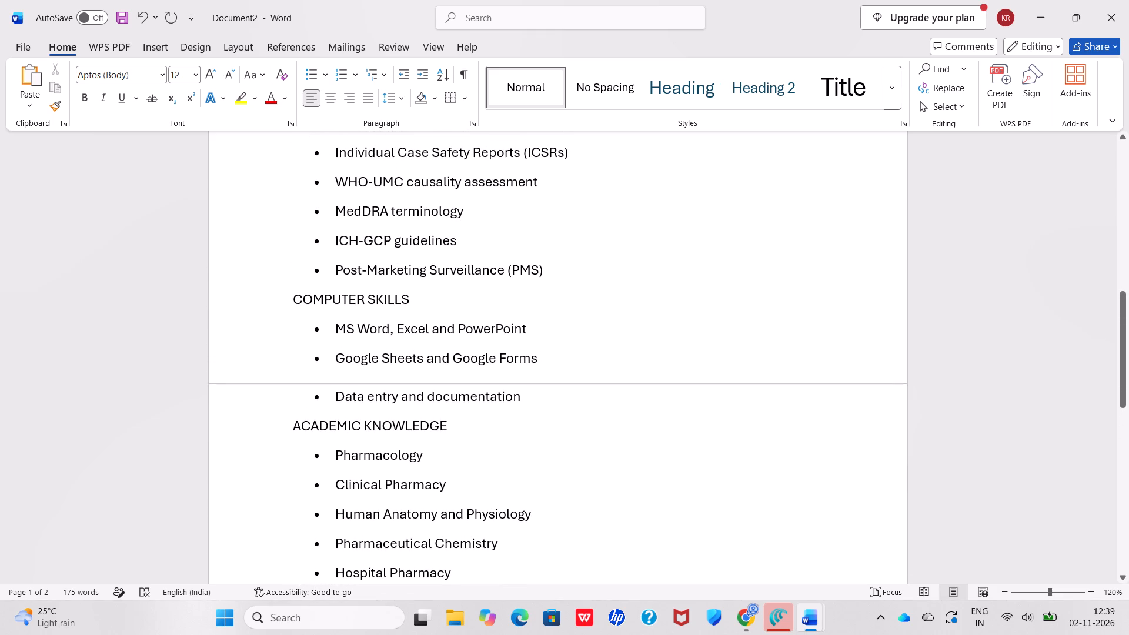
scroll(473, 332, down, 1)
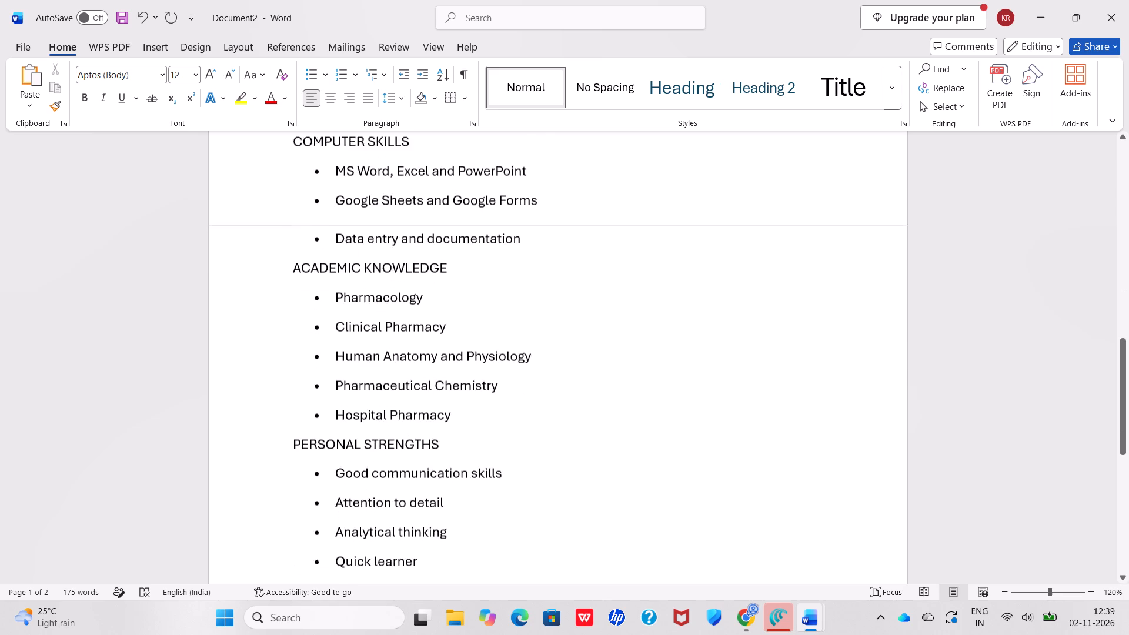
scroll(473, 332, down, 3)
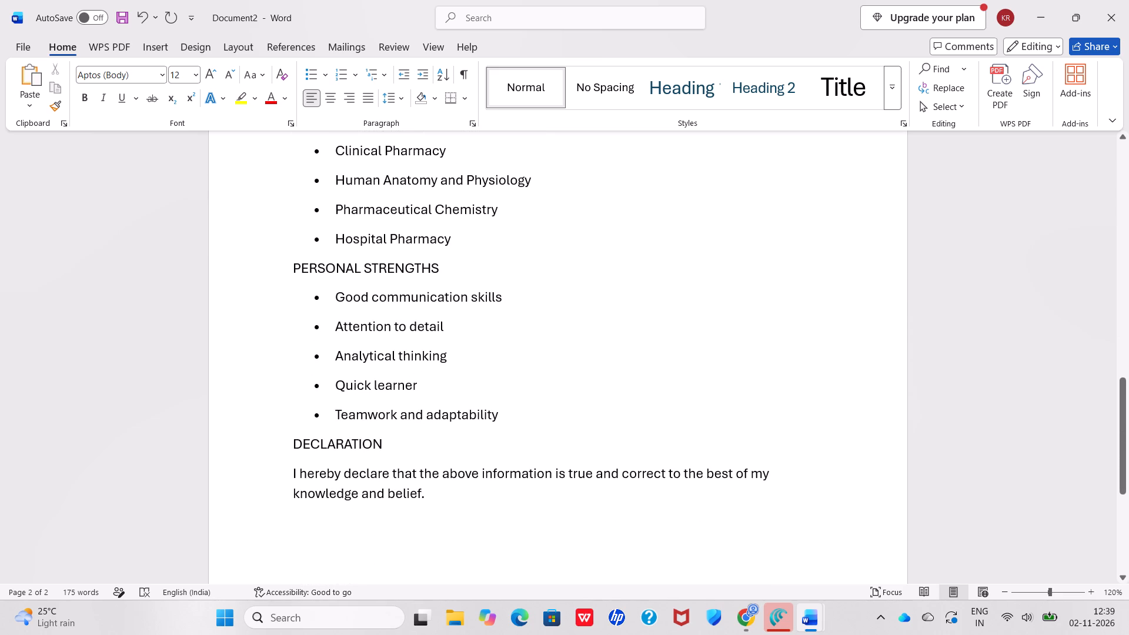
drag(313, 325, 427, 335)
key(BackSpace)
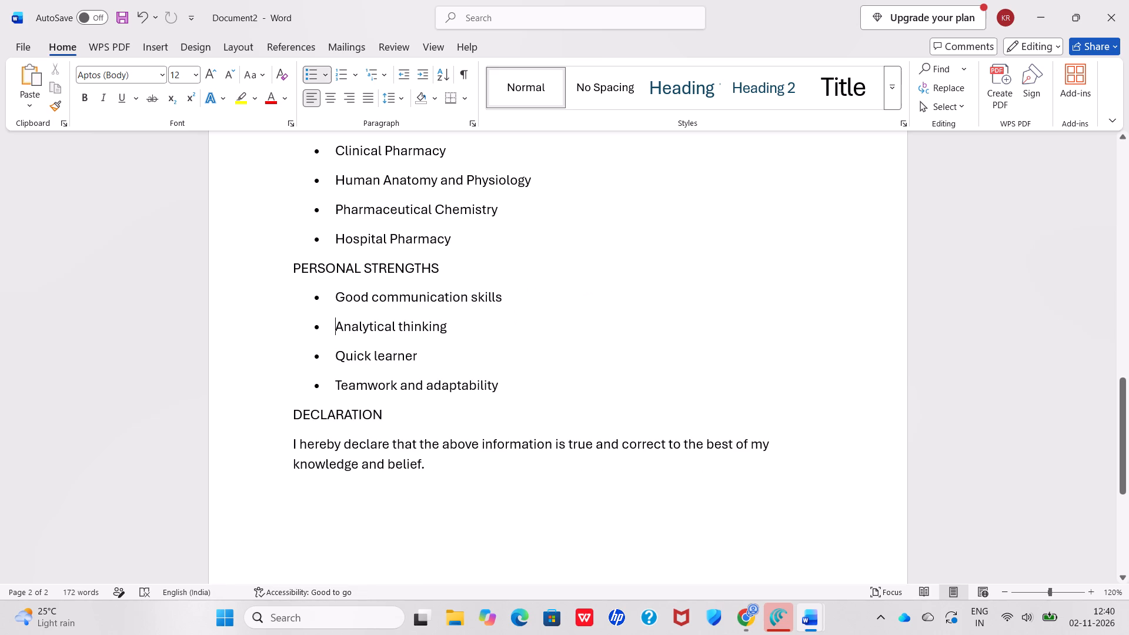
Delete the "Quick learner" bullet from the Personal Strengths section.
drag(331, 391, 483, 391)
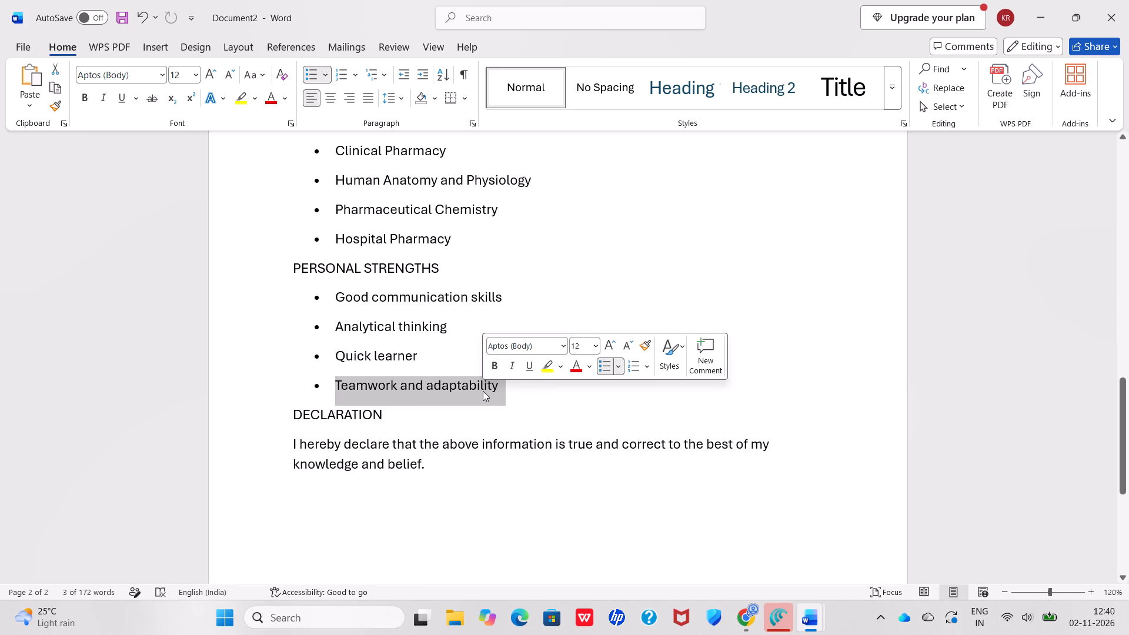
click(467, 352)
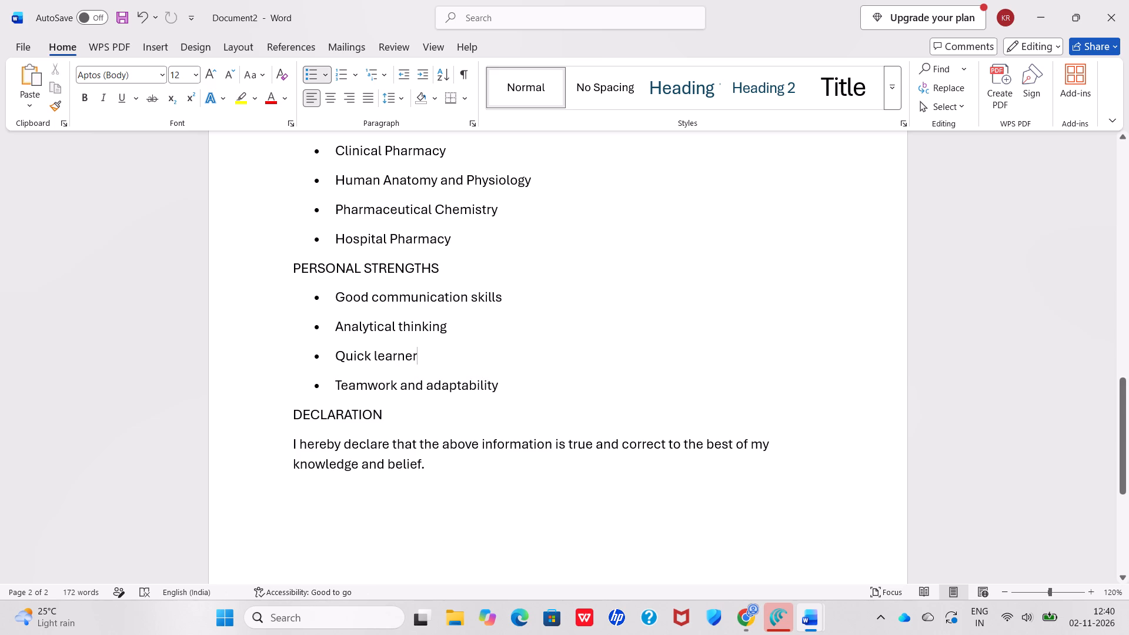
drag(332, 356, 439, 368)
key(BackSpace)
Delete the "Google Sheets and Google Forms" bullet from the Computer Skills section.
scroll(397, 379, up, 1)
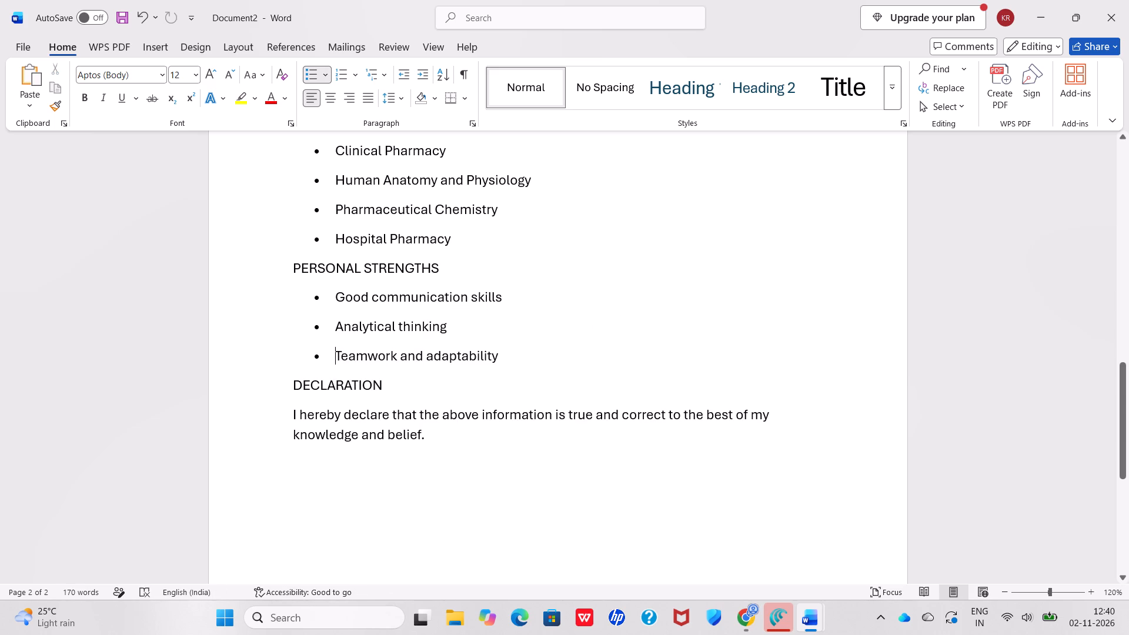
scroll(397, 379, up, 1)
scroll(397, 379, down, 1)
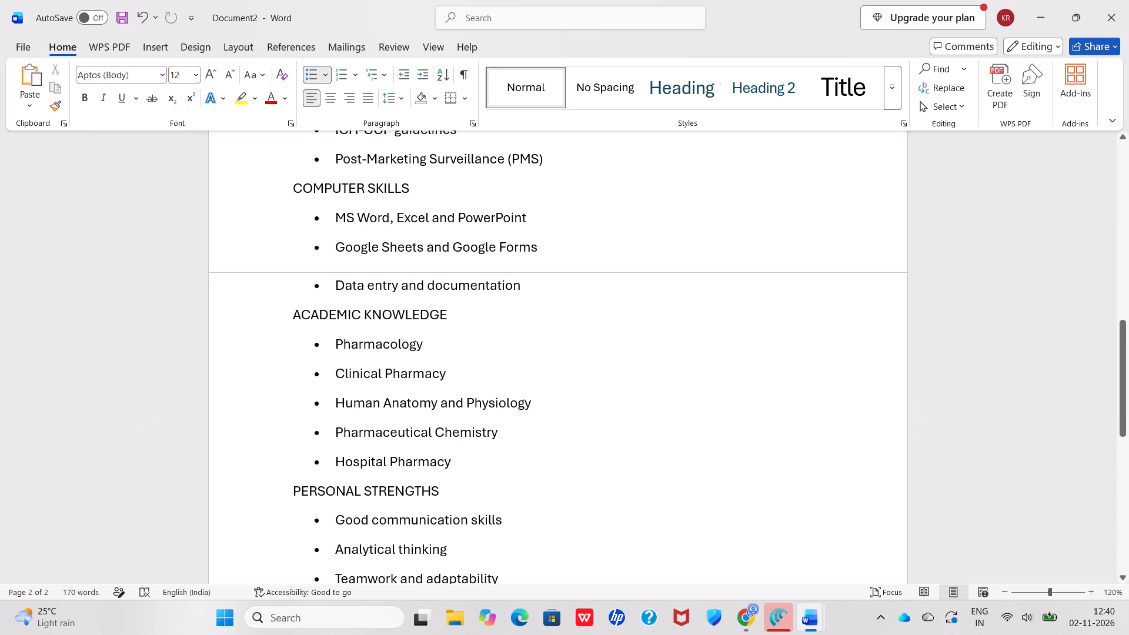
drag(309, 245, 478, 241)
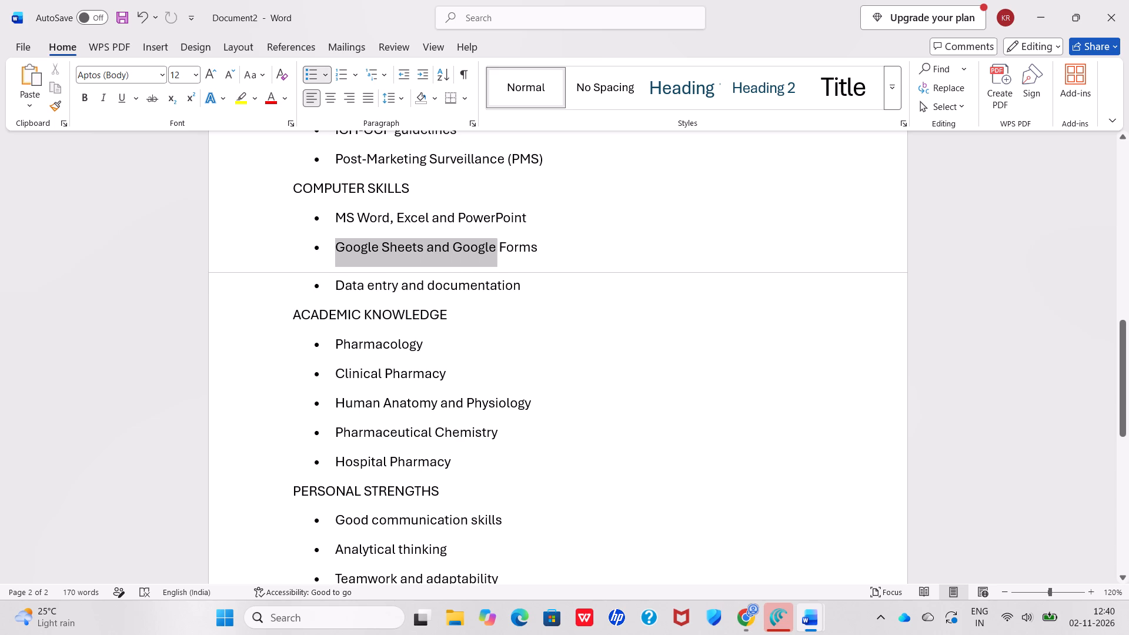
drag(478, 241, 573, 243)
key(BackSpace)
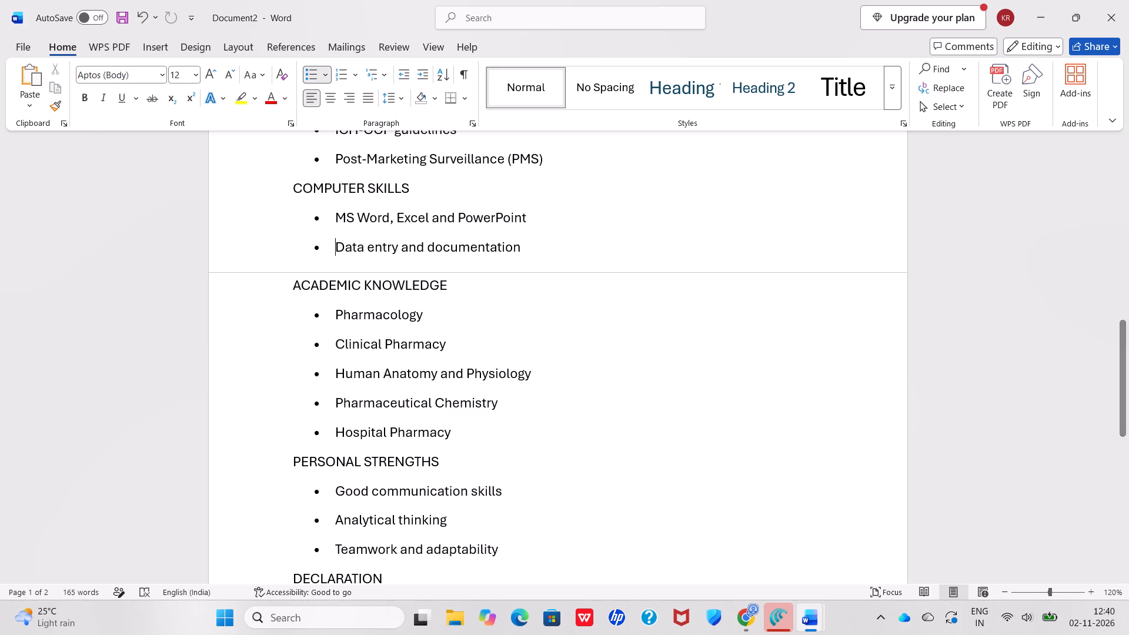
Delete the "Human Anatomy and Physiology" and "Pharmaceutical Chemistry" bullets from the Academic Knowledge section.
drag(332, 372, 512, 382)
key(BackSpace)
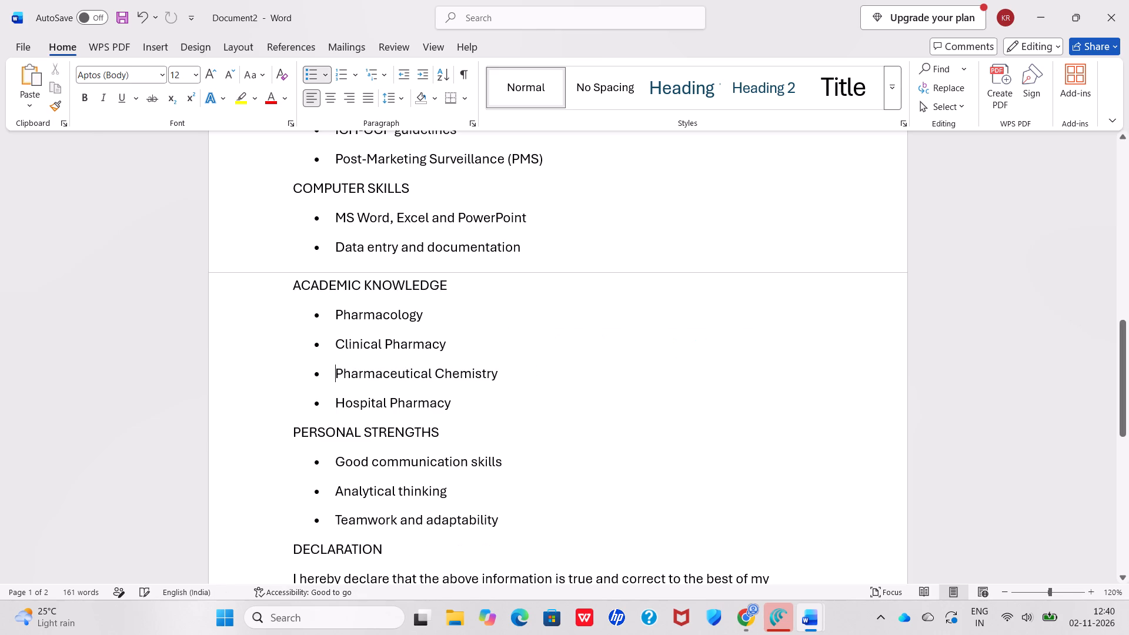
drag(332, 377, 544, 396)
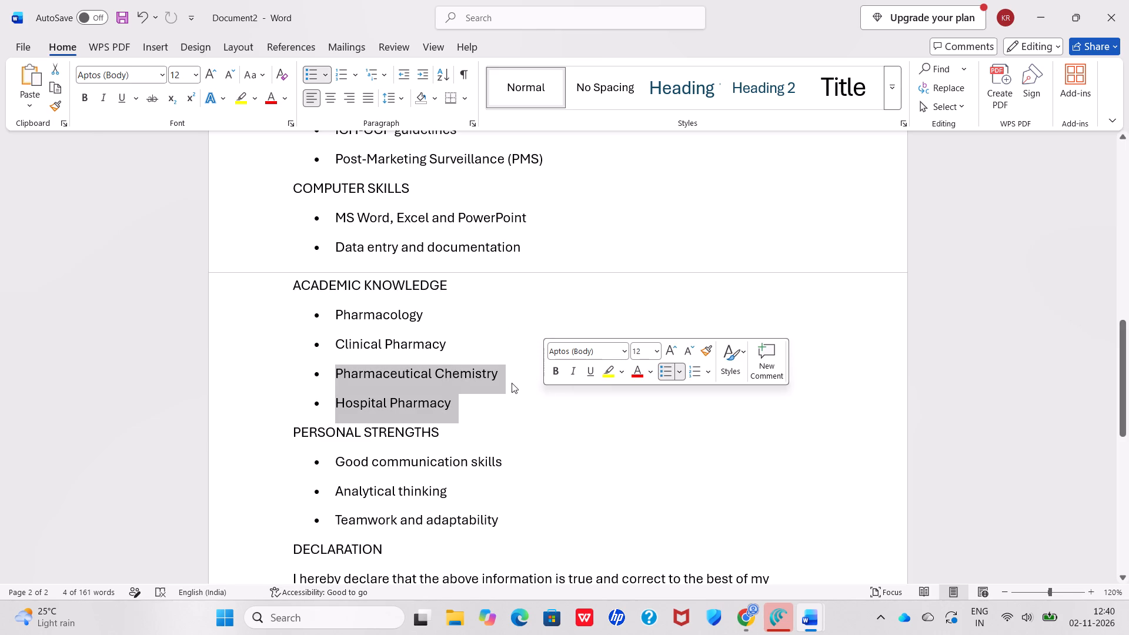
click(495, 383)
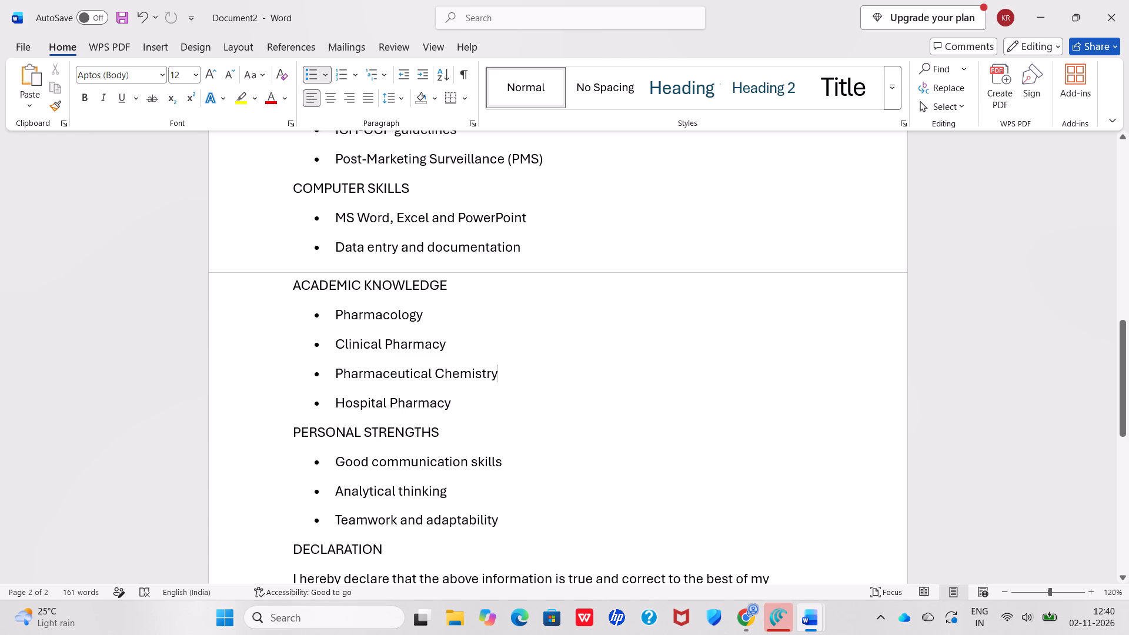
drag(329, 372, 588, 372)
key(BackSpace)
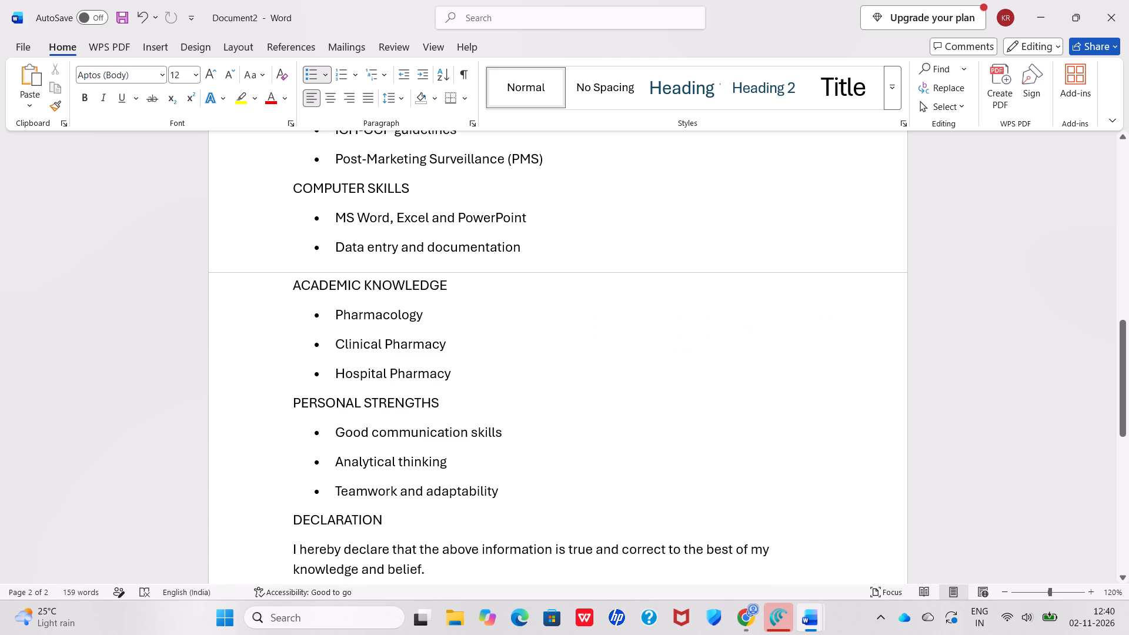
click(588, 372)
Delete the "Pharmacovigilance fundamentals" bullet from the Technical Skills section.
scroll(588, 372, up, 2)
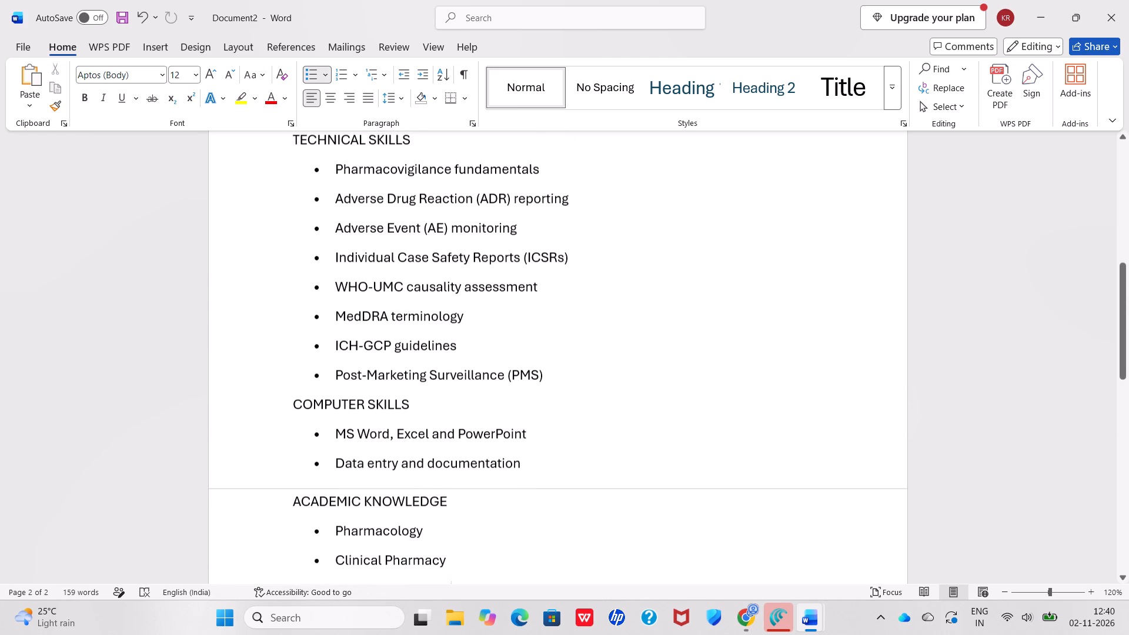
scroll(588, 372, up, 2)
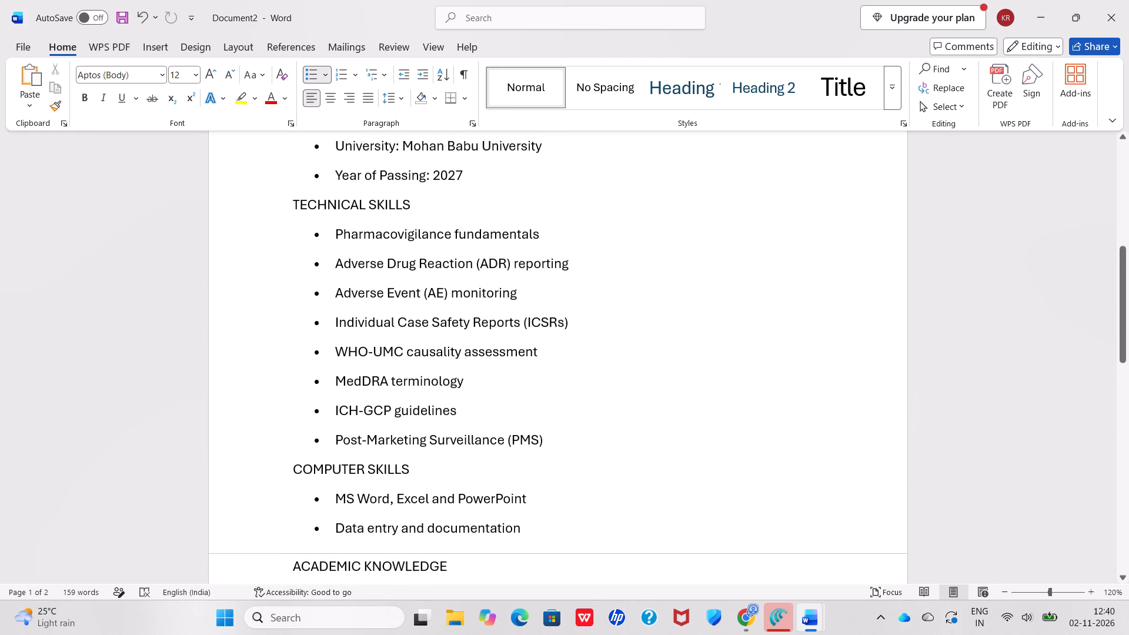
scroll(588, 372, up, 1)
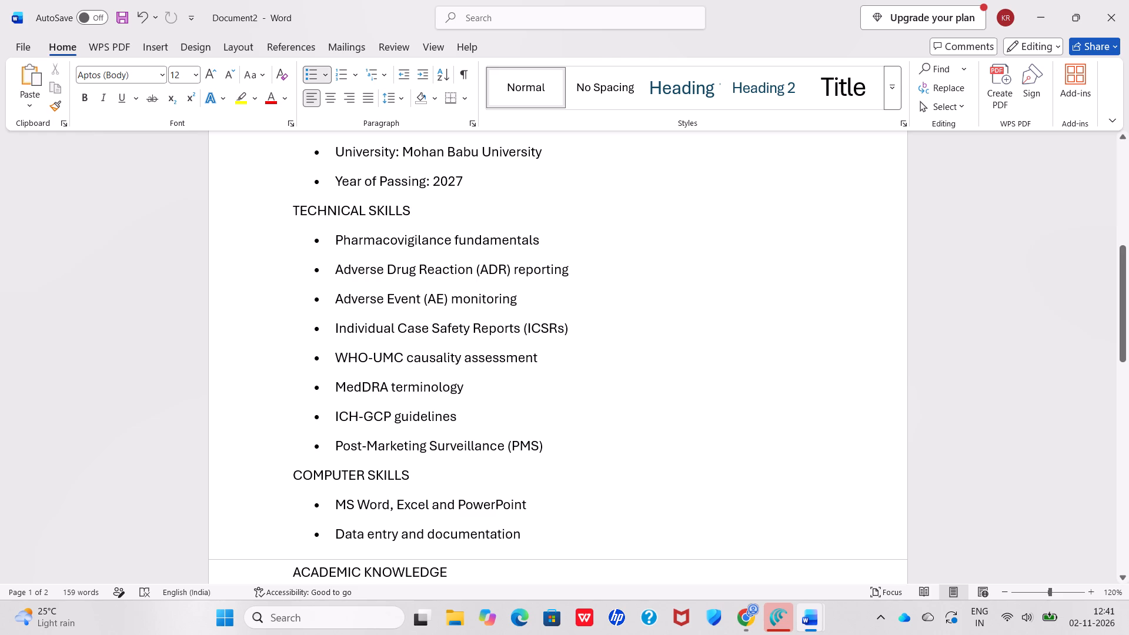
drag(306, 240, 547, 243)
key(BackSpace)
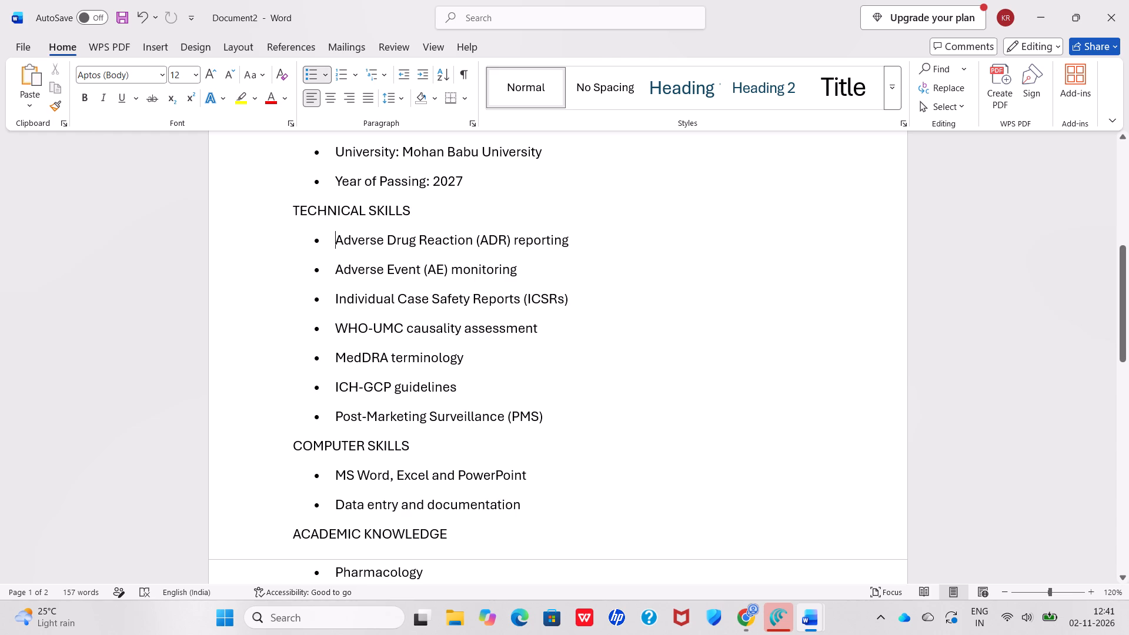
Delete the "Adverse Drug Reaction (ADR) reporting" bullet from the Technical Skills section.
drag(316, 248, 800, 230)
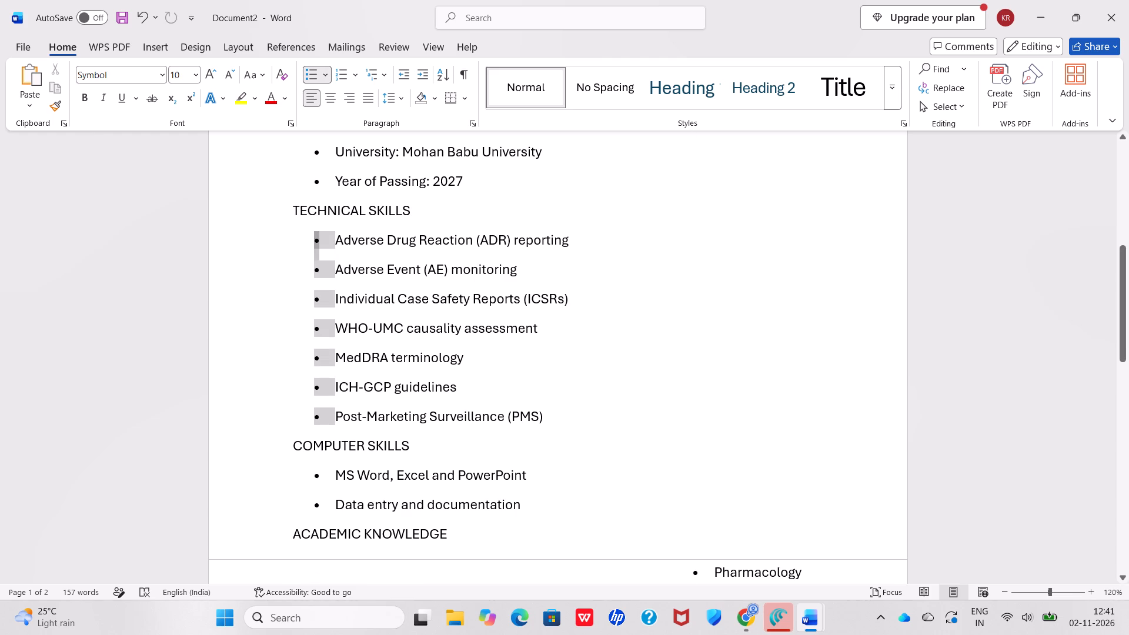
drag(576, 242, 357, 207)
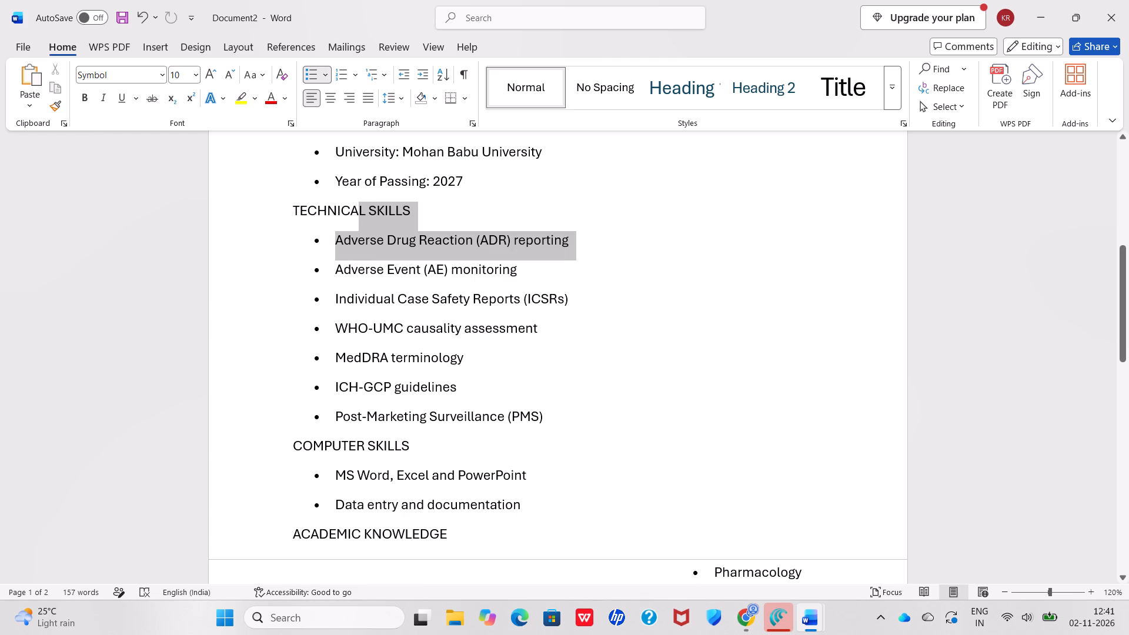
drag(357, 207, 349, 242)
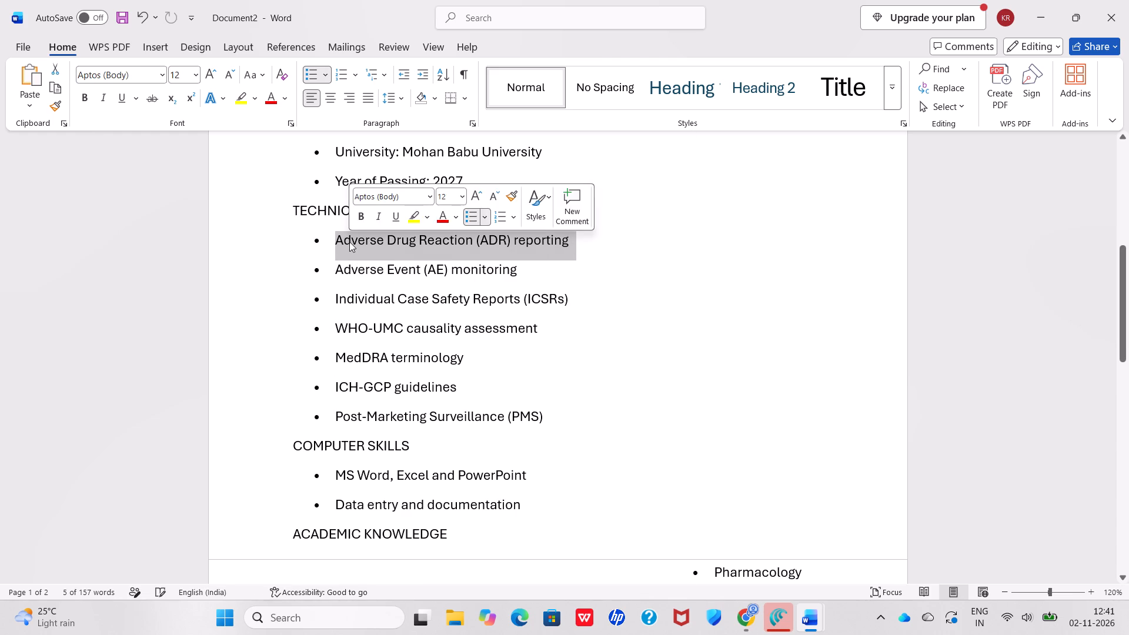
key(BackSpace)
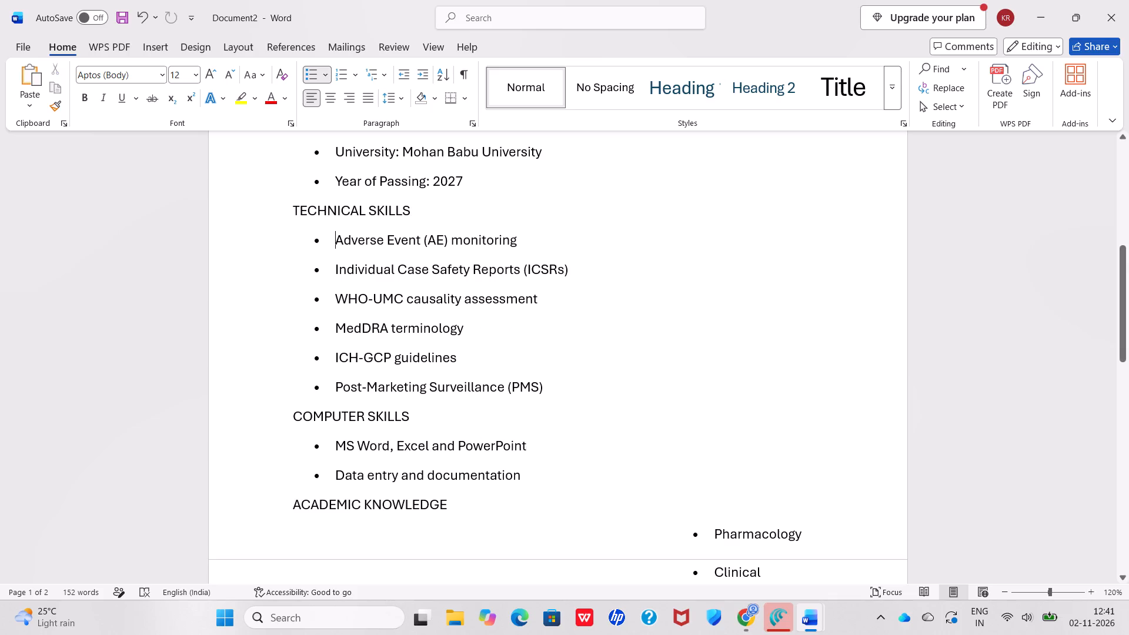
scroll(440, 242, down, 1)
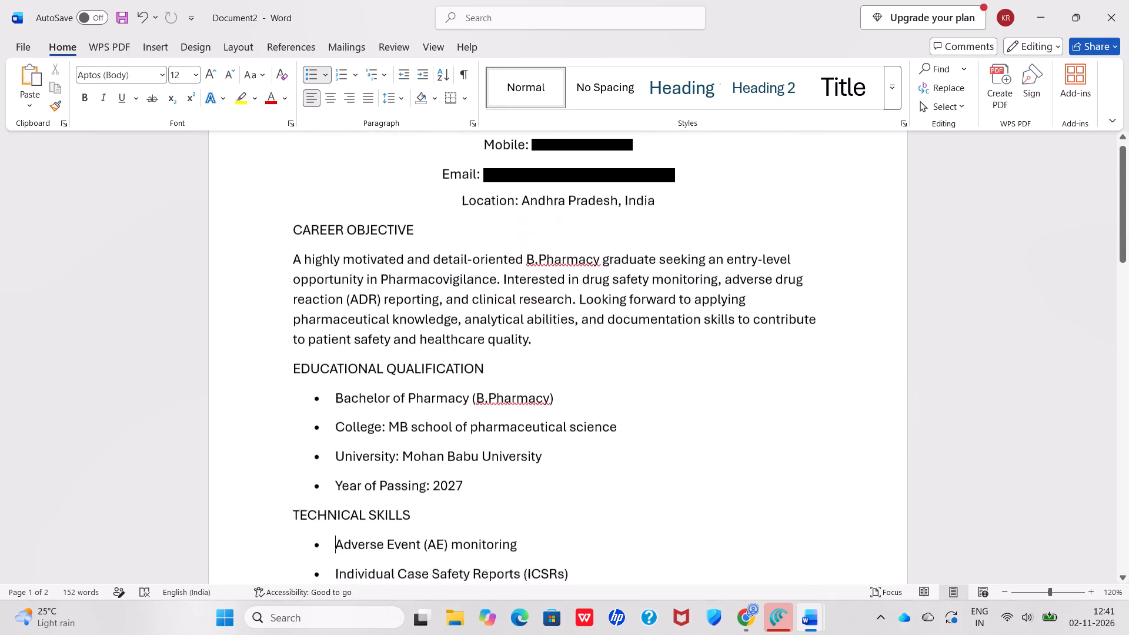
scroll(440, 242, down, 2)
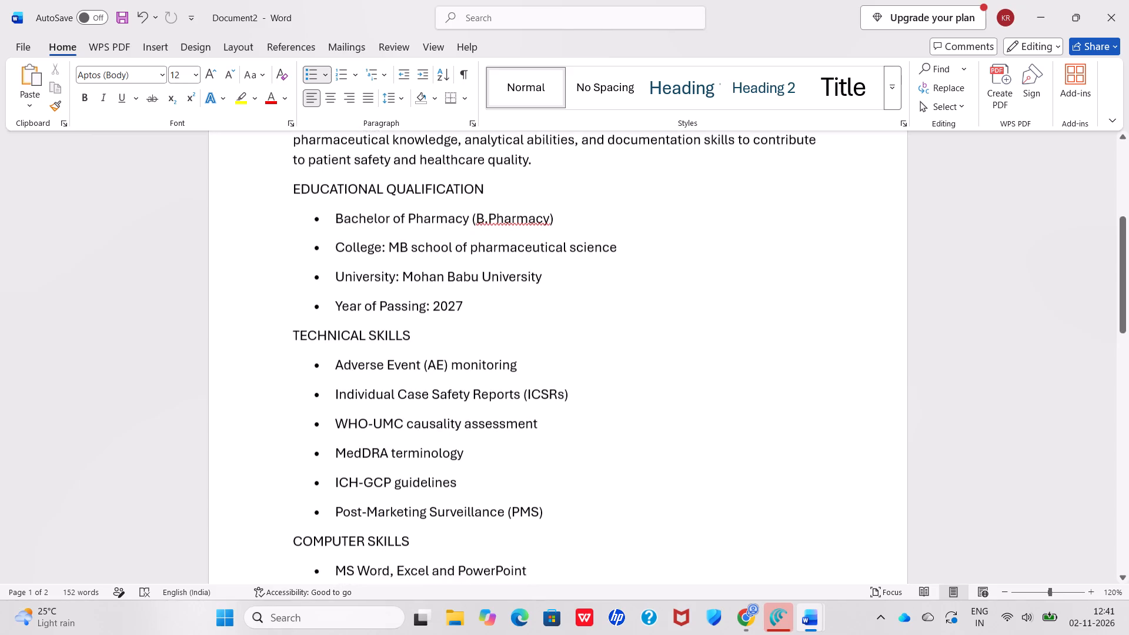
Undo the last two edits to restore the original indentation of the Academic Knowledge bullets.
scroll(440, 242, down, 2)
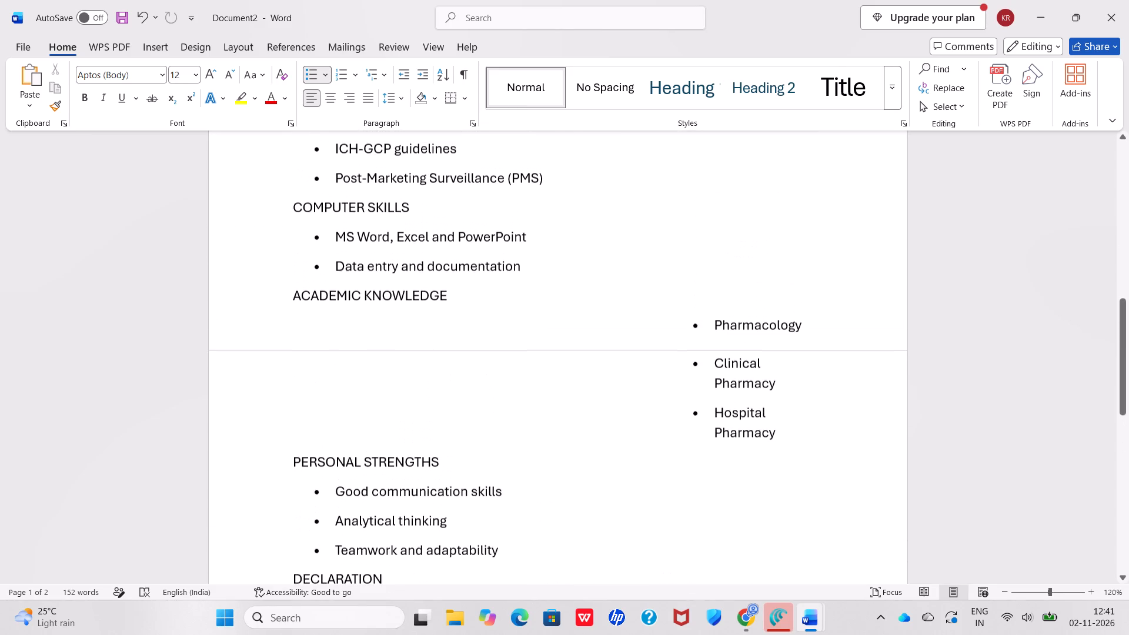
scroll(440, 242, down, 1)
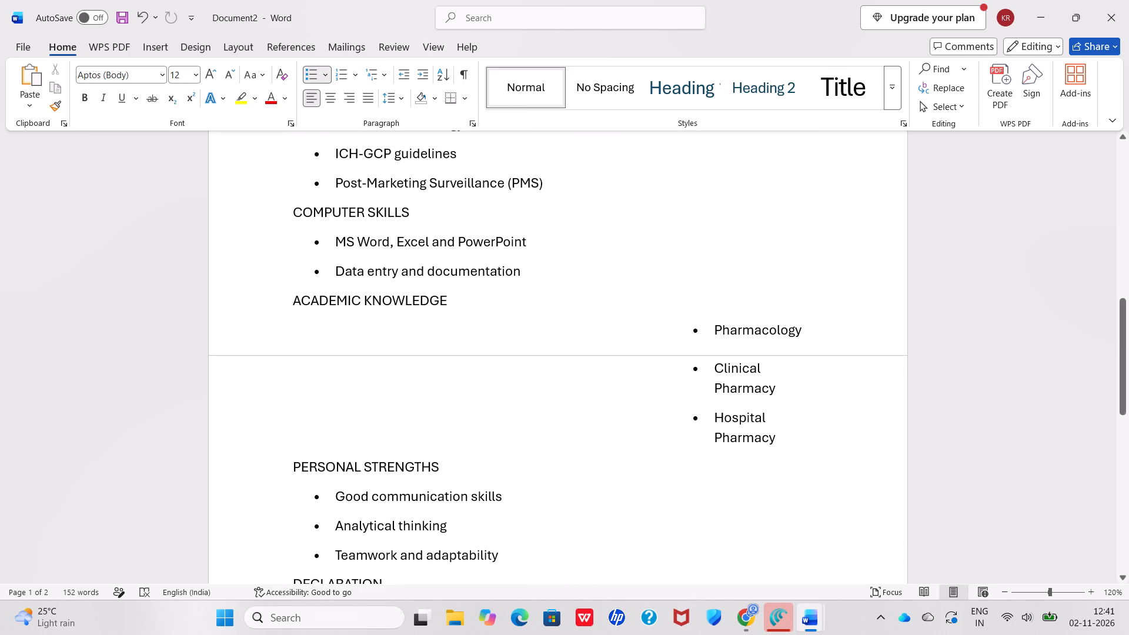
drag(689, 333, 758, 483)
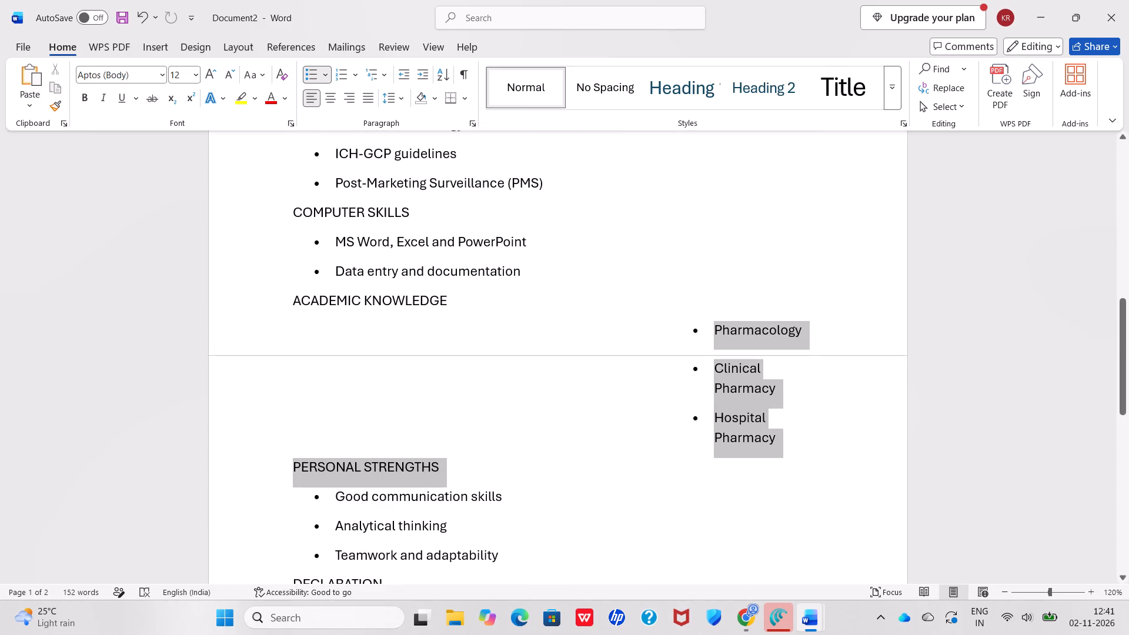
drag(758, 483, 747, 436)
key(ctrl+z)
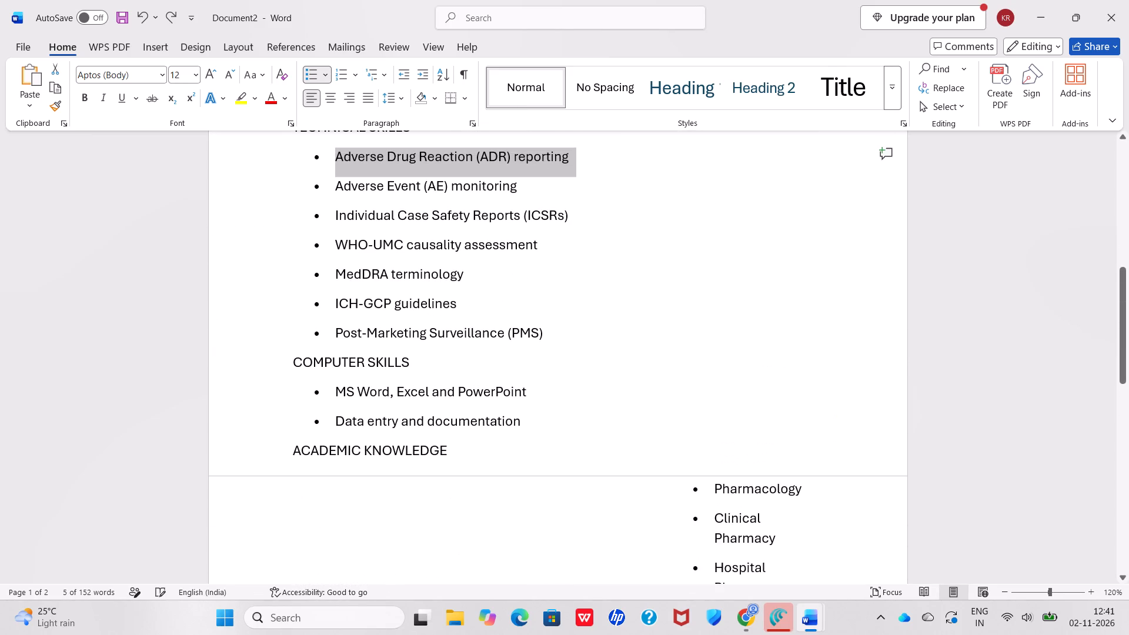
key(ctrl+z)
click(779, 393)
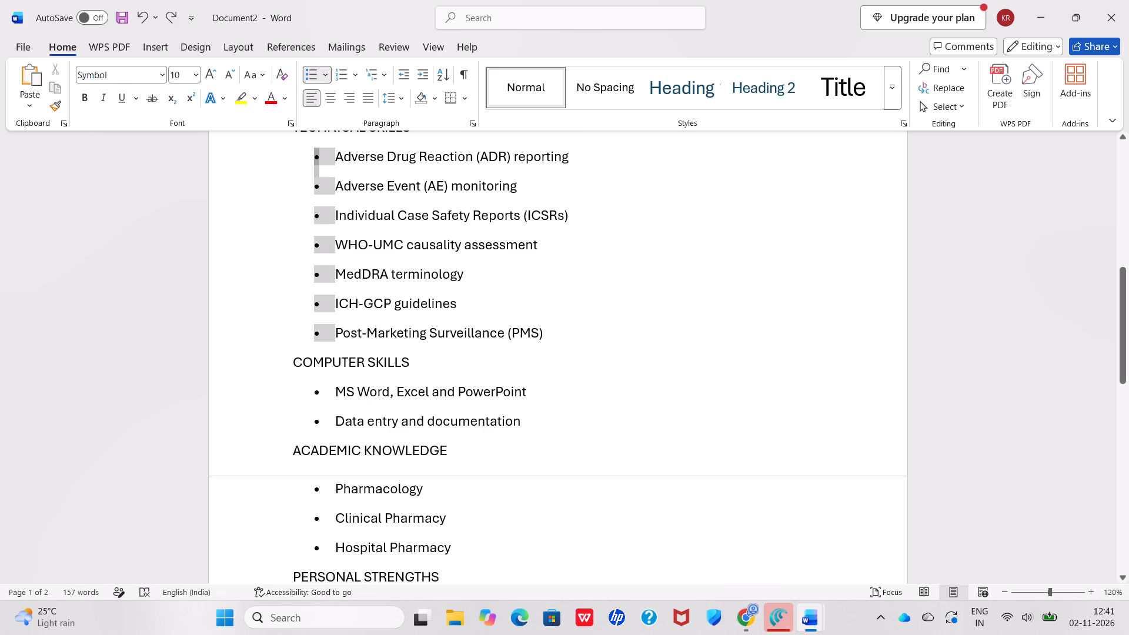
Delete the "Adverse Drug Reaction (ADR) reporting" bullet from the Technical Skills section again.
scroll(415, 266, up, 1)
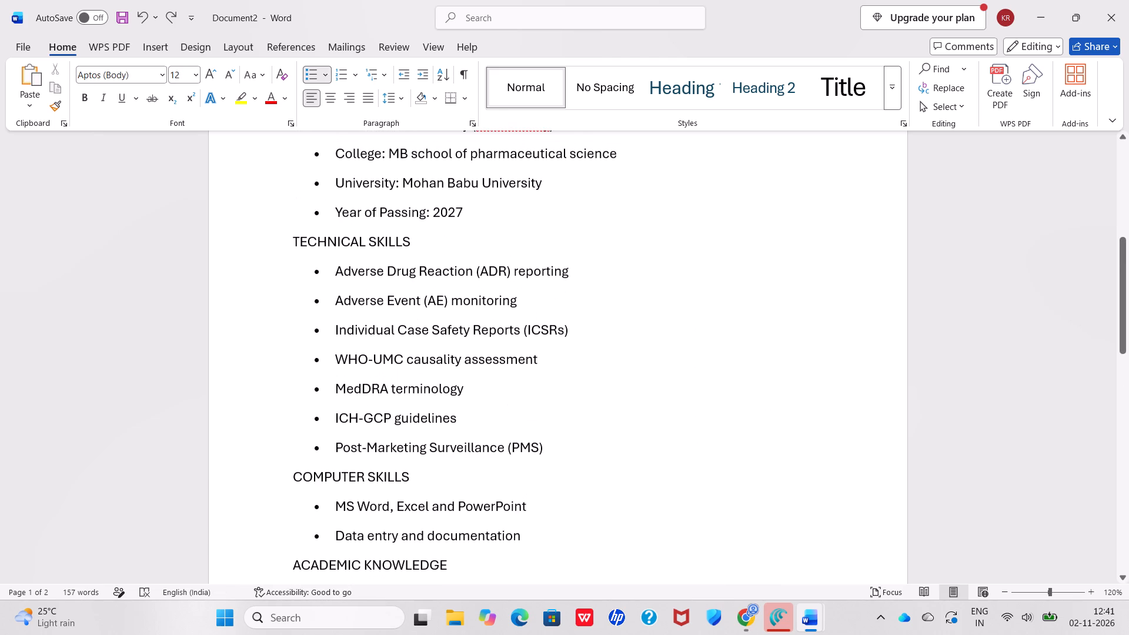
drag(328, 270, 549, 275)
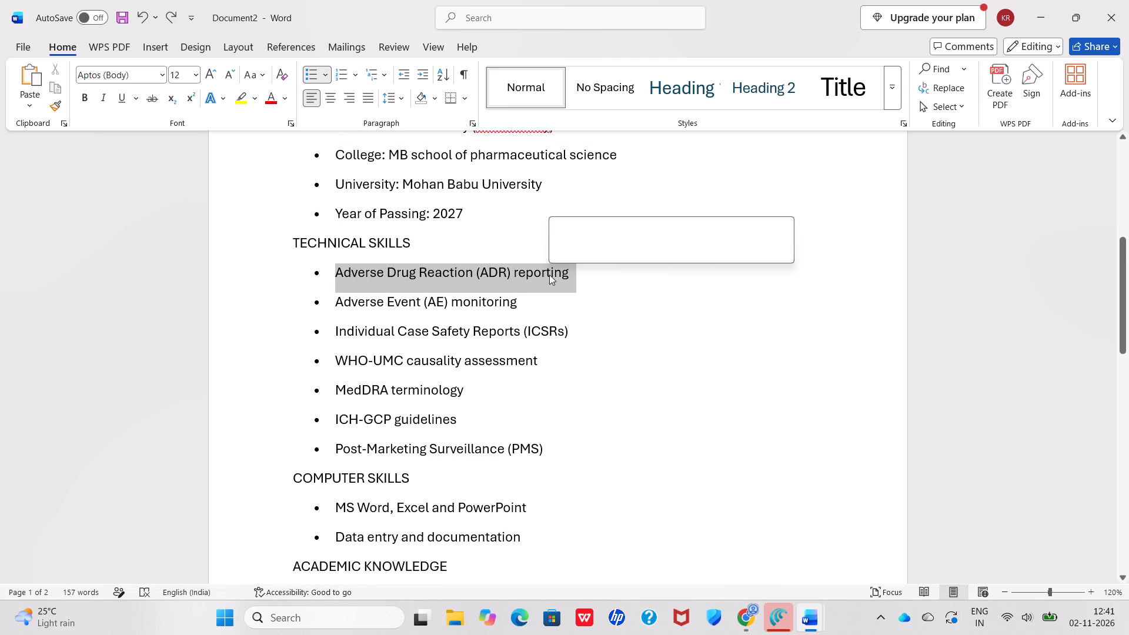
key(BackSpace)
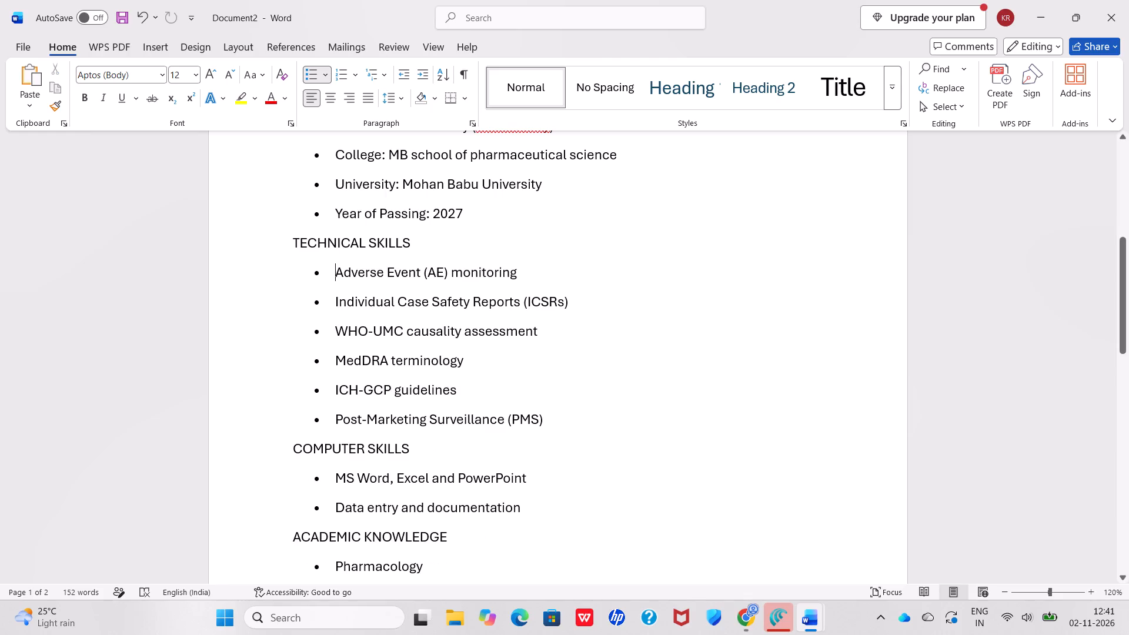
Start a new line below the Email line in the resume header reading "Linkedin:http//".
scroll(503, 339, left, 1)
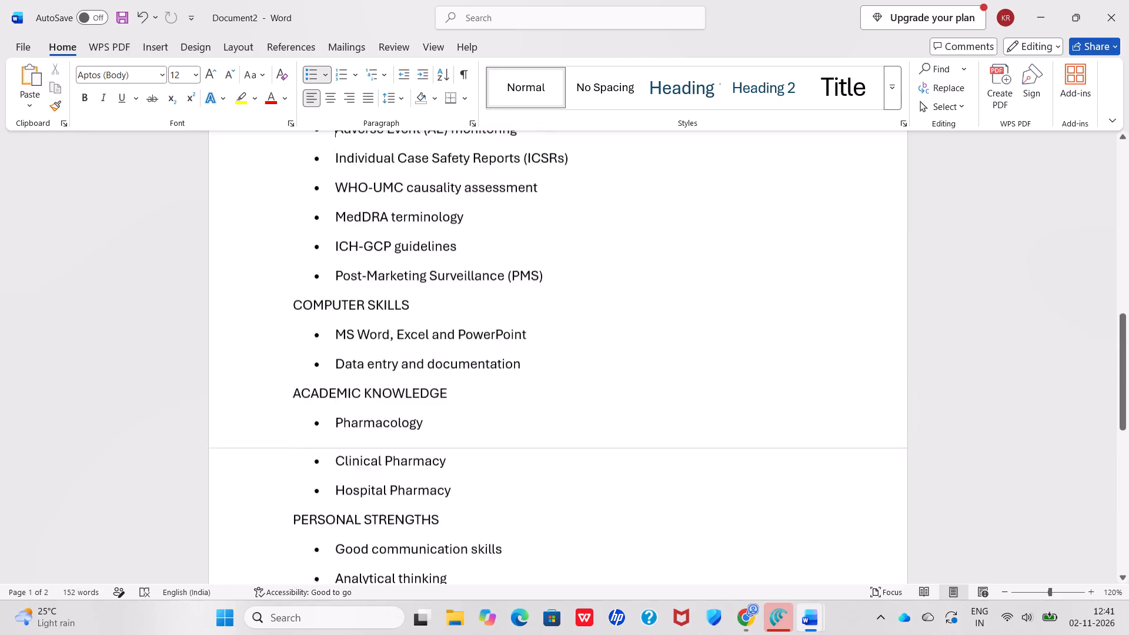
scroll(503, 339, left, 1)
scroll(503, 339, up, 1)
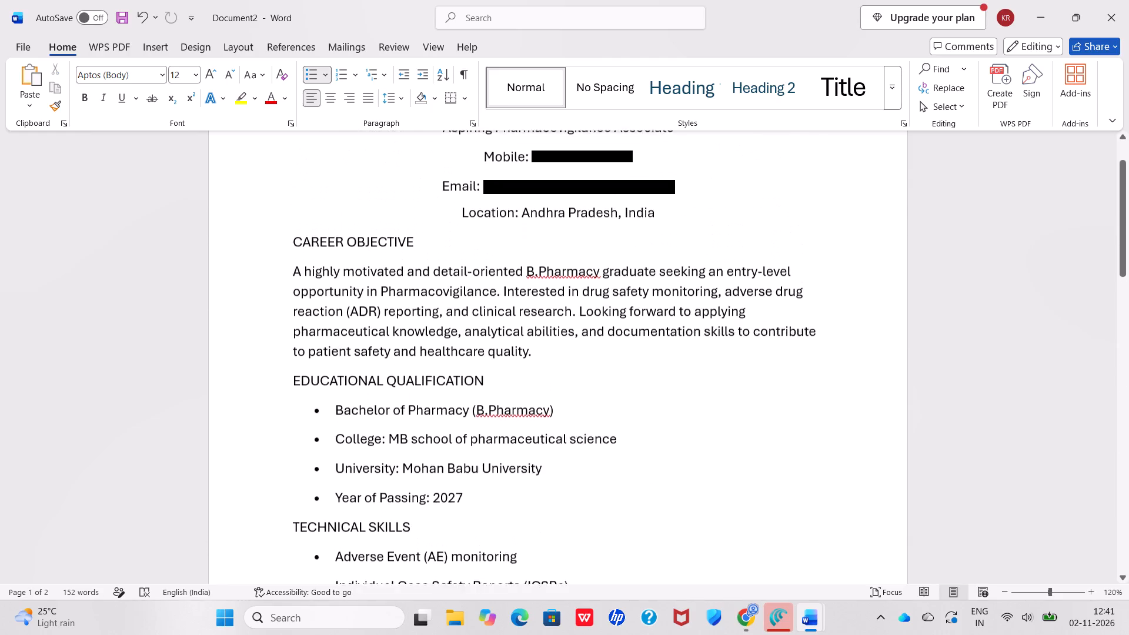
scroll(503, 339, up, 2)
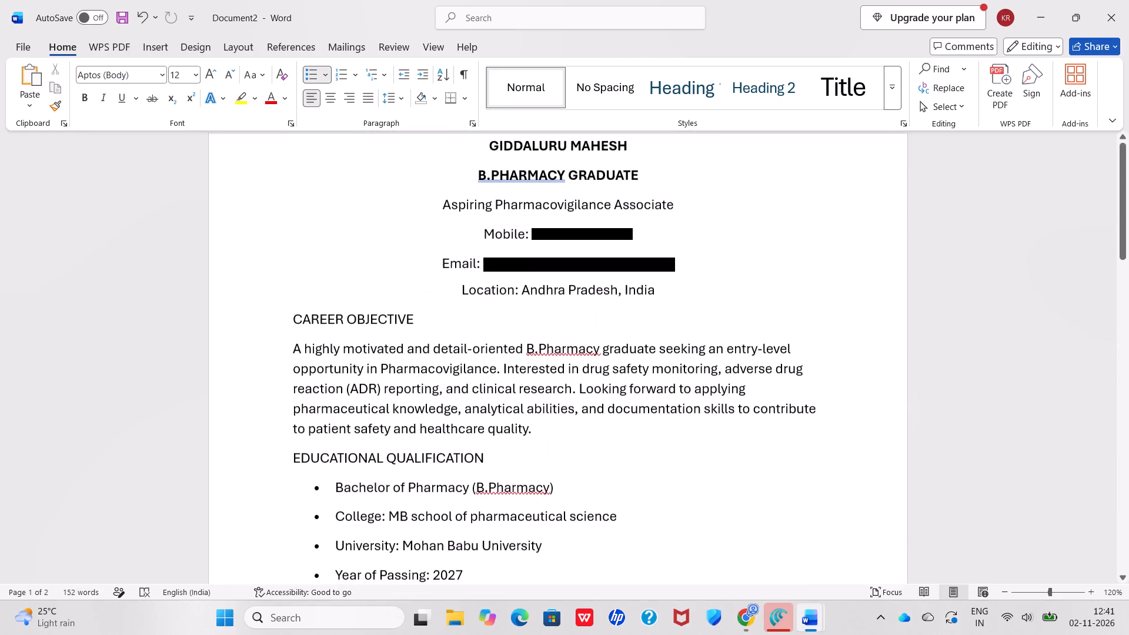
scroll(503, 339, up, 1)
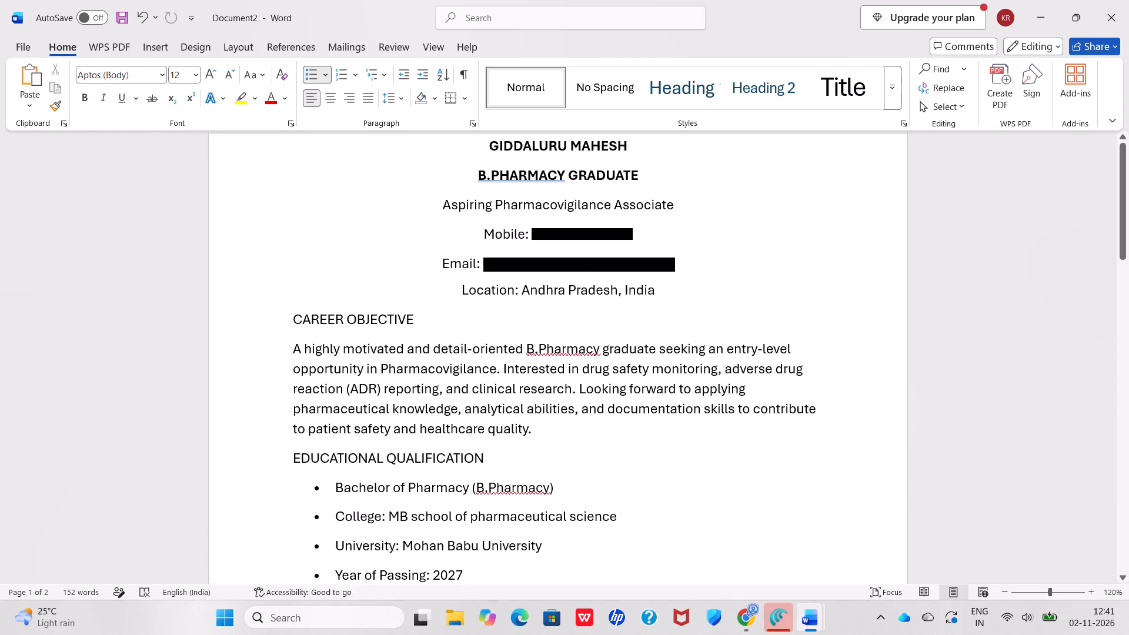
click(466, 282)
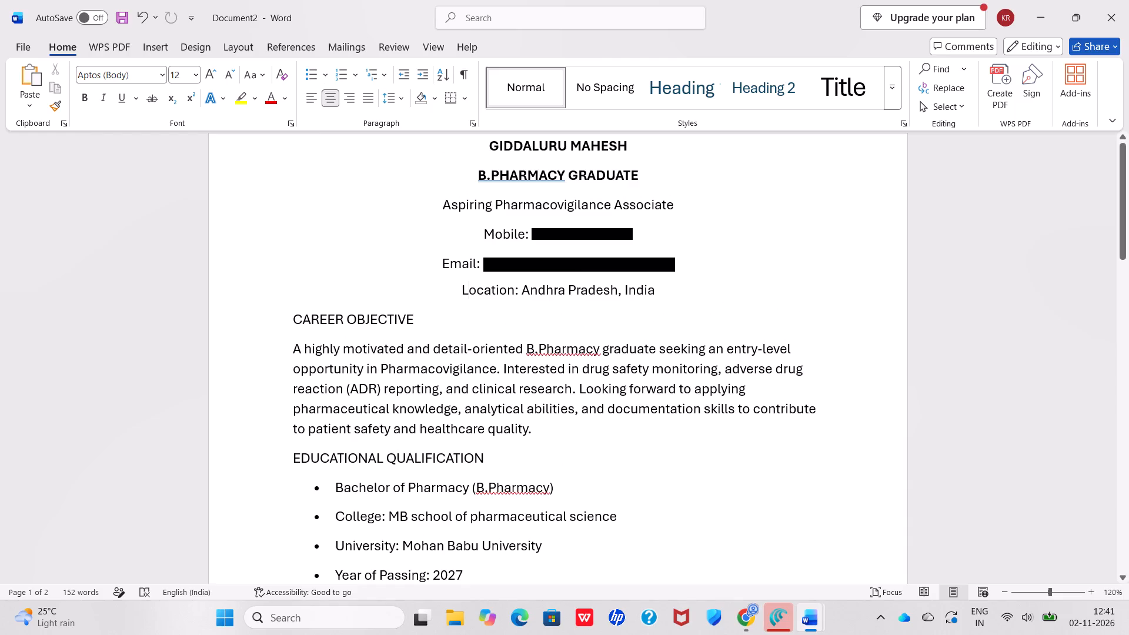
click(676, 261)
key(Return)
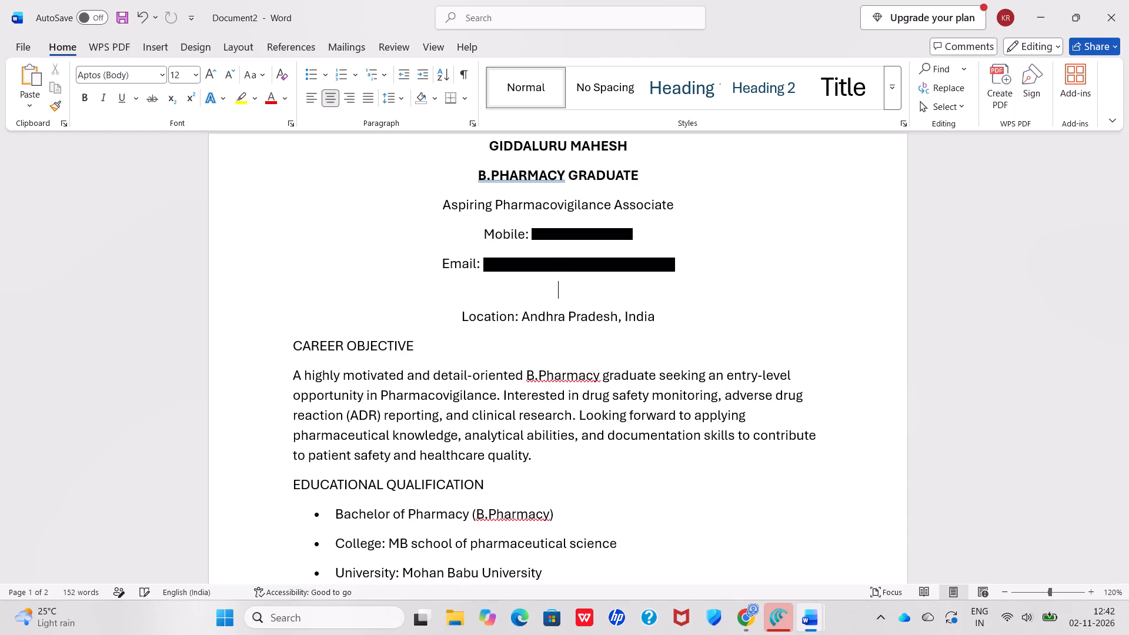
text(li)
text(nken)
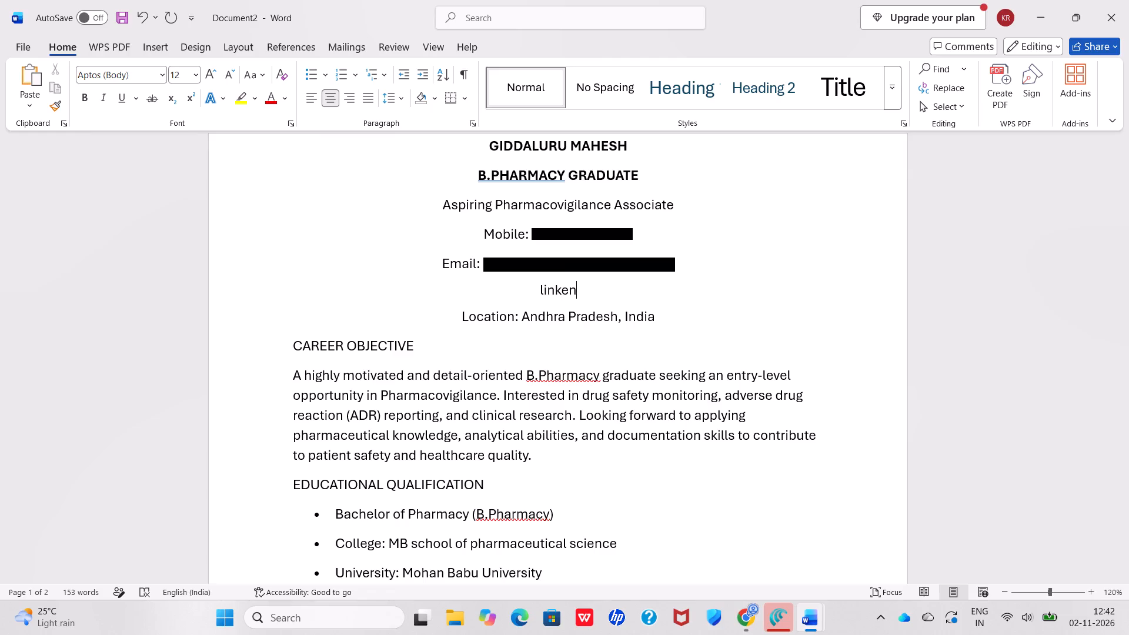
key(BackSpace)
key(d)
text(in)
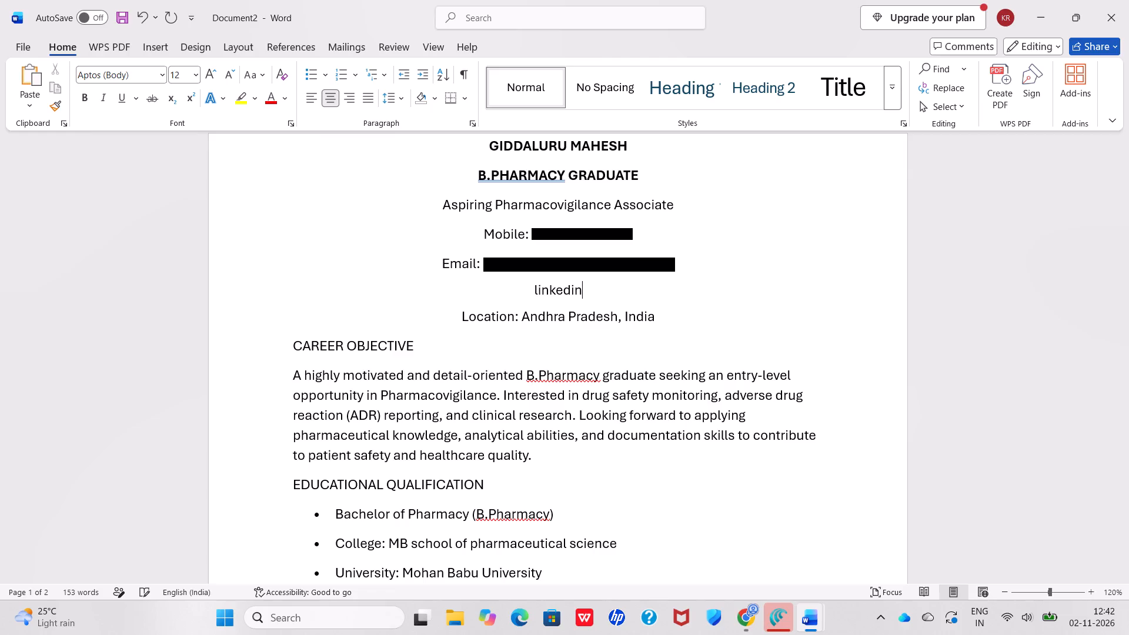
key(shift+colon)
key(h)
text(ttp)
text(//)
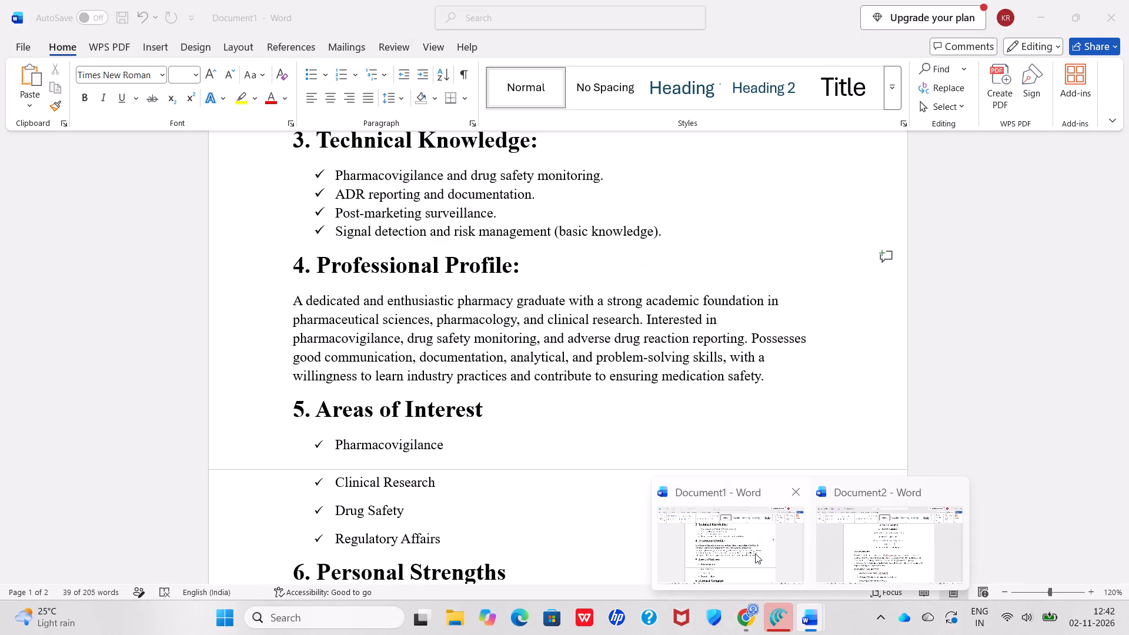
Switch to Document1 and copy the complete LinkedIn line from its contact details.
scroll(612, 281, up, 2)
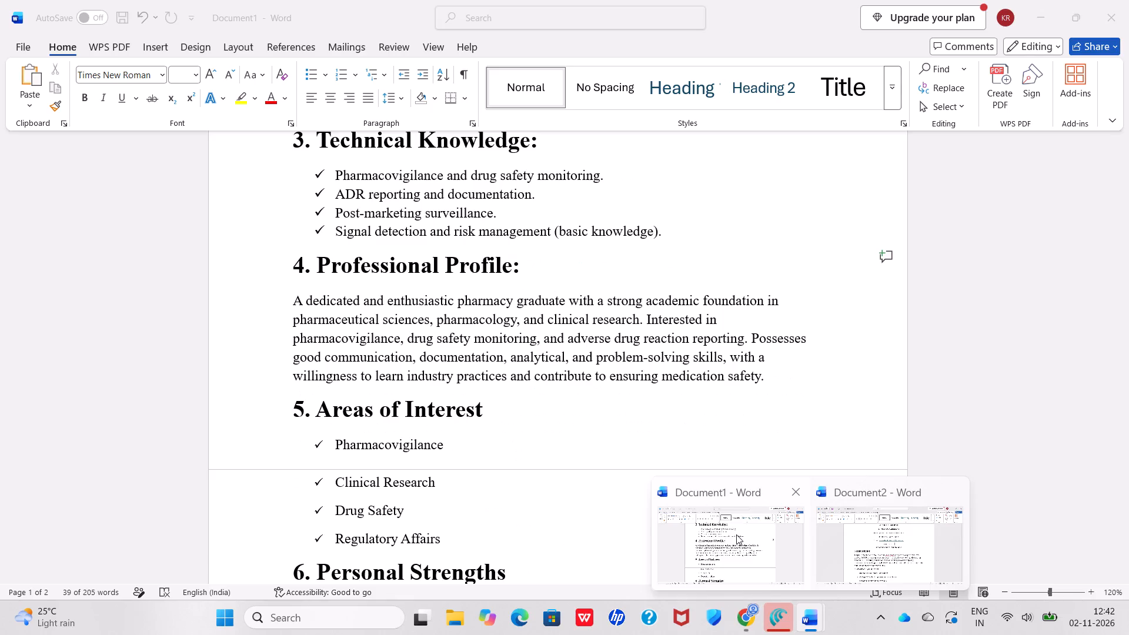
click(736, 534)
scroll(650, 369, up, 3)
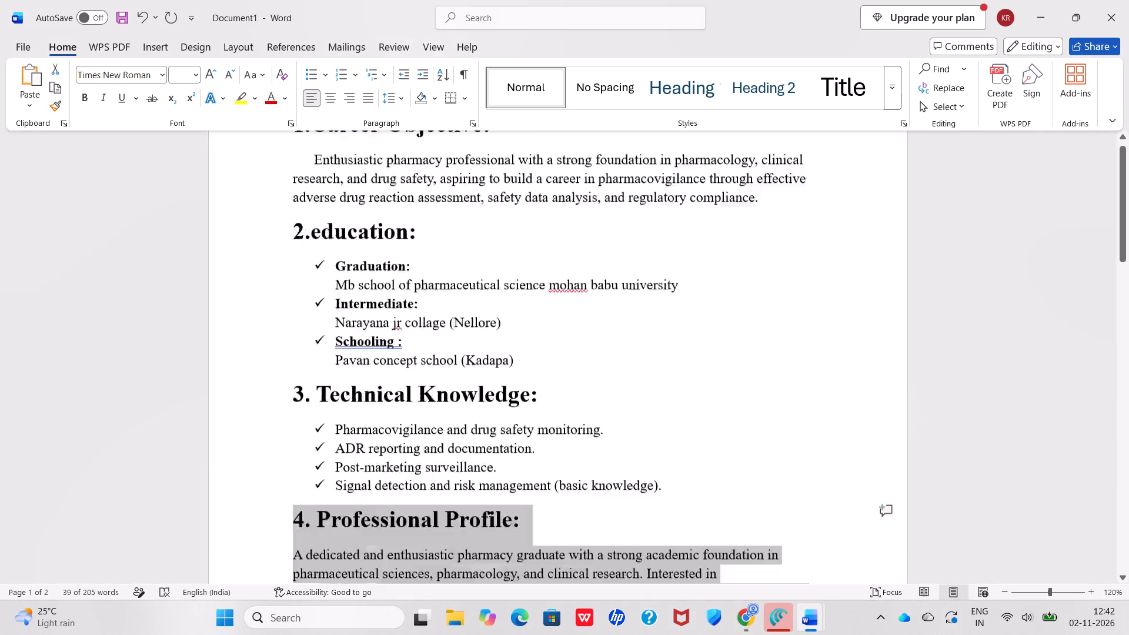
scroll(650, 369, up, 7)
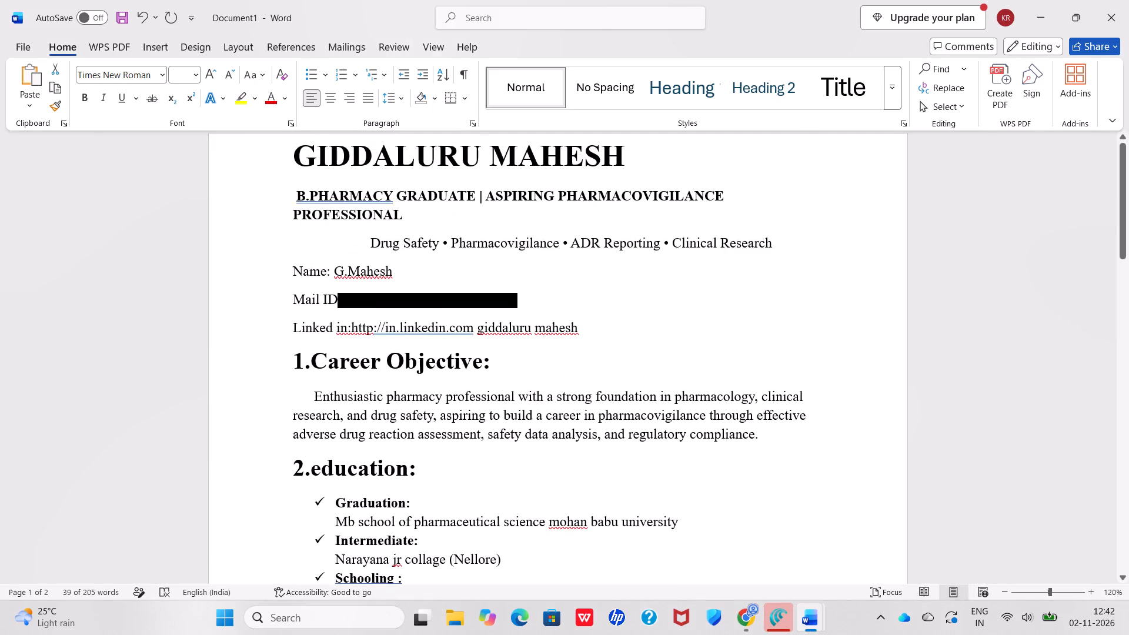
drag(288, 327, 576, 339)
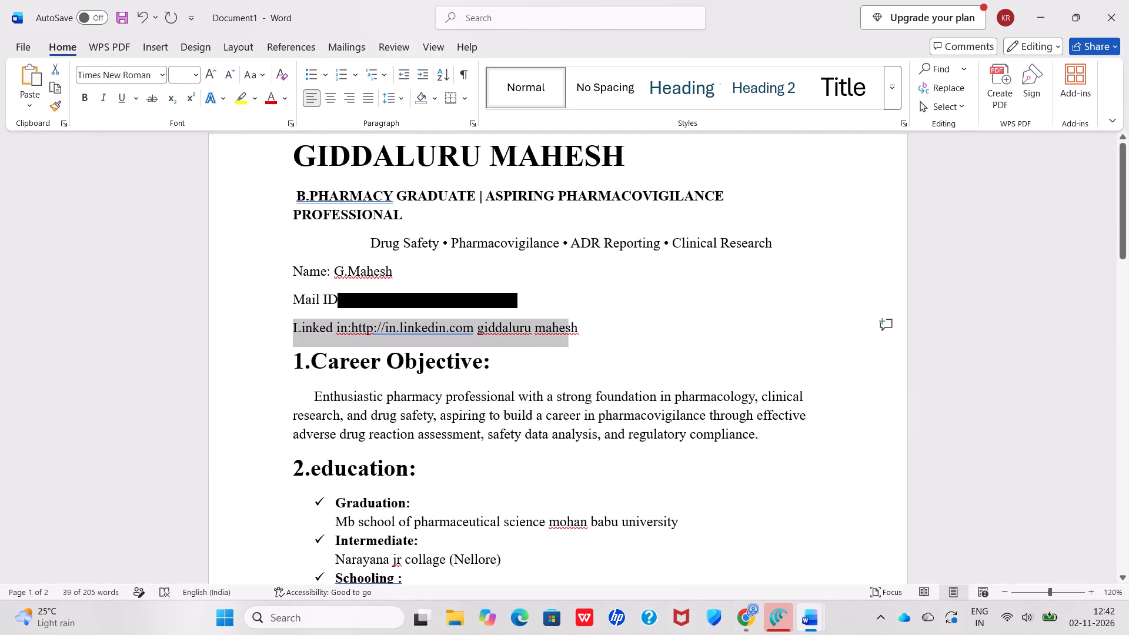
drag(576, 339, 592, 338)
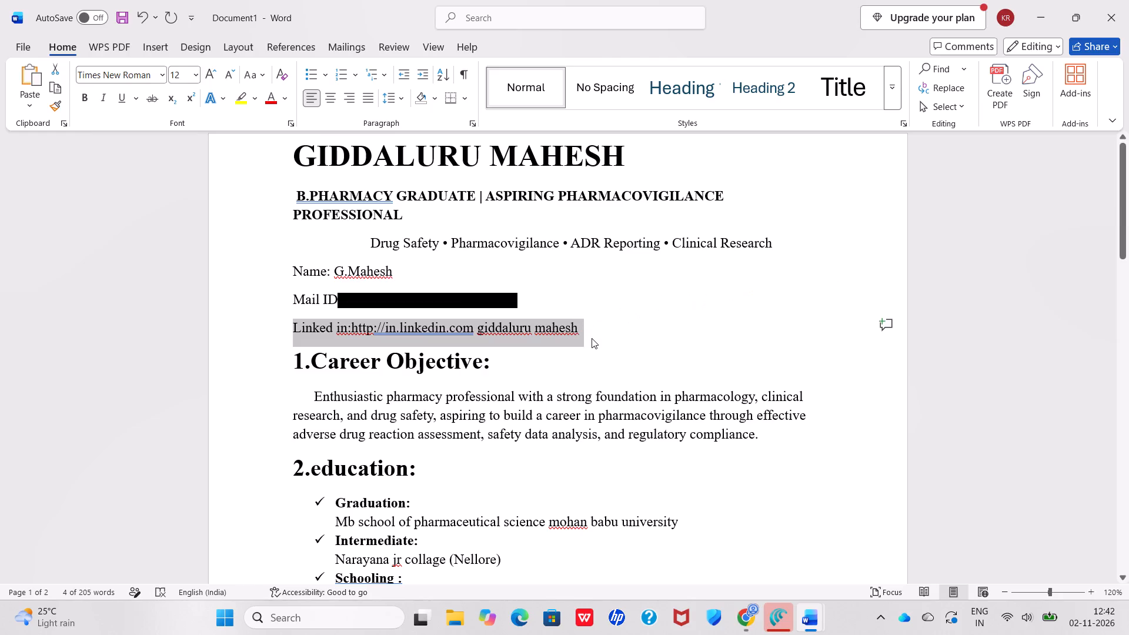
key(ctrl+c)
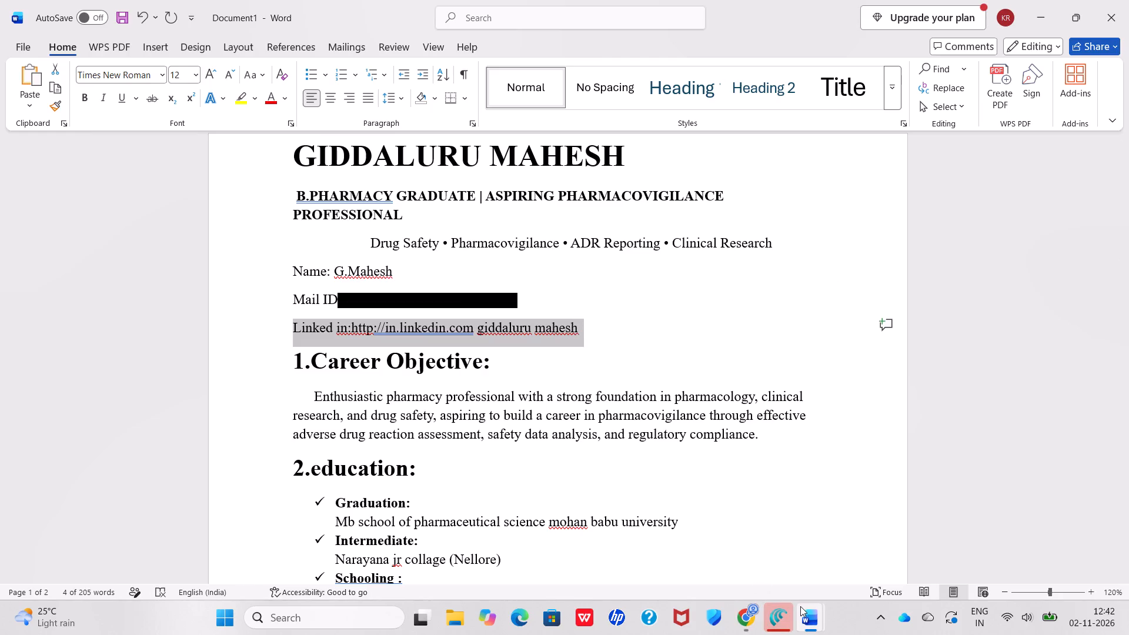
Return to Document2 and replace the partial LinkedIn line below the Email line with the copied one.
click(800, 606)
click(853, 567)
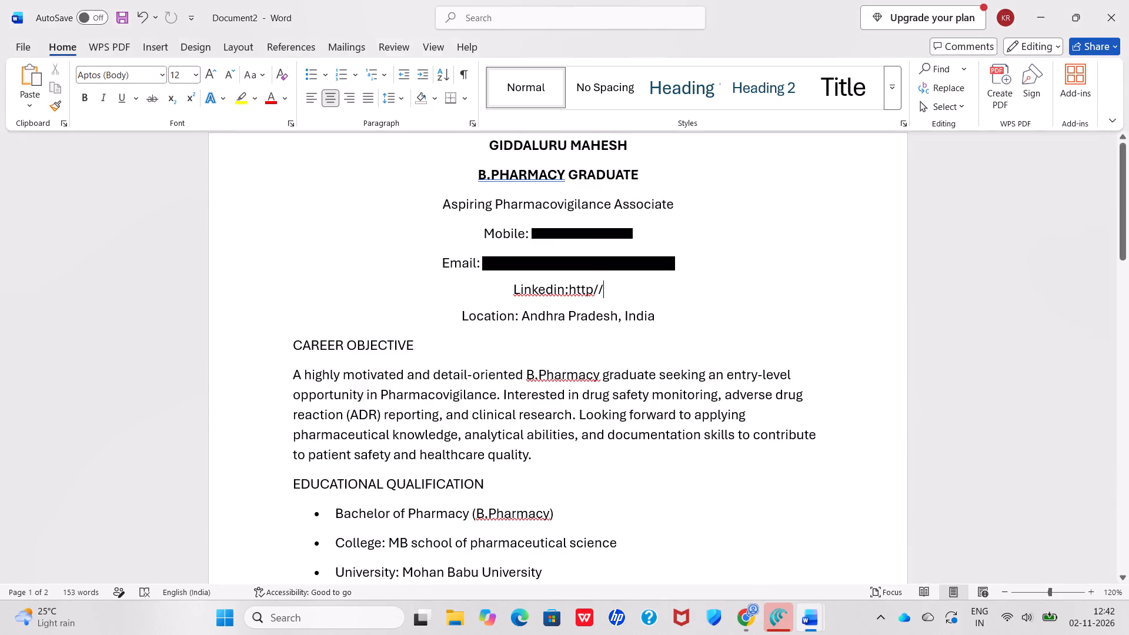
drag(510, 290, 633, 295)
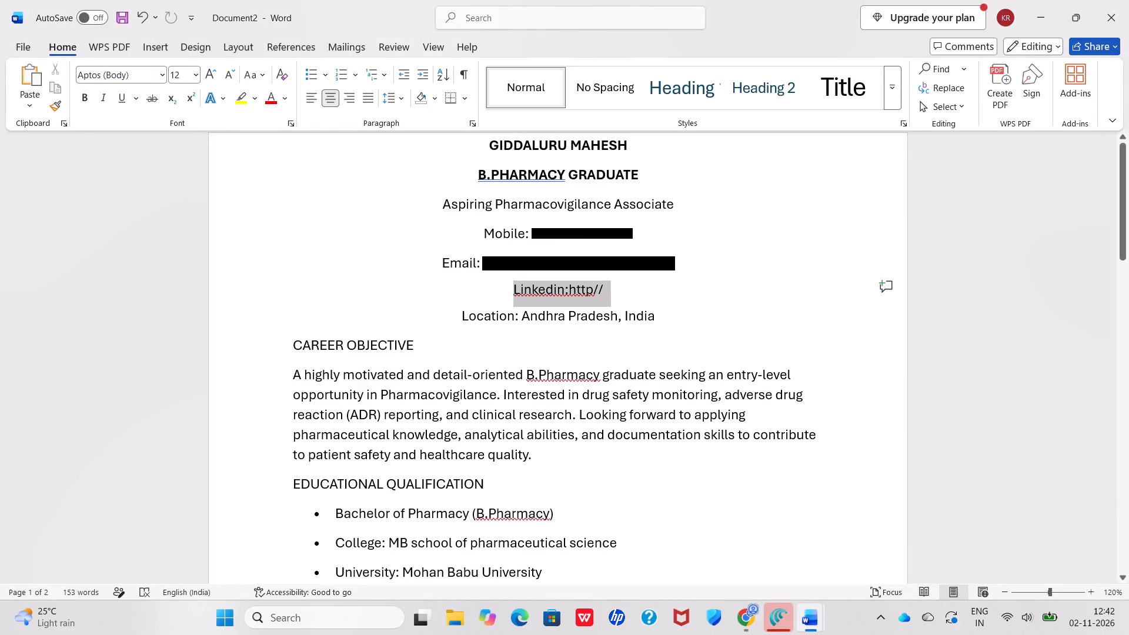
drag(633, 295, 640, 295)
key(BackSpace)
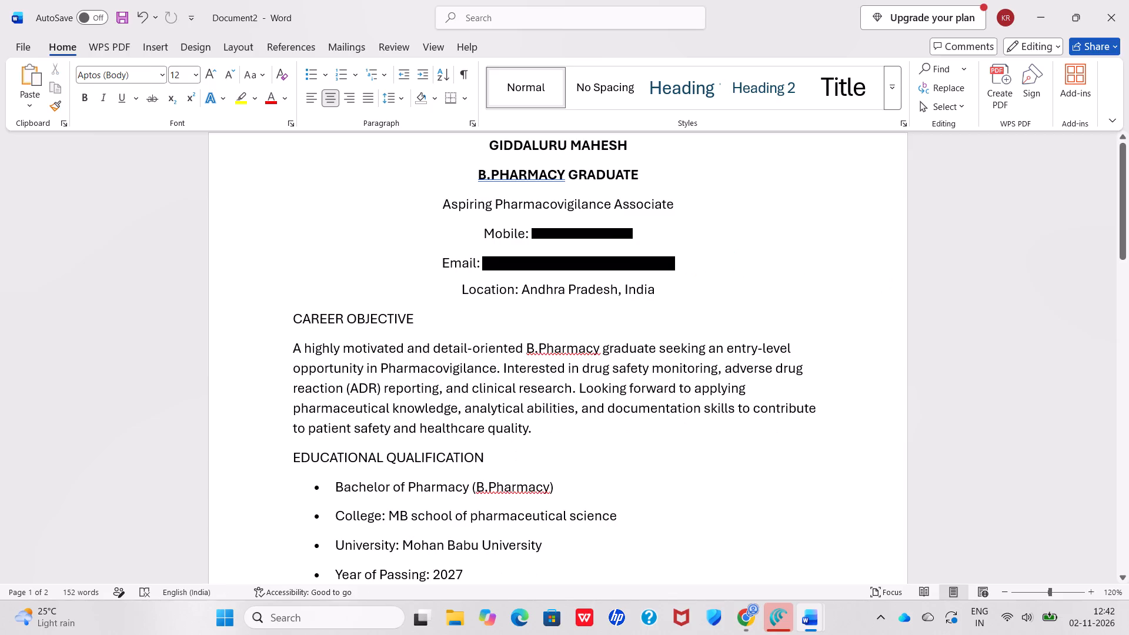
click(678, 267)
key(Return)
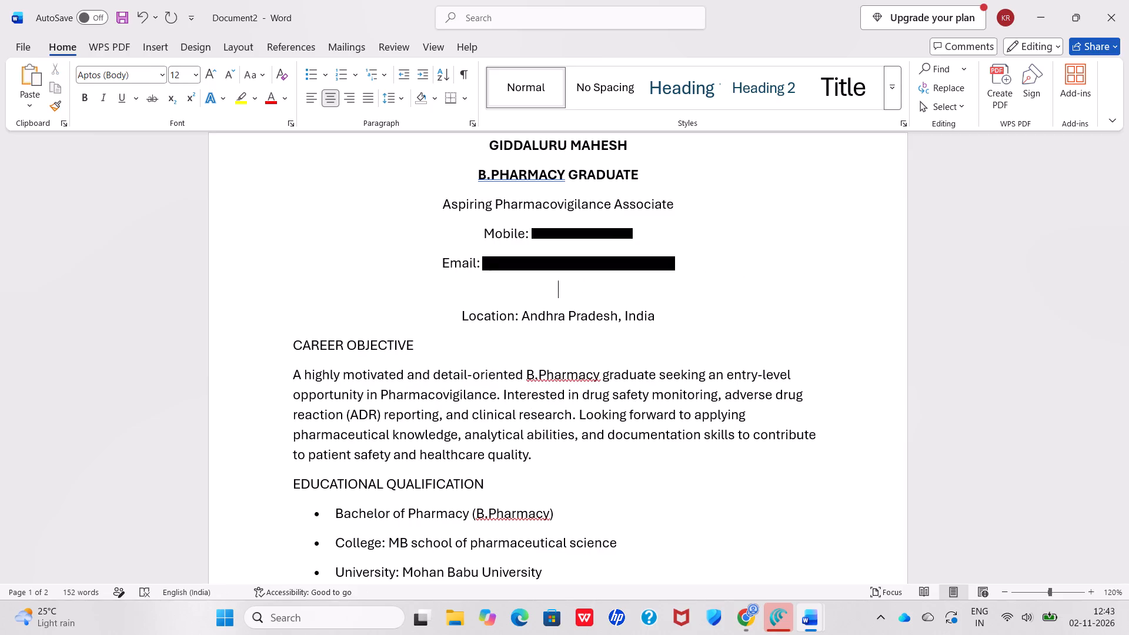
key(ctrl+v)
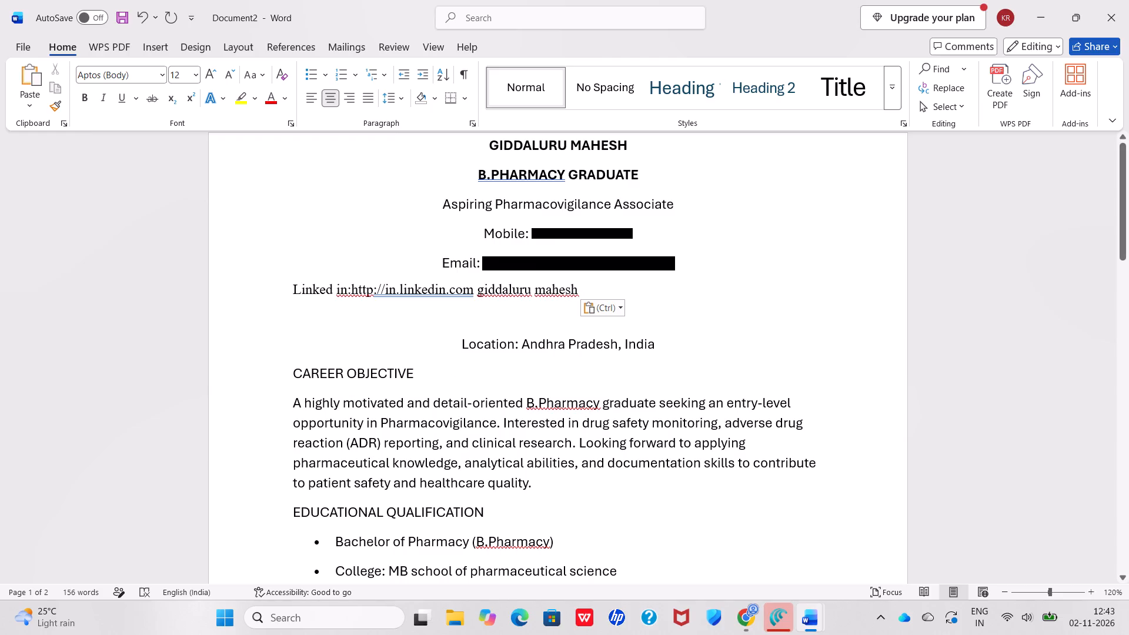
Center the pasted LinkedIn line in the resume header.
drag(290, 286, 608, 286)
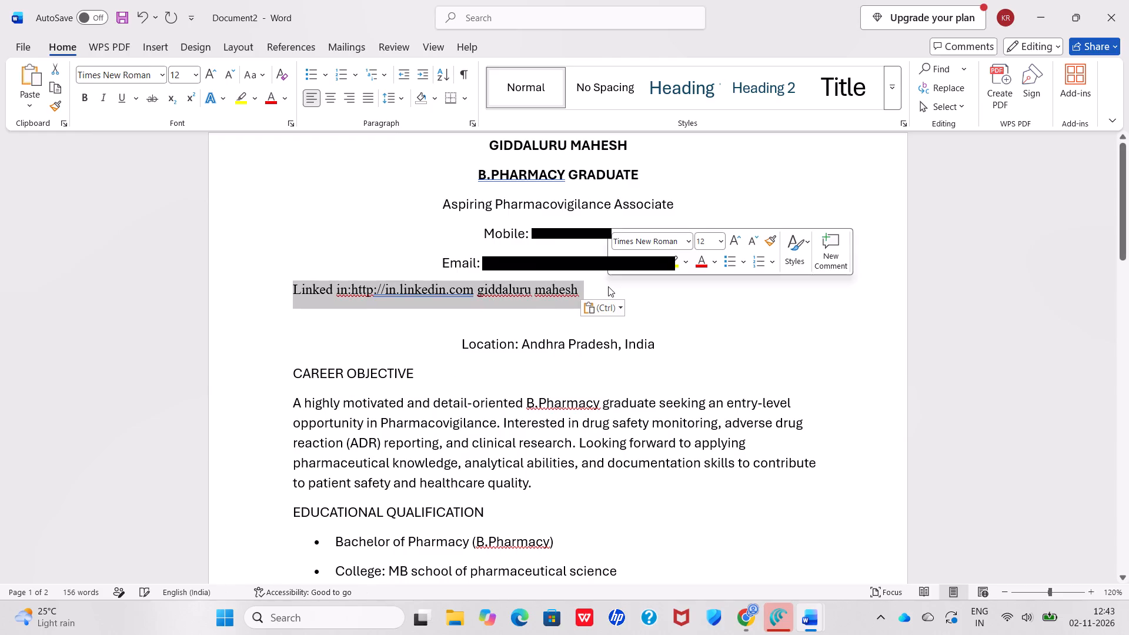
key(ctrl+e)
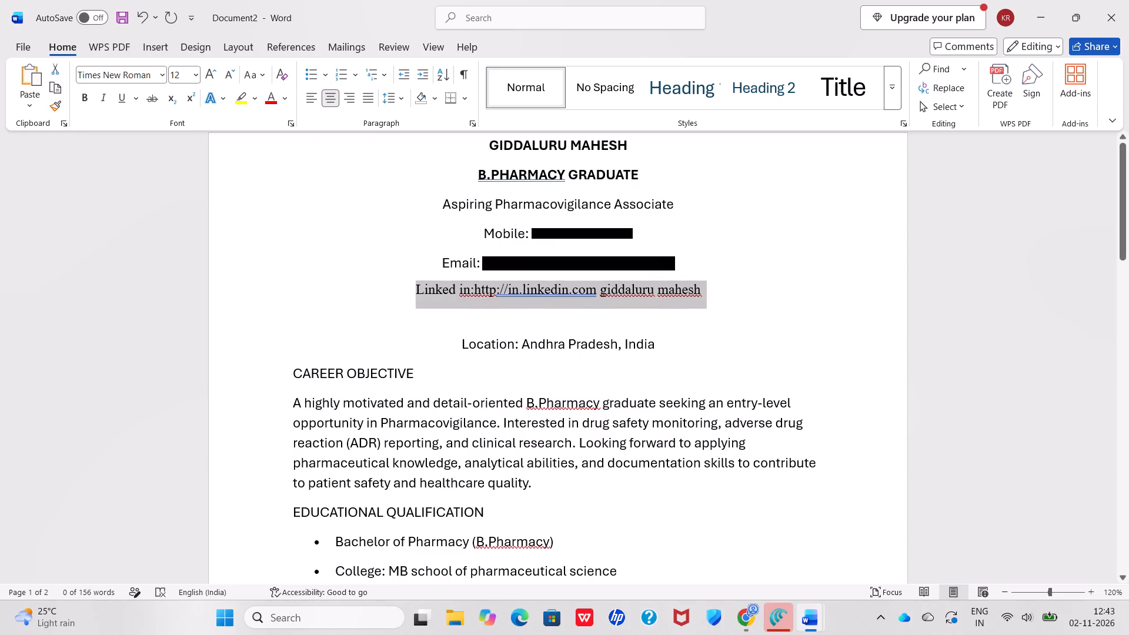
Remove the blank line between the LinkedIn line and the Location line in the resume header.
click(699, 346)
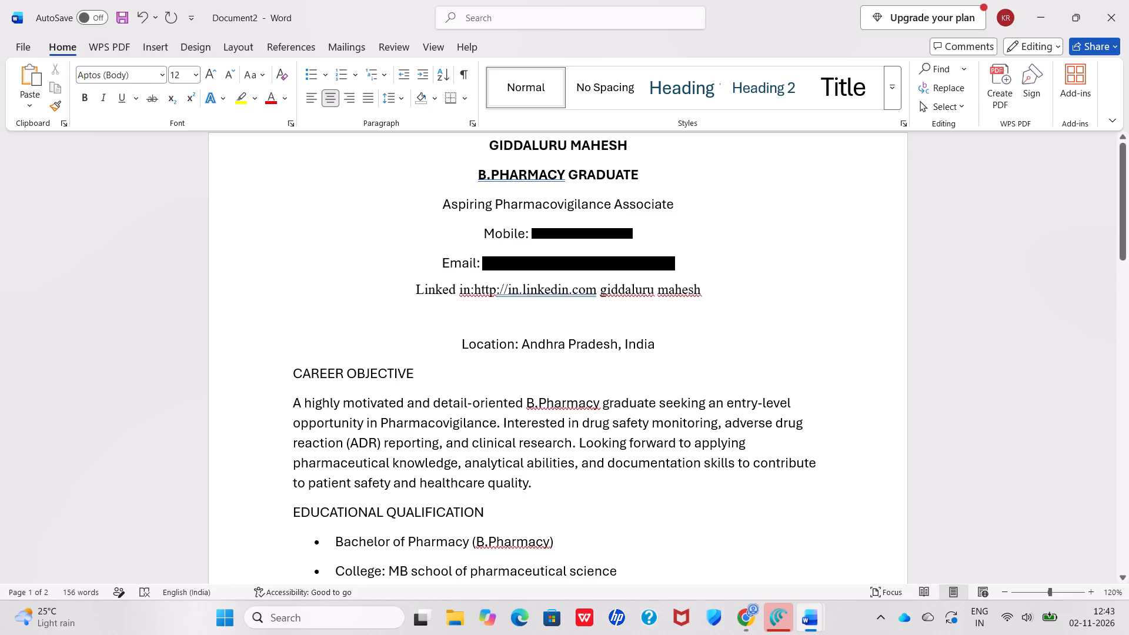
click(455, 343)
key(BackSpace)
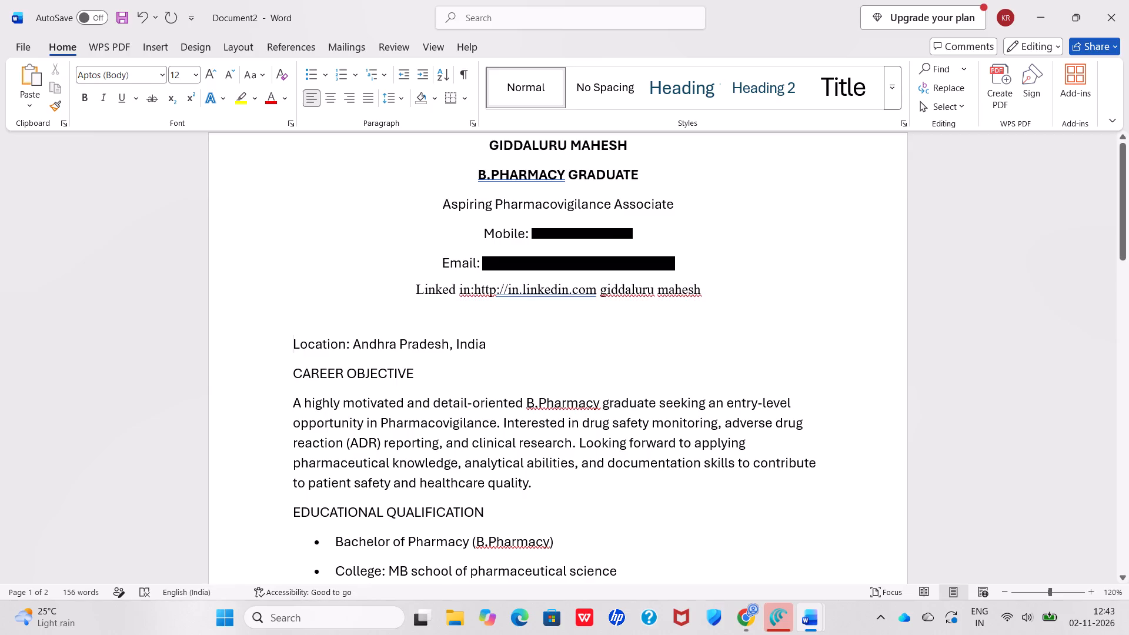
key(BackSpace)
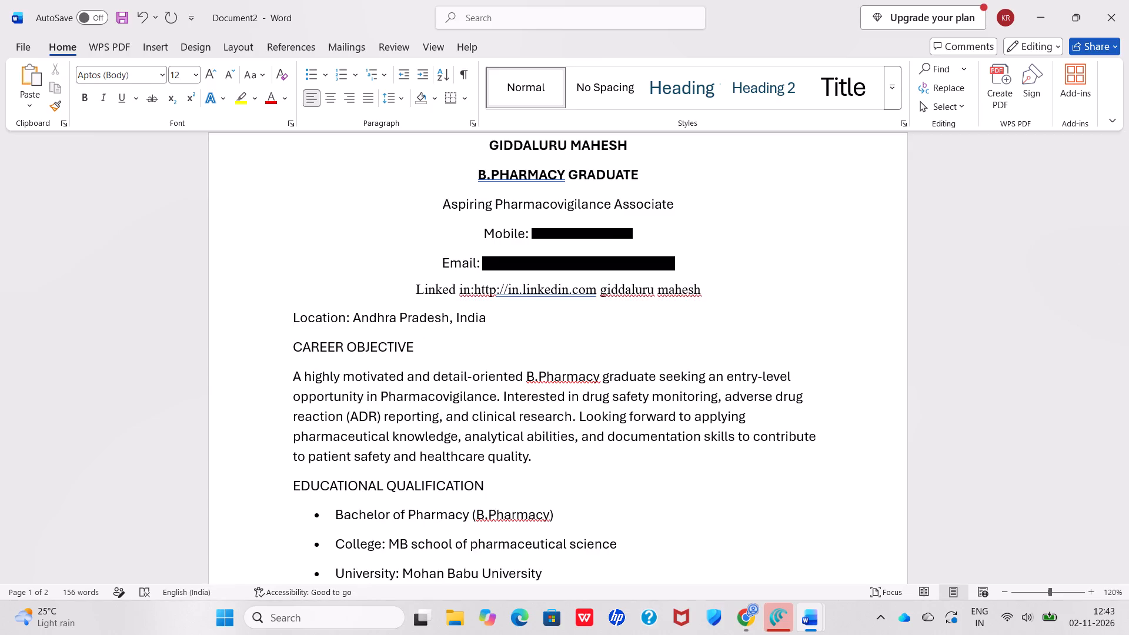
Center the "Location: Andhra Pradesh, India" line in the resume header.
drag(455, 343, 569, 346)
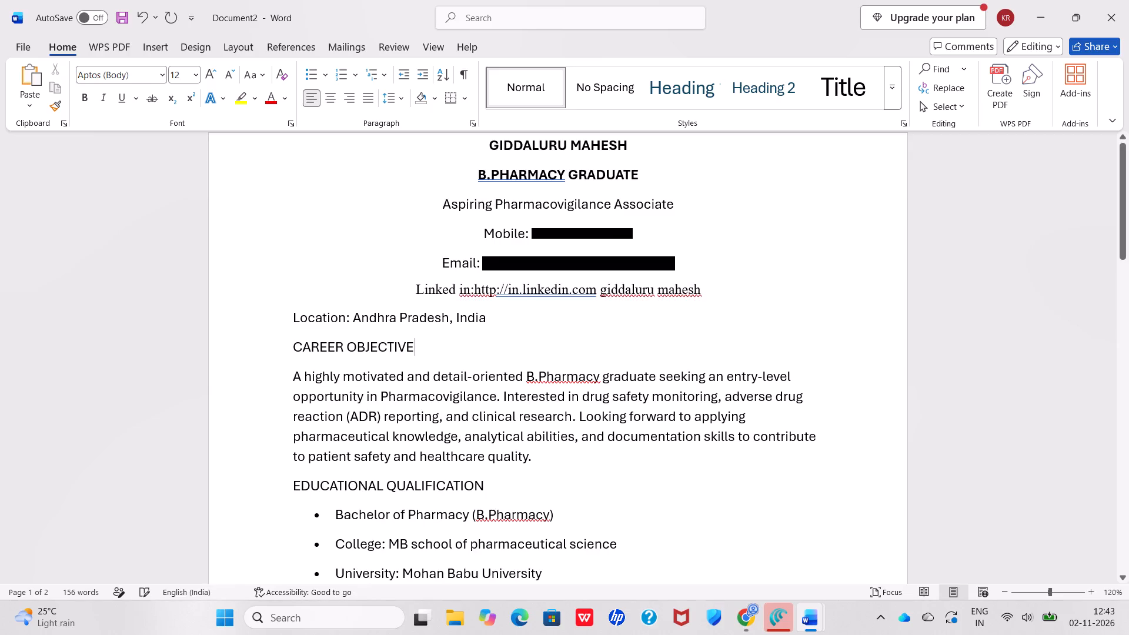
drag(286, 320, 494, 321)
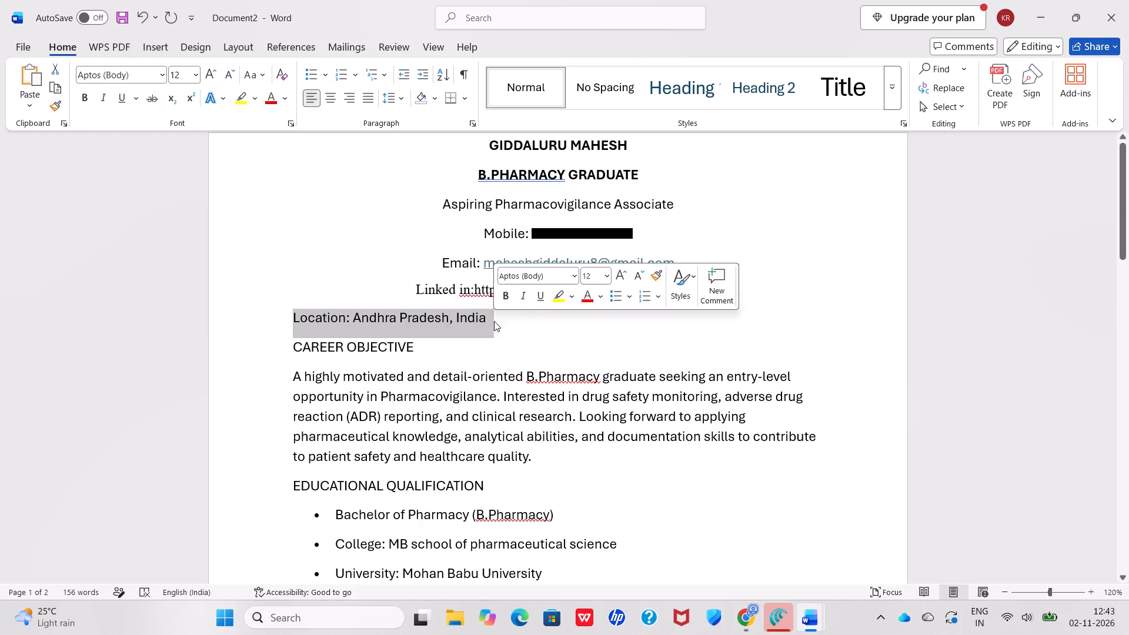
key(ctrl+e)
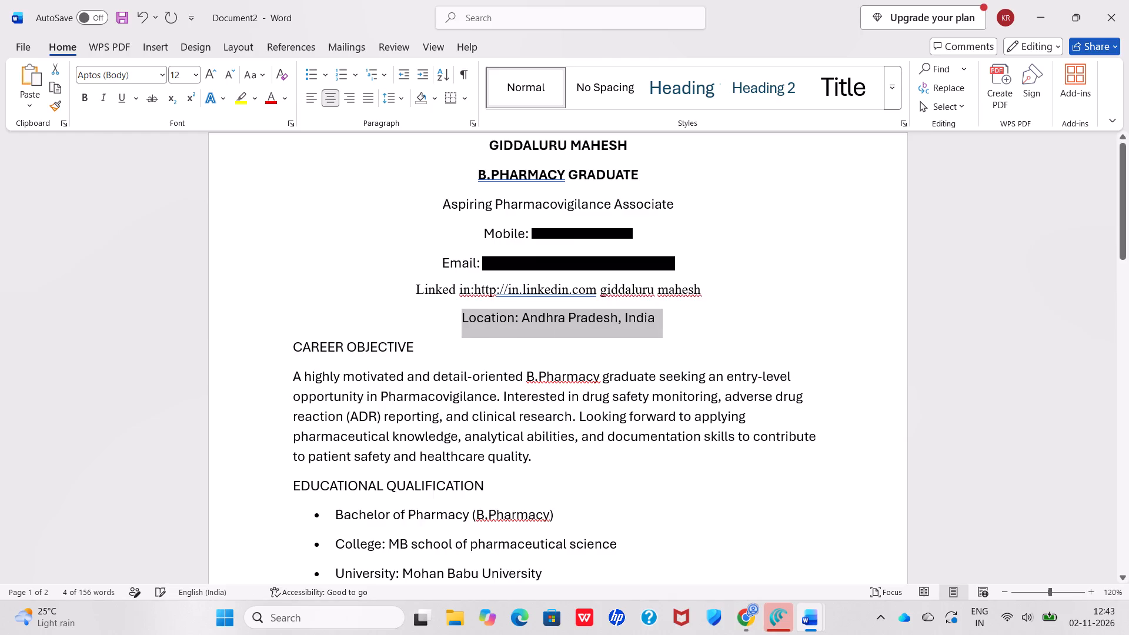
click(819, 345)
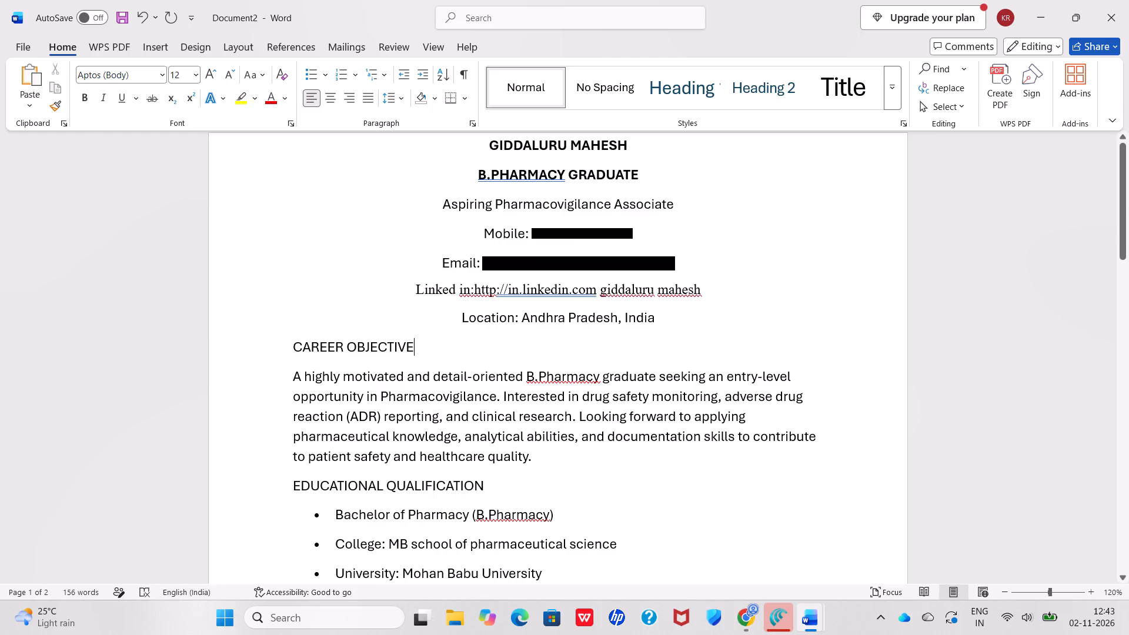
Tidy the LinkedIn line's spacing, adding a space after "Linked in:" and keeping a single space between the last two words.
click(472, 286)
key(Right)
key(space)
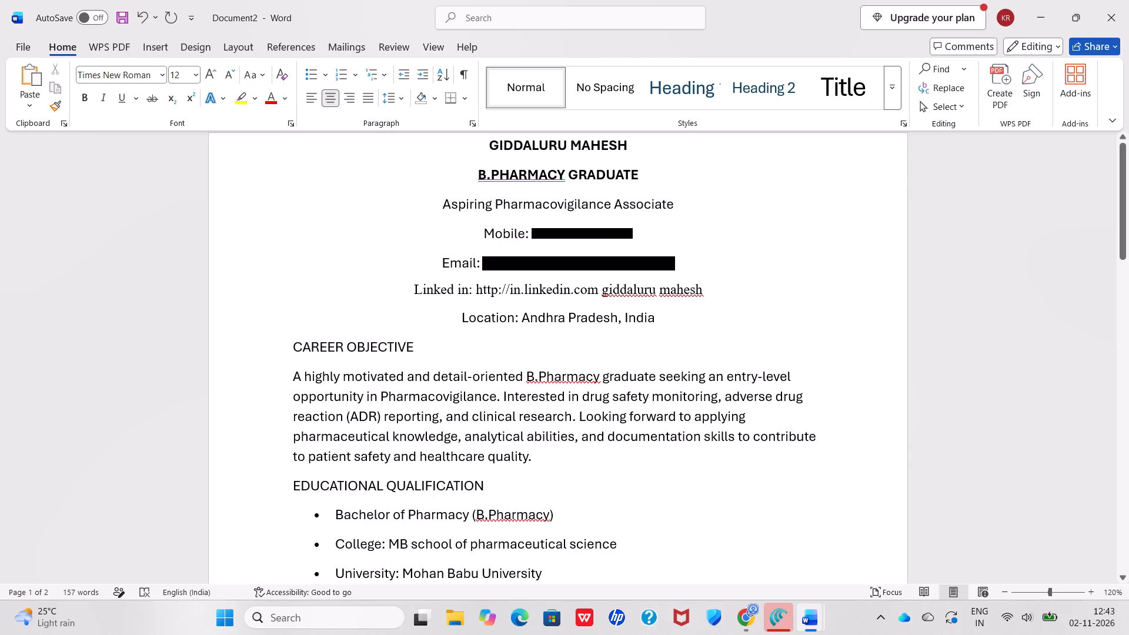
click(656, 290)
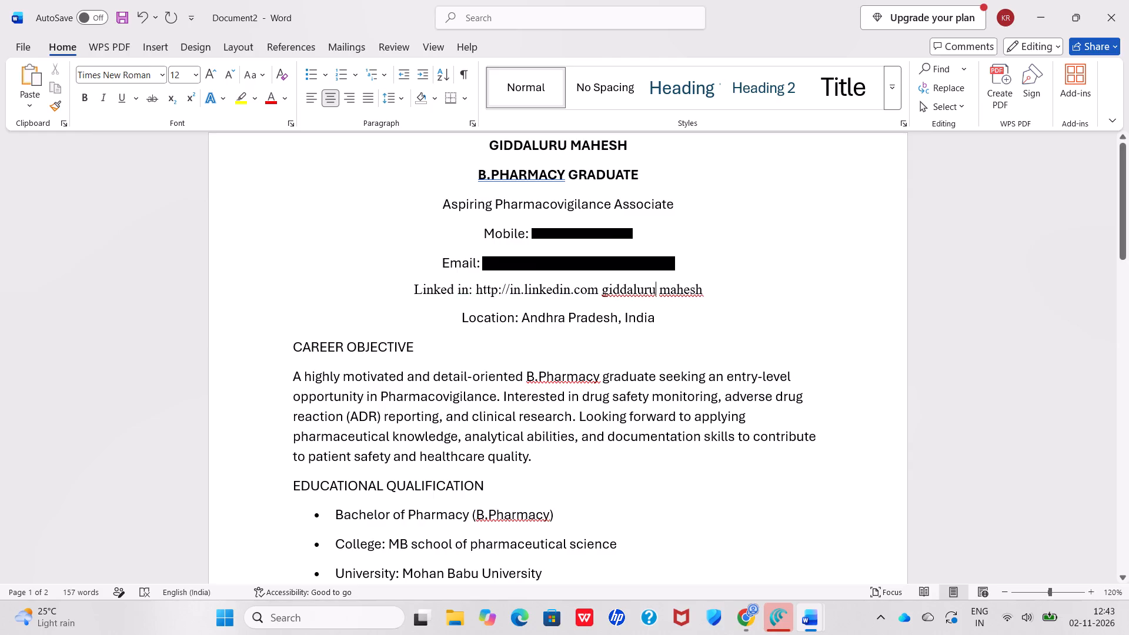
click(659, 290)
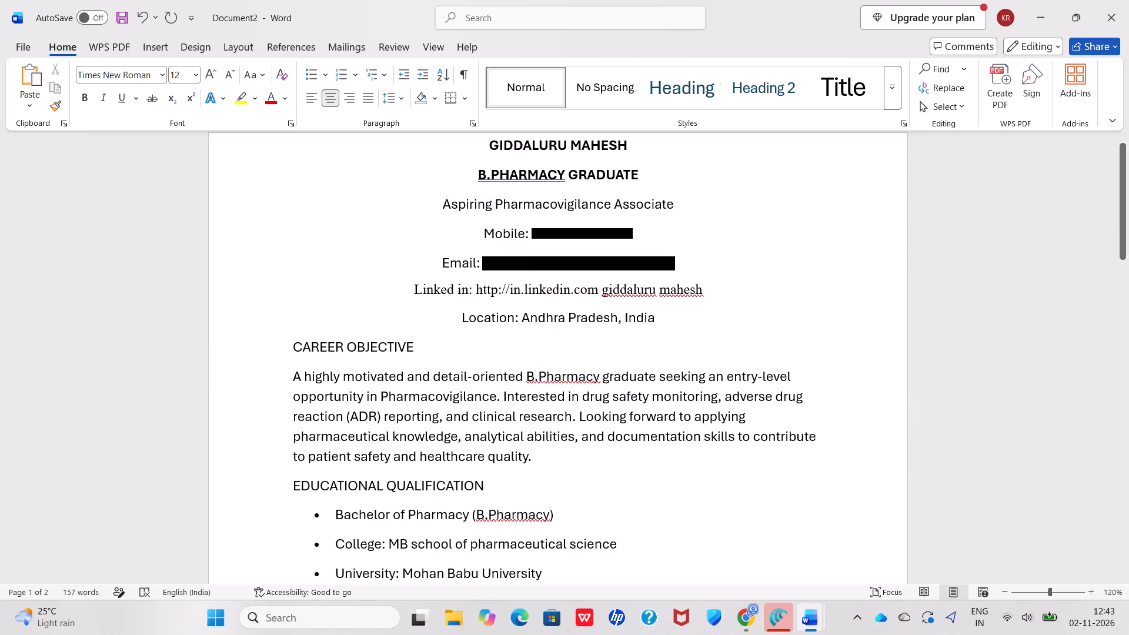
key(BackSpace)
key(space)
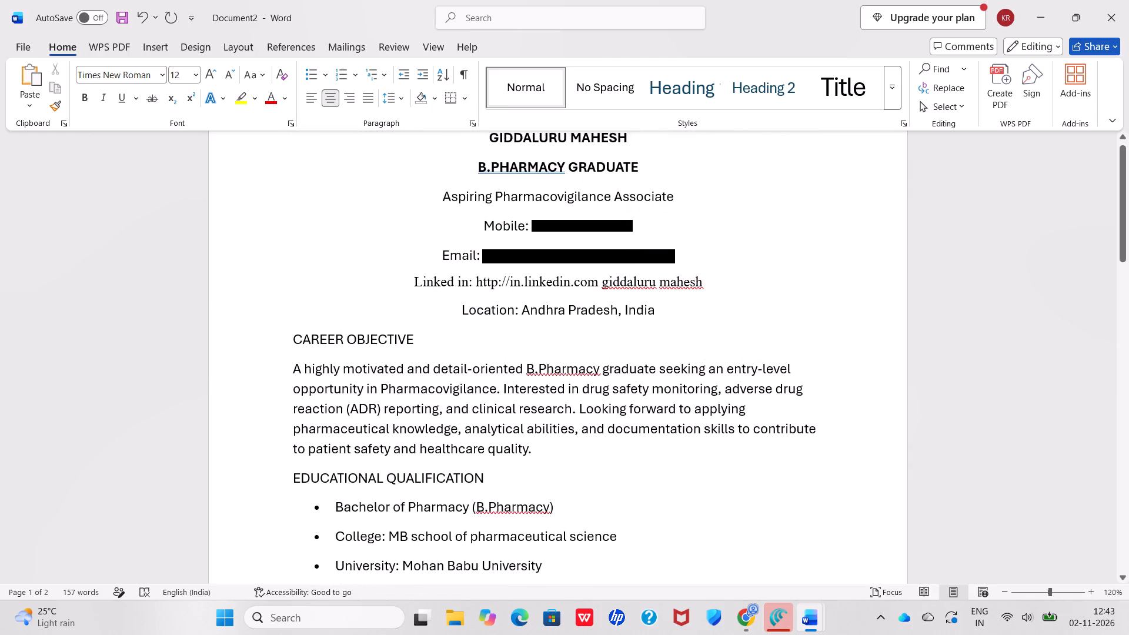
Switch to the ChatGPT conversation in Chrome and copy the LANGUAGES heading with "Telugu | English" from Sample 3.
scroll(329, 336, down, 6)
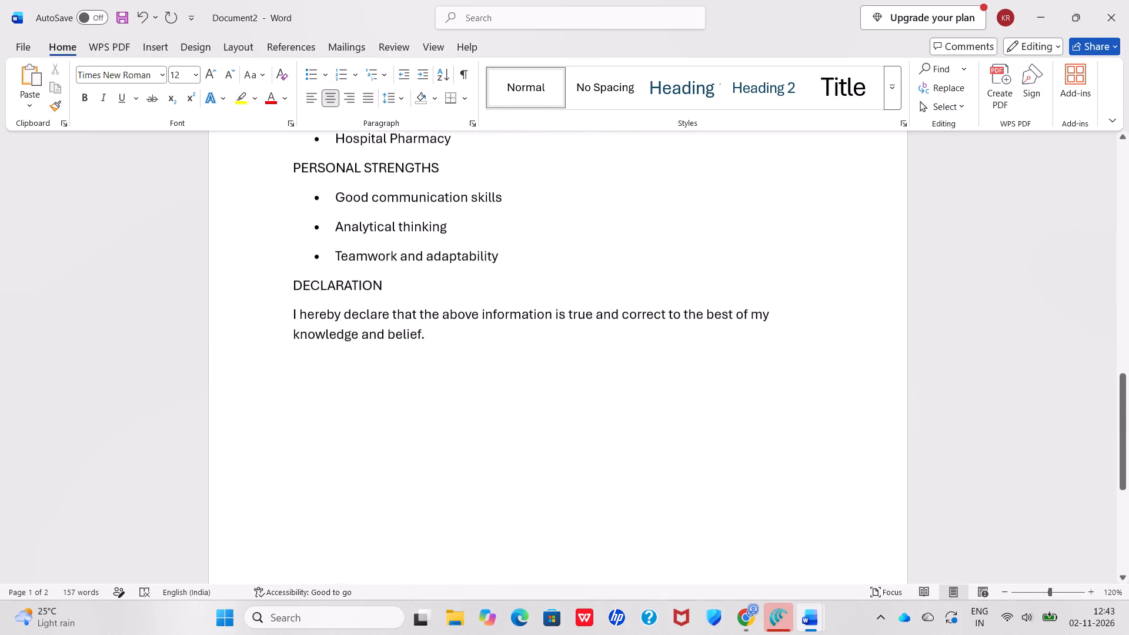
scroll(329, 336, down, 1)
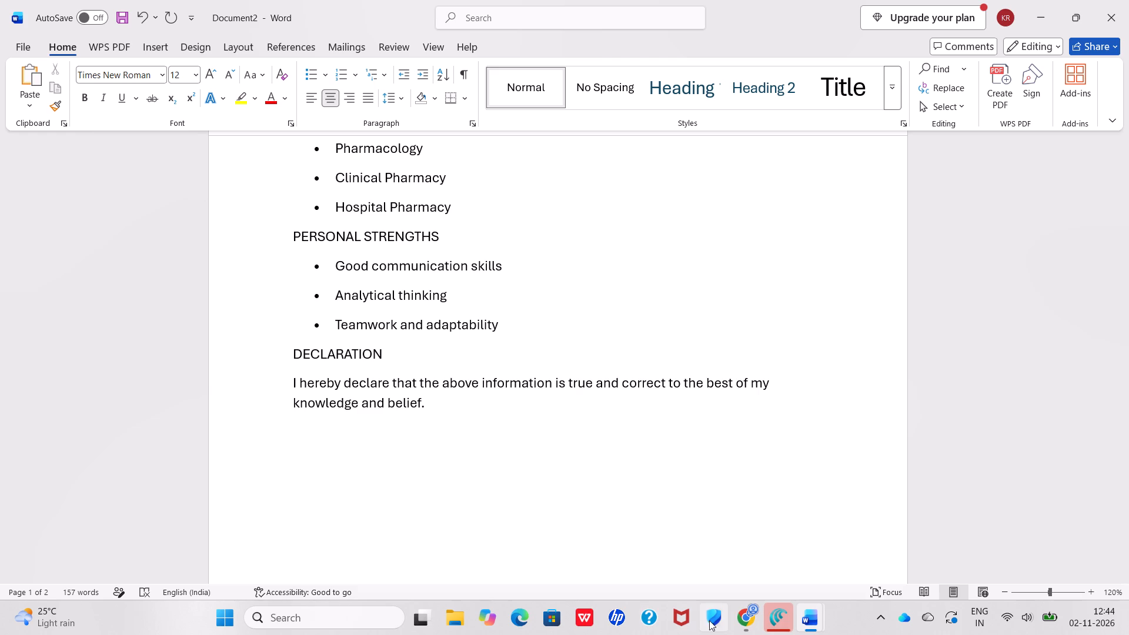
click(731, 623)
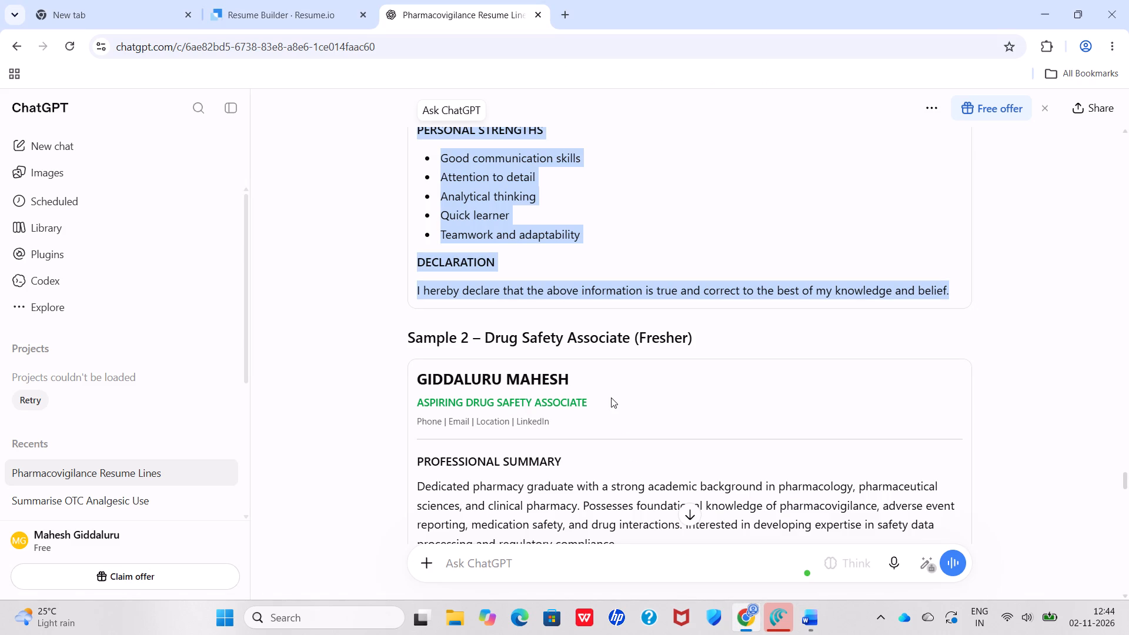
scroll(611, 397, down, 4)
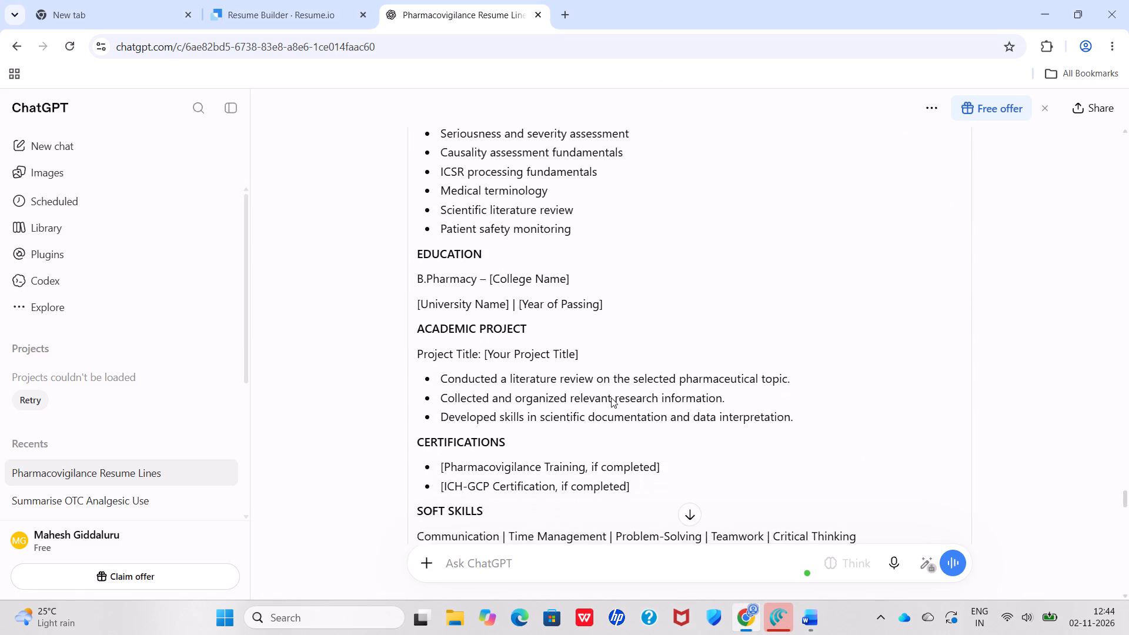
scroll(611, 397, down, 2)
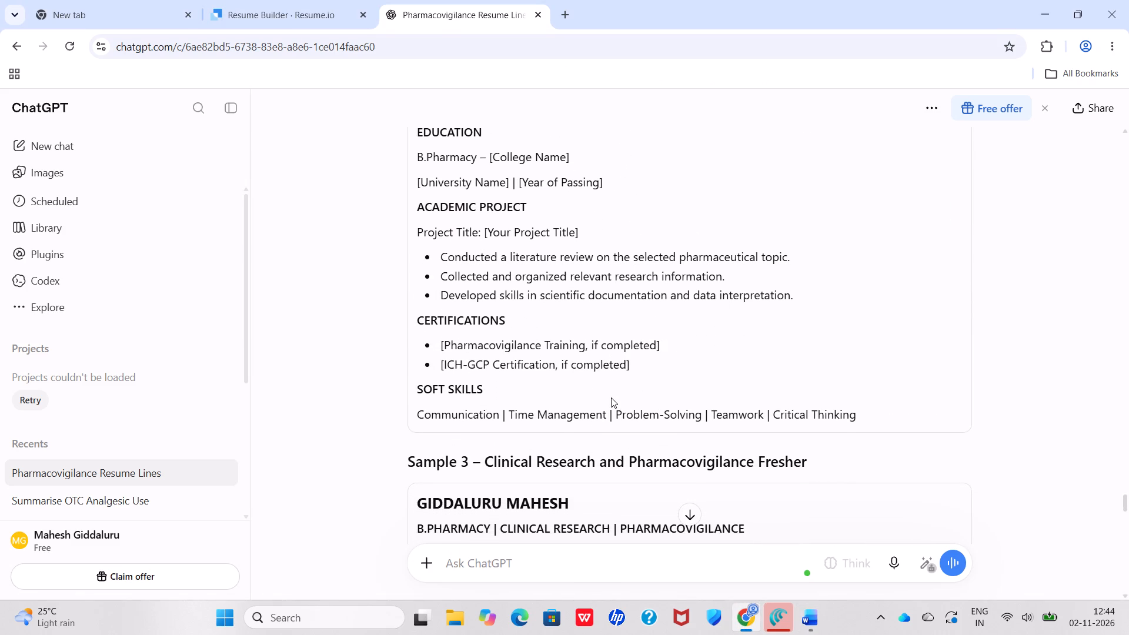
scroll(611, 397, down, 4)
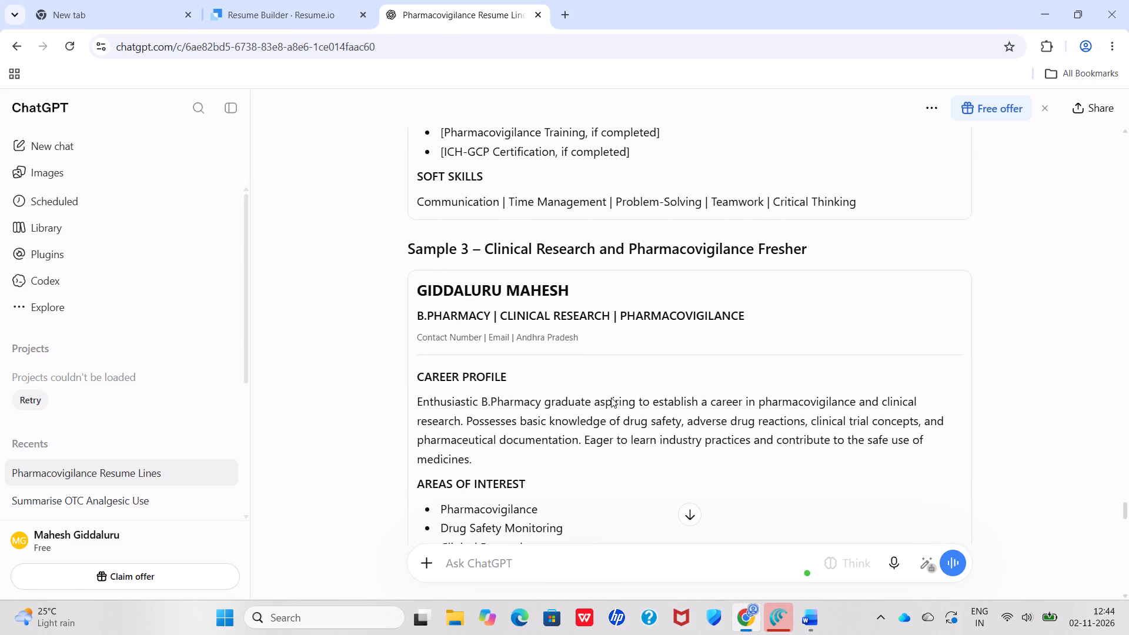
scroll(611, 397, down, 6)
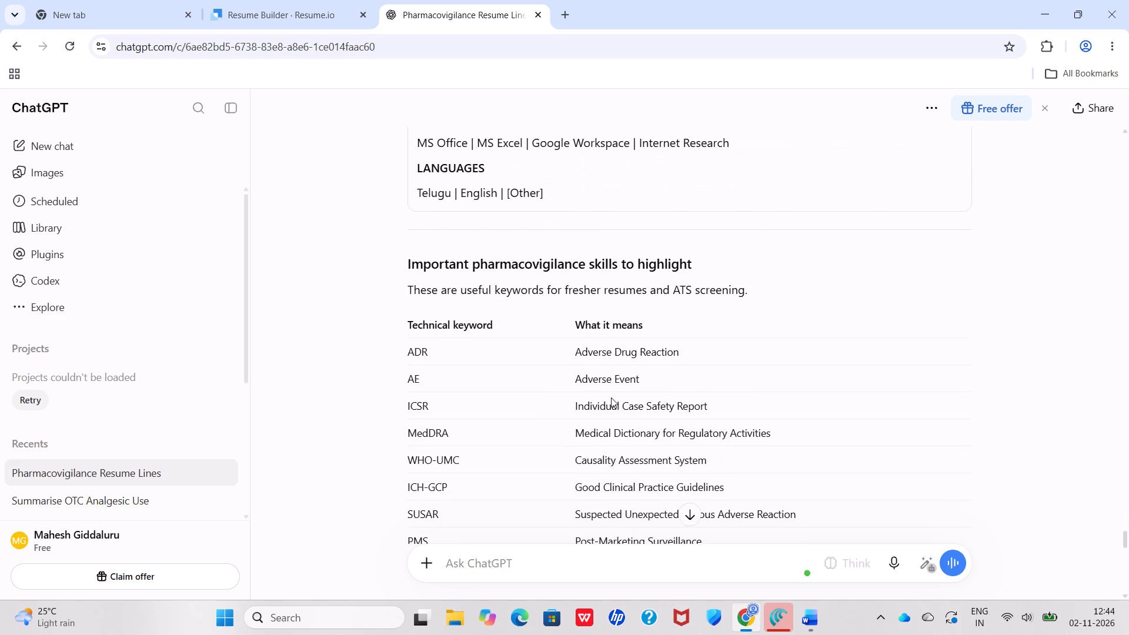
scroll(611, 397, down, 1)
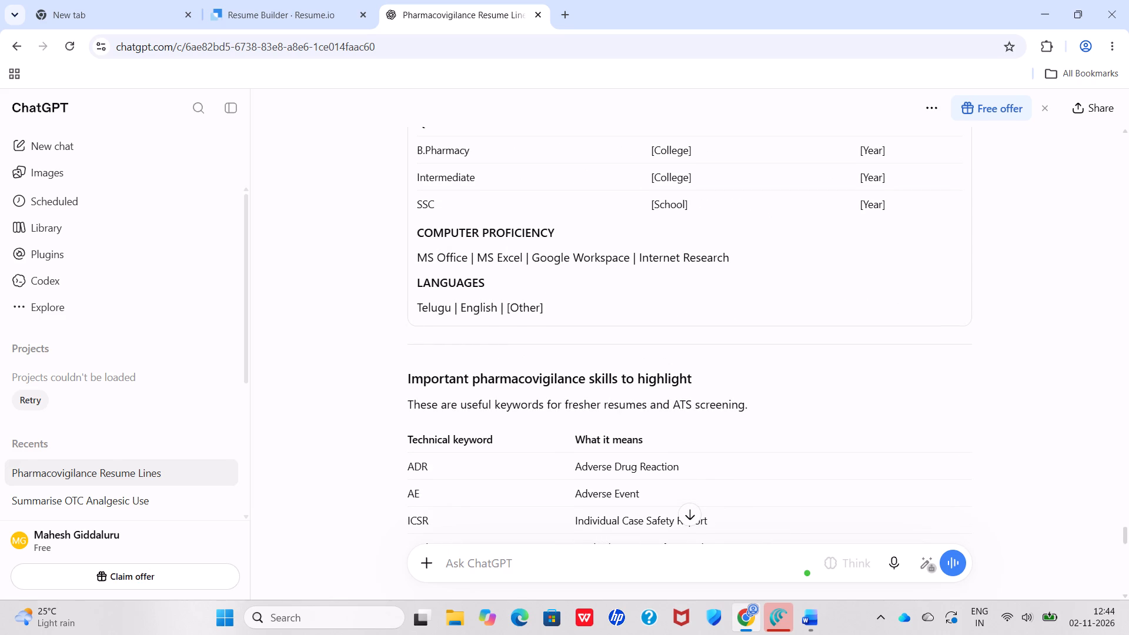
drag(413, 280, 545, 316)
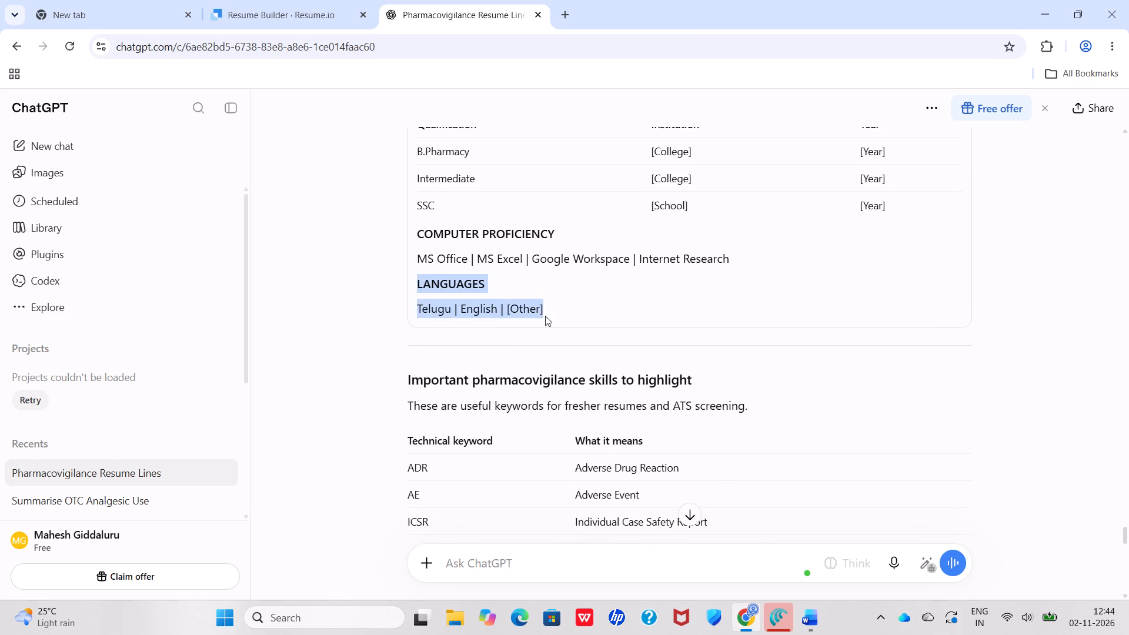
drag(545, 316, 498, 321)
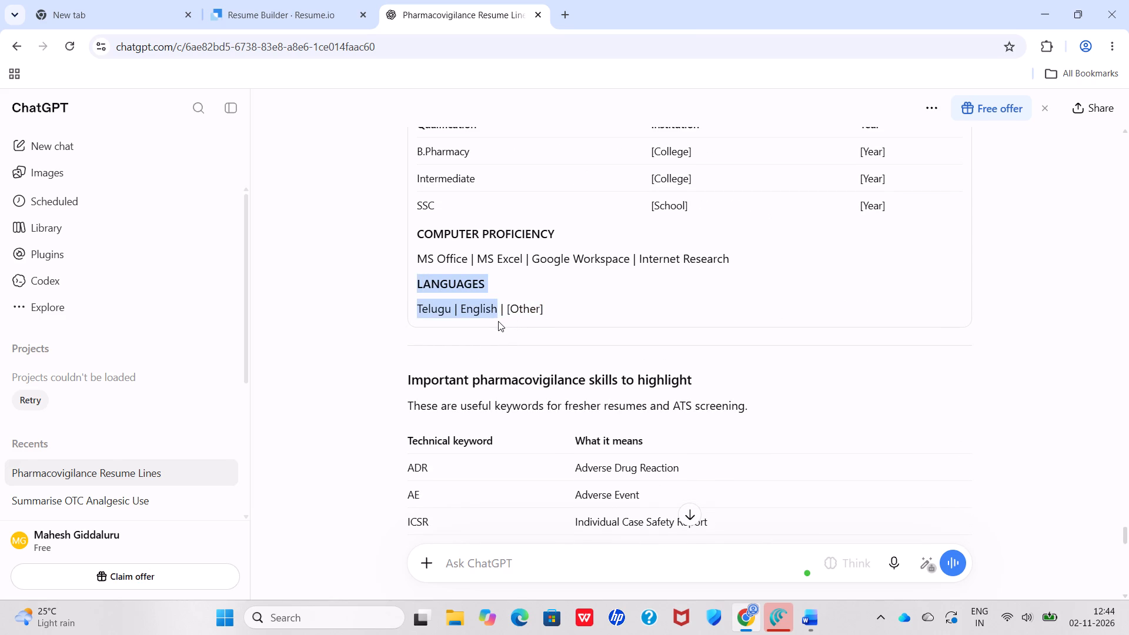
key(ctrl+c)
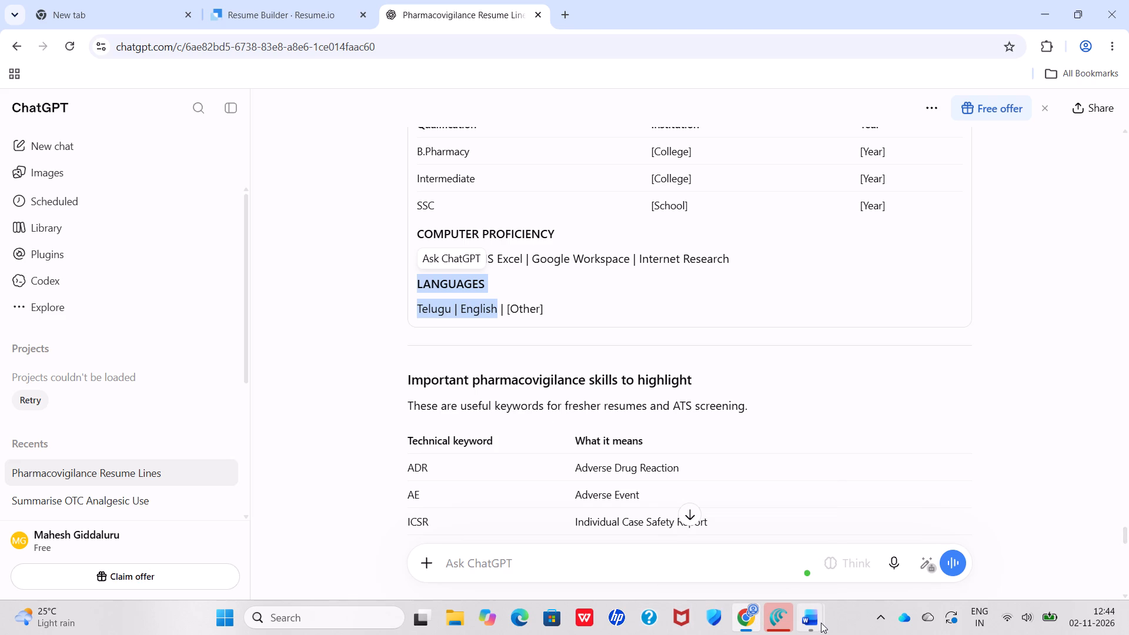
Return to Document2 in Word and paste the copied languages section below the "Teamwork and adaptability" bullet.
click(848, 562)
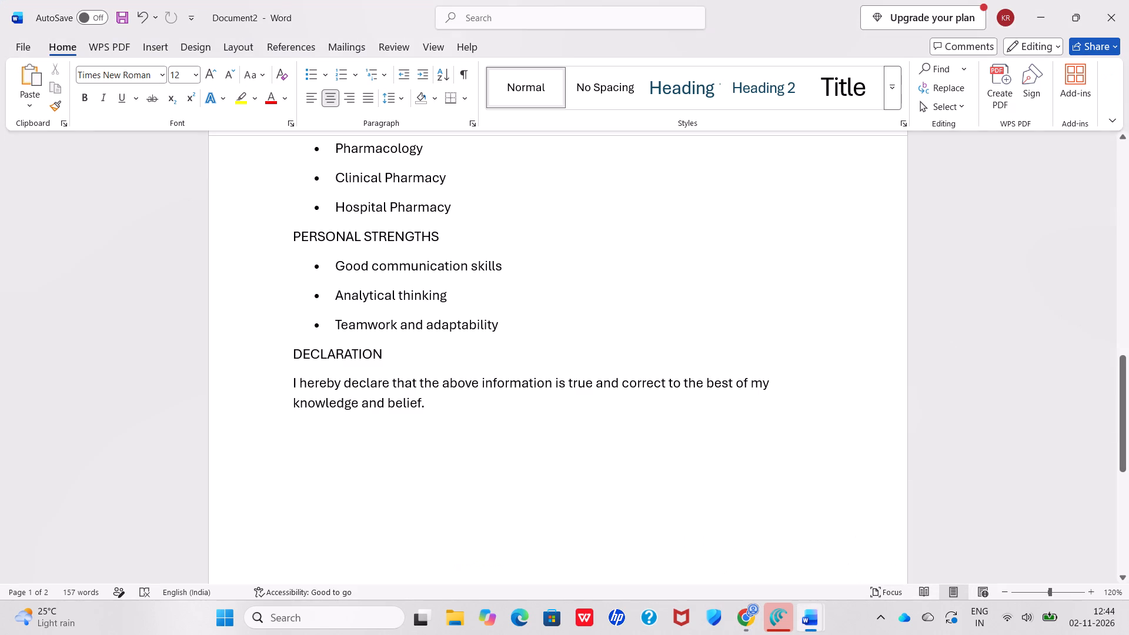
click(299, 338)
click(530, 332)
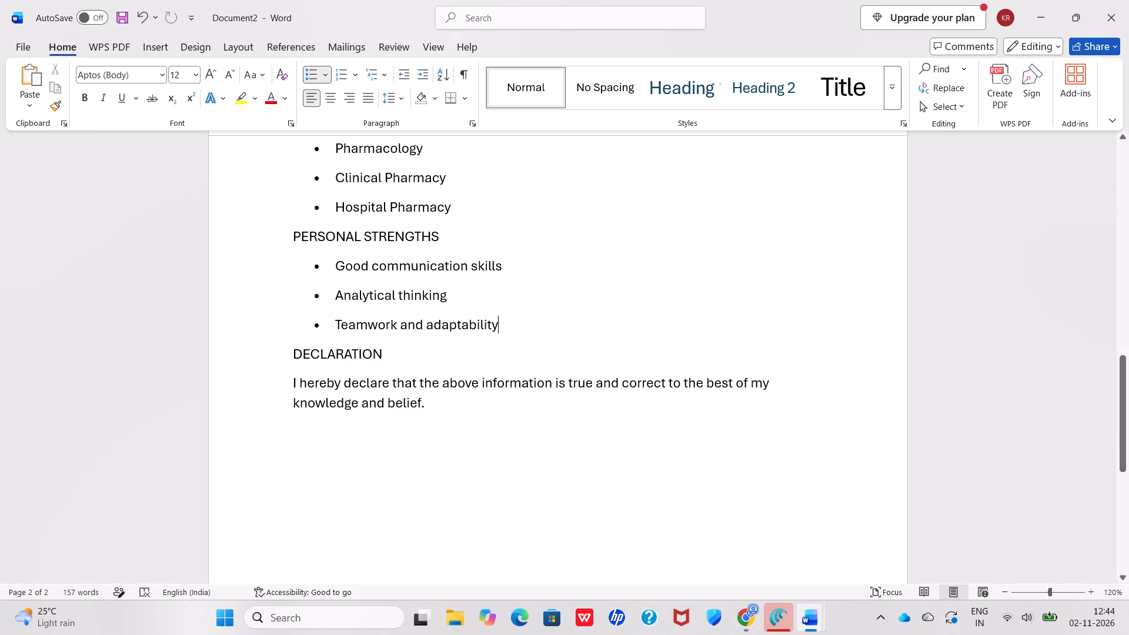
key(Return)
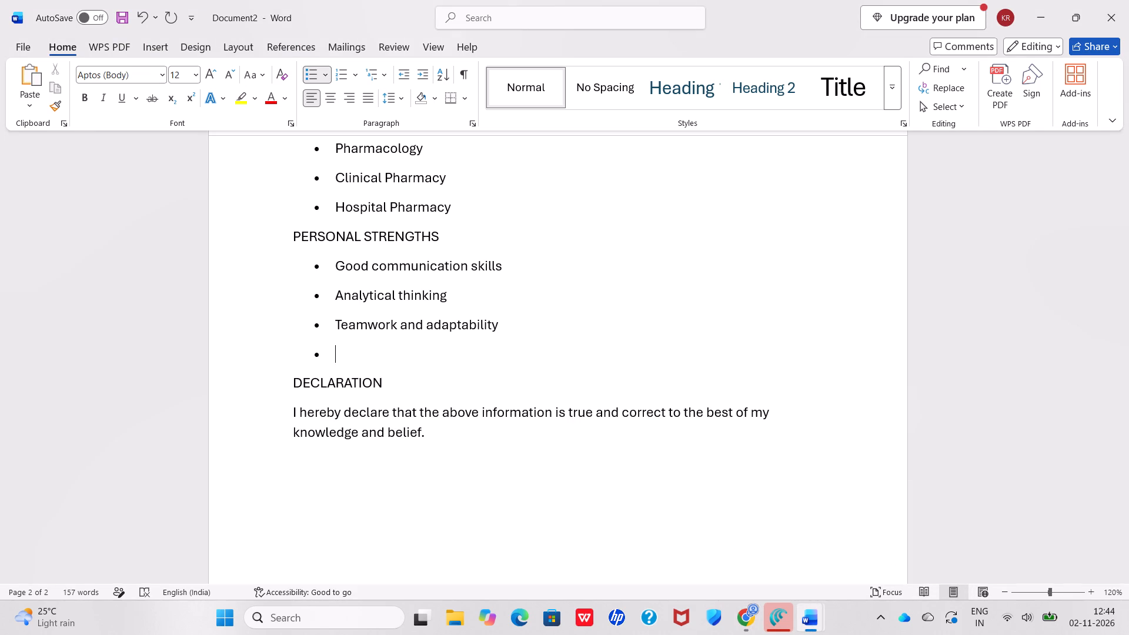
key(ctrl+v)
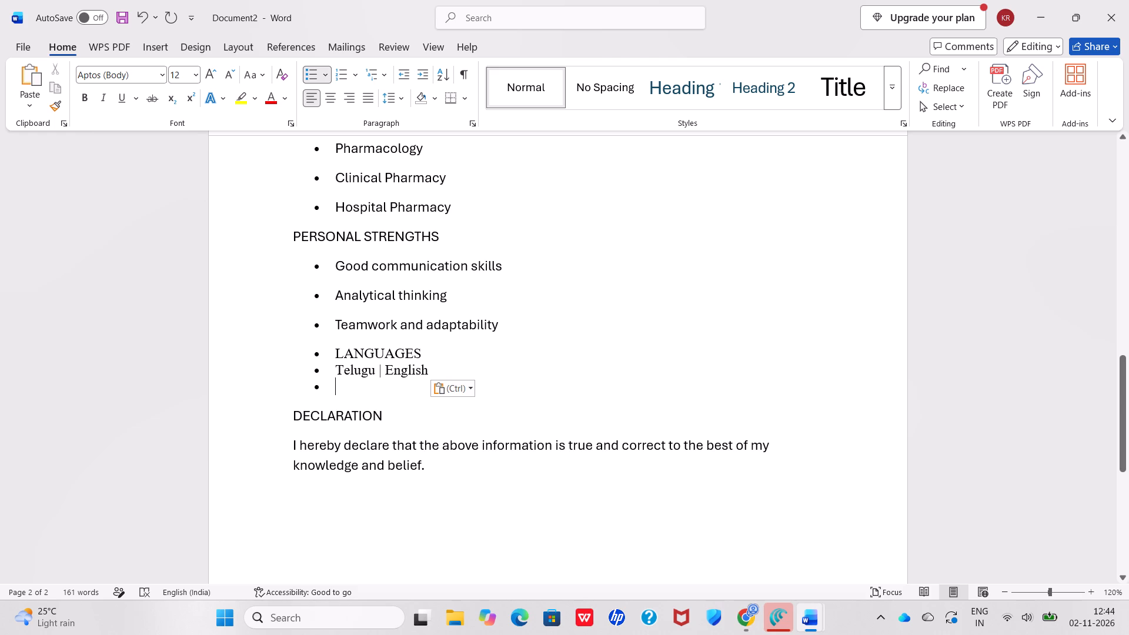
Remove the bullets from the LANGUAGES heading, the "Telugu | English" line and the empty line below it.
click(322, 352)
key(BackSpace)
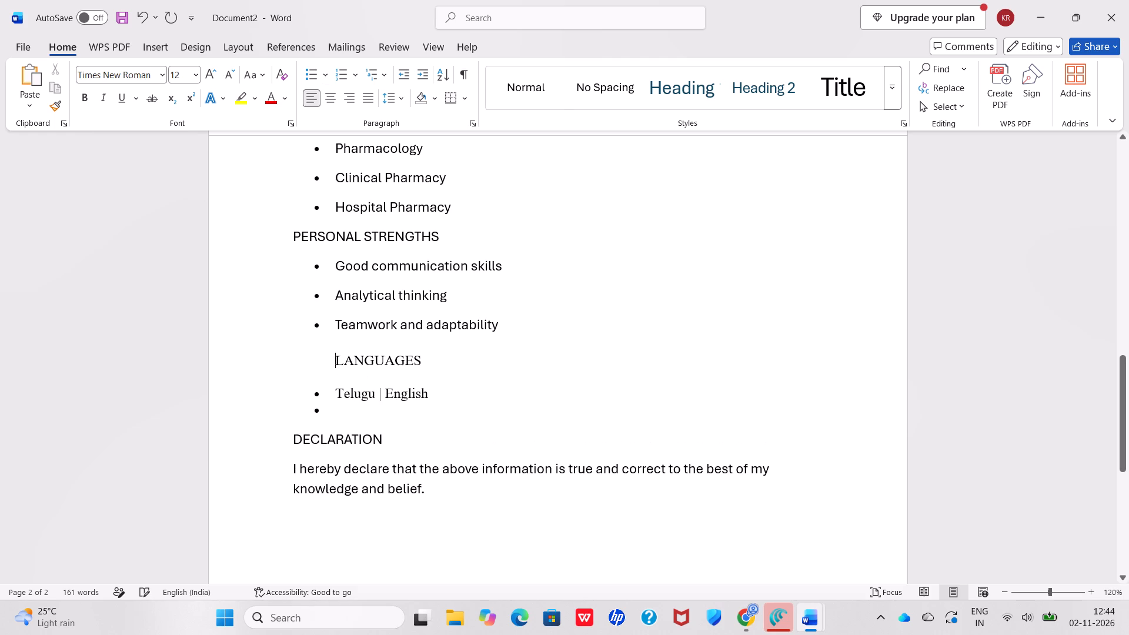
key(Down)
key(Down)
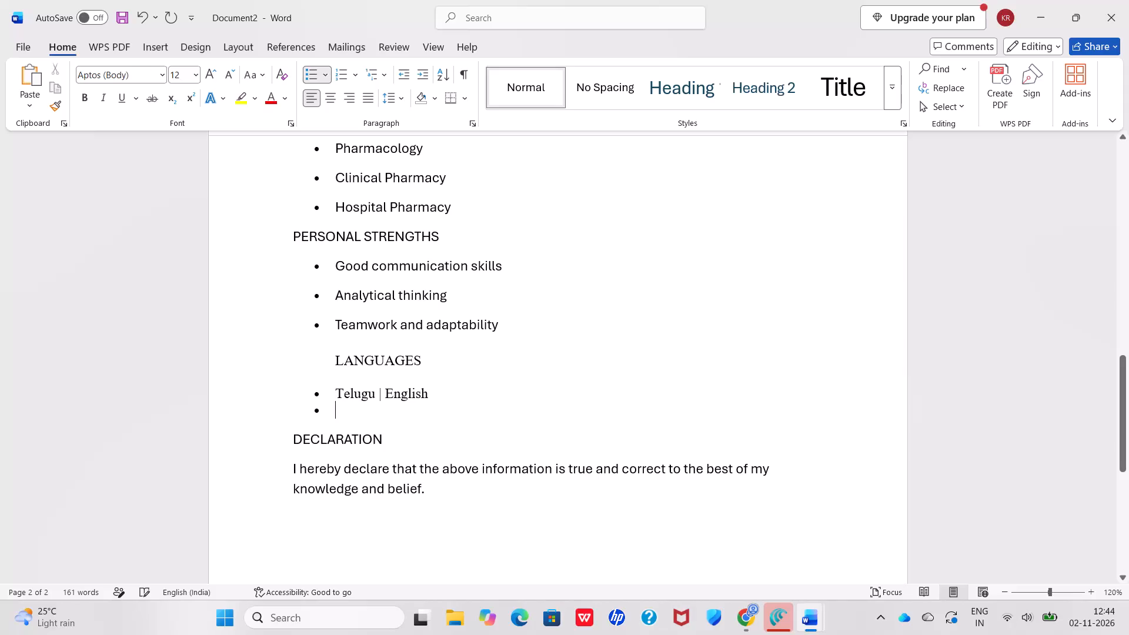
key(Up)
key(BackSpace)
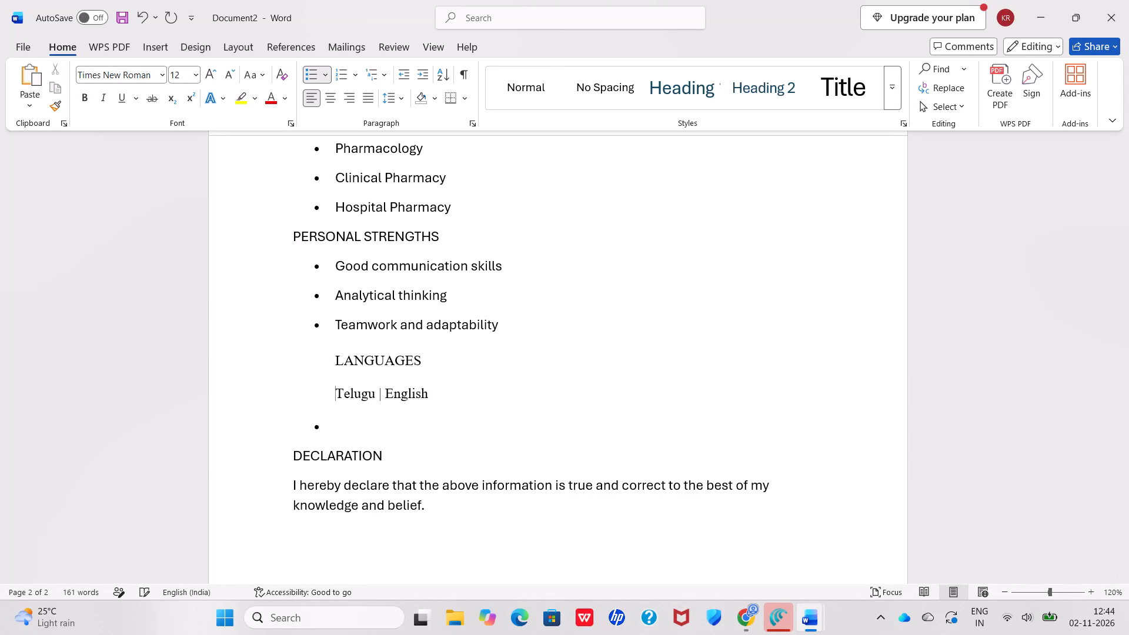
key(Down)
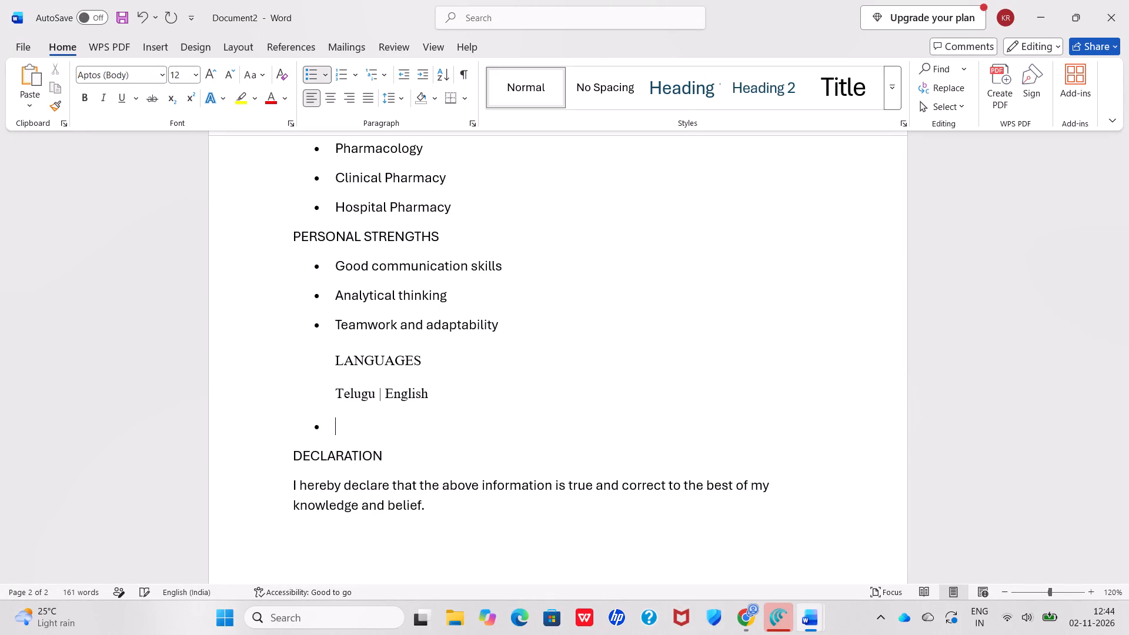
key(BackSpace)
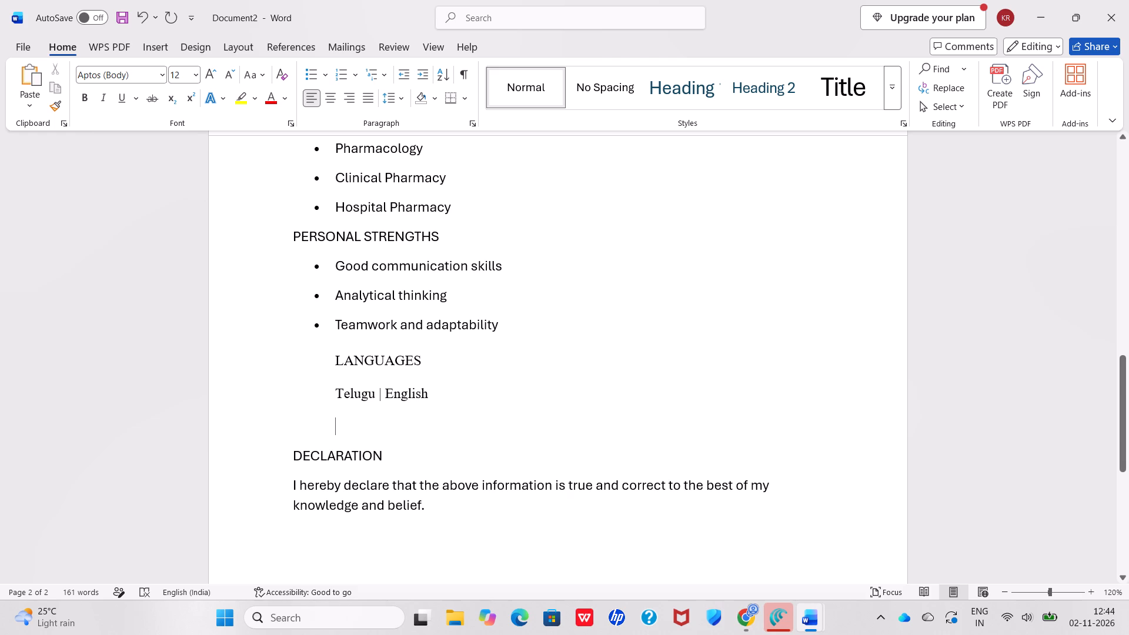
Remove the indents of the LANGUAGES heading and the "Telugu | English" line so both align with the other headings.
click(330, 358)
key(BackSpace)
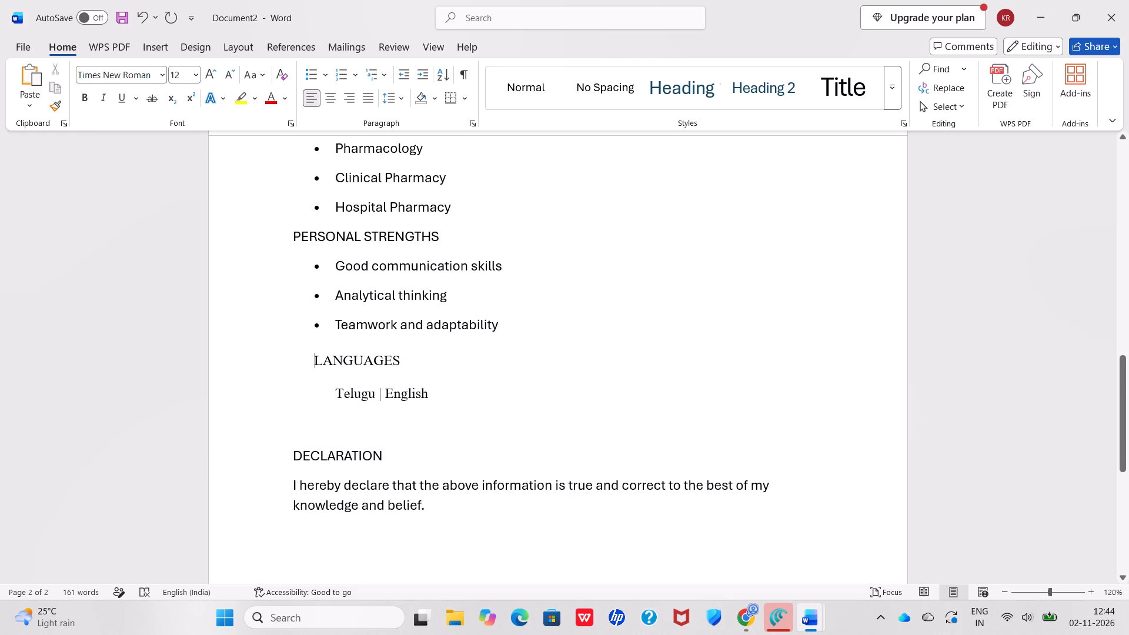
key(BackSpace)
click(331, 395)
key(BackSpace)
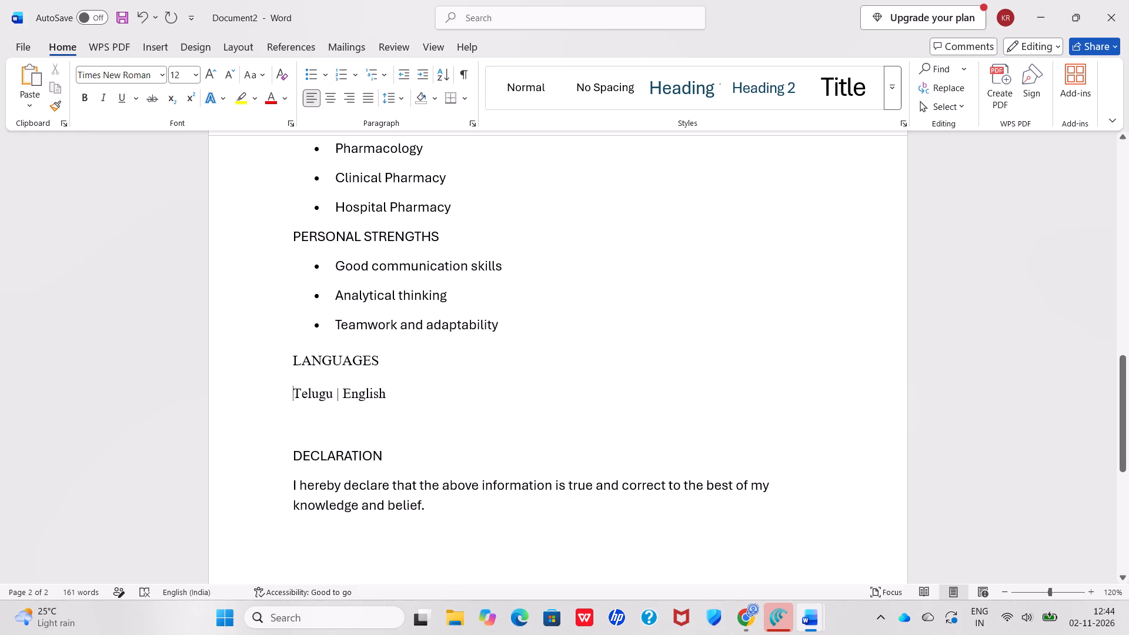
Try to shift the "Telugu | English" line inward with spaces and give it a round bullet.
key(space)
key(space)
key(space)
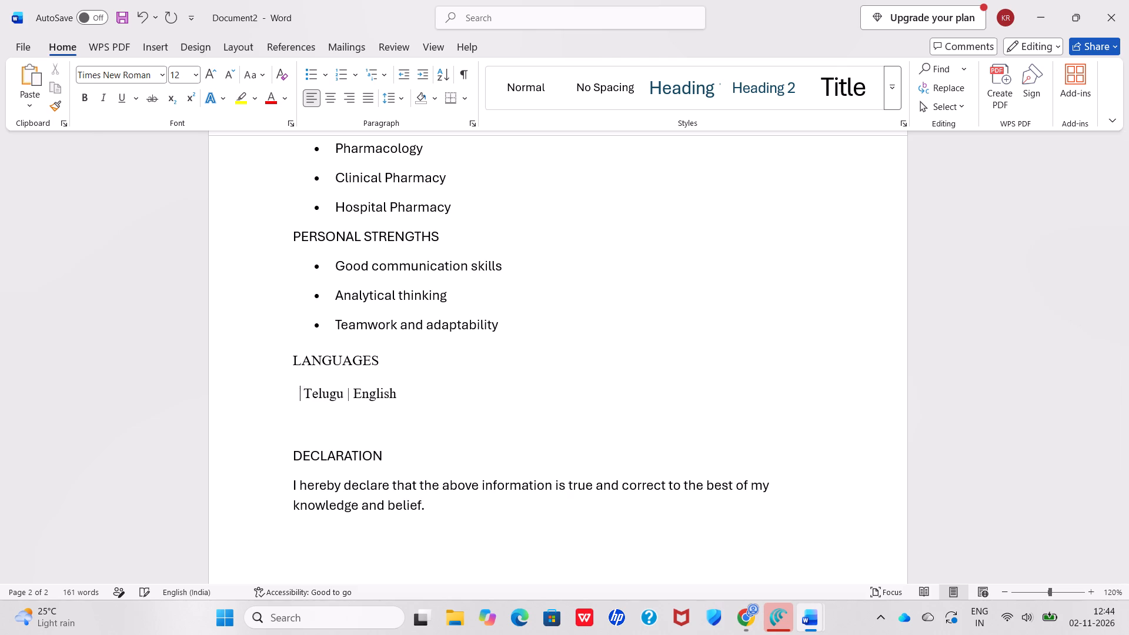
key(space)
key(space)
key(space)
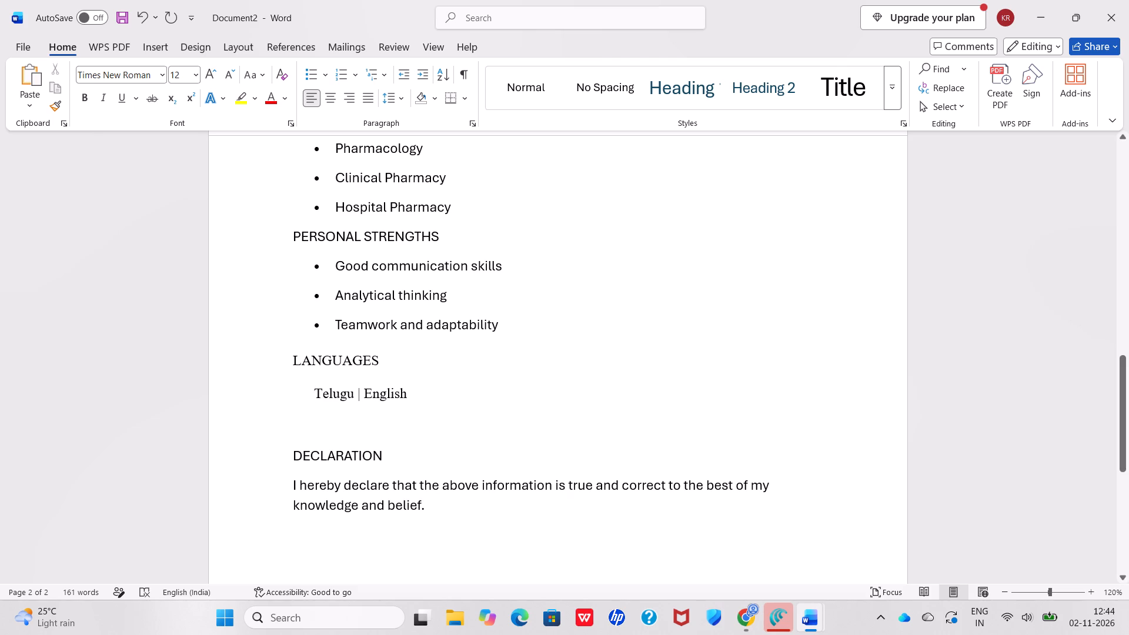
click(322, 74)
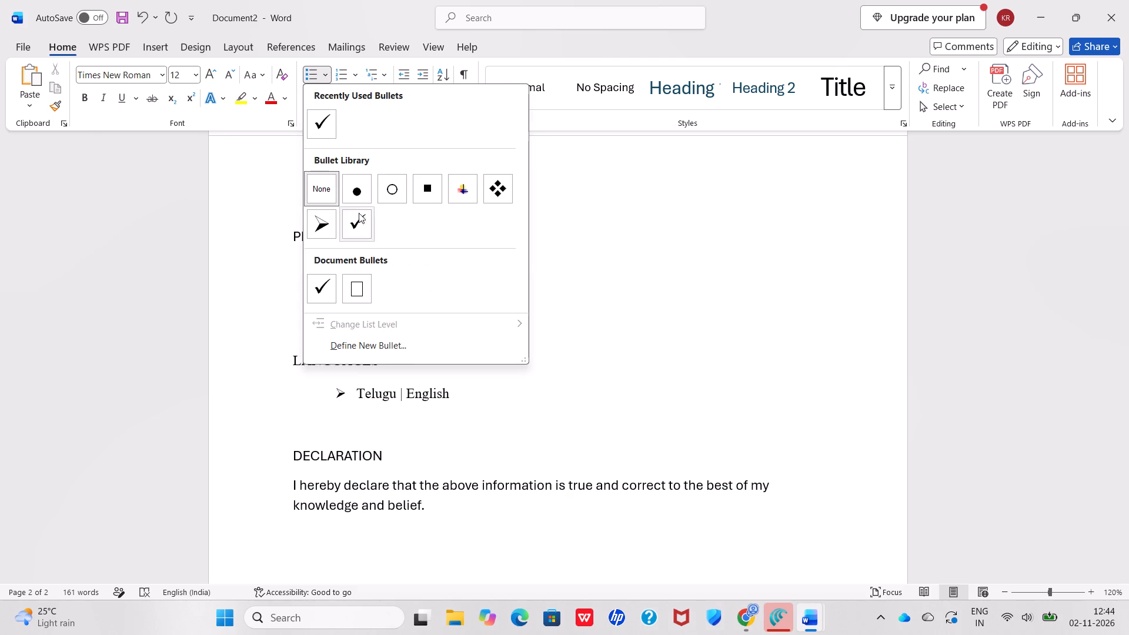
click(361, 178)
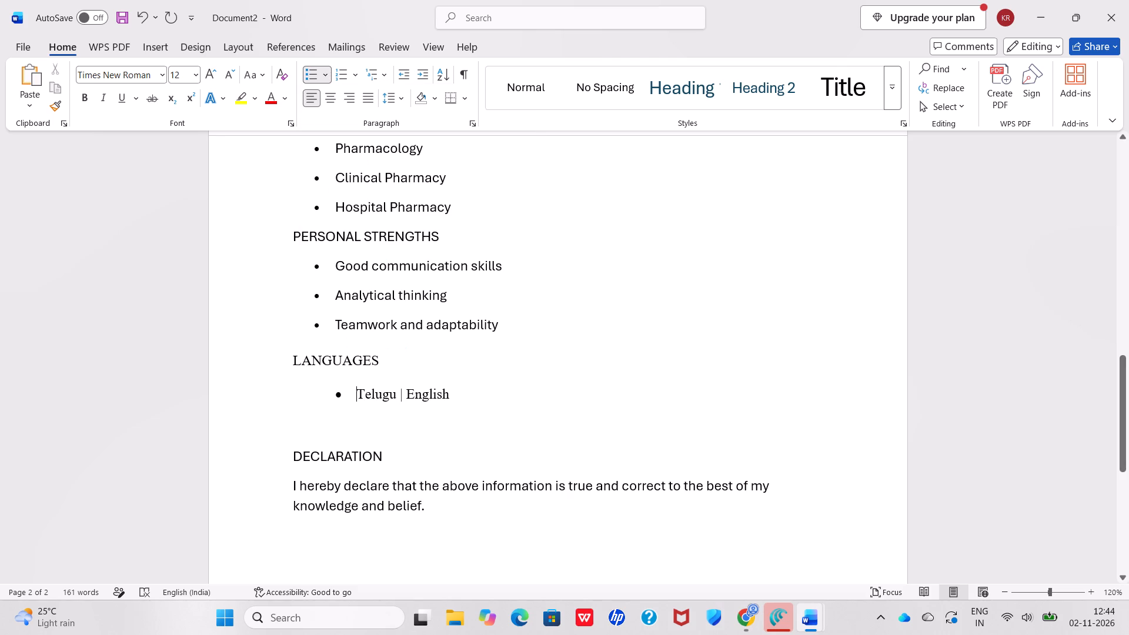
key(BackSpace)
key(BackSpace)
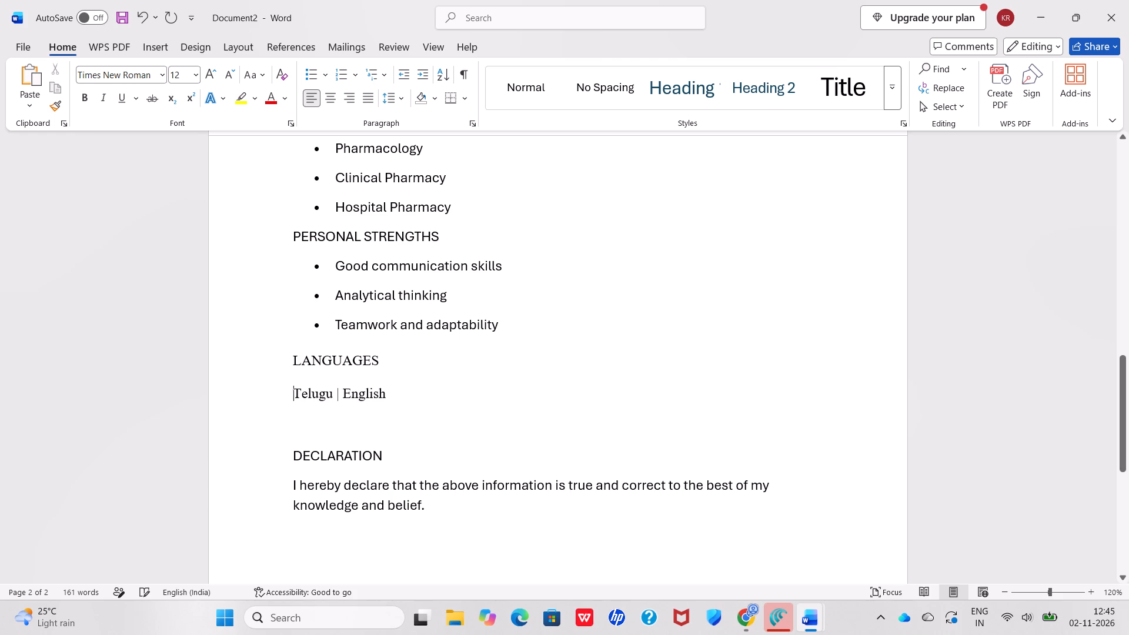
Shift the "Telugu | English" line inward with eight spaces and apply a round bullet to it.
key(space)
key(space)
key(space)
key(space)
key(space)
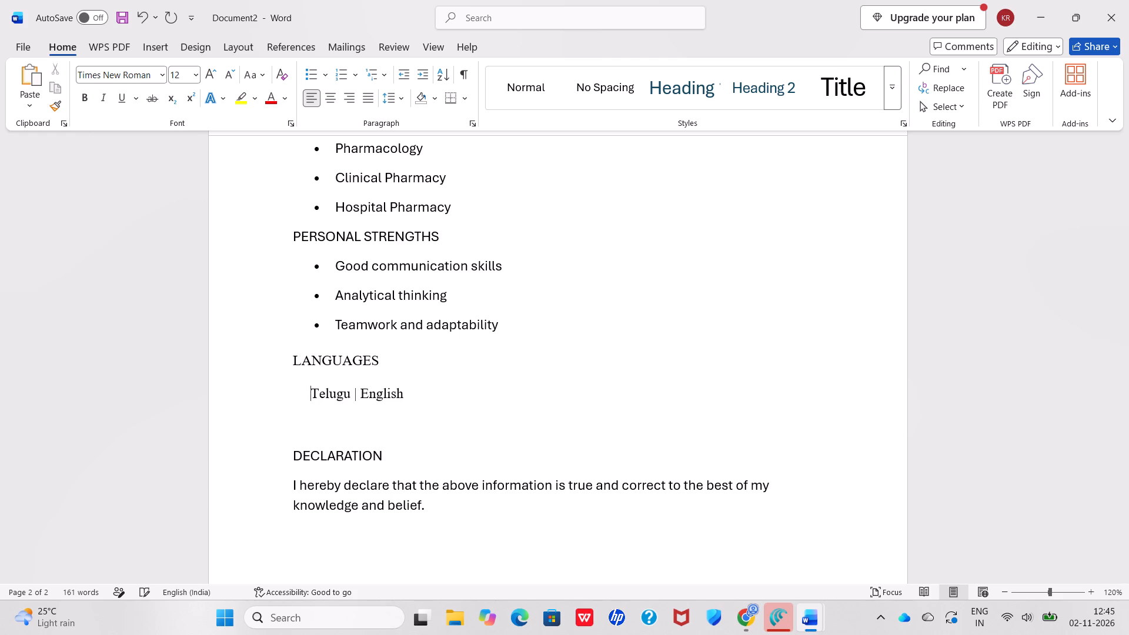
key(space)
key(space)
key(space)
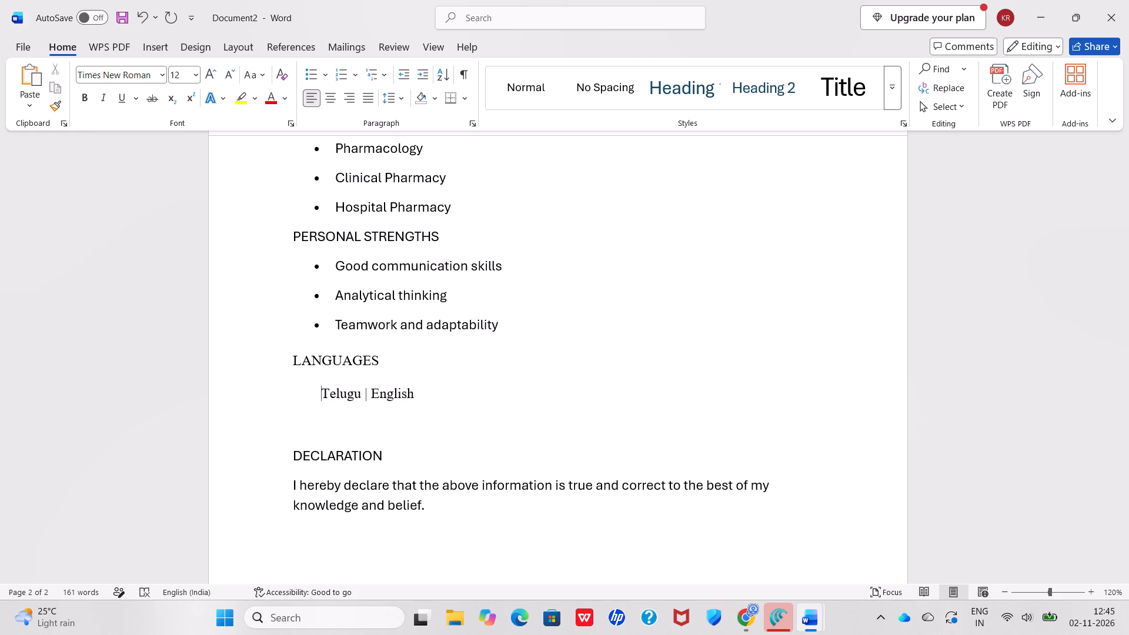
click(316, 70)
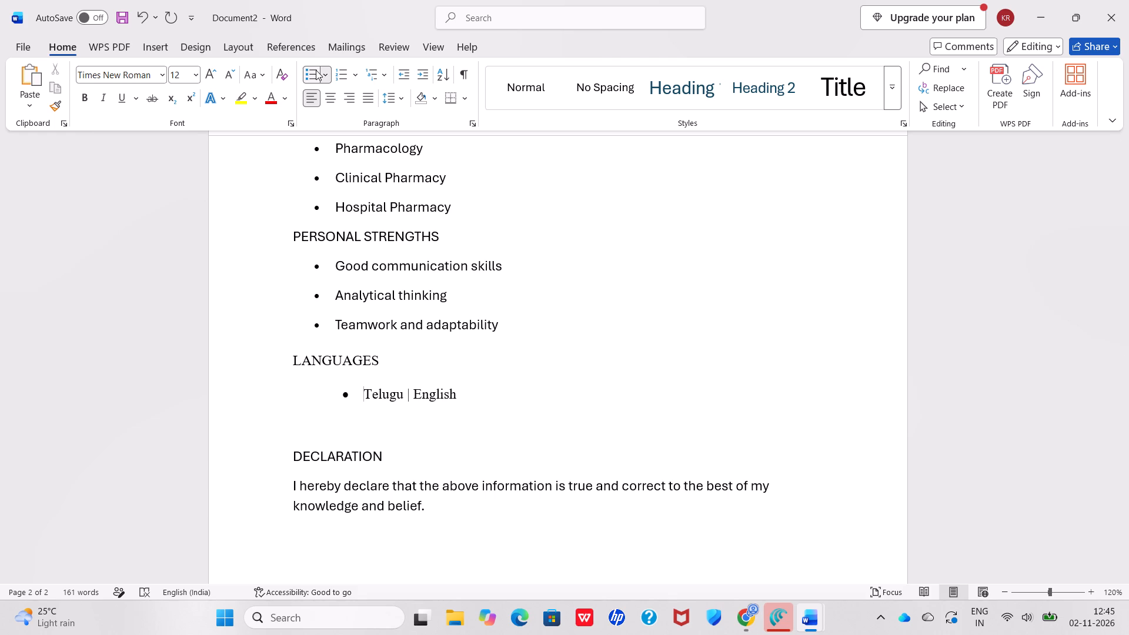
scroll(316, 70, up, 4)
Switch to the ChatGPT conversation in Chrome and review the keyword table and the three resume samples for further sections, including ACADEMIC PROJECT.
click(742, 626)
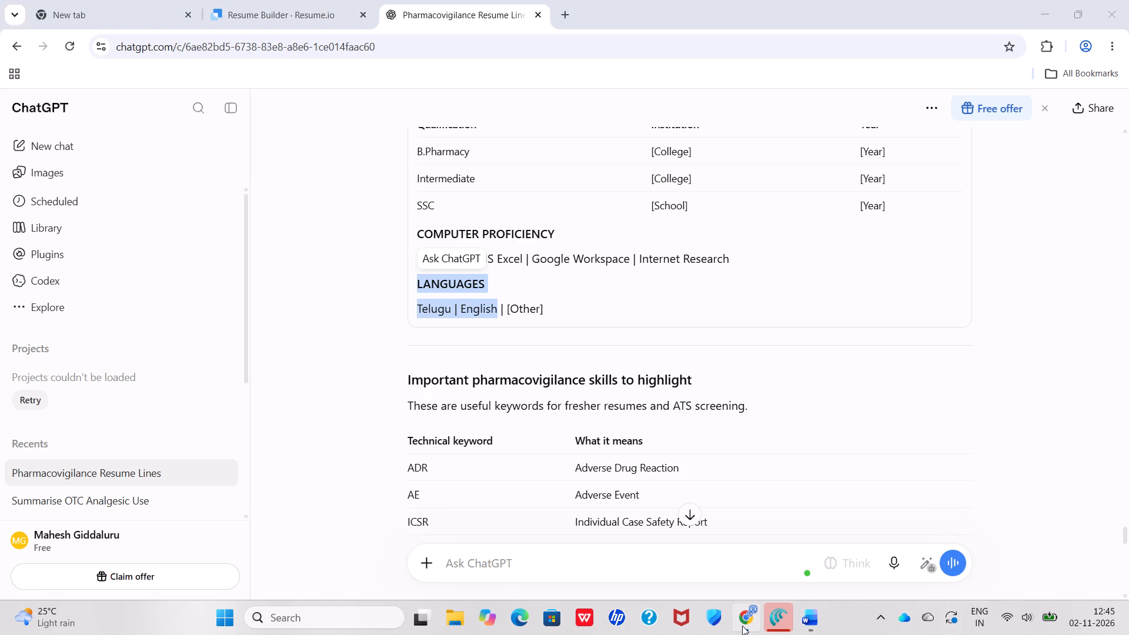
scroll(677, 474, down, 2)
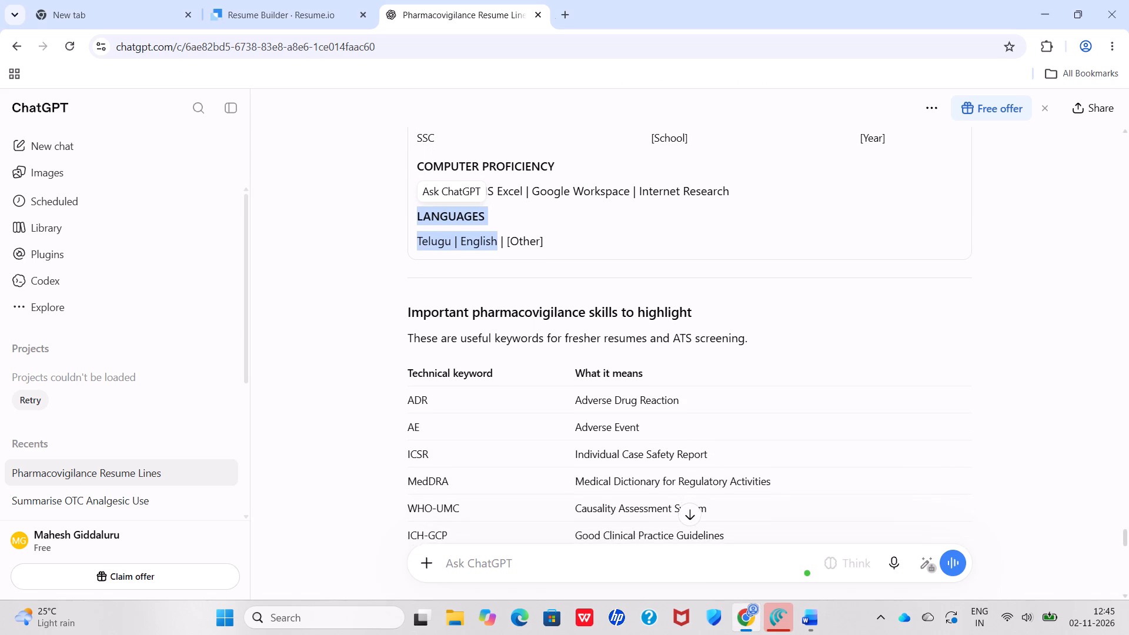
scroll(677, 474, down, 5)
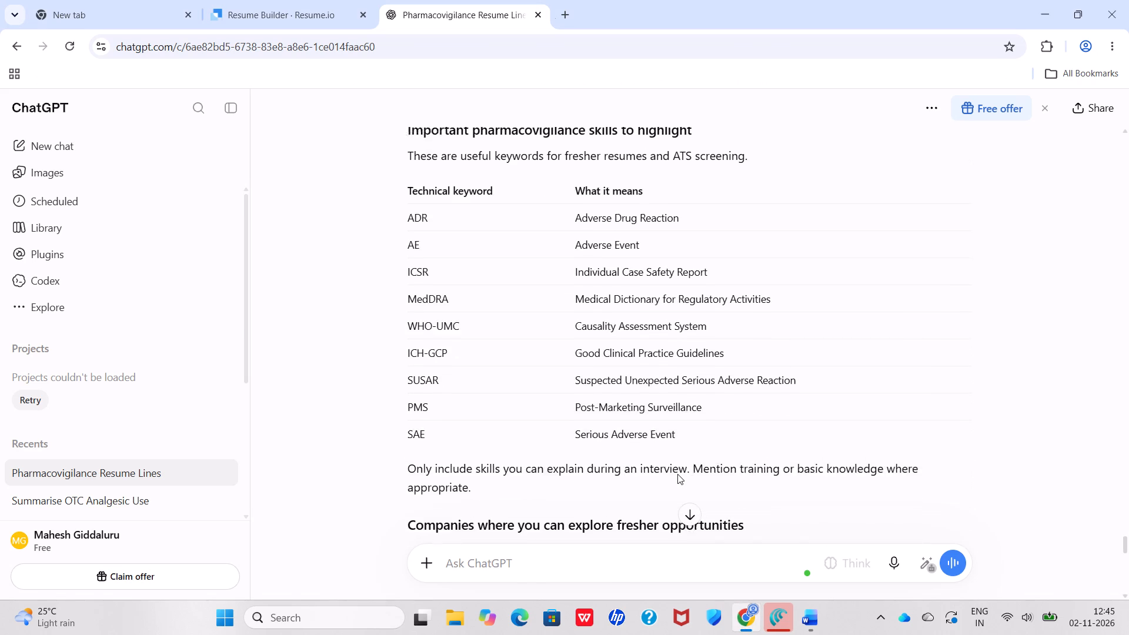
scroll(677, 474, down, 1)
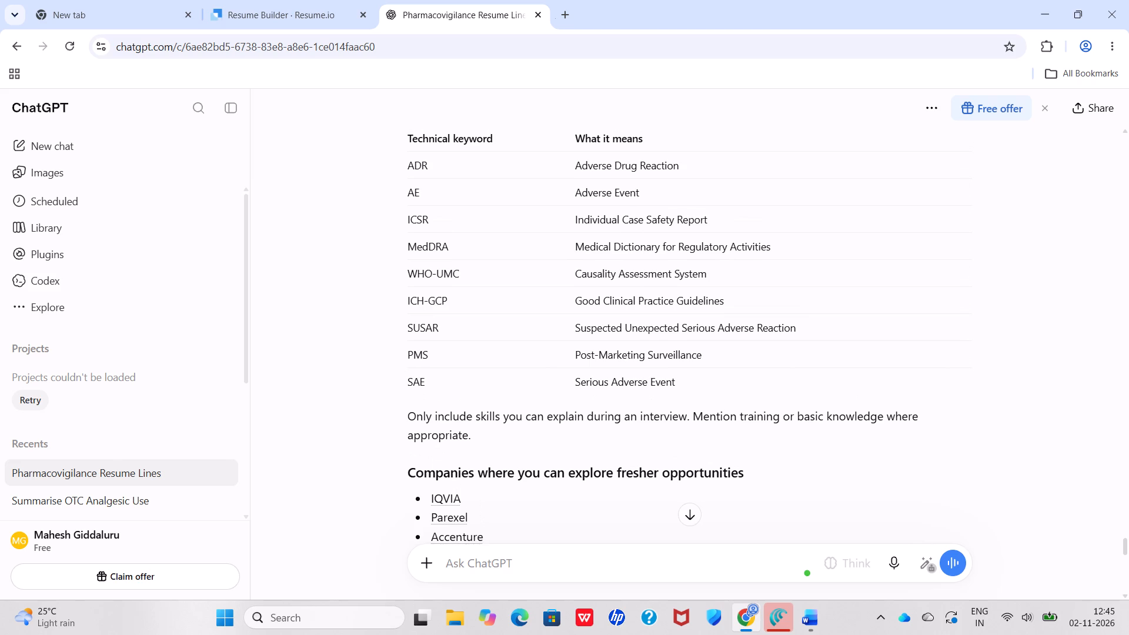
scroll(677, 474, up, 1)
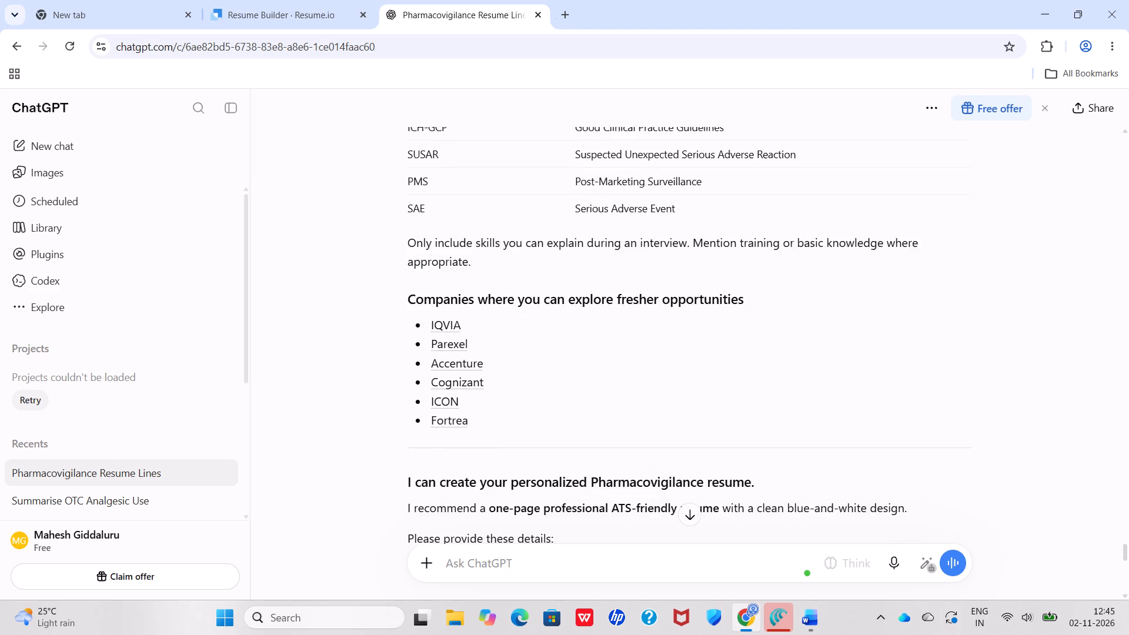
scroll(677, 474, up, 3)
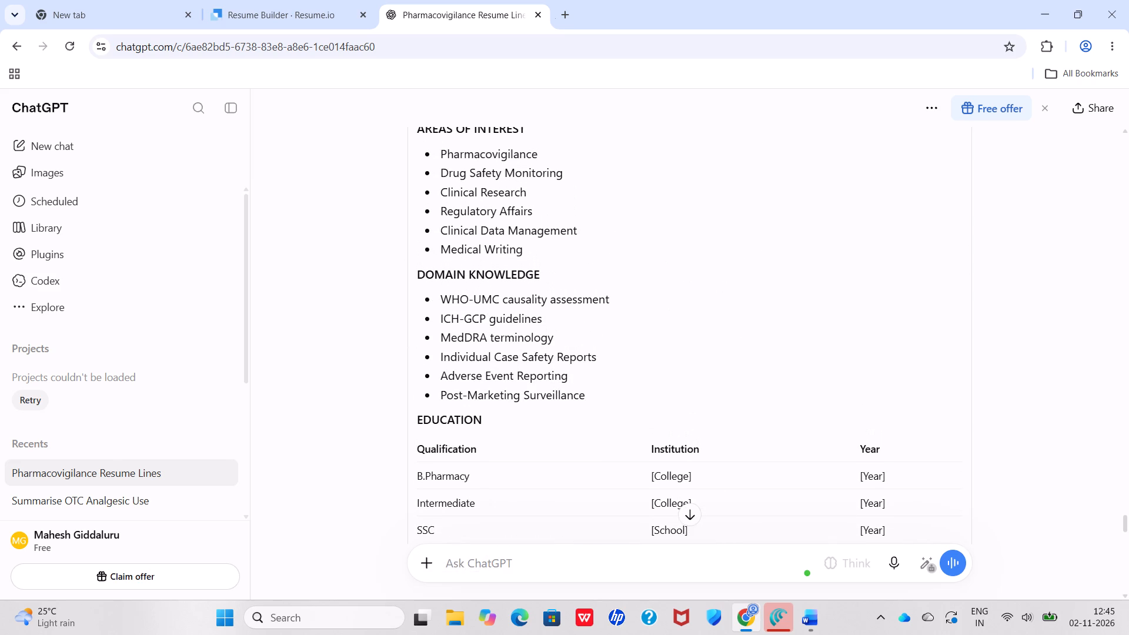
scroll(677, 474, up, 5)
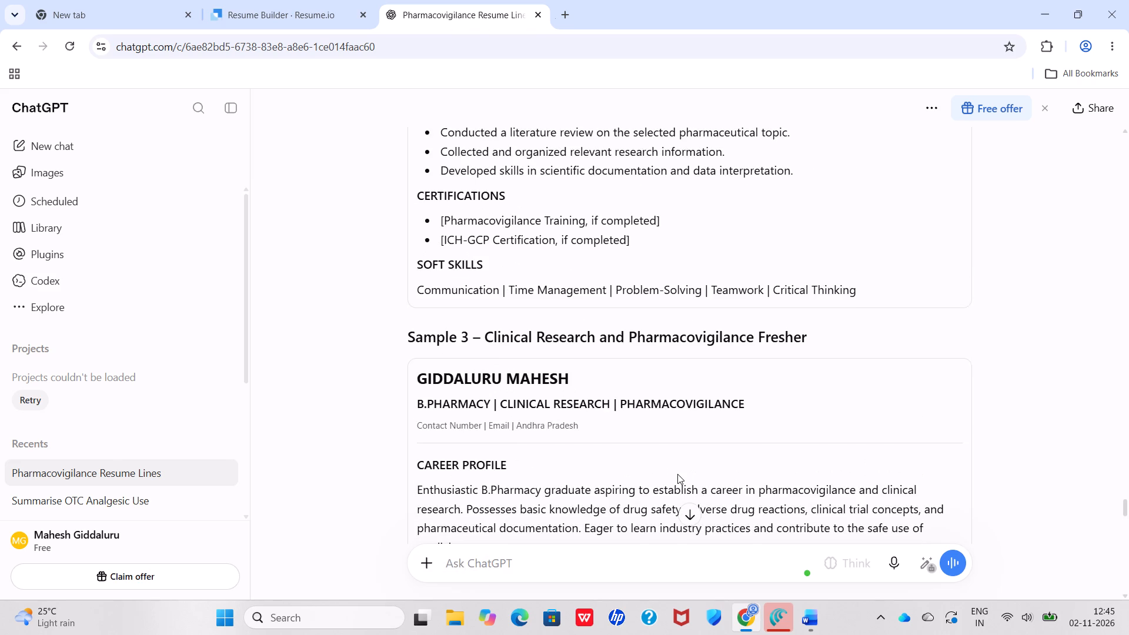
scroll(677, 474, up, 6)
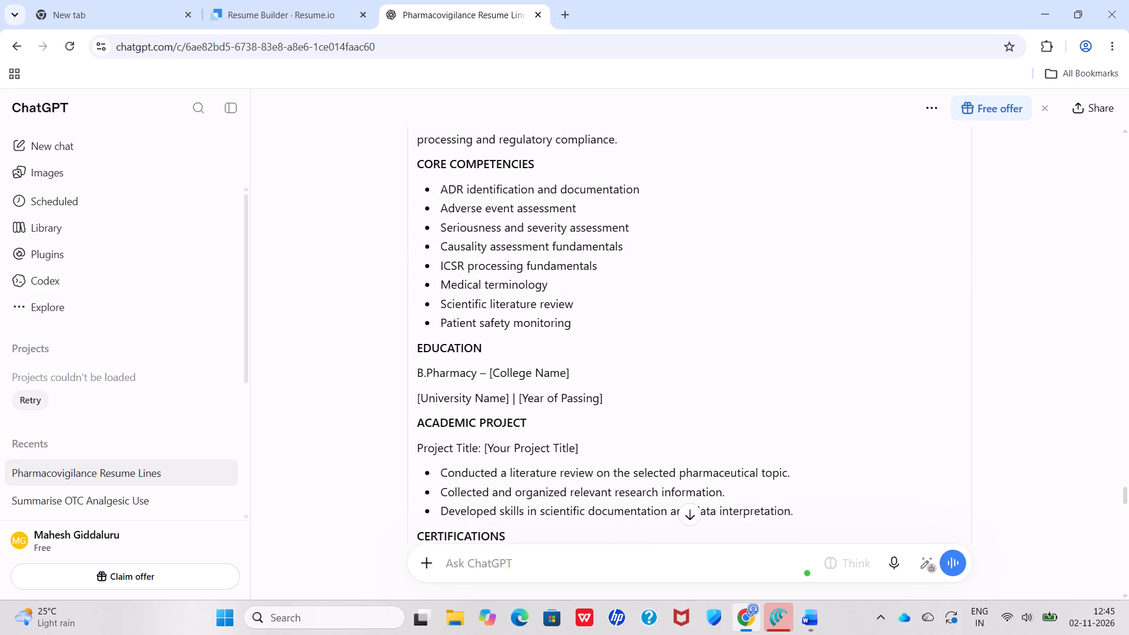
scroll(677, 474, up, 2)
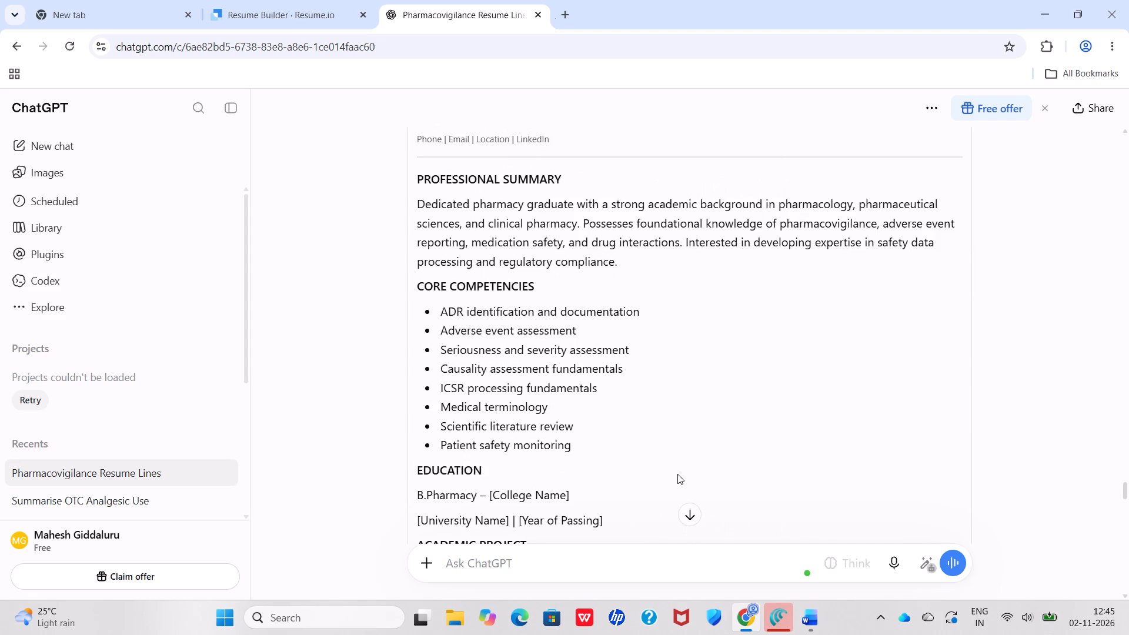
scroll(677, 474, down, 1)
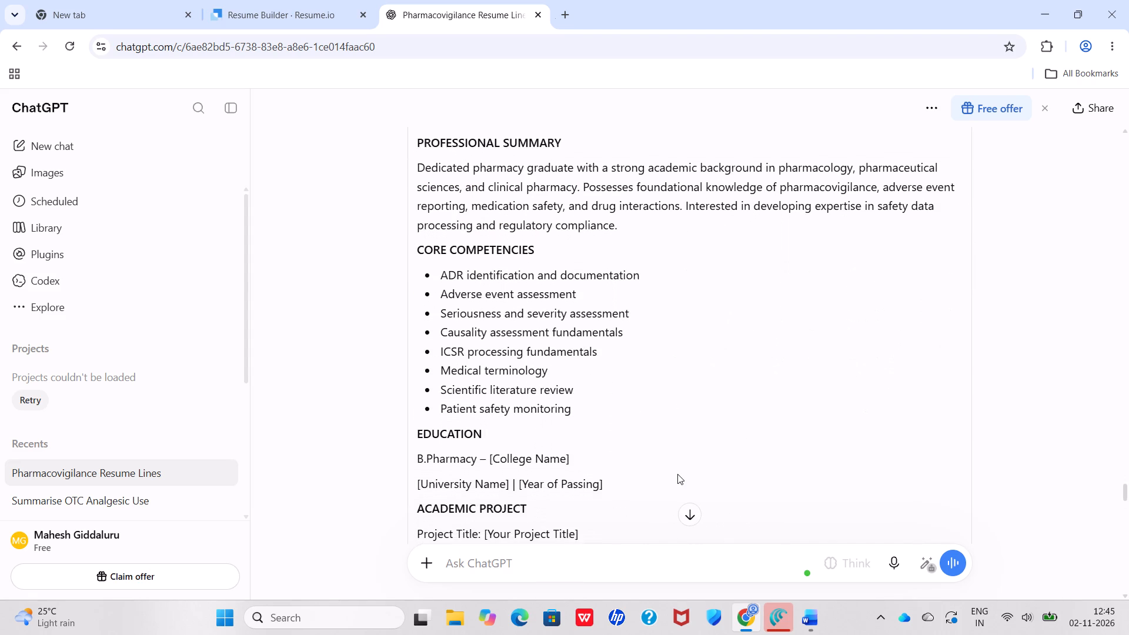
scroll(677, 474, down, 2)
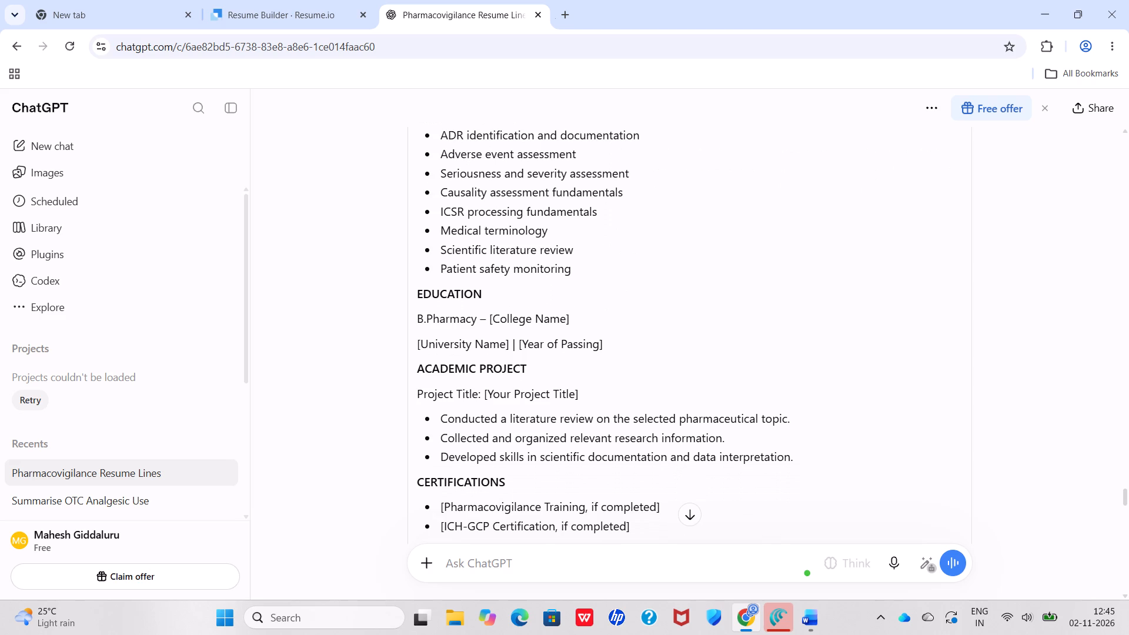
drag(416, 367, 509, 387)
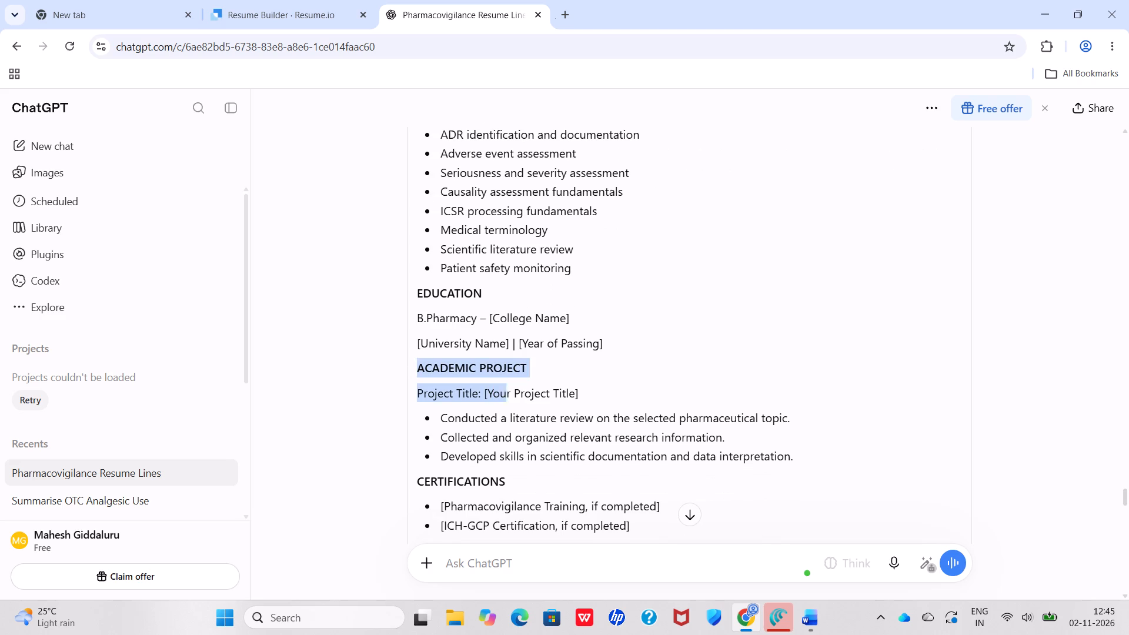
drag(509, 387, 581, 389)
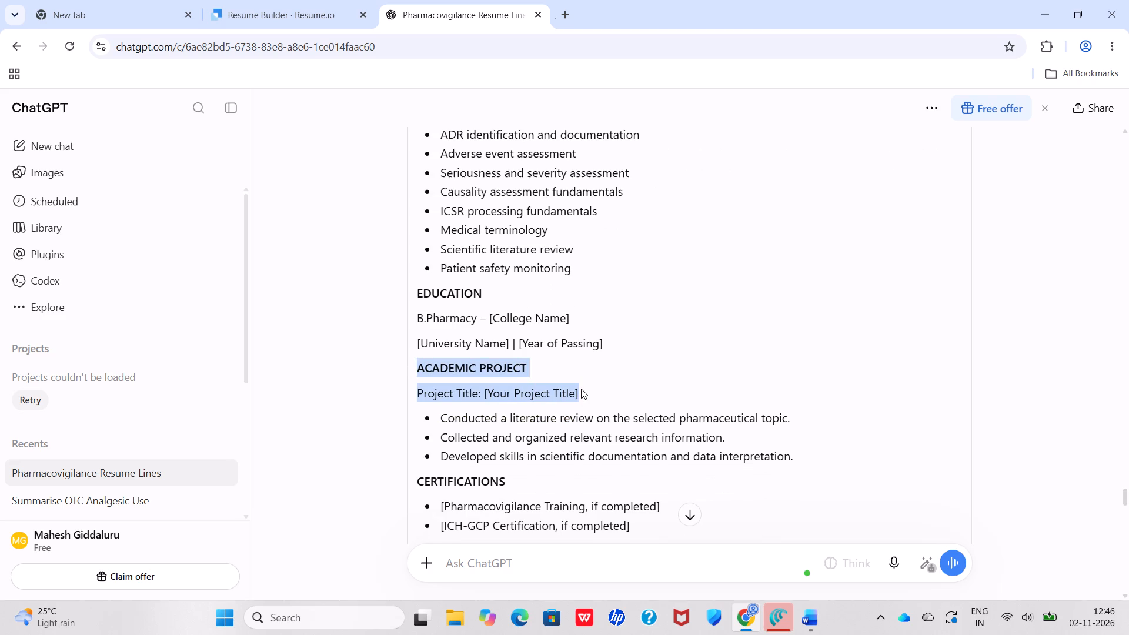
drag(581, 389, 353, 366)
click(353, 366)
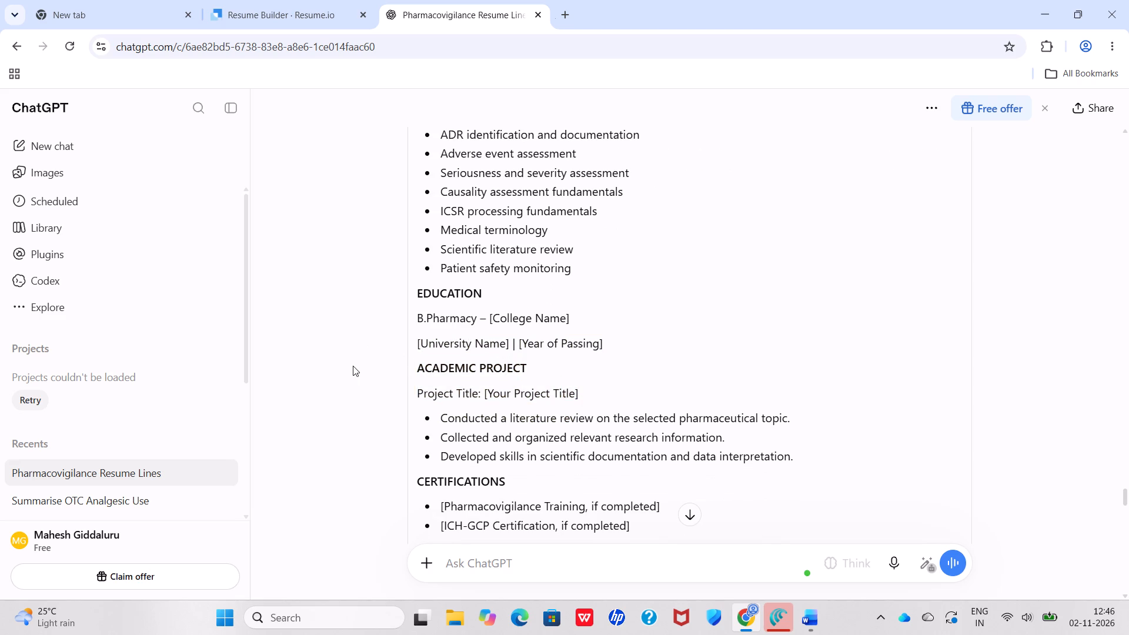
scroll(467, 400, up, 4)
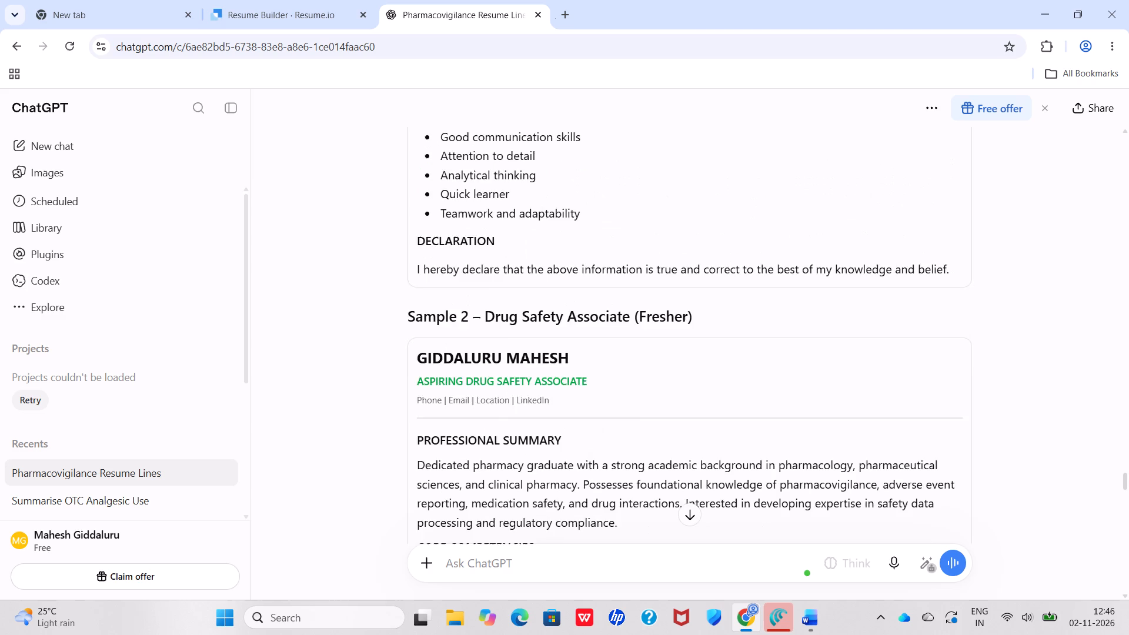
scroll(467, 400, up, 4)
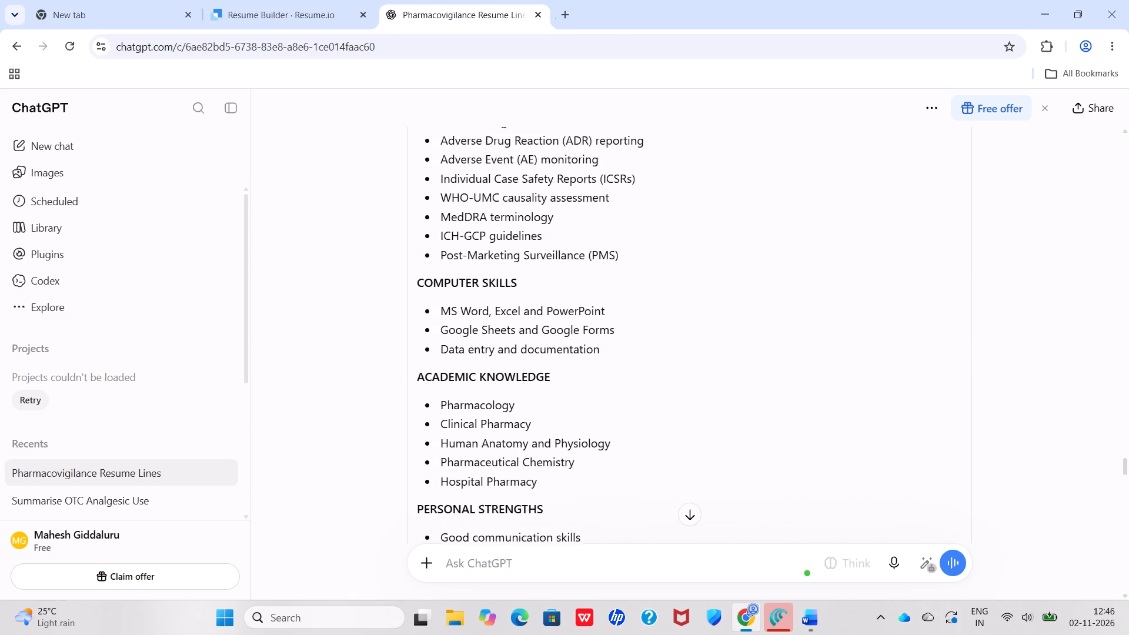
scroll(467, 400, up, 2)
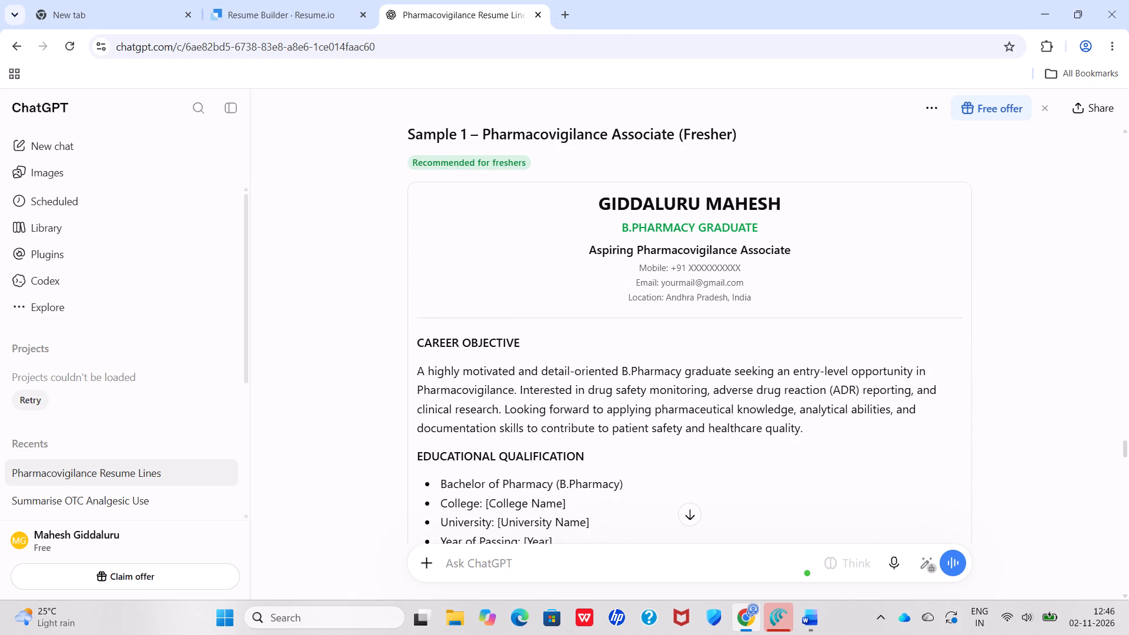
Return to Document2 in Word and make the CAREER OBJECTIVE heading bold at font size 16.
click(803, 622)
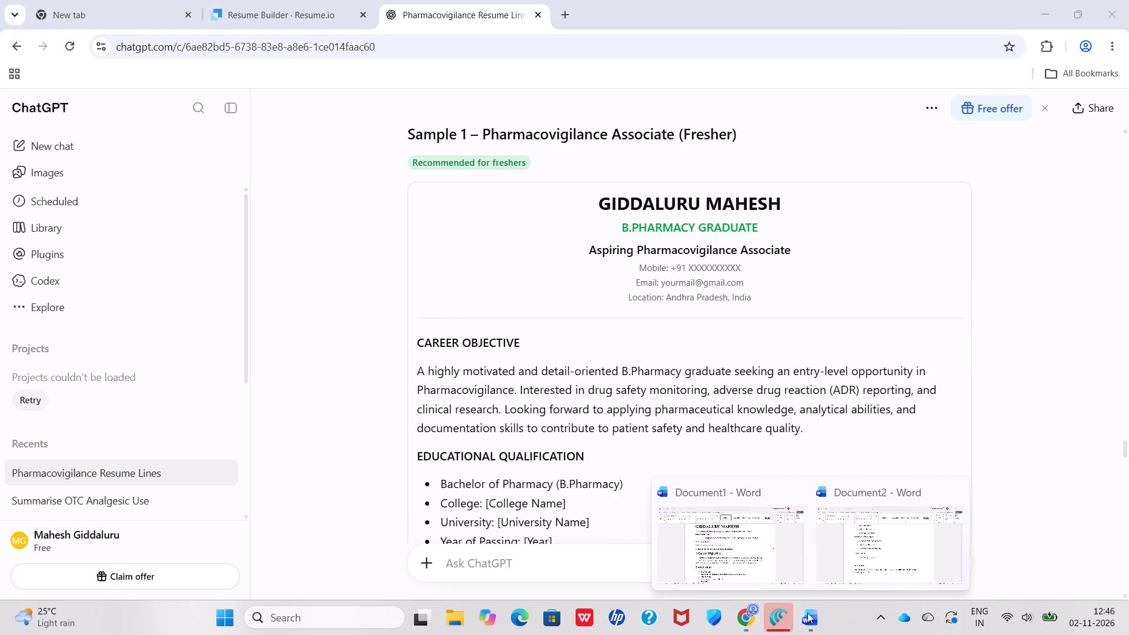
click(830, 573)
scroll(570, 402, up, 3)
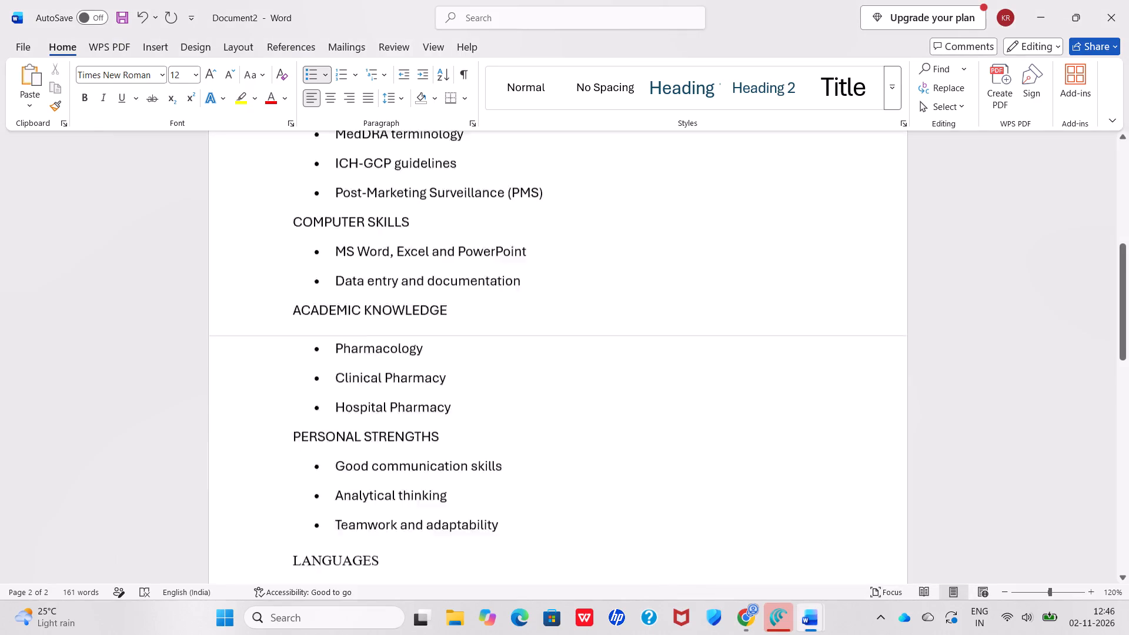
scroll(570, 402, up, 3)
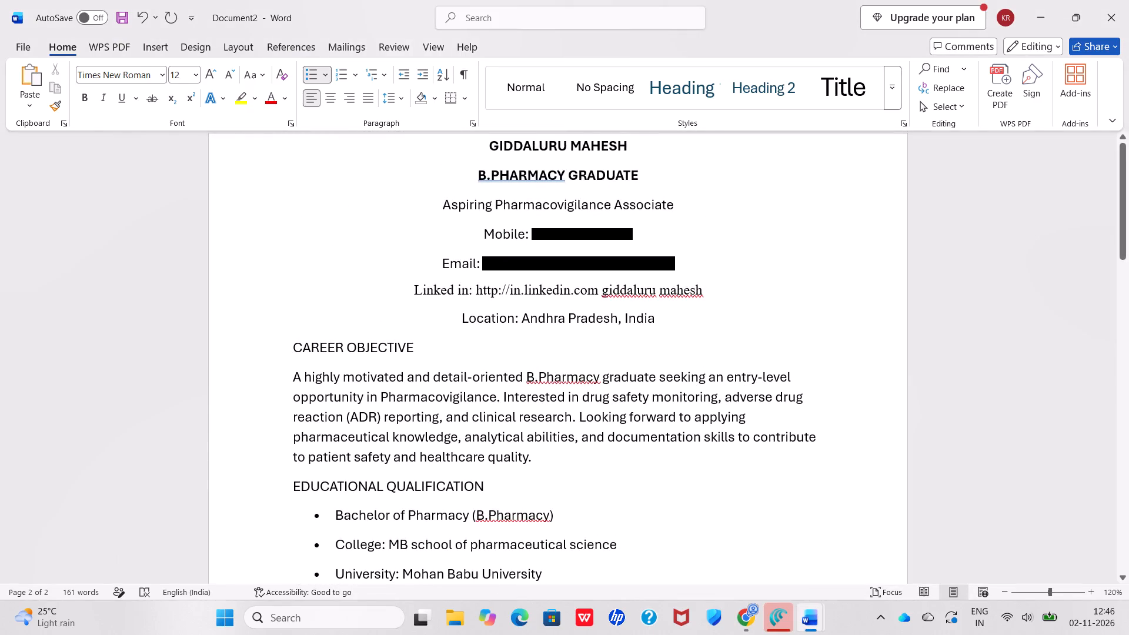
drag(289, 349, 429, 358)
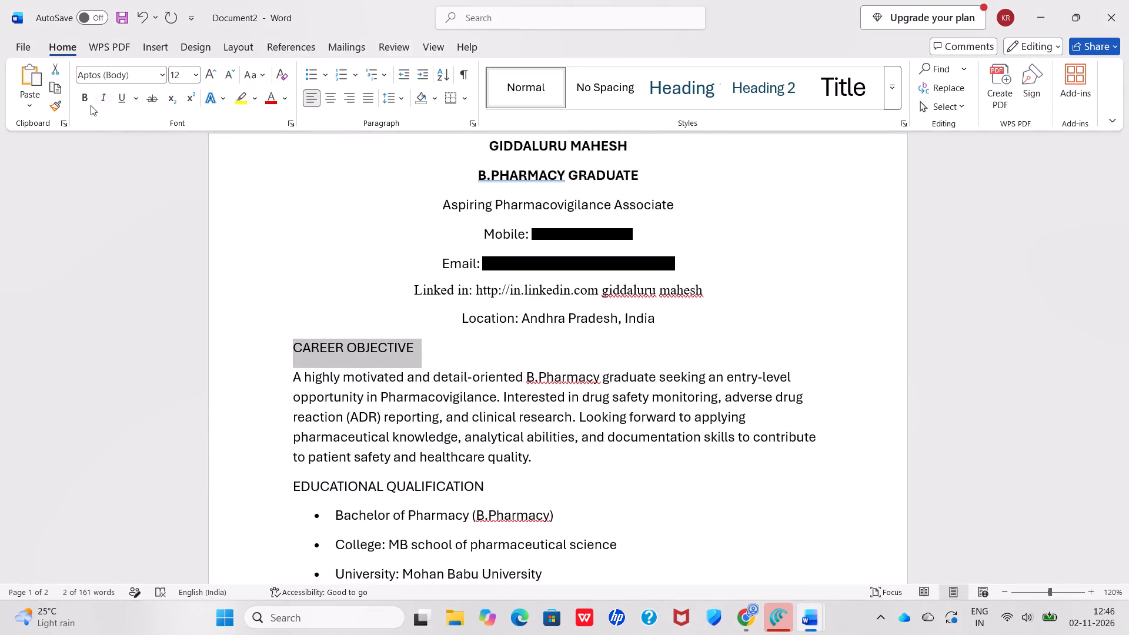
click(88, 105)
click(194, 73)
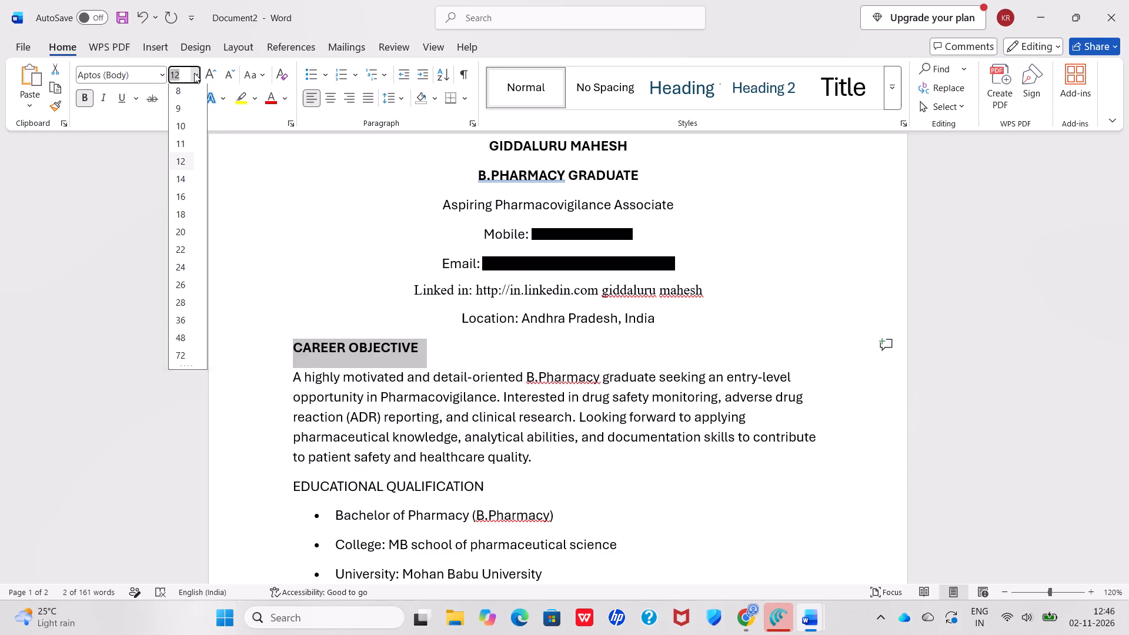
click(176, 191)
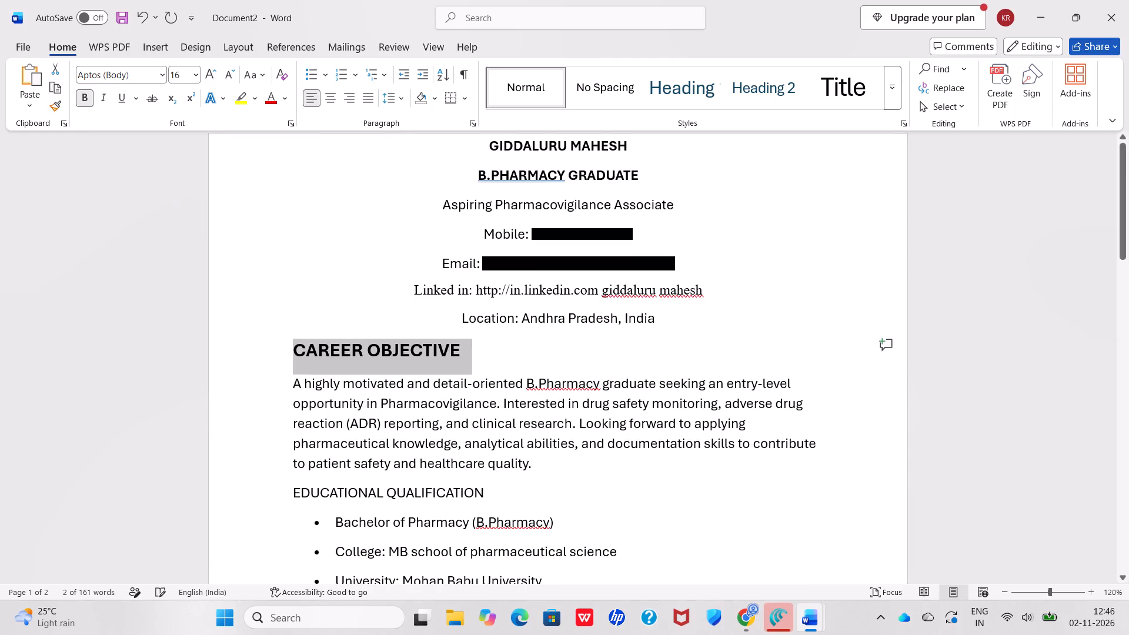
Make the EDUCATIONAL QUALIFICATION heading bold at font size 16.
drag(293, 494, 436, 500)
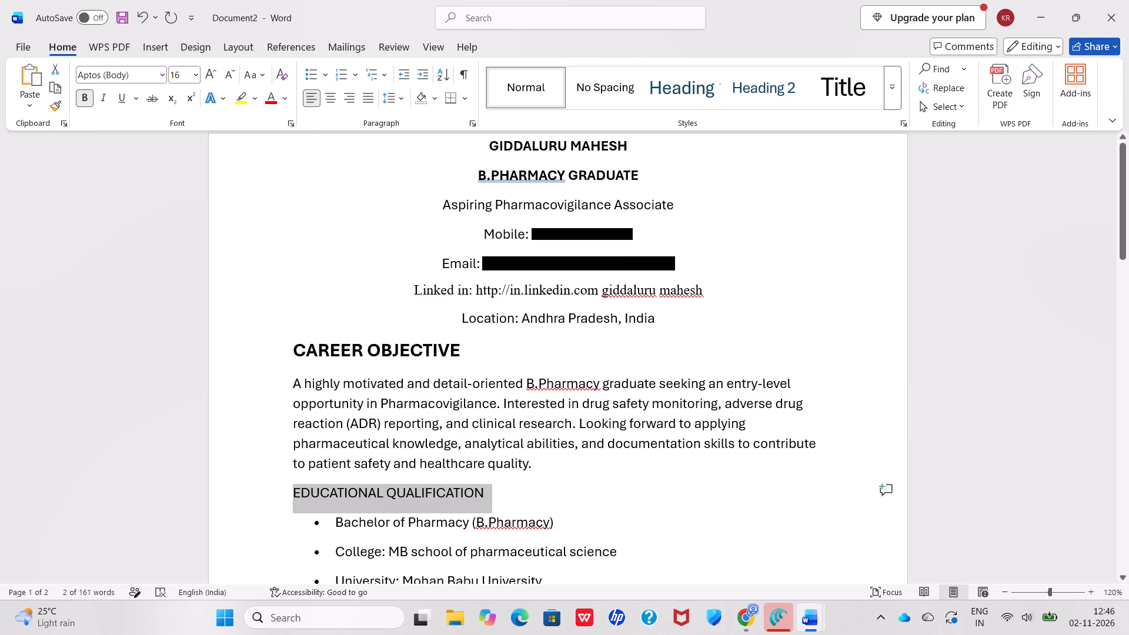
drag(436, 500, 497, 497)
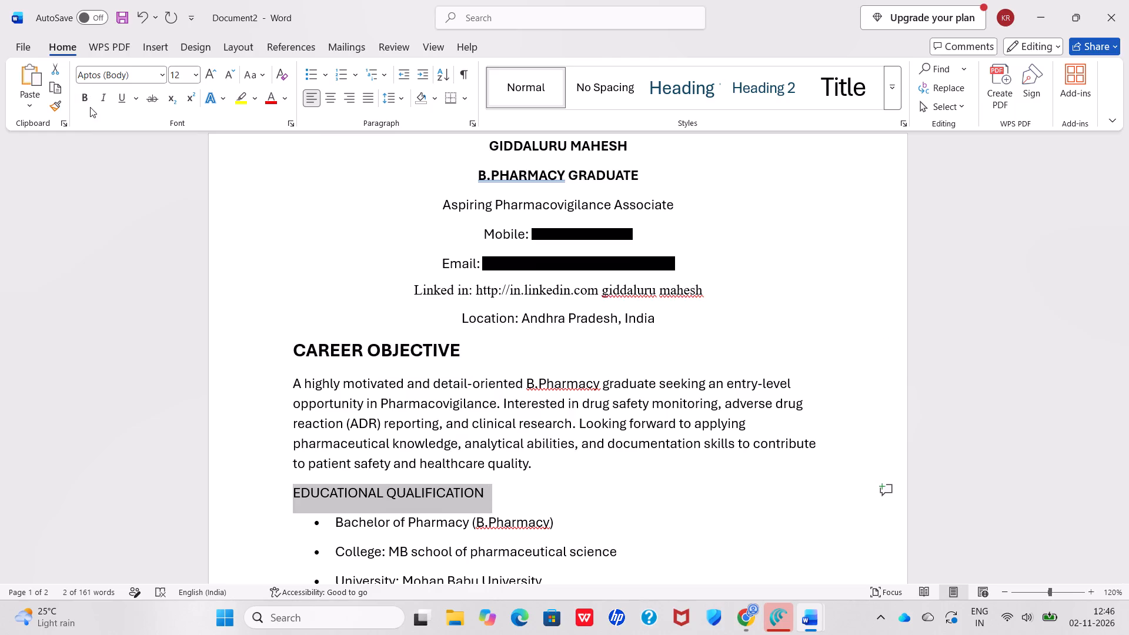
click(88, 105)
click(198, 74)
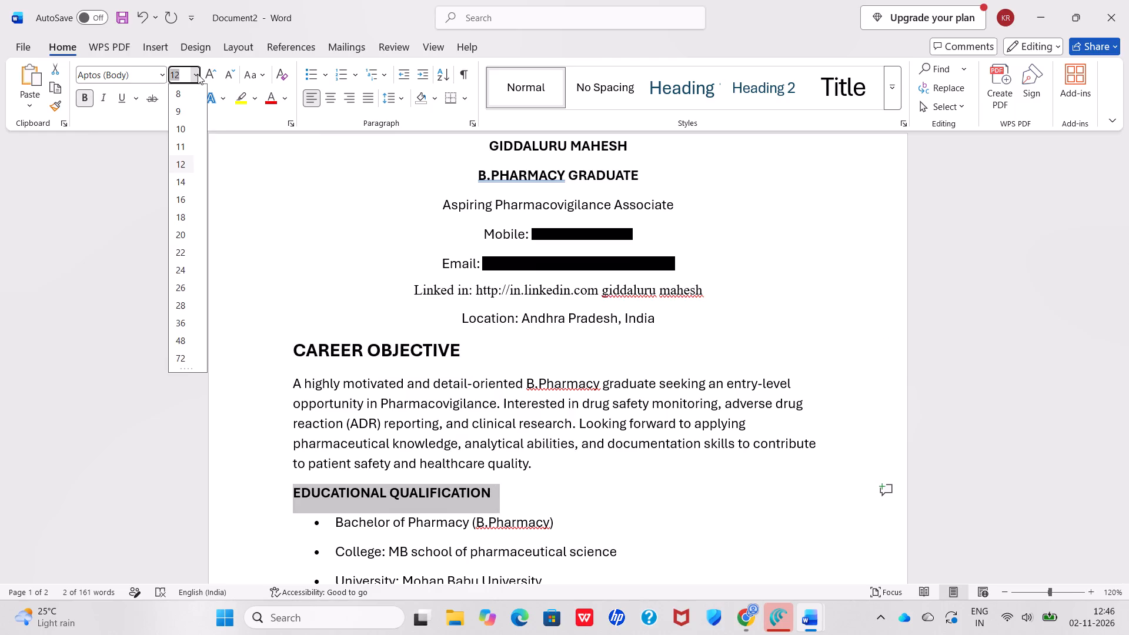
click(188, 202)
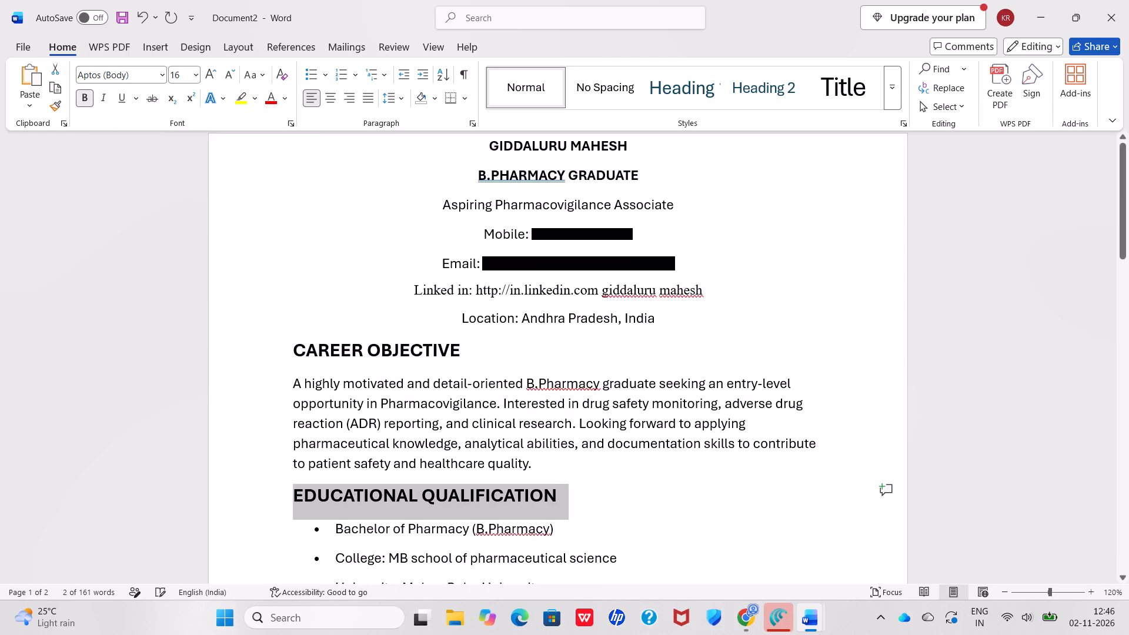
Make the TECHNICAL SKILLS heading bold at font size 16.
scroll(247, 226, down, 3)
scroll(259, 308, up, 1)
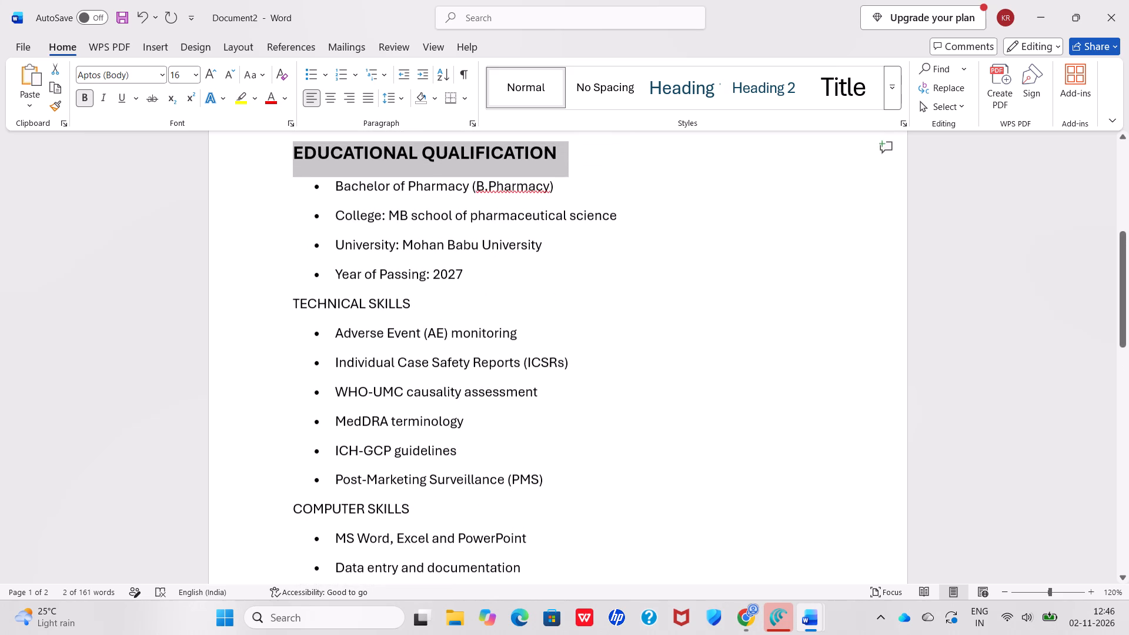
drag(289, 305, 405, 310)
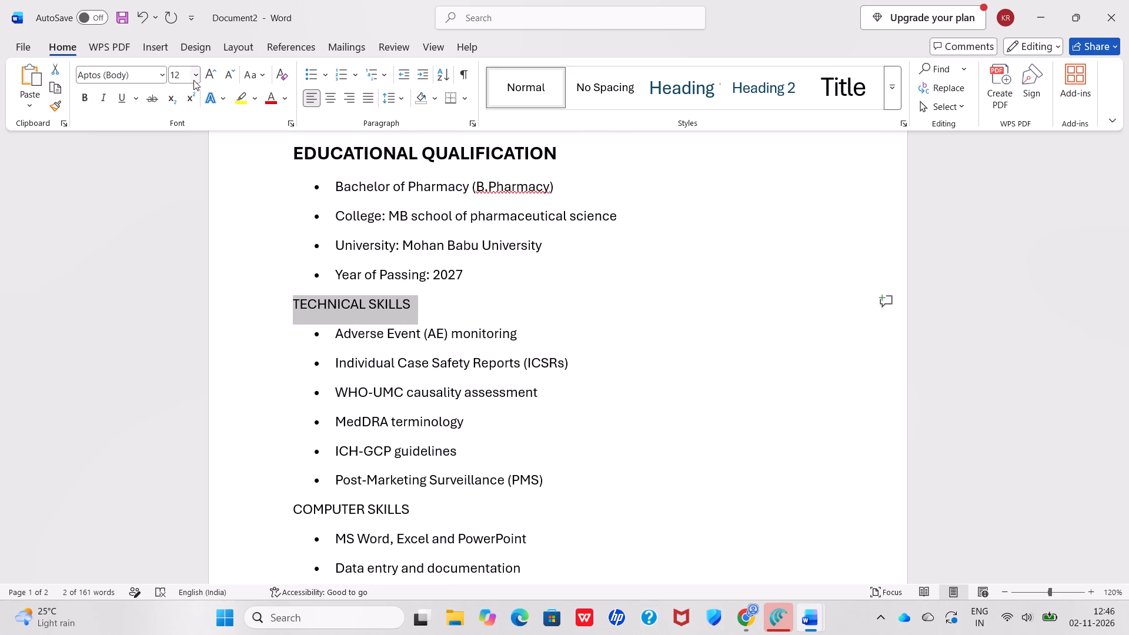
click(193, 80)
click(179, 200)
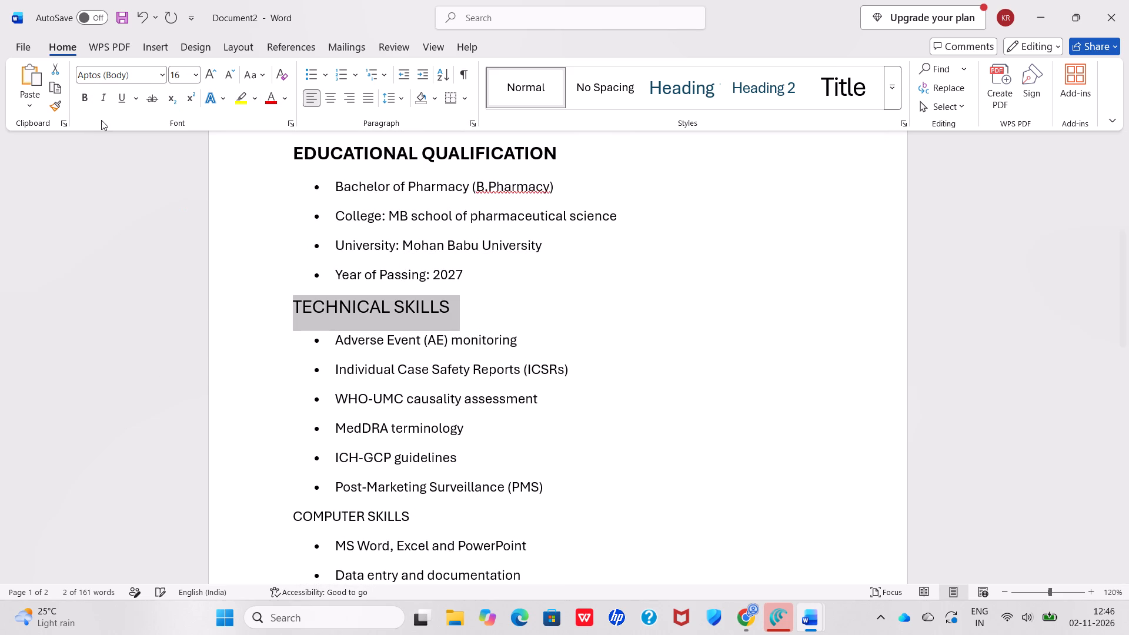
drag(79, 96, 265, 243)
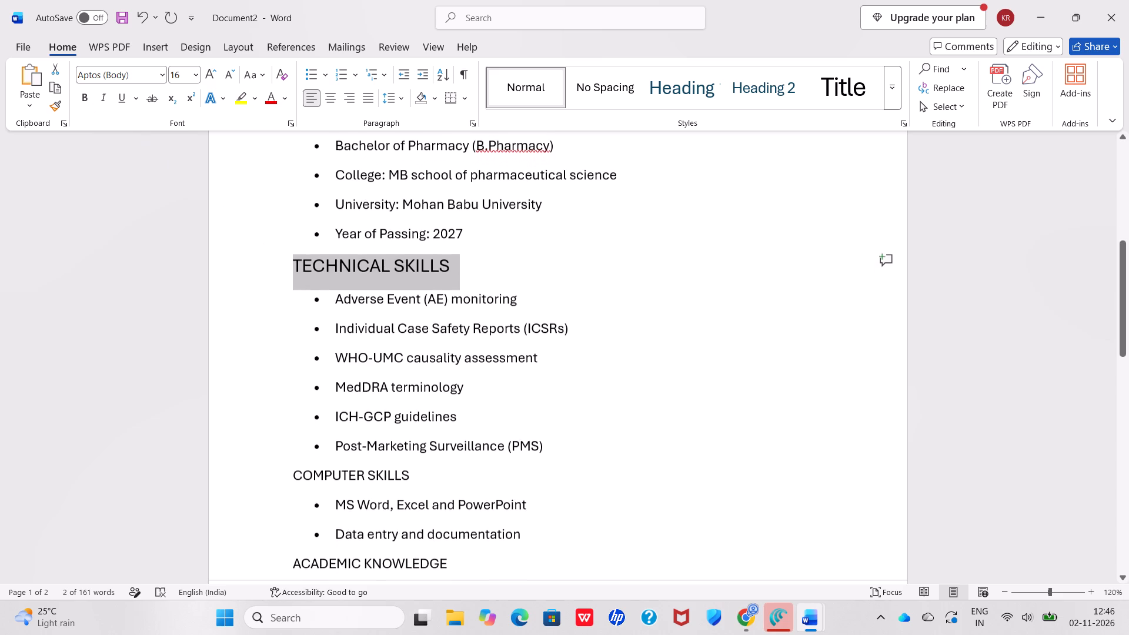
click(83, 93)
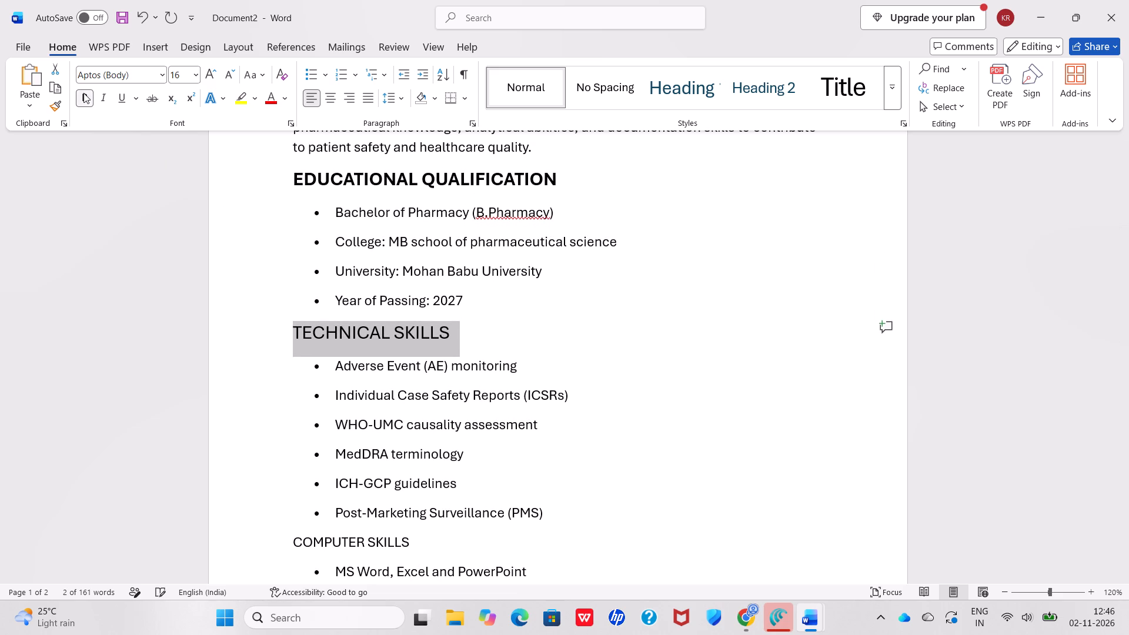
Make the COMPUTER SKILLS heading bold at font size 16.
scroll(201, 269, down, 2)
scroll(267, 369, up, 1)
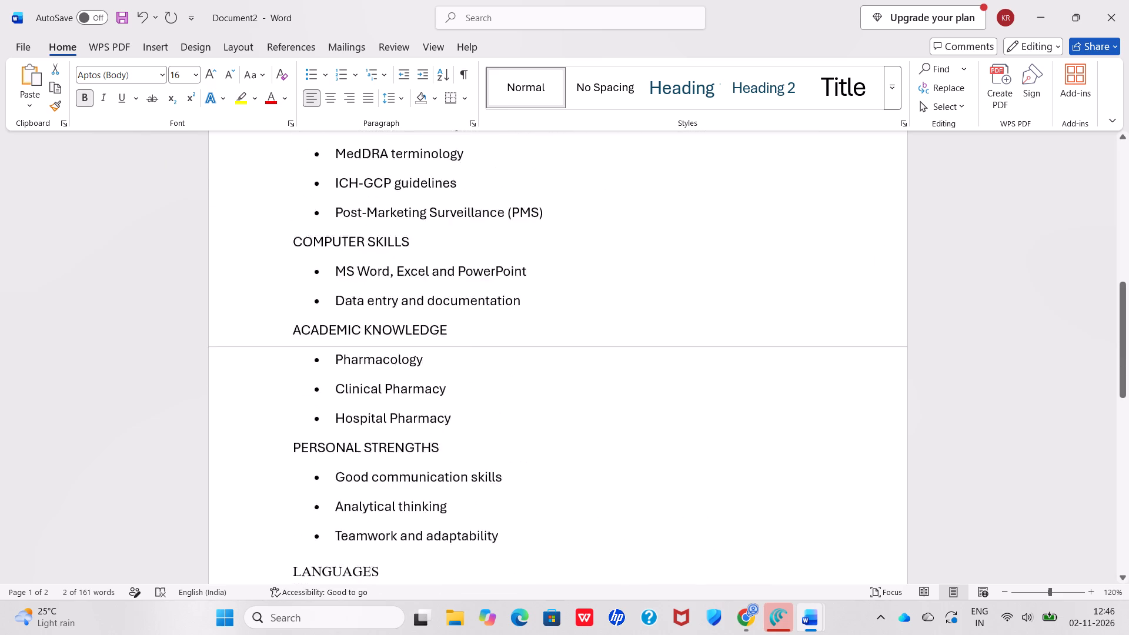
scroll(267, 369, up, 1)
drag(288, 323, 391, 335)
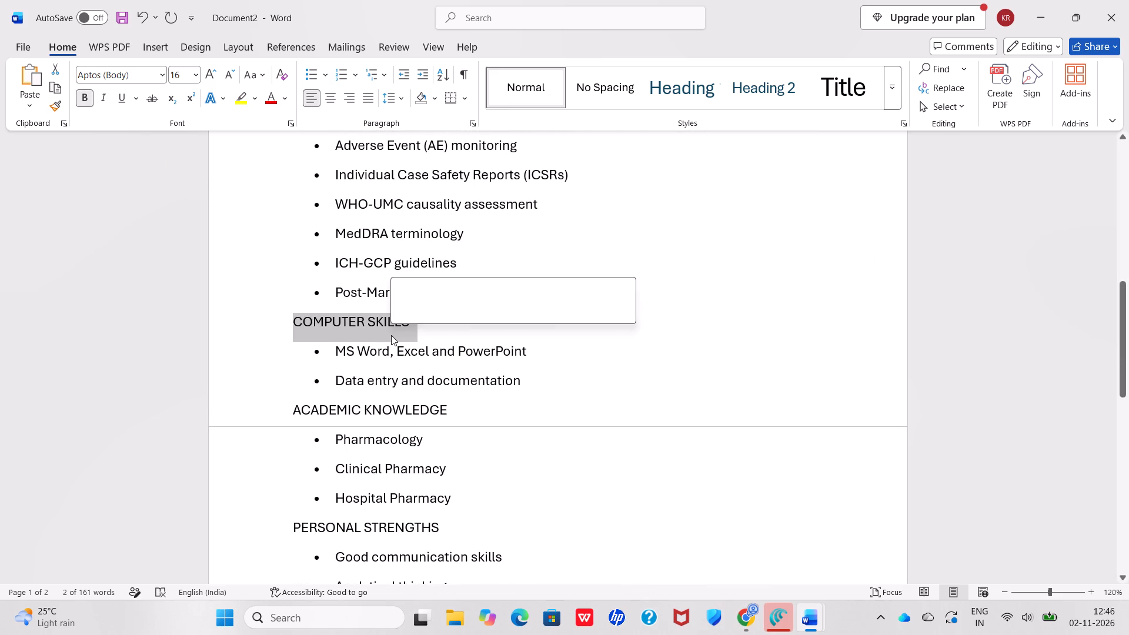
click(196, 78)
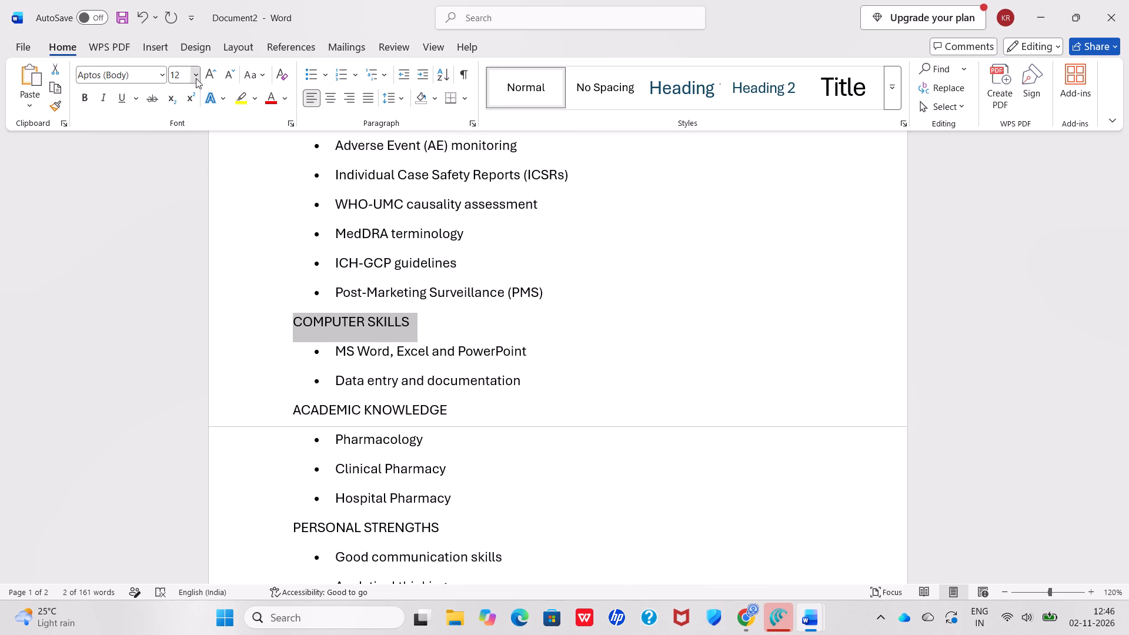
click(182, 199)
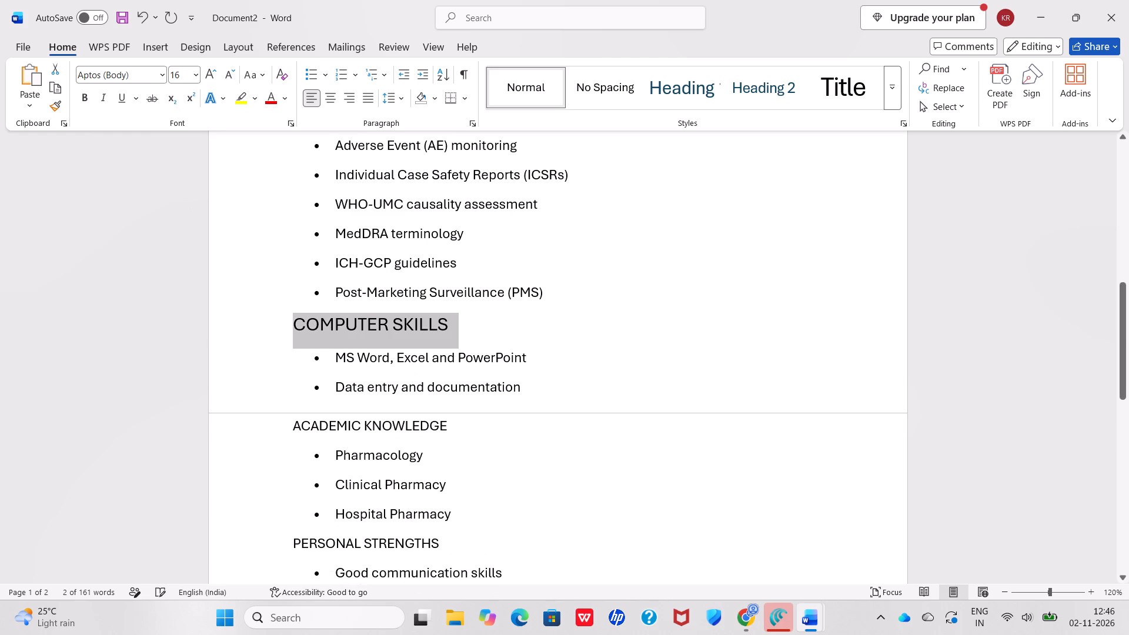
click(88, 98)
Make the ACADEMIC KNOWLEDGE heading bold at font size 16.
scroll(201, 309, down, 1)
drag(292, 175, 370, 182)
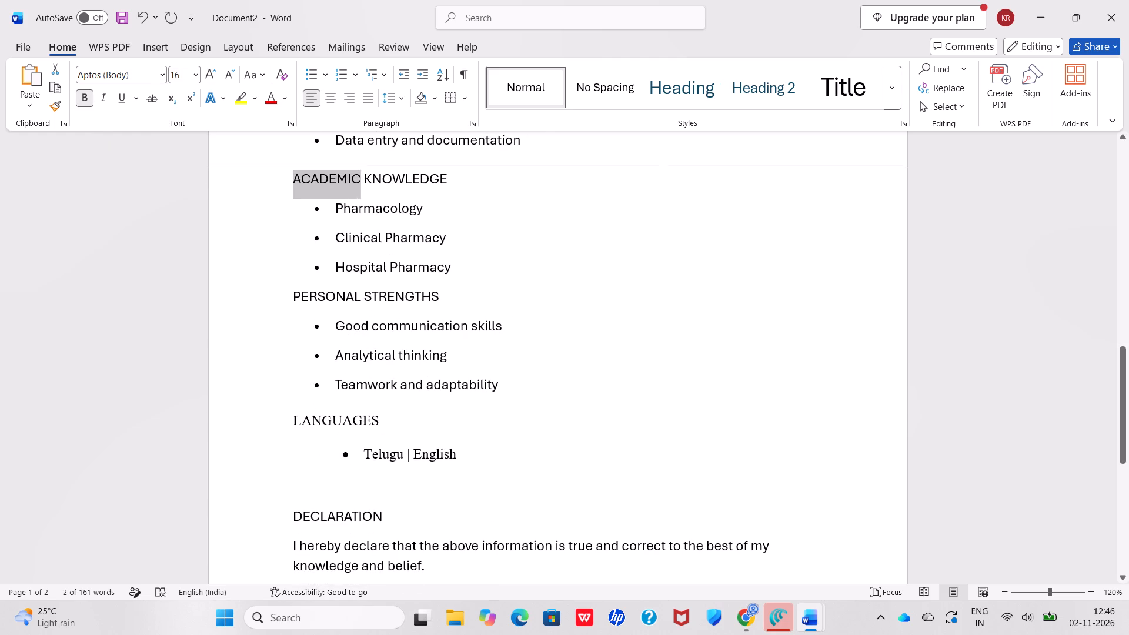
drag(370, 182, 410, 170)
drag(195, 73, 186, 198)
click(186, 198)
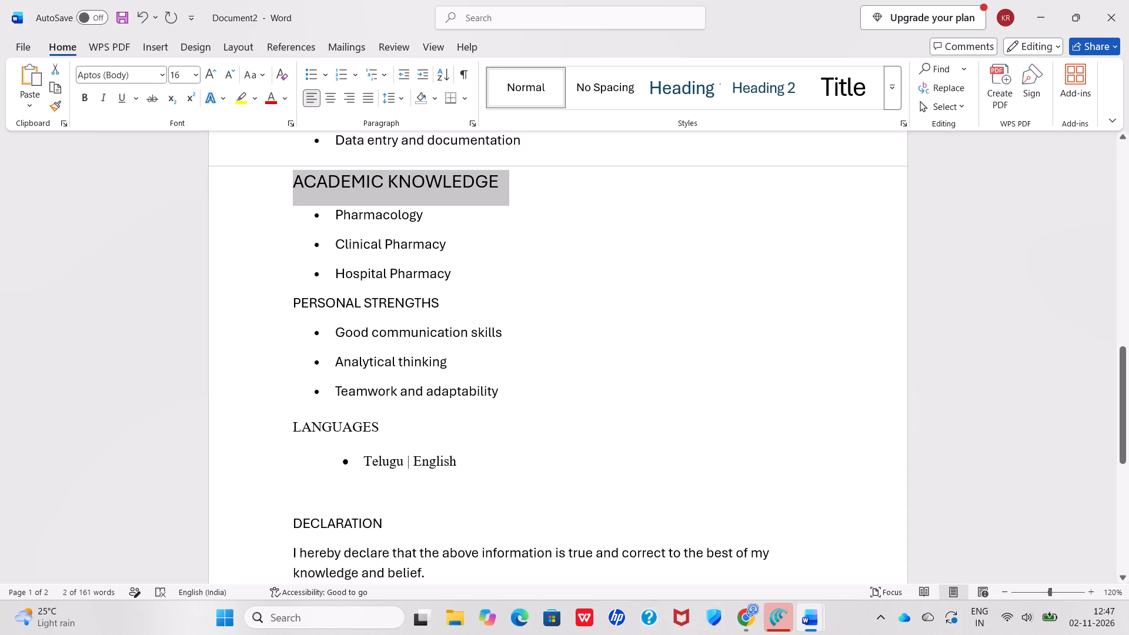
click(78, 101)
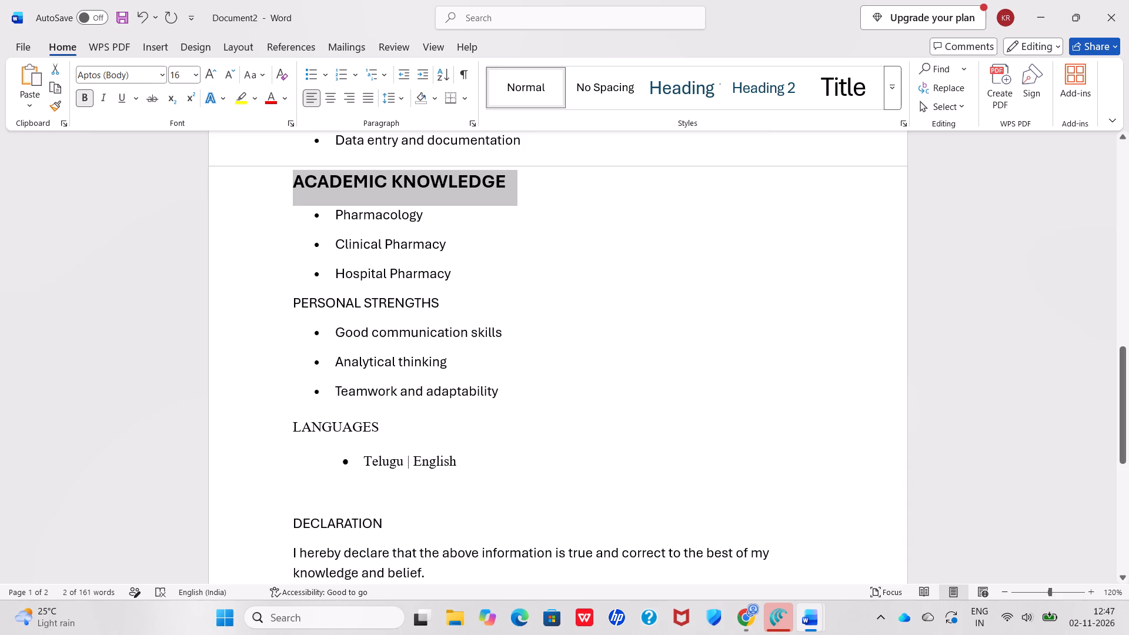
Make the PERSONAL STRENGTHS heading bold at font size 16.
drag(286, 306, 401, 305)
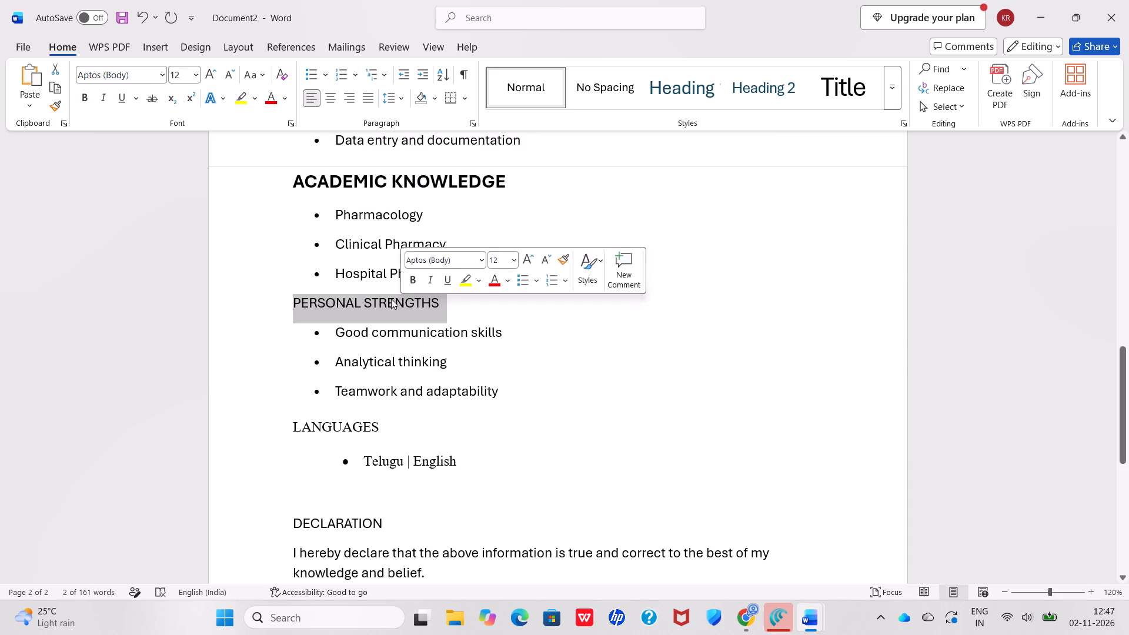
click(84, 99)
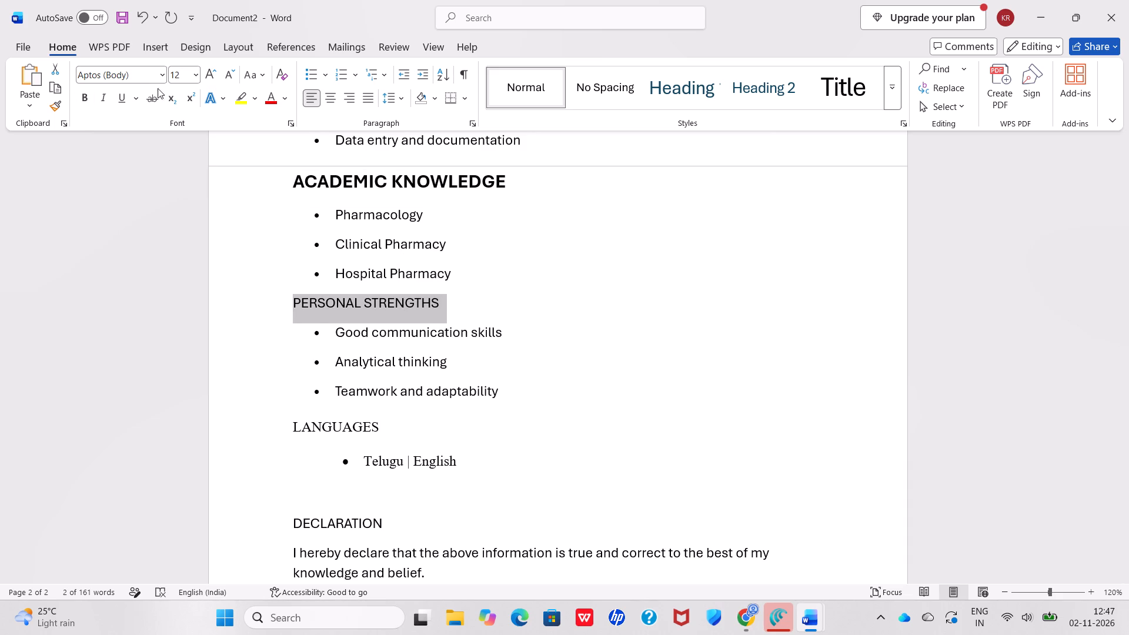
click(83, 98)
click(83, 98)
click(195, 79)
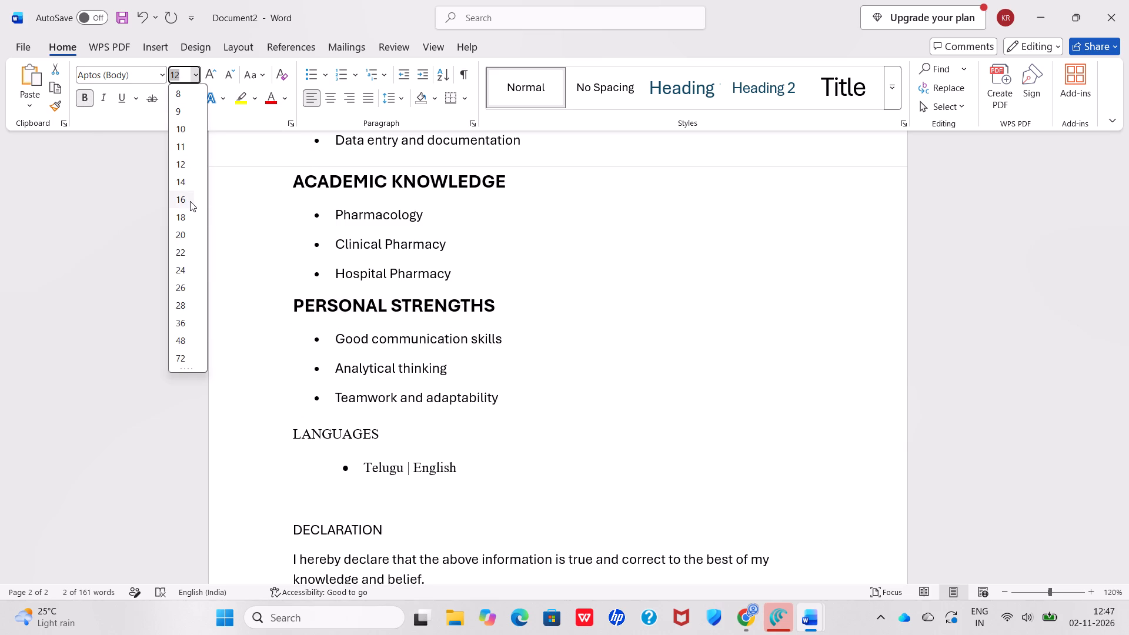
click(190, 201)
Make the LANGUAGES heading bold at font size 16.
drag(283, 432, 293, 434)
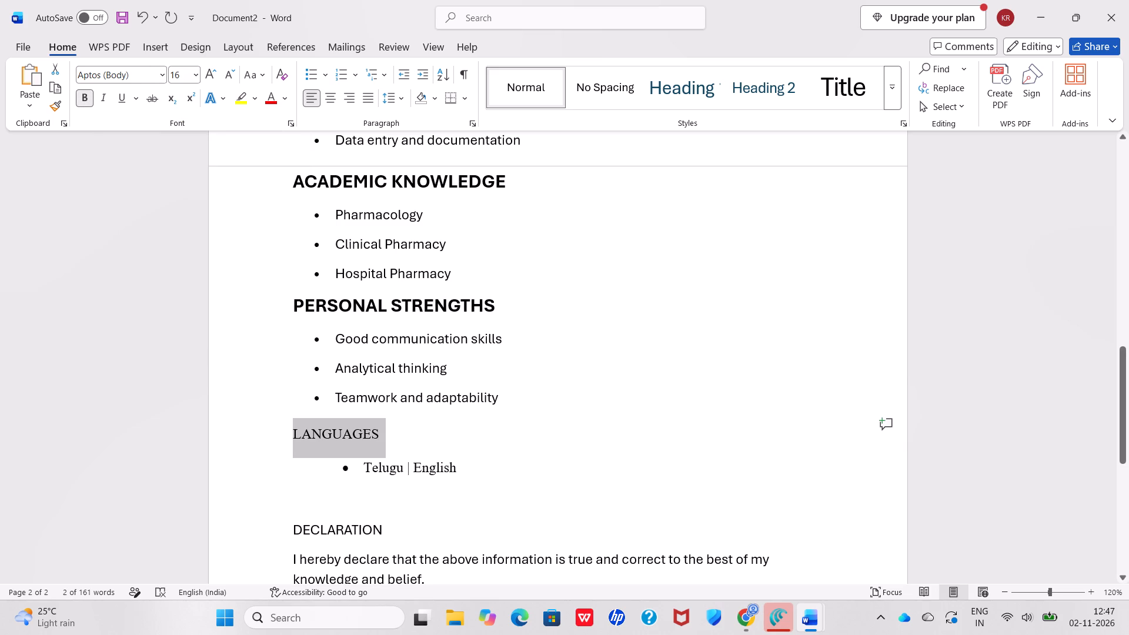
drag(293, 434, 340, 436)
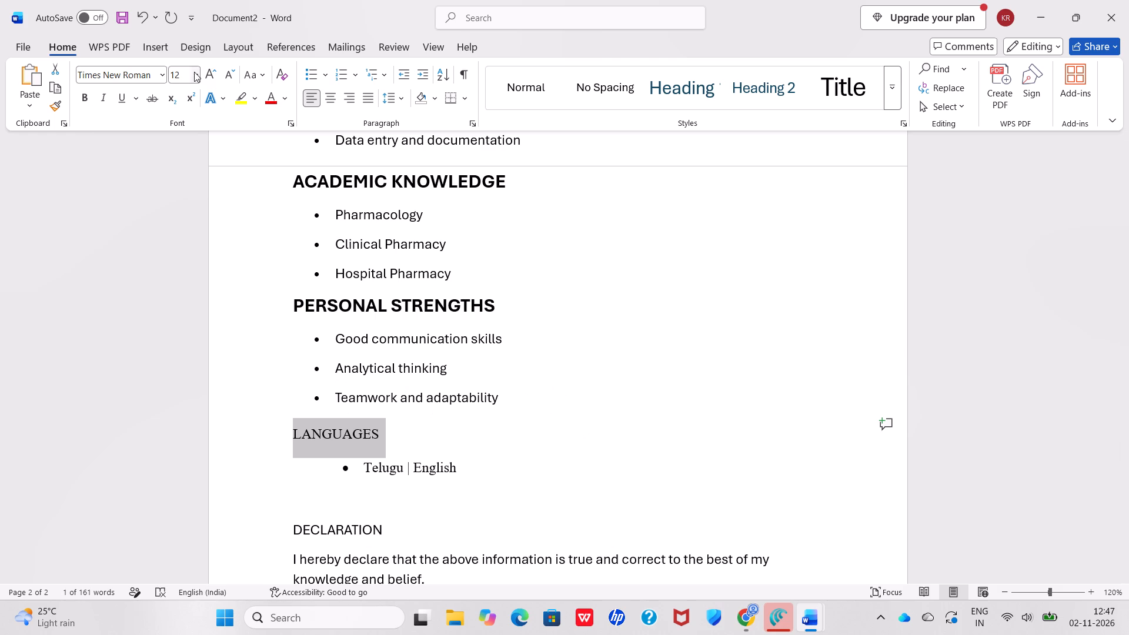
click(194, 72)
click(183, 204)
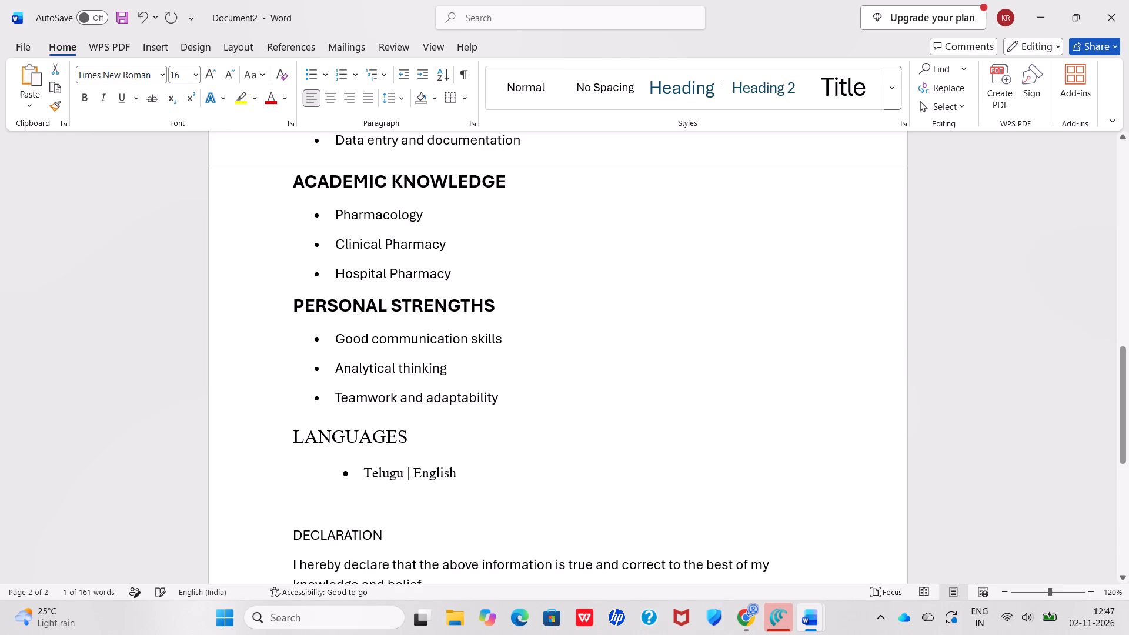
click(85, 96)
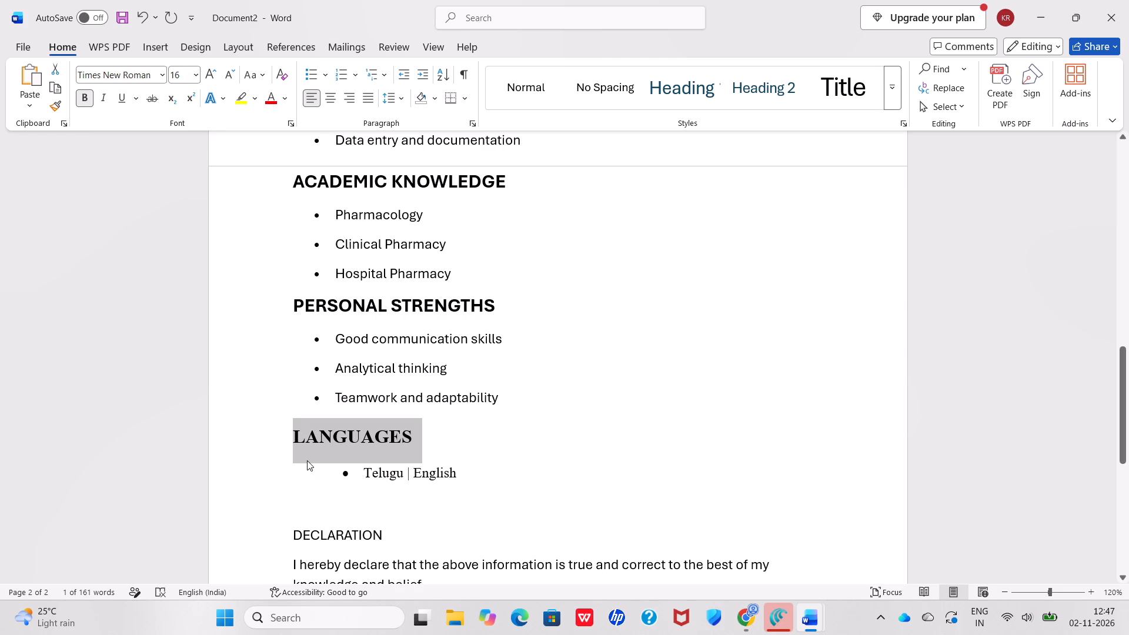
Make the DECLARATION heading bold at font size 16.
drag(290, 533, 380, 534)
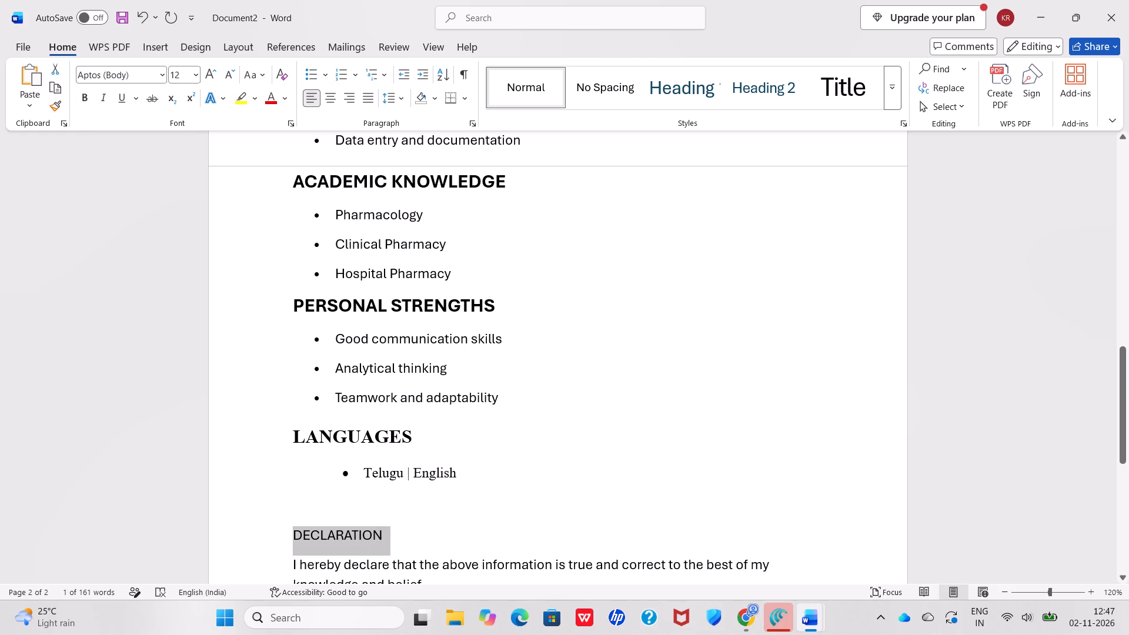
click(191, 69)
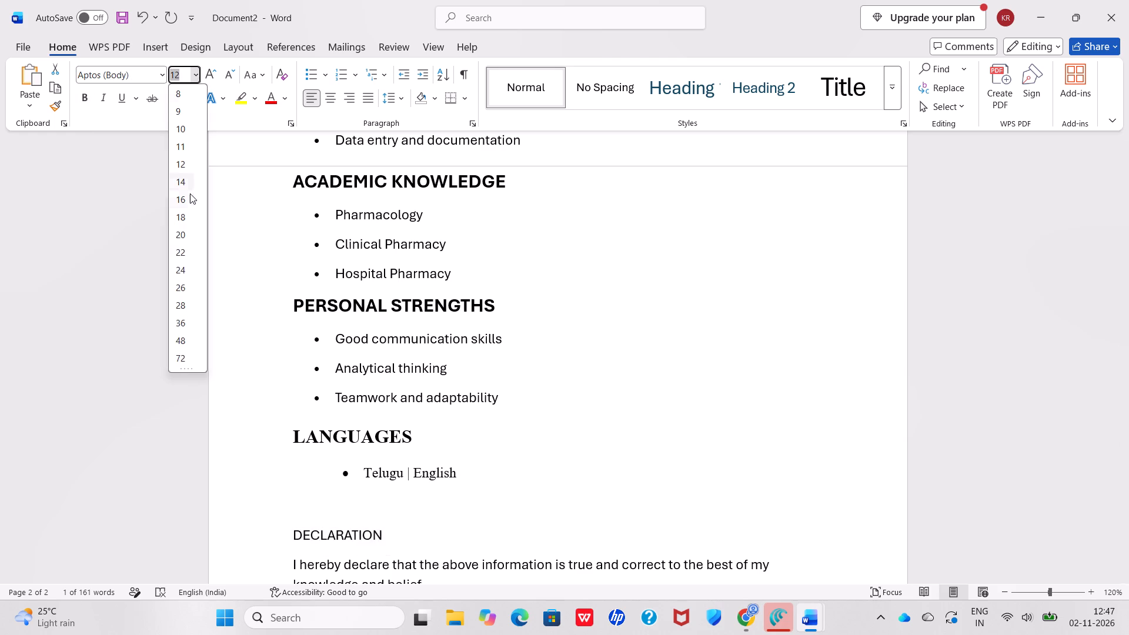
click(190, 197)
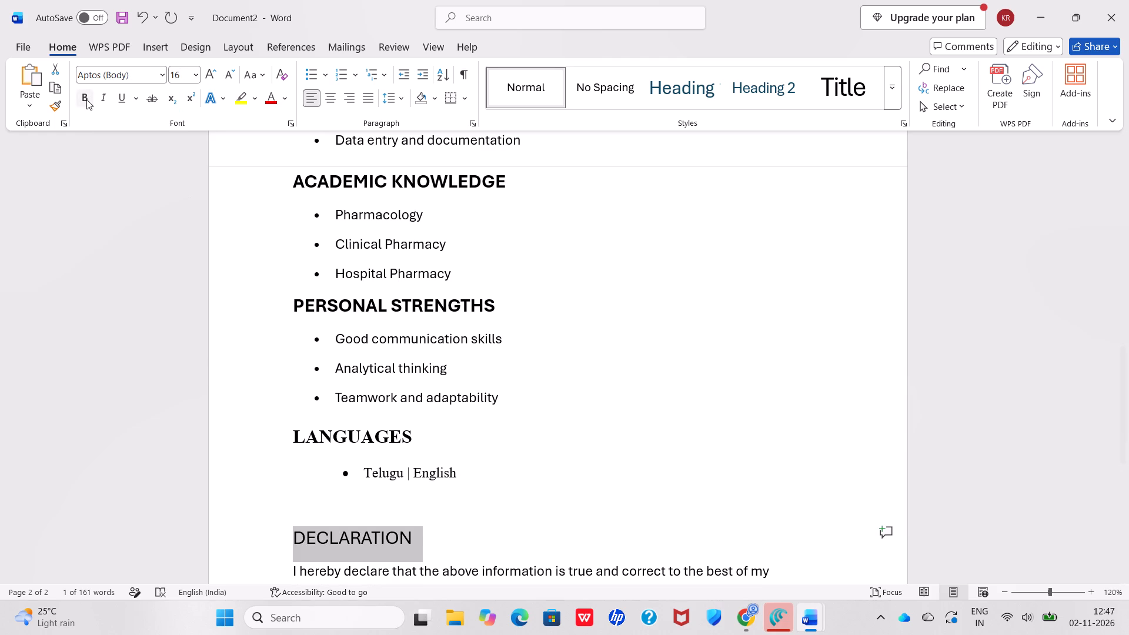
click(86, 99)
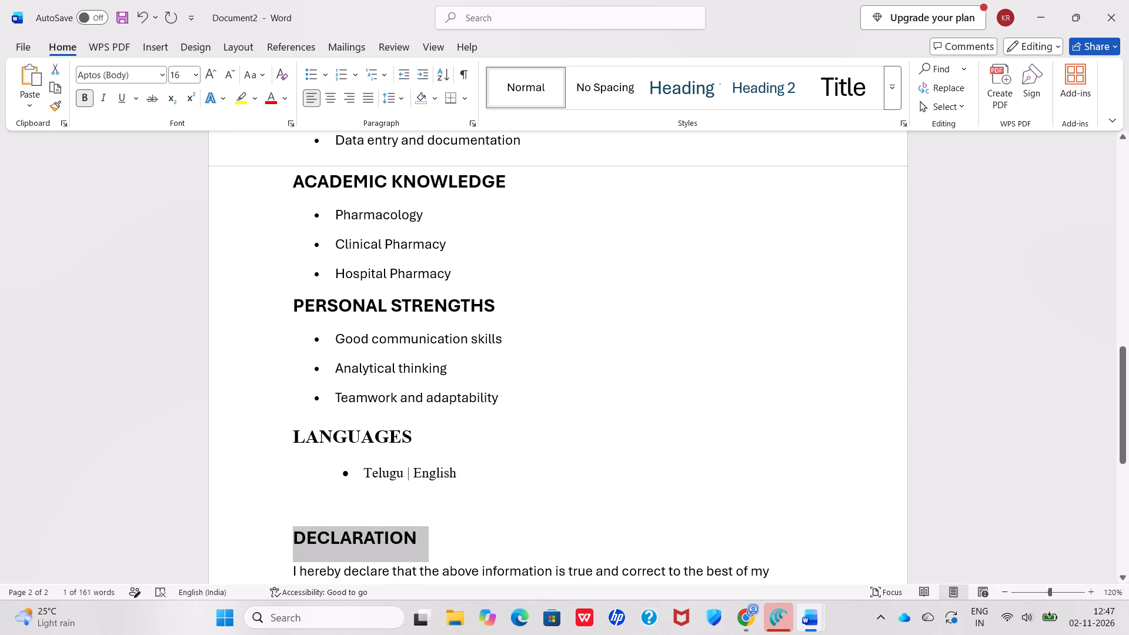
Remove the empty line between the "Telugu | English" bullet and the DECLARATION heading.
click(286, 503)
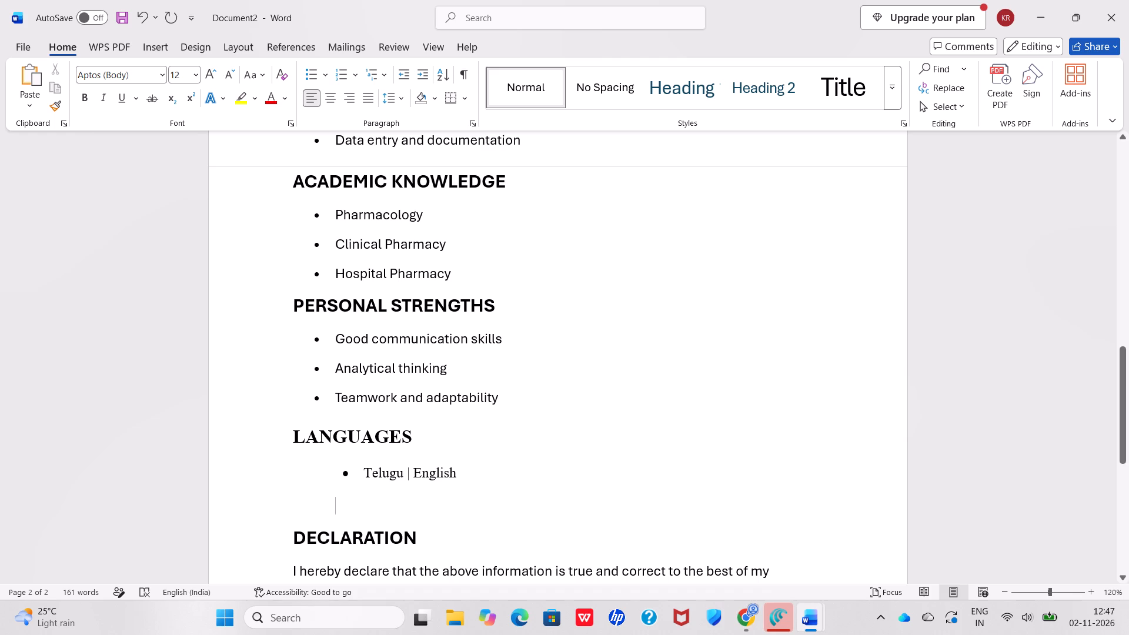
key(BackSpace)
key(BackSpace)
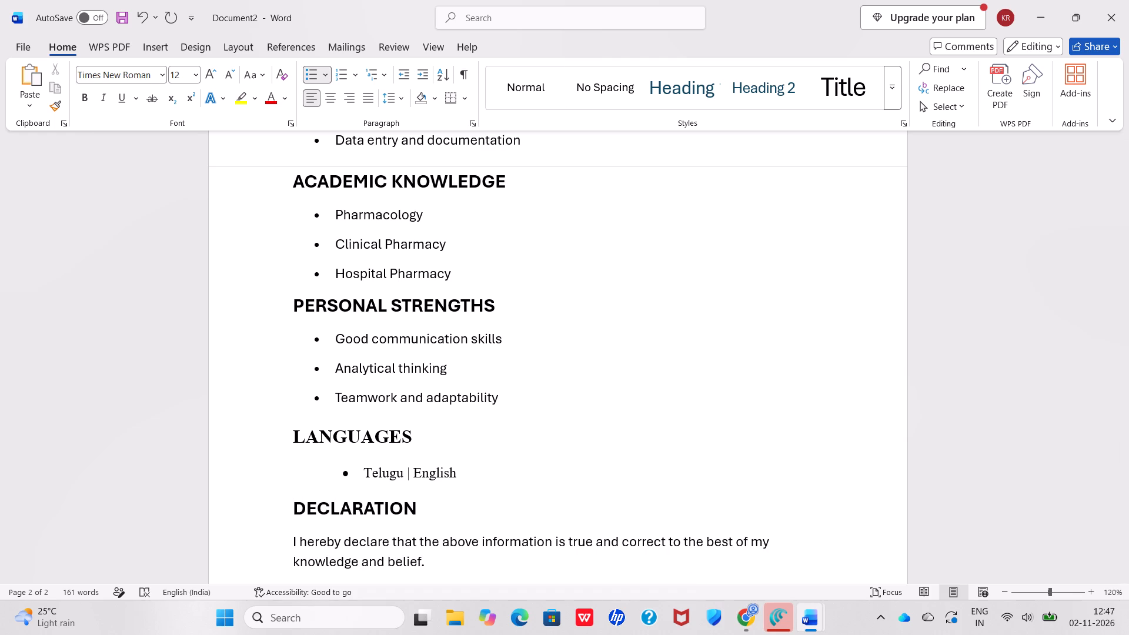
Clear the bullet and extra indent from the "Telugu | English" line, keep it below LANGUAGES, and reapply a round bullet.
click(352, 470)
key(BackSpace)
key(BackSpace)
key(BackSpace)
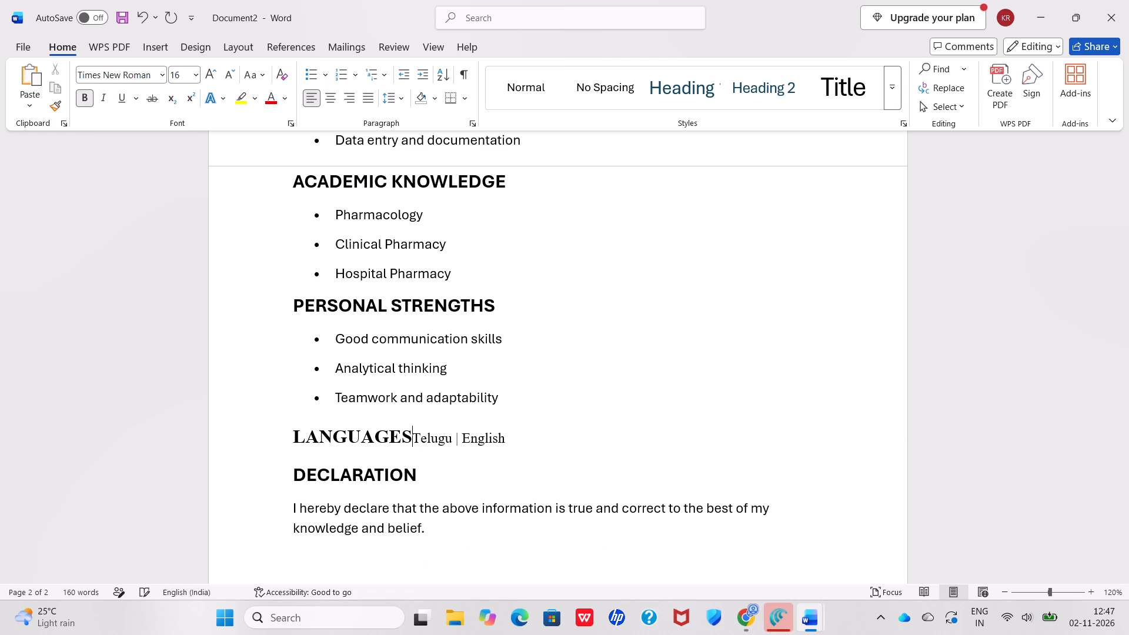
key(Return)
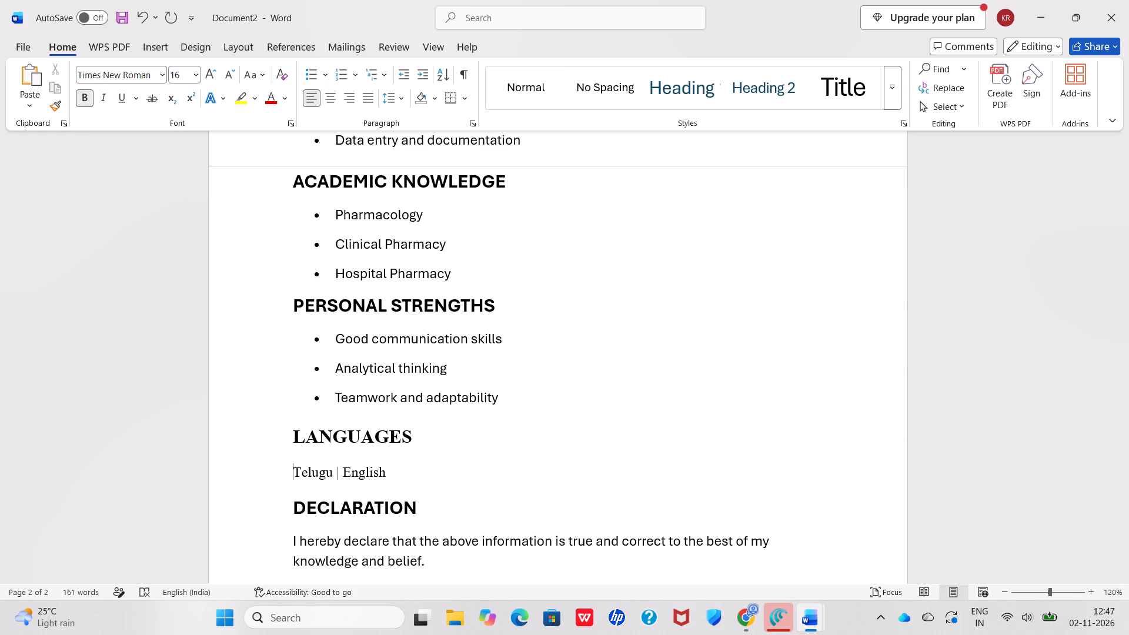
click(317, 66)
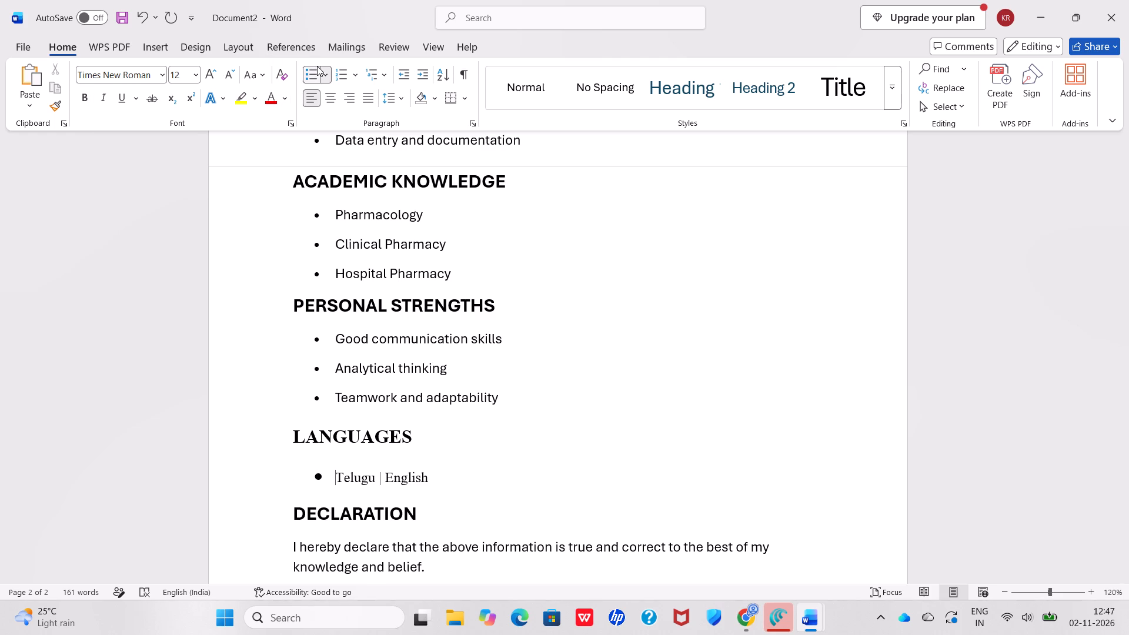
Add a colon at the end of the LANGUAGES heading.
click(428, 431)
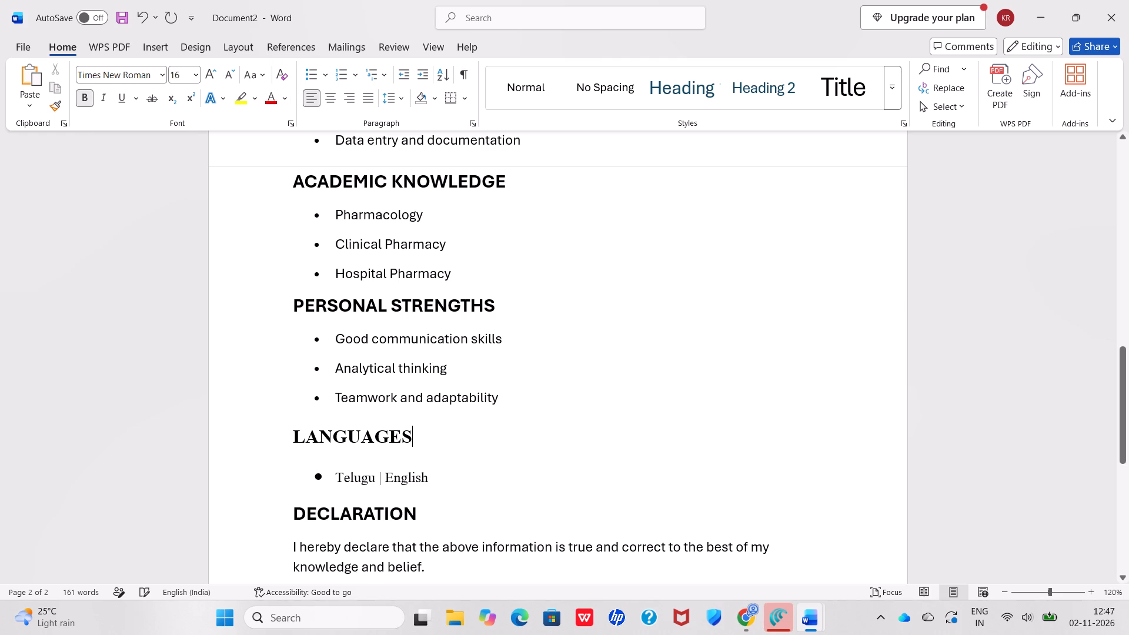
key(shift+colon)
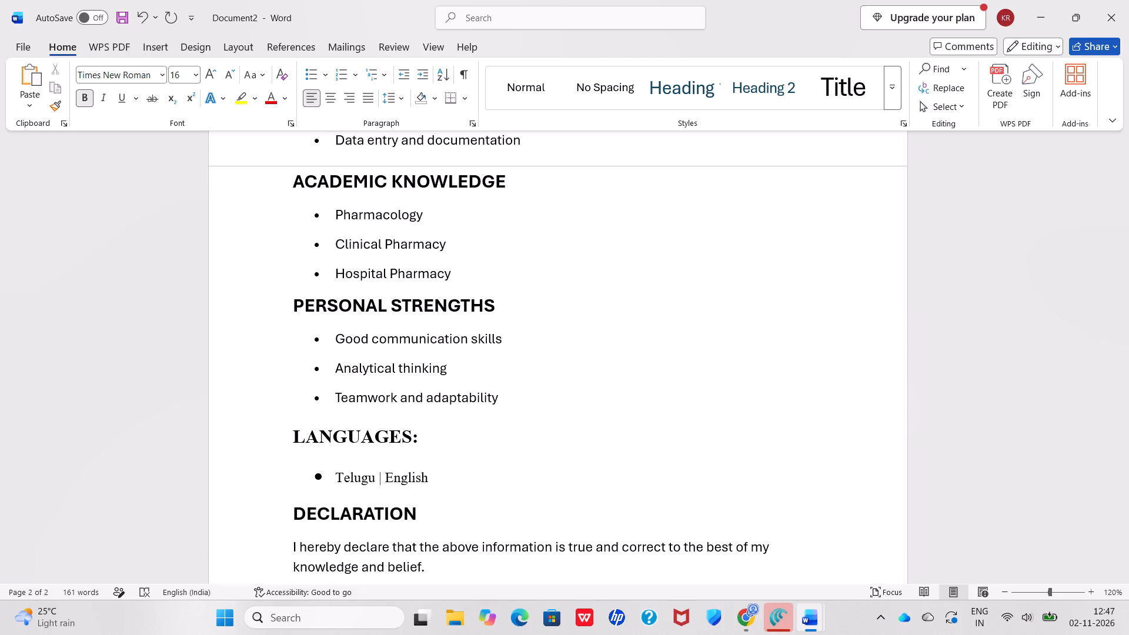
Set the paragraph under CAREER OBJECTIVE to font size 11.
scroll(428, 431, up, 6)
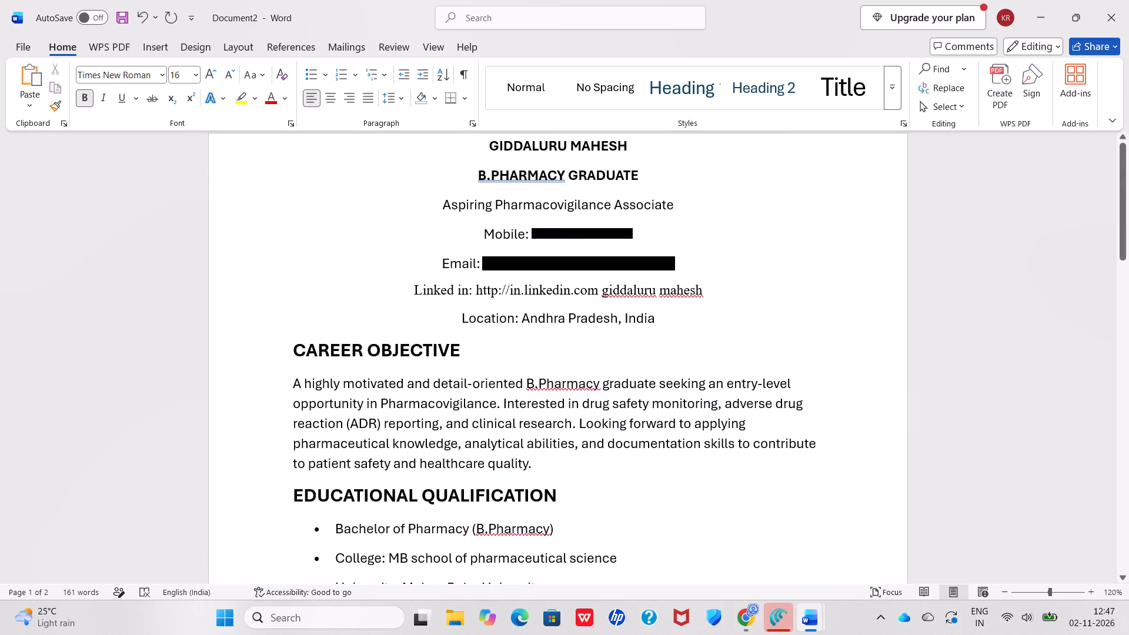
drag(290, 386, 533, 469)
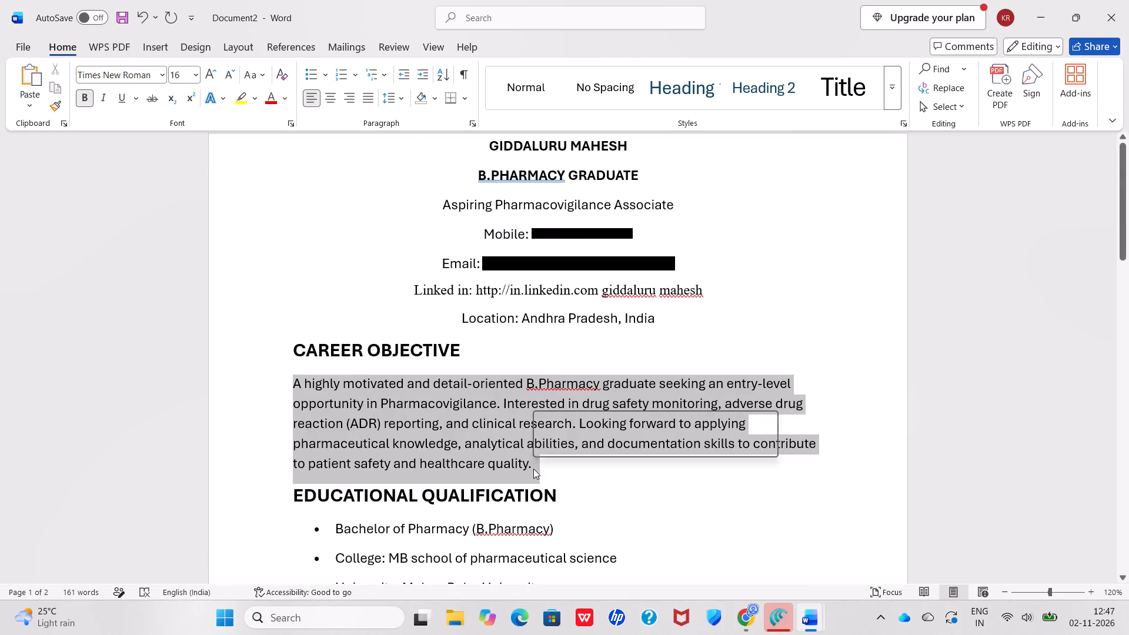
click(198, 74)
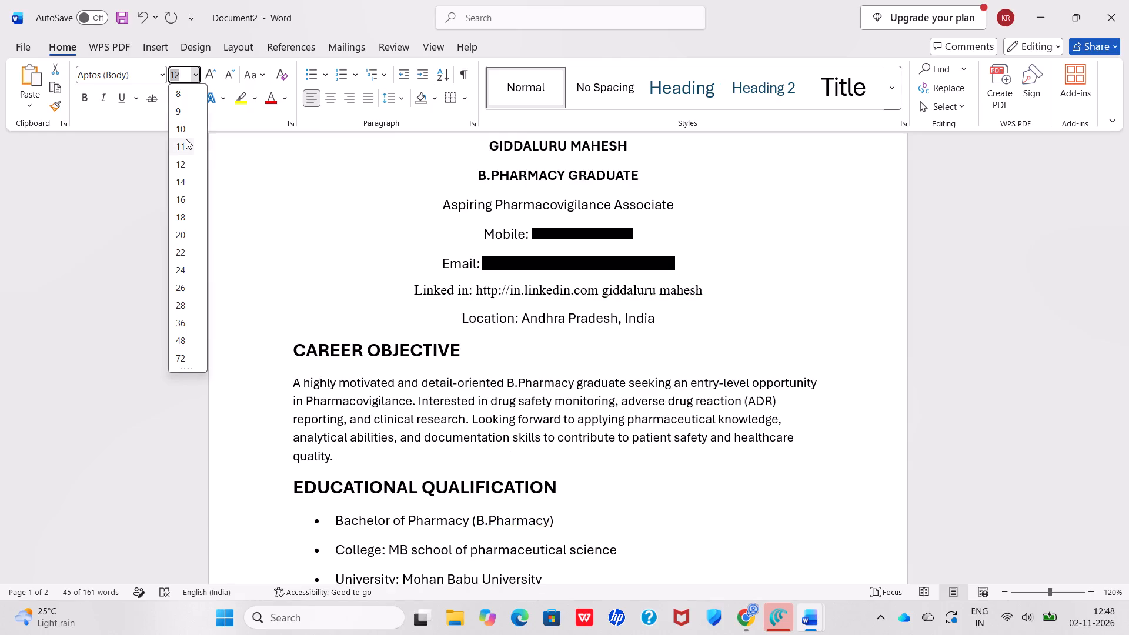
click(186, 139)
Set the four bullets under EDUCATIONAL QUALIFICATION to font size 11.
scroll(362, 382, down, 2)
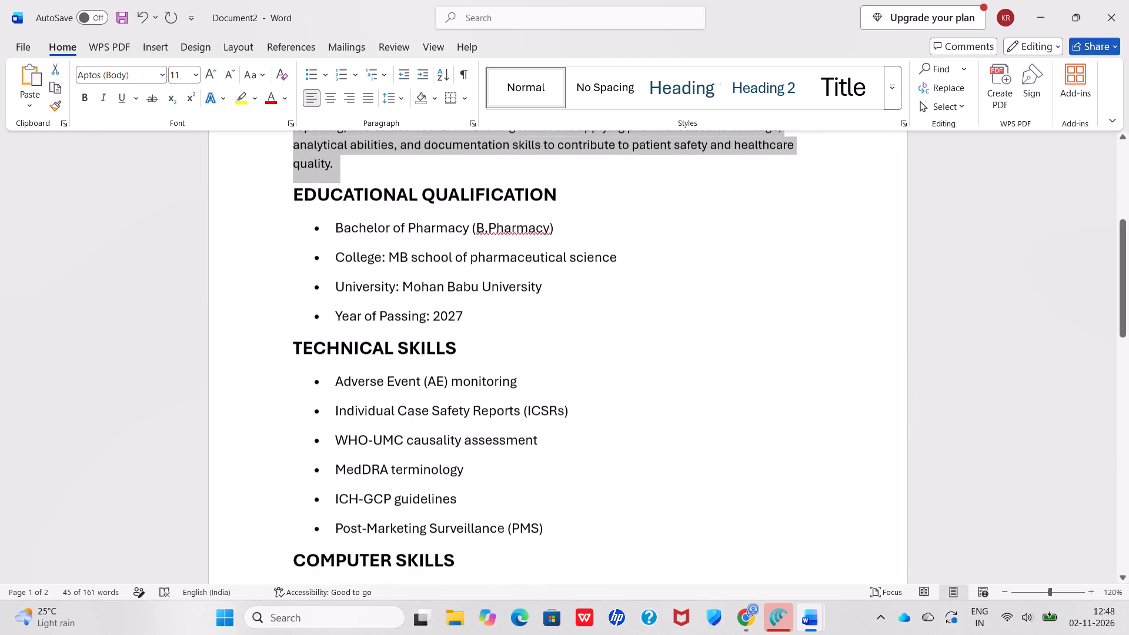
drag(324, 229, 495, 321)
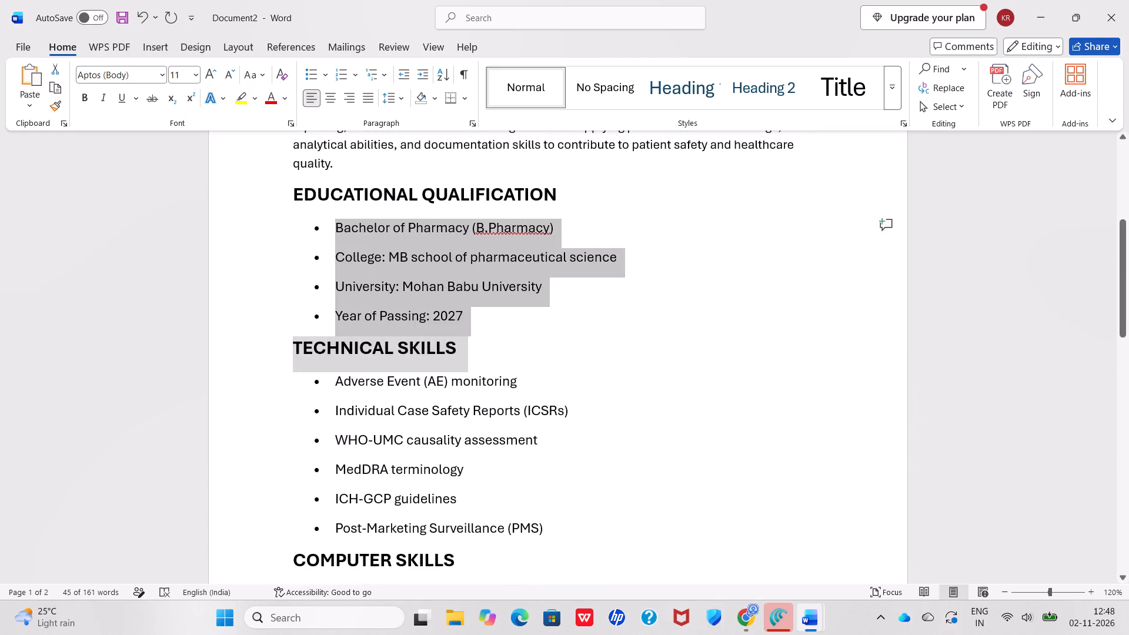
drag(495, 321, 495, 317)
click(198, 73)
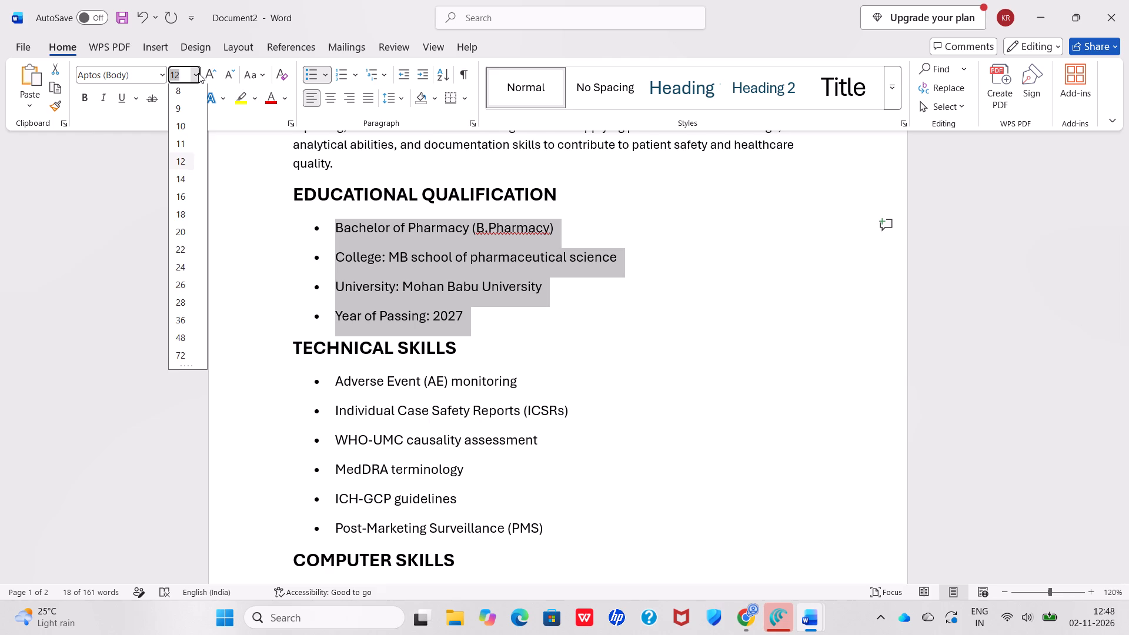
click(183, 146)
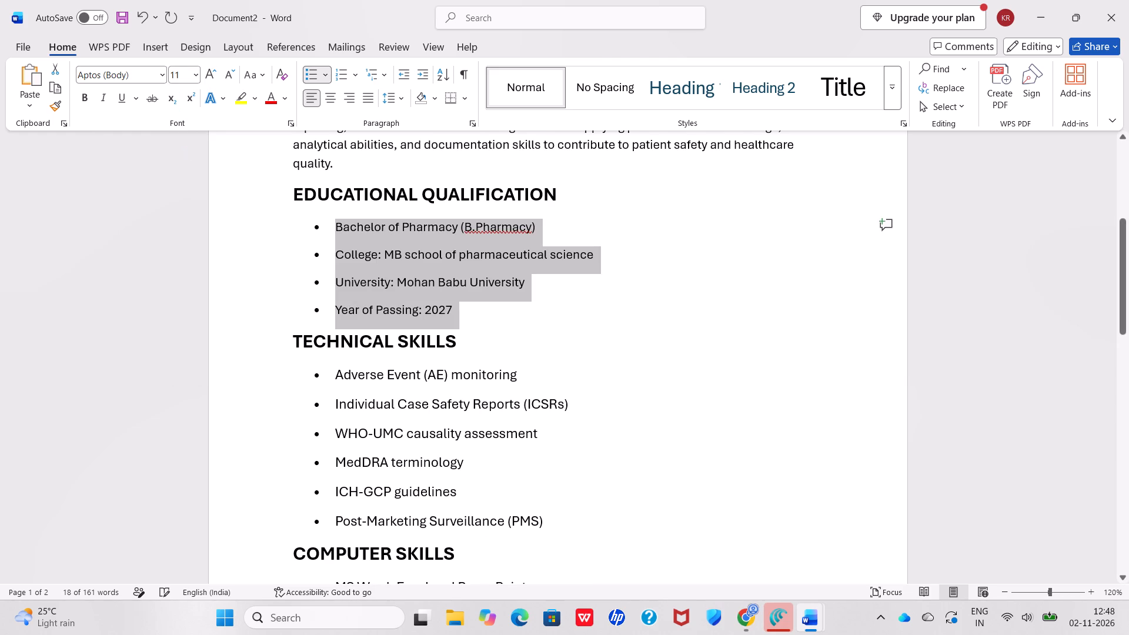
Set all six bullets under TECHNICAL SKILLS to font size 11.
scroll(441, 358, down, 1)
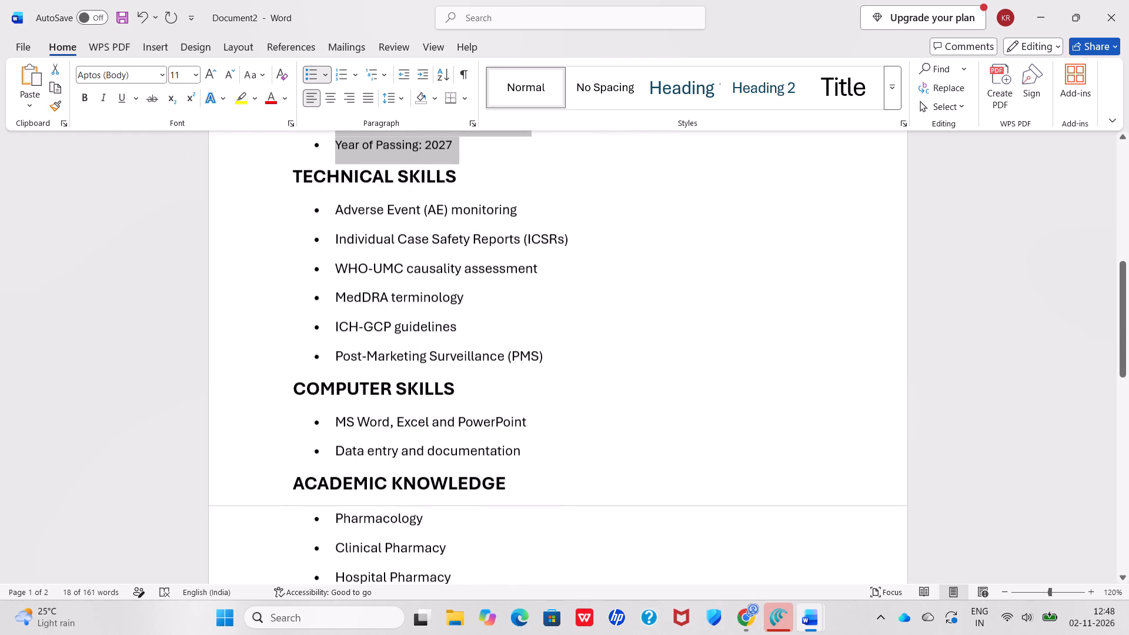
drag(325, 211, 525, 337)
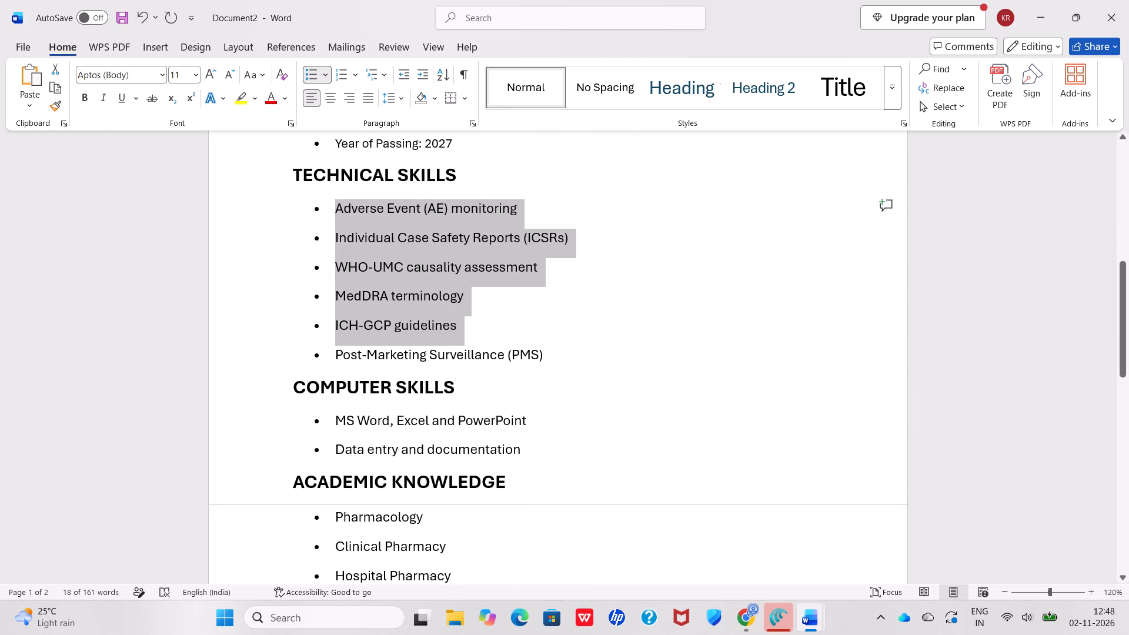
drag(525, 337, 543, 350)
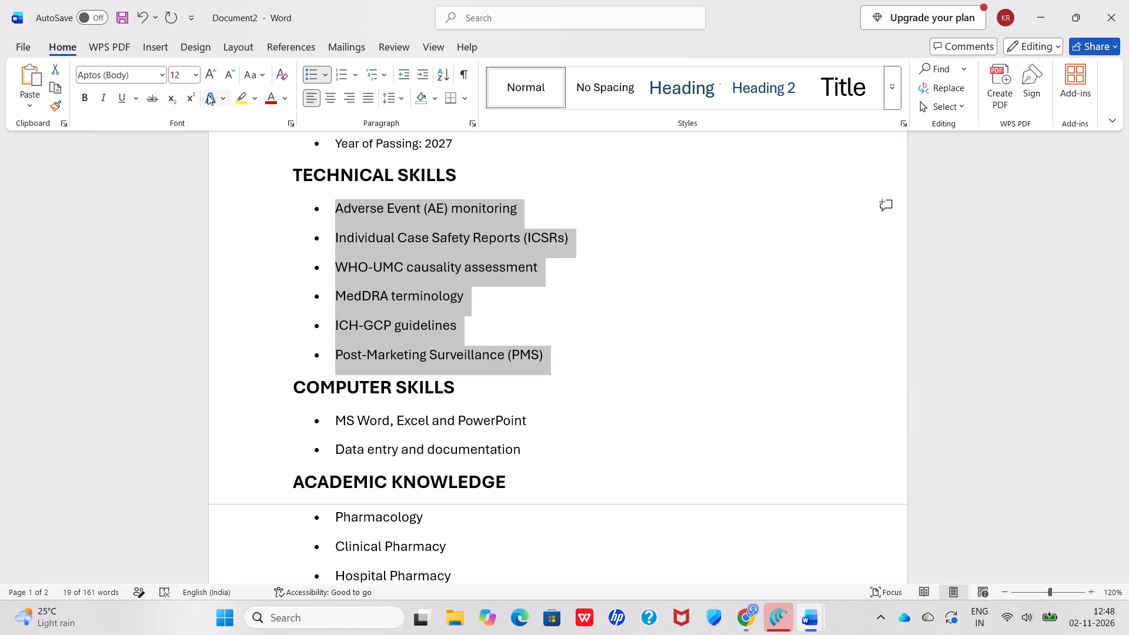
click(196, 77)
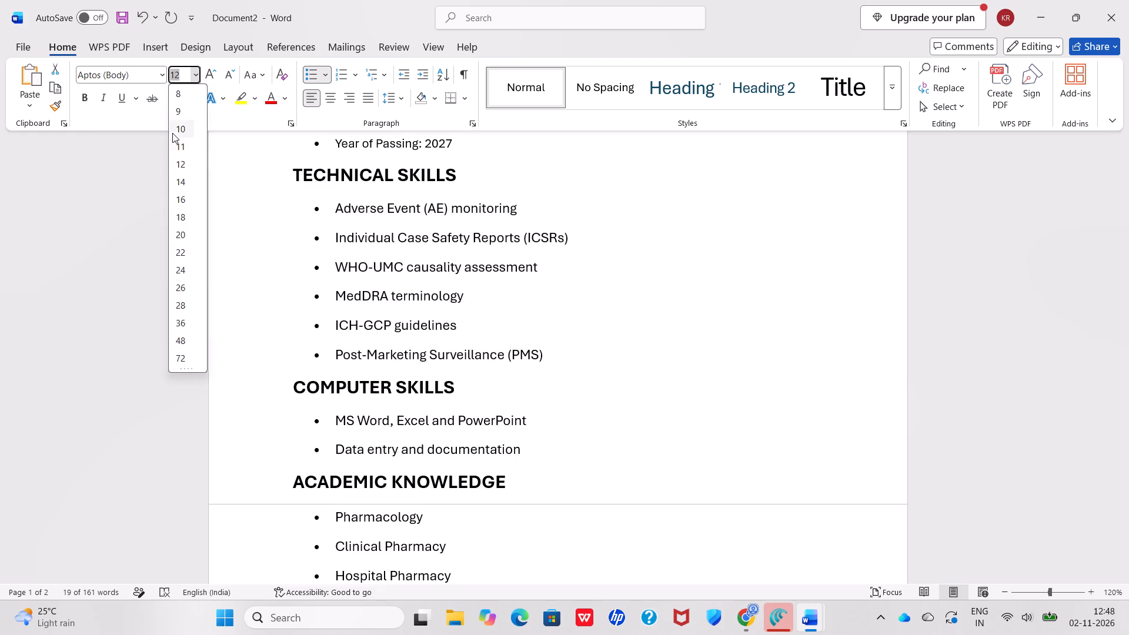
click(177, 140)
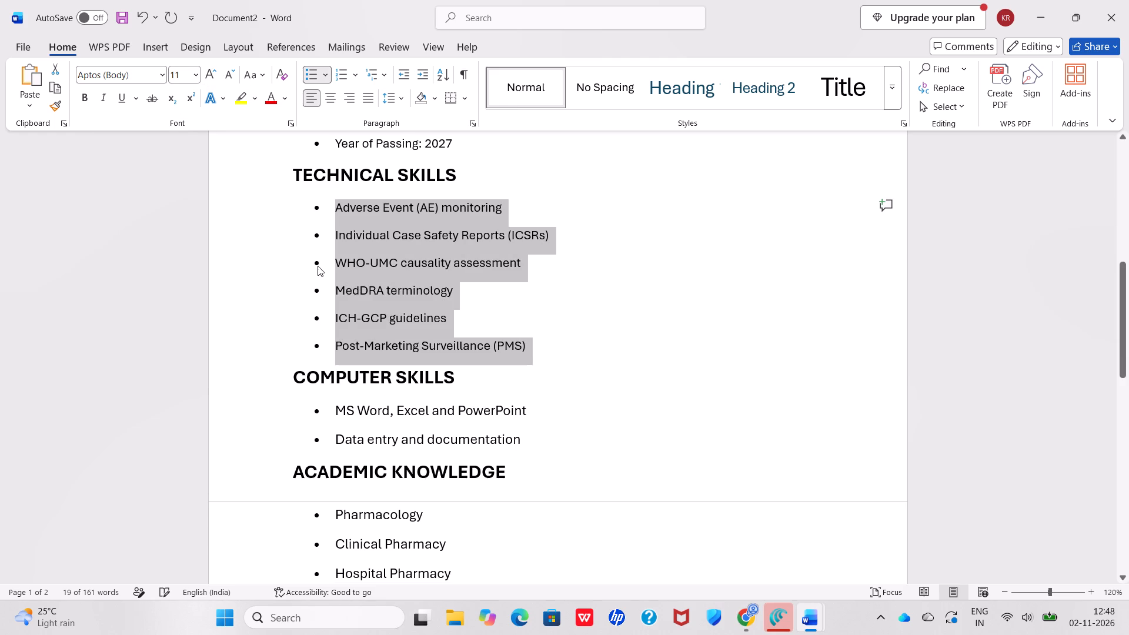
Set the two bullets under COMPUTER SKILLS to font size 11.
drag(332, 416, 483, 440)
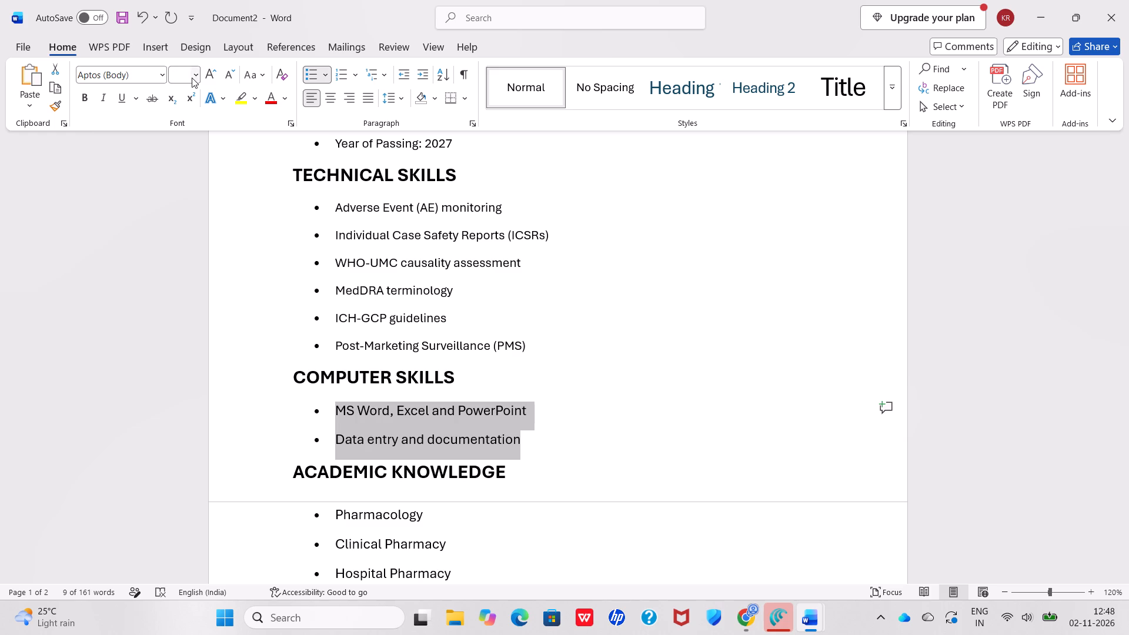
click(193, 78)
click(184, 144)
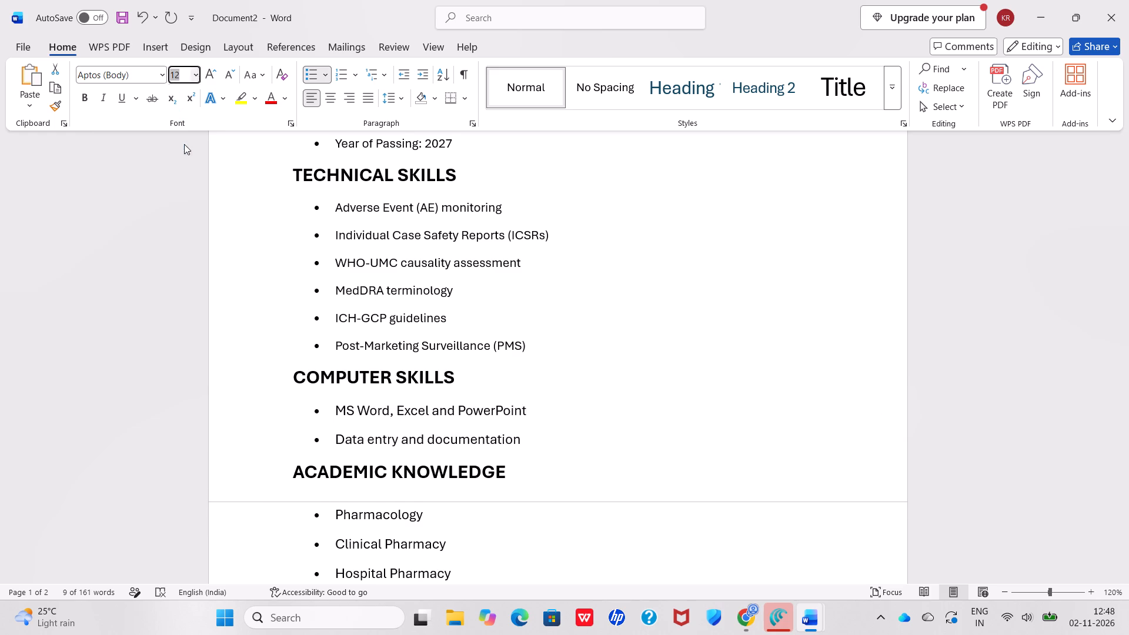
Set the three bullets under ACADEMIC KNOWLEDGE to font size 11.
scroll(310, 243, down, 2)
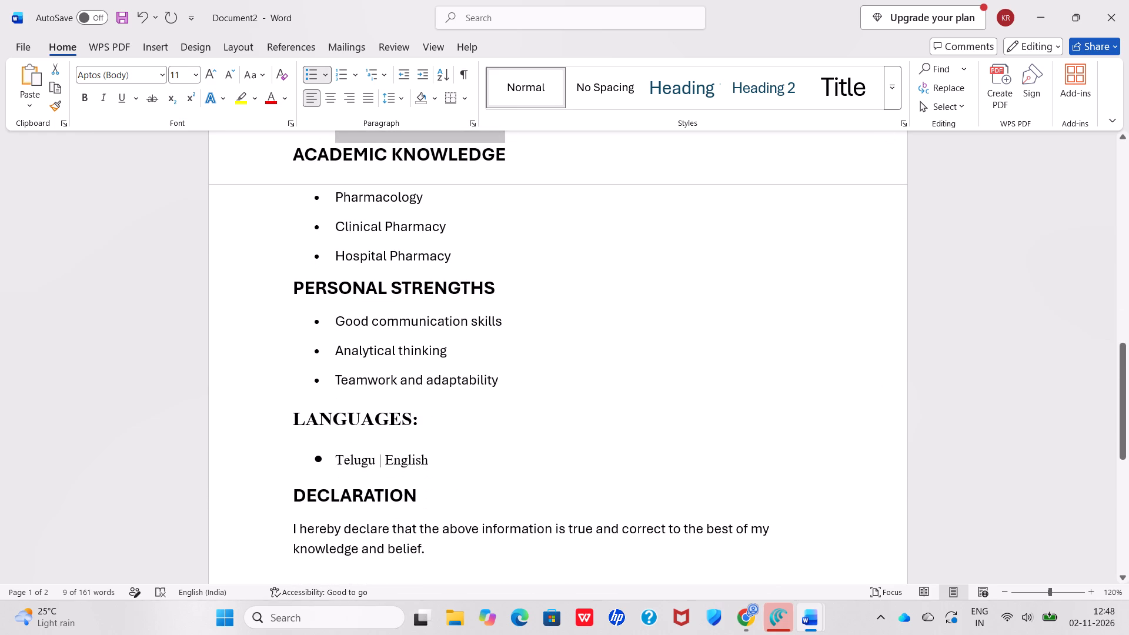
drag(328, 192, 441, 255)
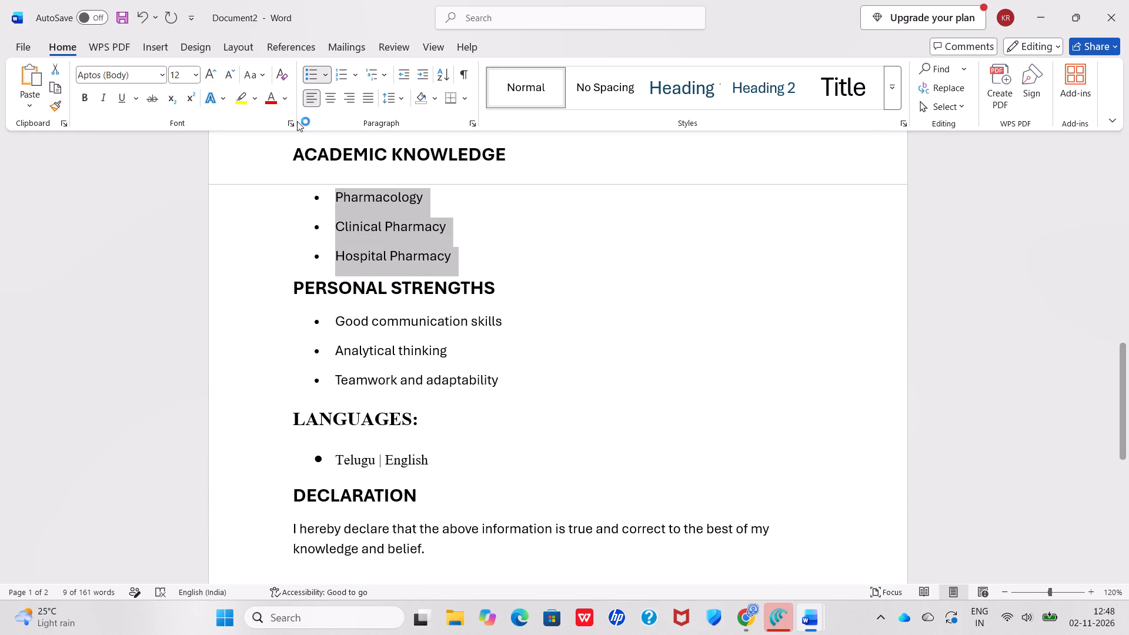
click(190, 80)
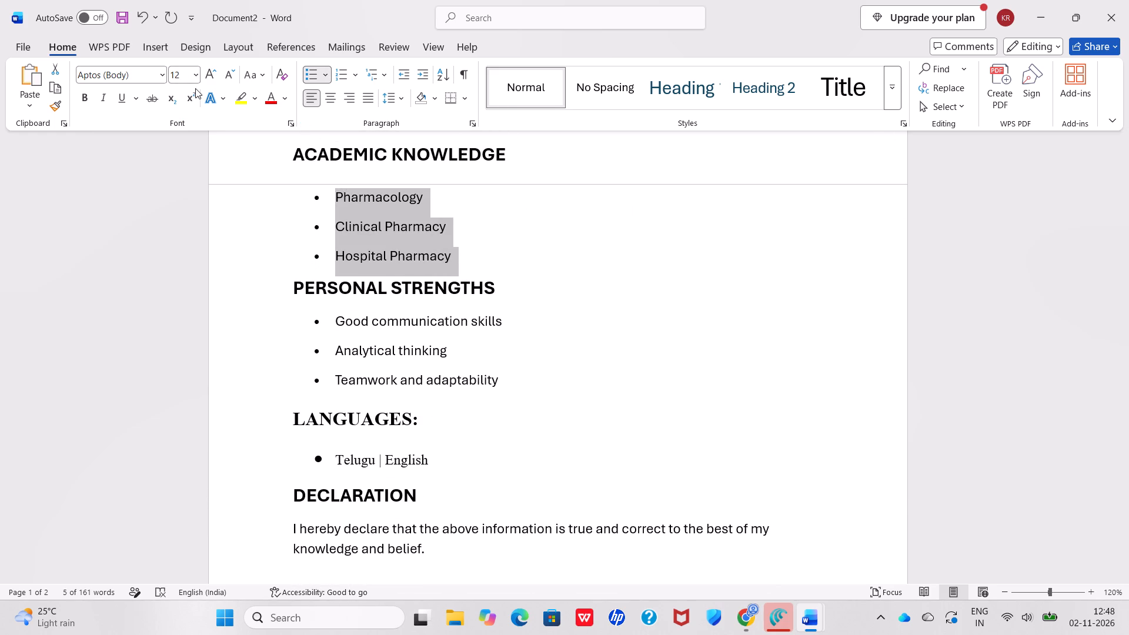
click(192, 76)
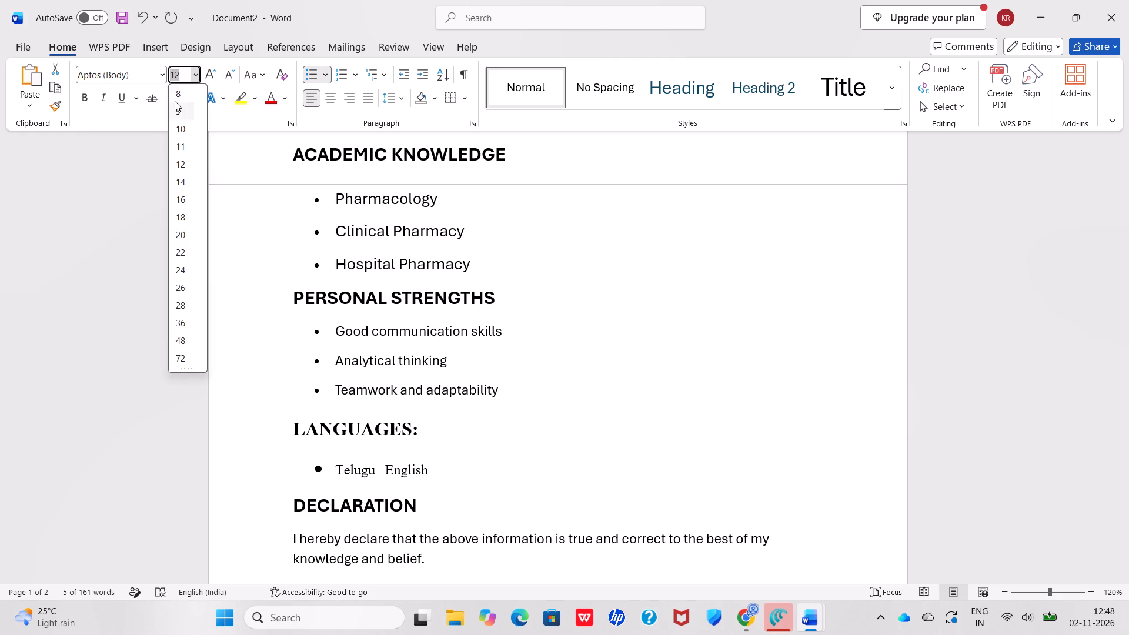
click(189, 142)
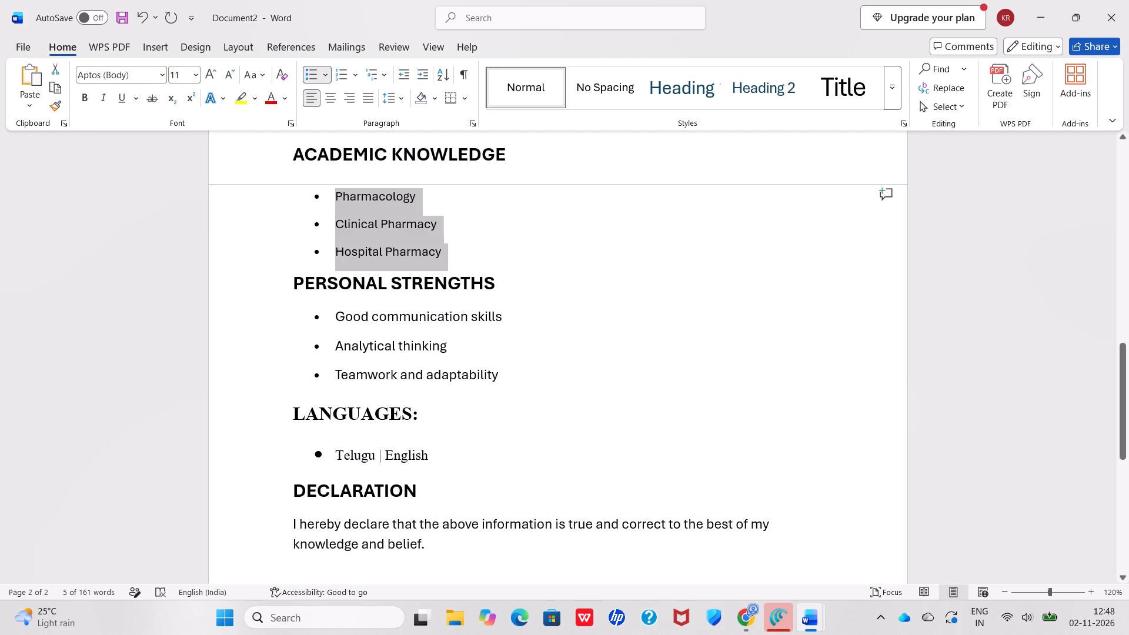
Set the three bullets under PERSONAL STRENGTHS to font size 11.
drag(329, 313, 476, 389)
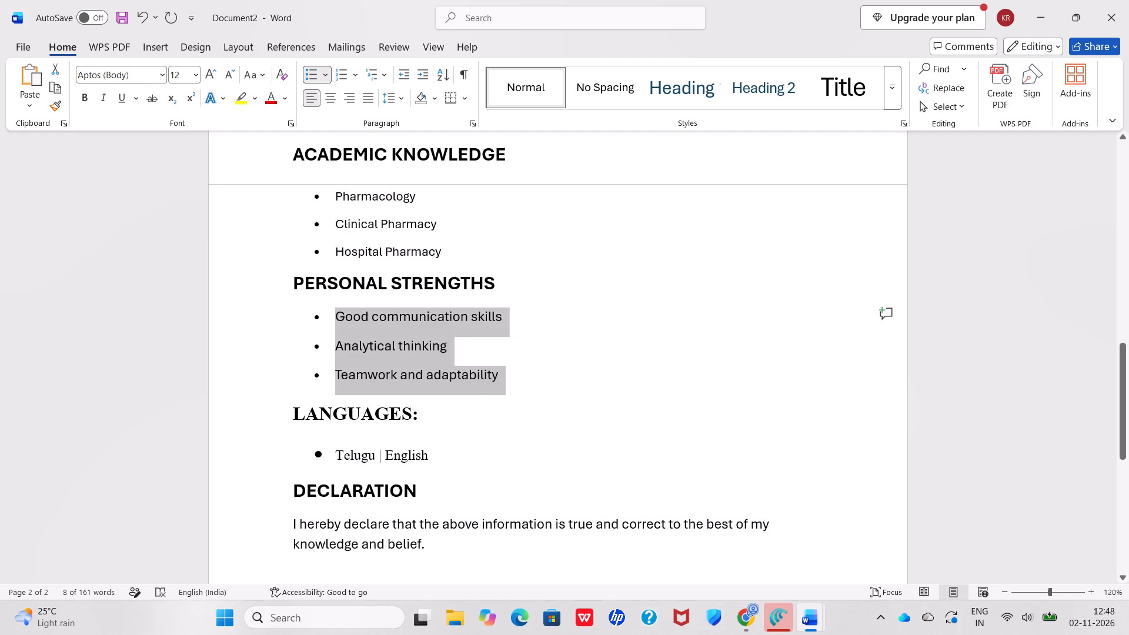
drag(193, 70, 196, 175)
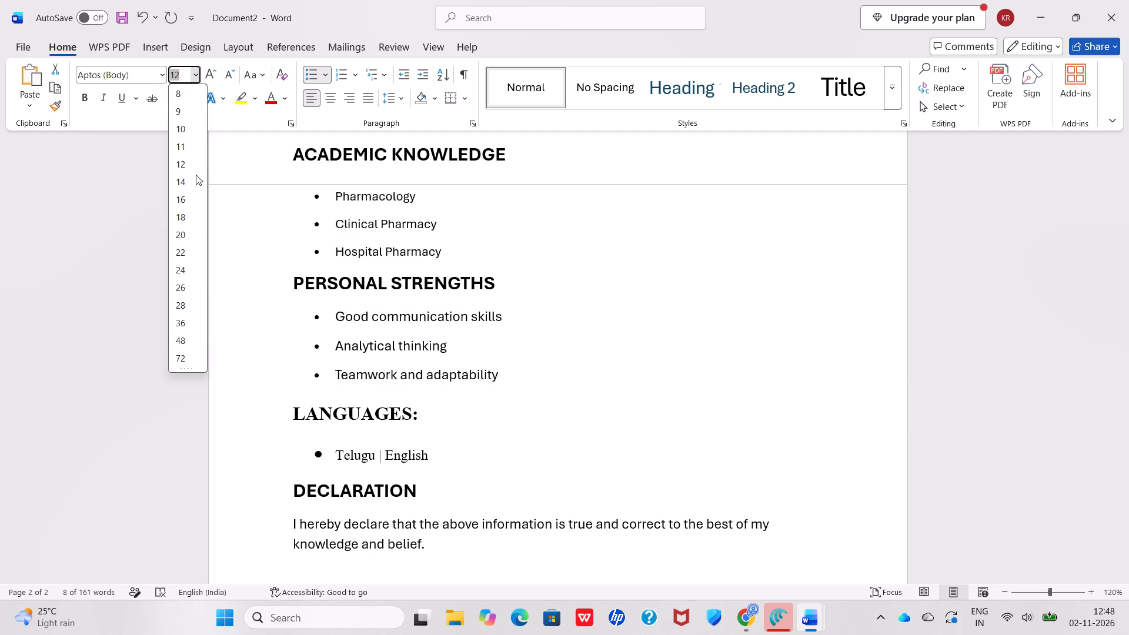
drag(196, 175, 181, 149)
click(181, 149)
Set the "Telugu | English" bullet under LANGUAGES to font size 11.
scroll(333, 355, down, 1)
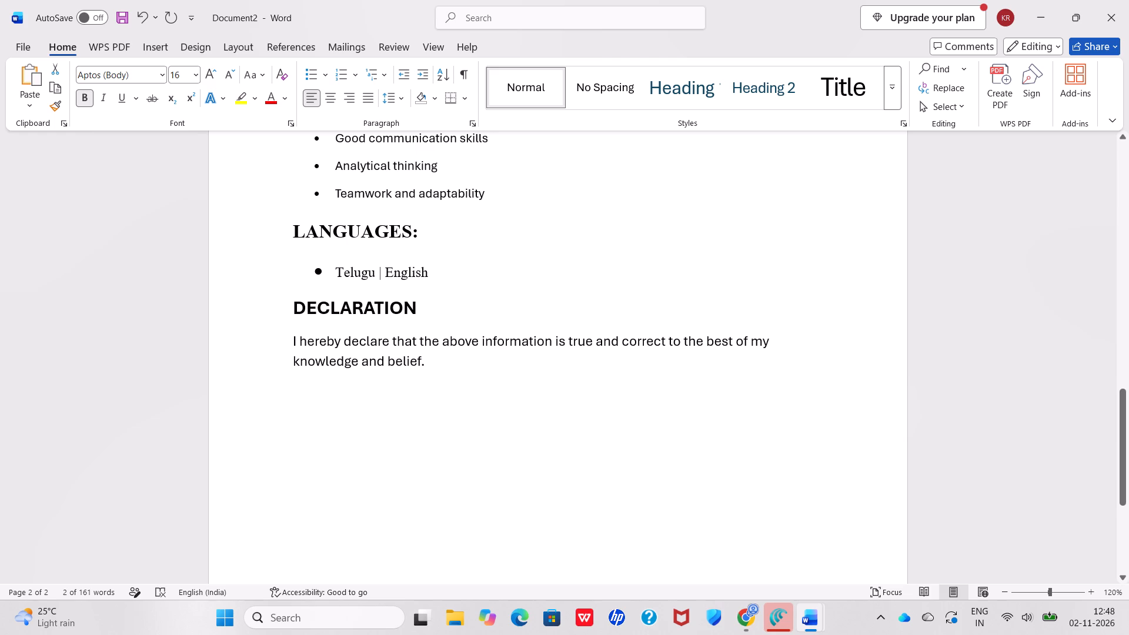
drag(328, 272, 466, 260)
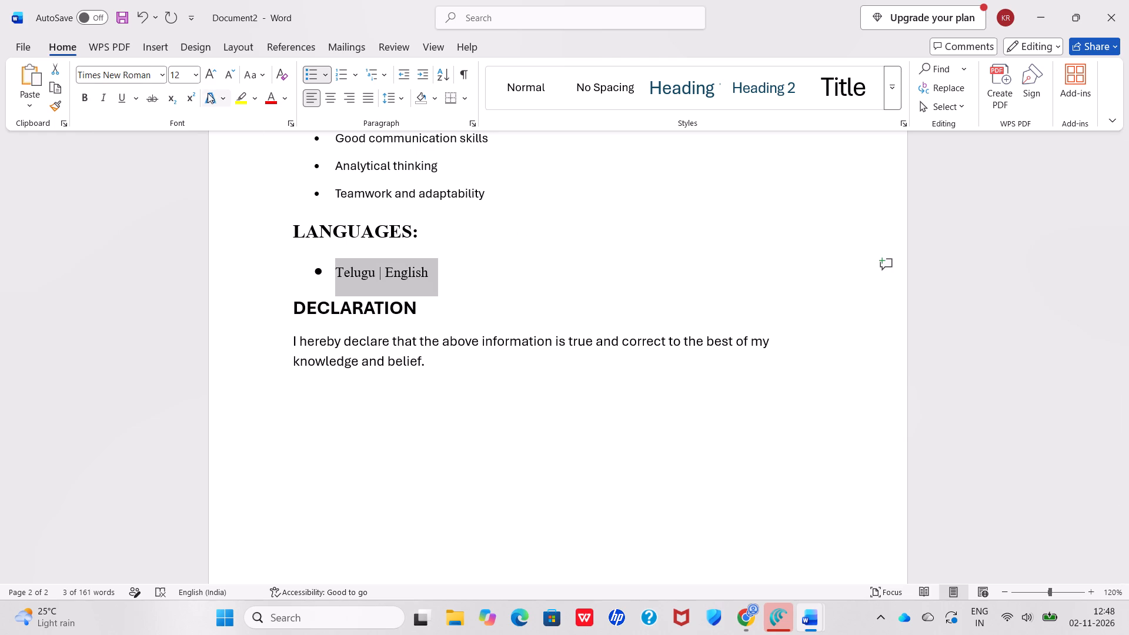
drag(194, 72, 187, 142)
click(187, 142)
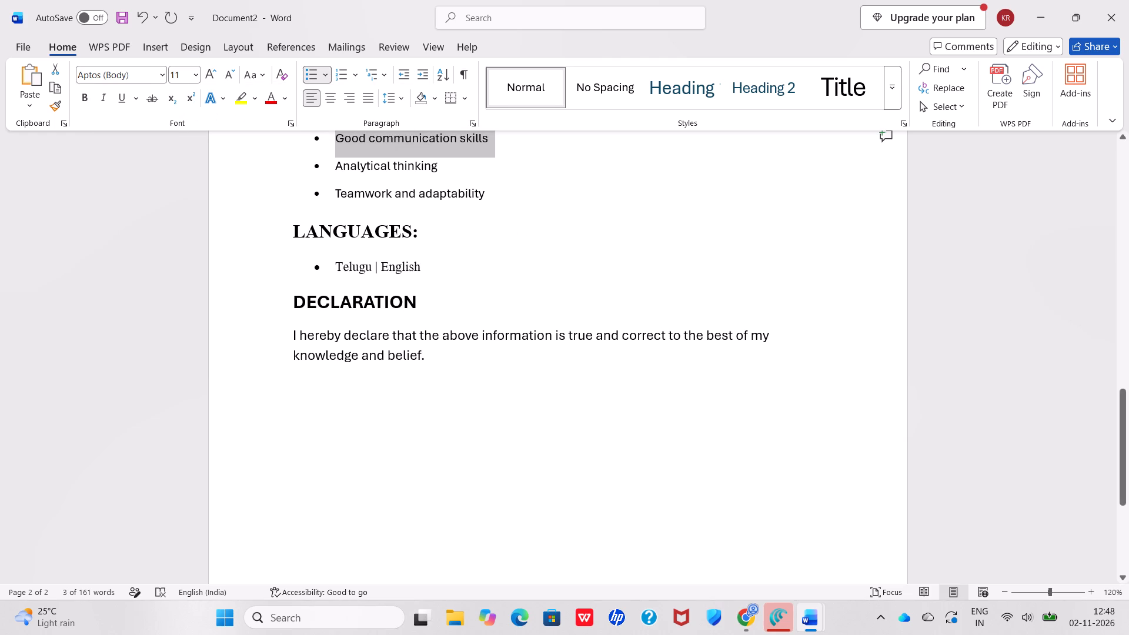
Set the declaration statement under DECLARATION to font size 11.
drag(292, 336, 427, 364)
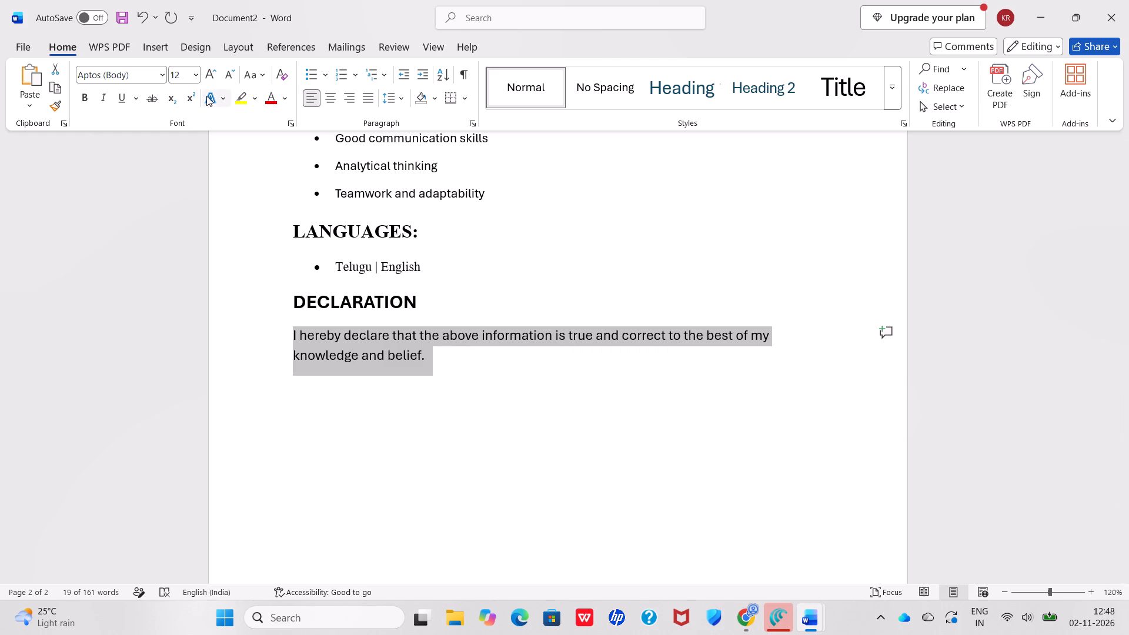
click(196, 73)
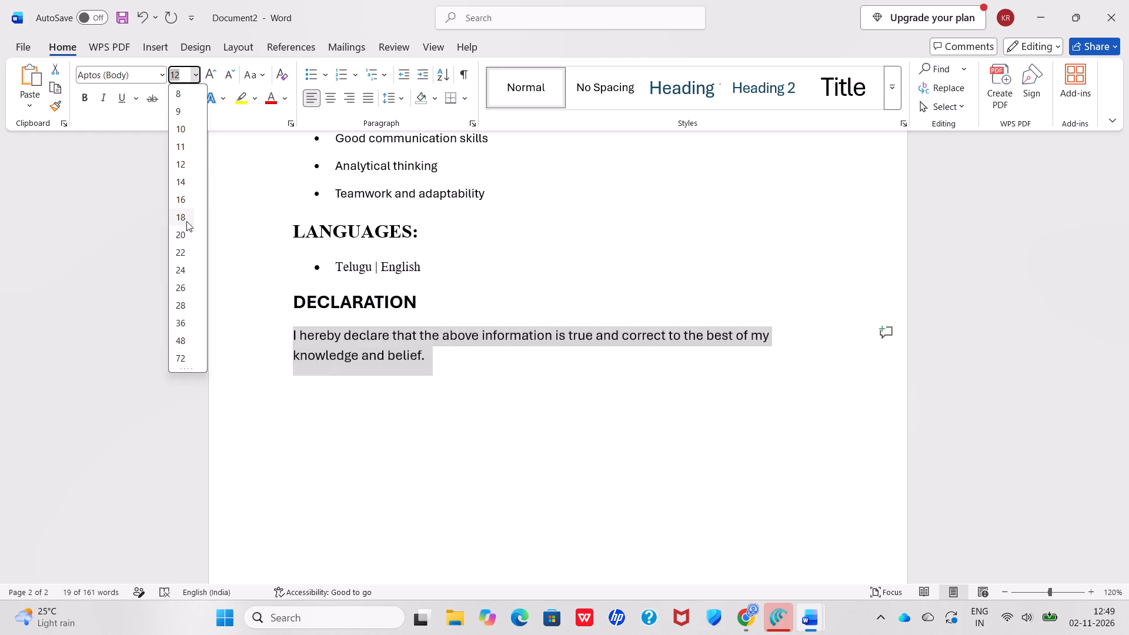
click(183, 150)
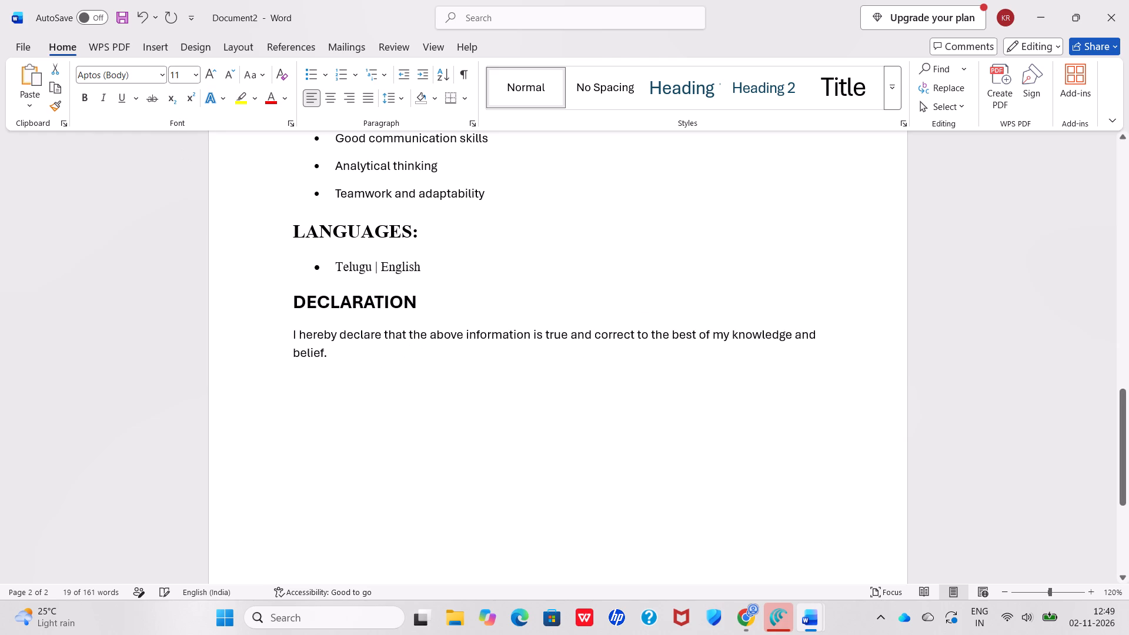
Remove the colon from the end of the LANGUAGES heading so it matches the other section headings.
scroll(299, 273, up, 4)
scroll(299, 273, down, 4)
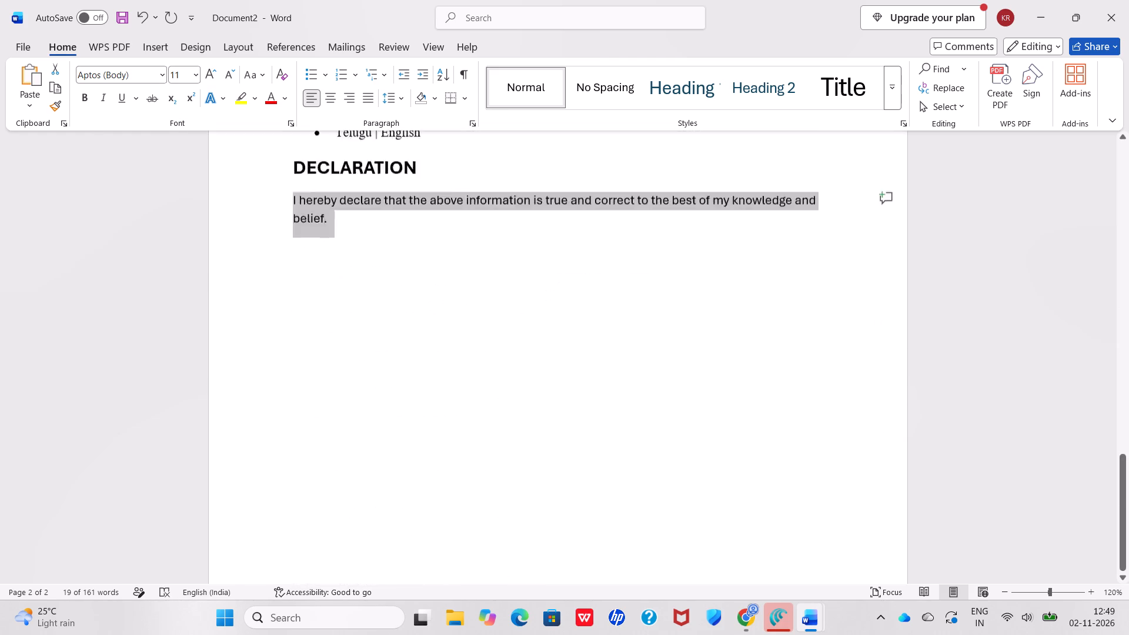
scroll(299, 273, up, 3)
click(441, 298)
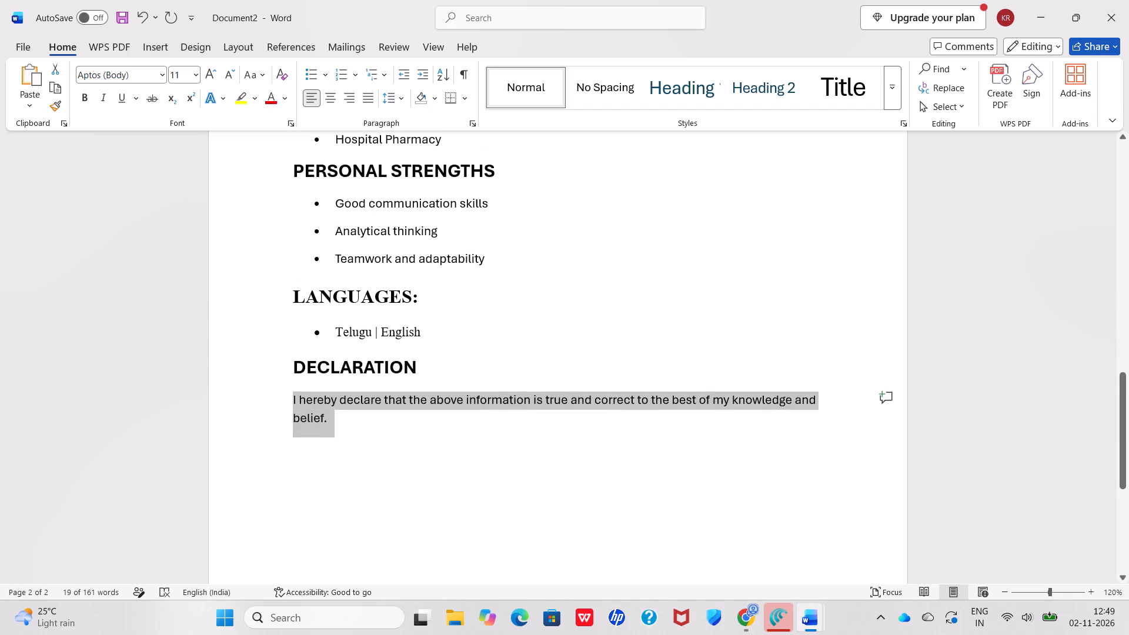
key(BackSpace)
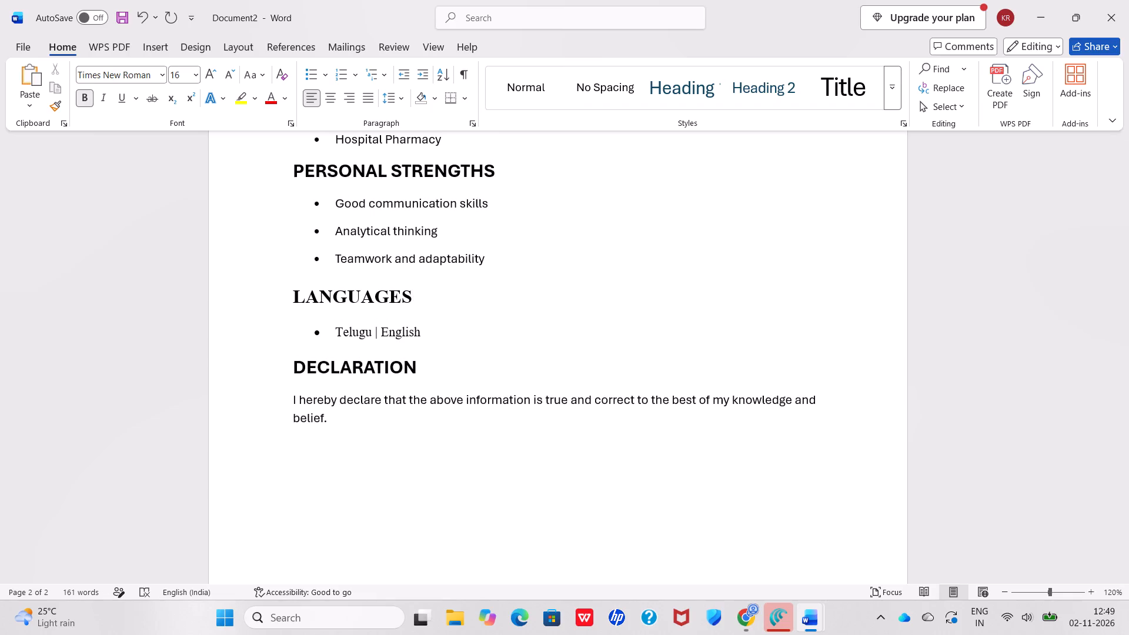
Set the candidate's name line at the top of the resume to font size 18.
scroll(468, 367, up, 6)
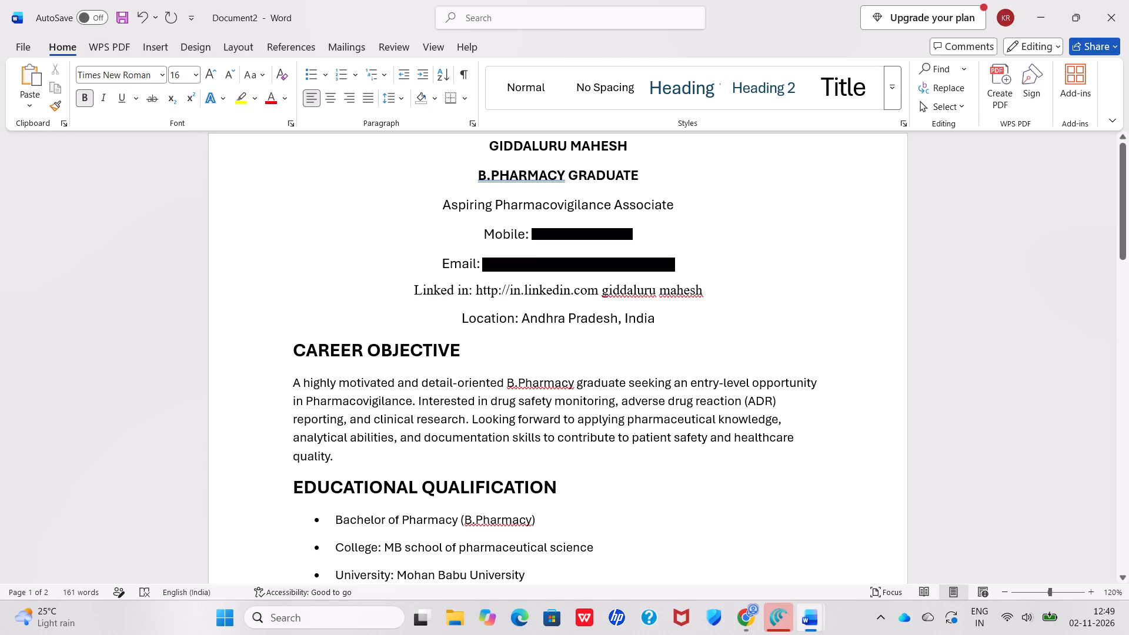
drag(486, 141, 713, 159)
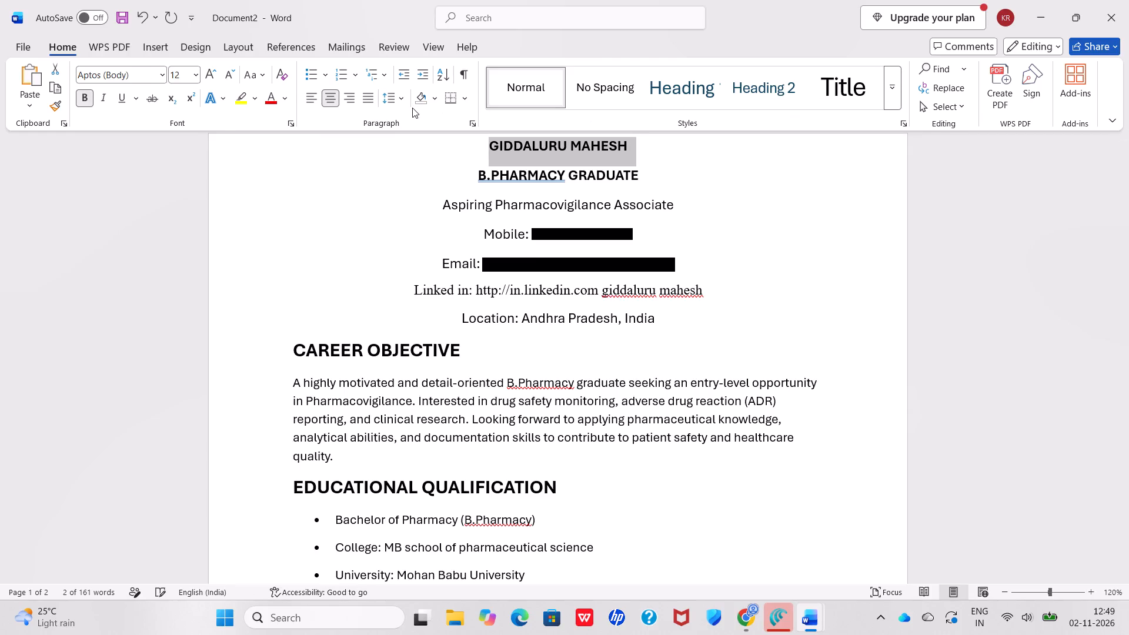
drag(191, 77, 185, 192)
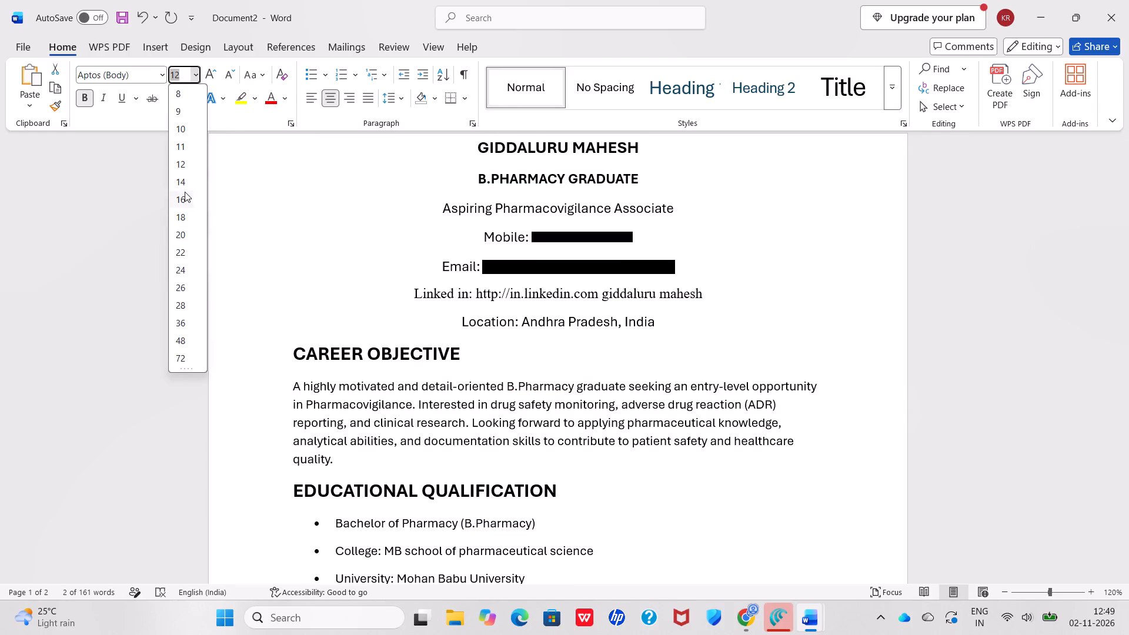
drag(185, 192, 186, 208)
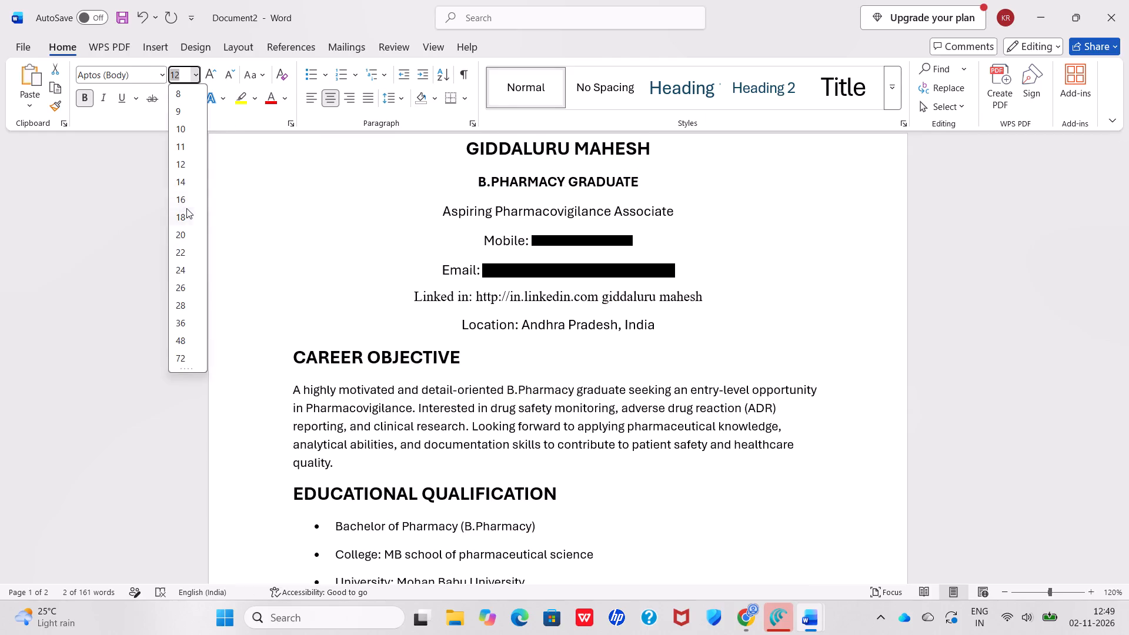
drag(186, 208, 188, 214)
click(188, 214)
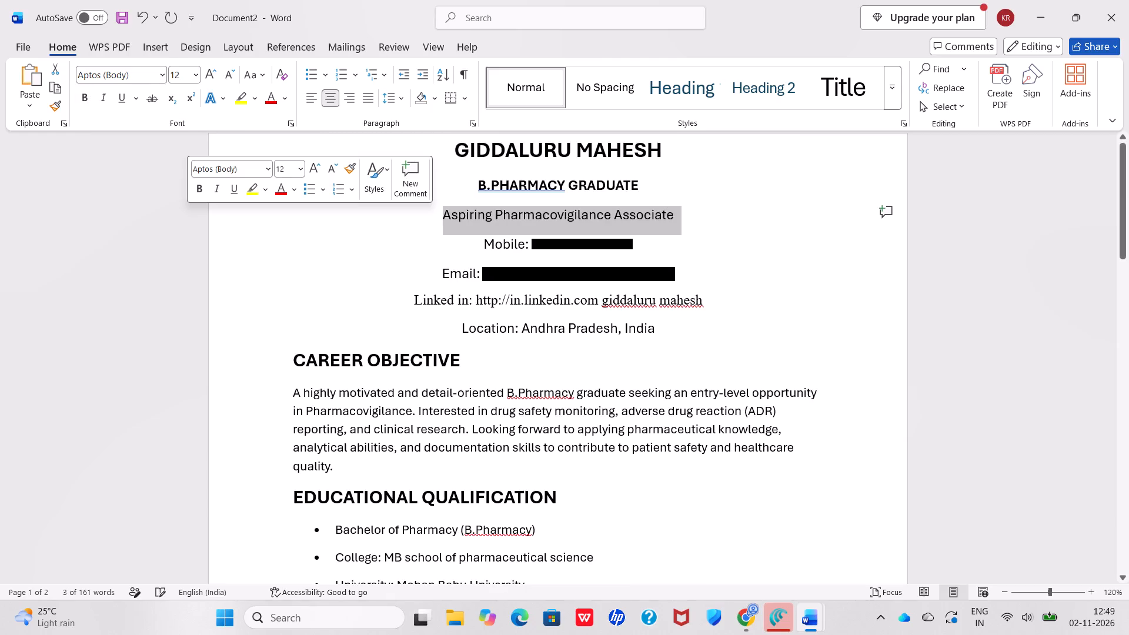
click(236, 222)
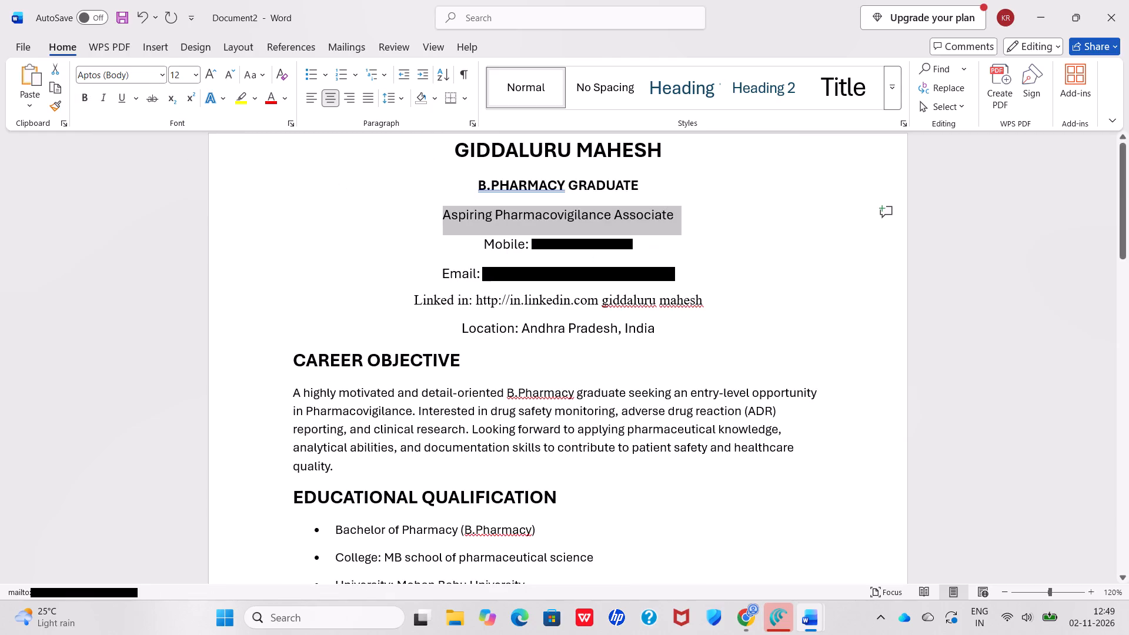
Look through the resume from the contact details to the declaration to check the layout and formatting of its sections.
scroll(751, 380, down, 7)
scroll(751, 380, up, 2)
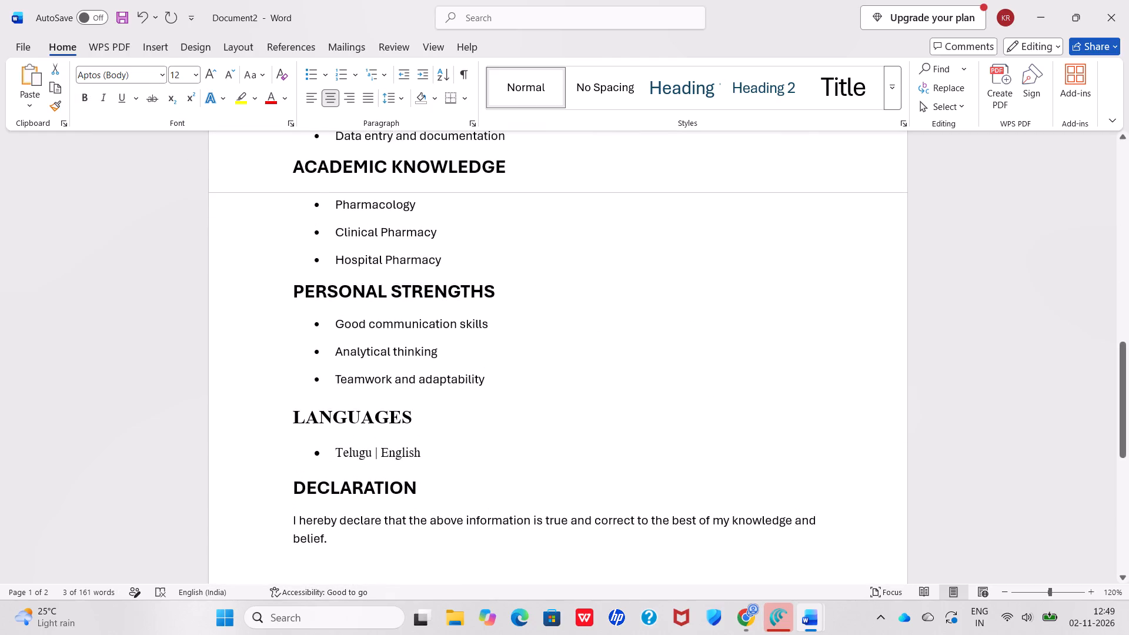
scroll(751, 380, up, 2)
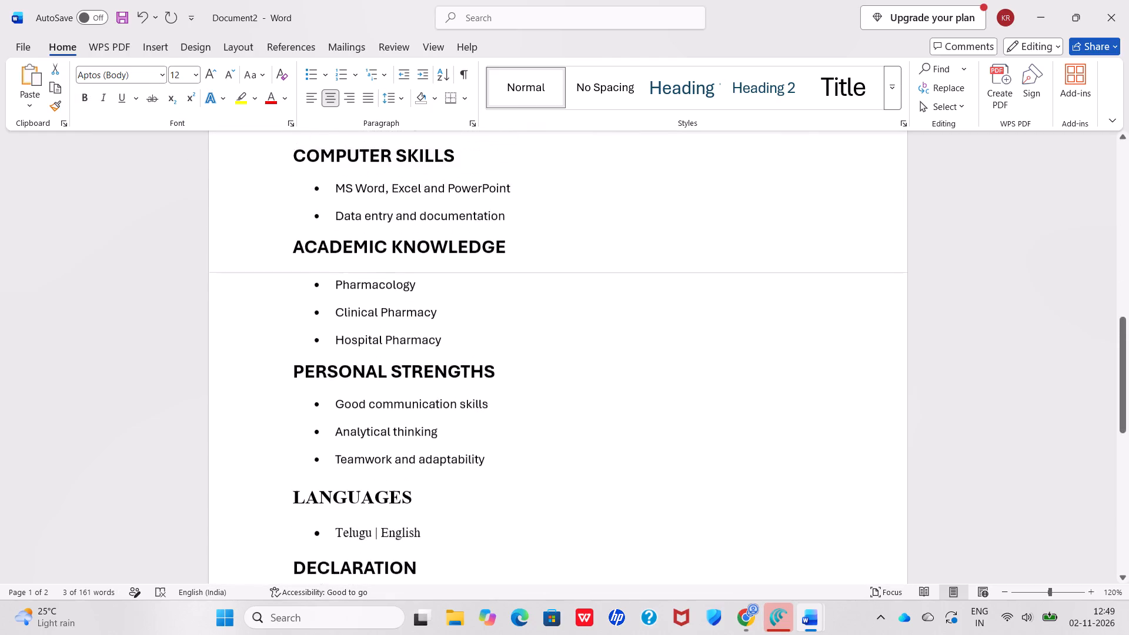
scroll(751, 380, up, 1)
scroll(751, 380, down, 1)
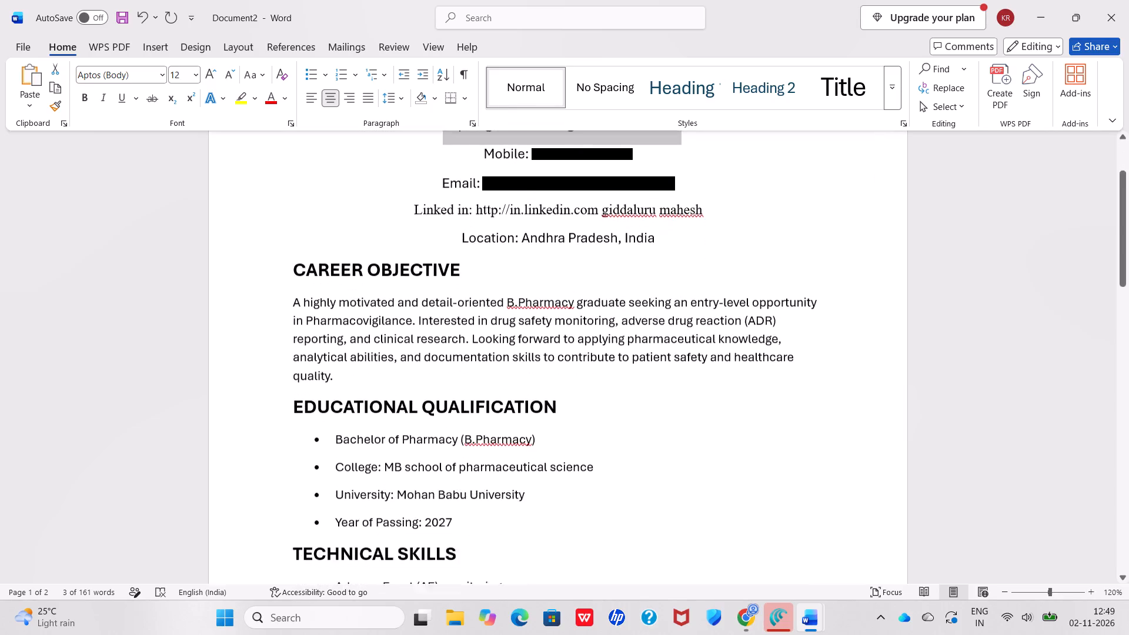
scroll(751, 380, down, 1)
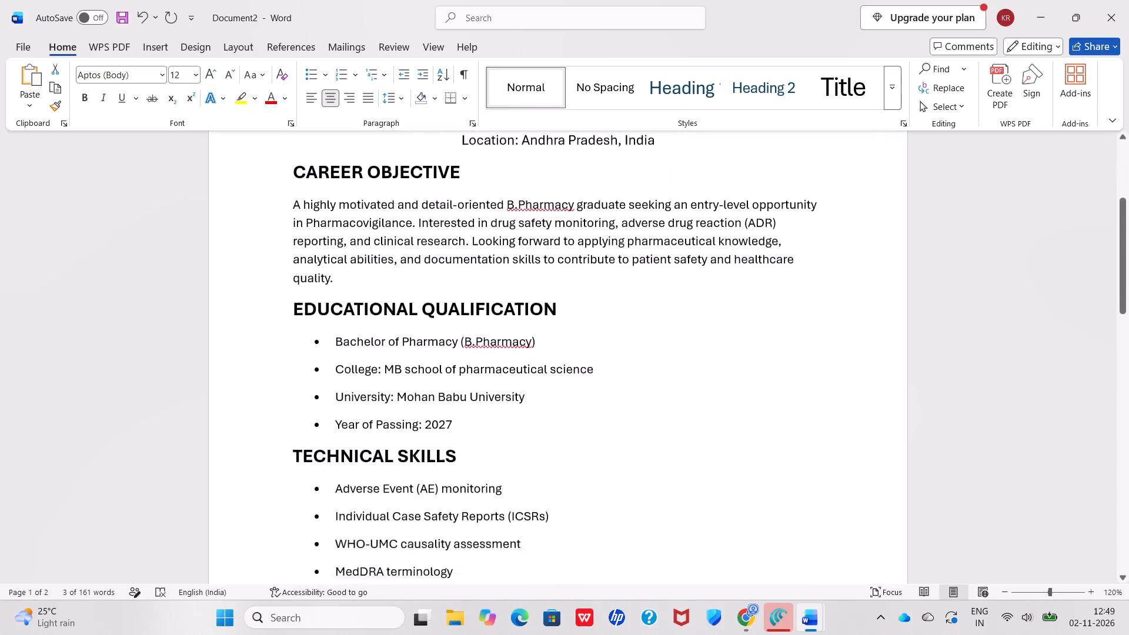
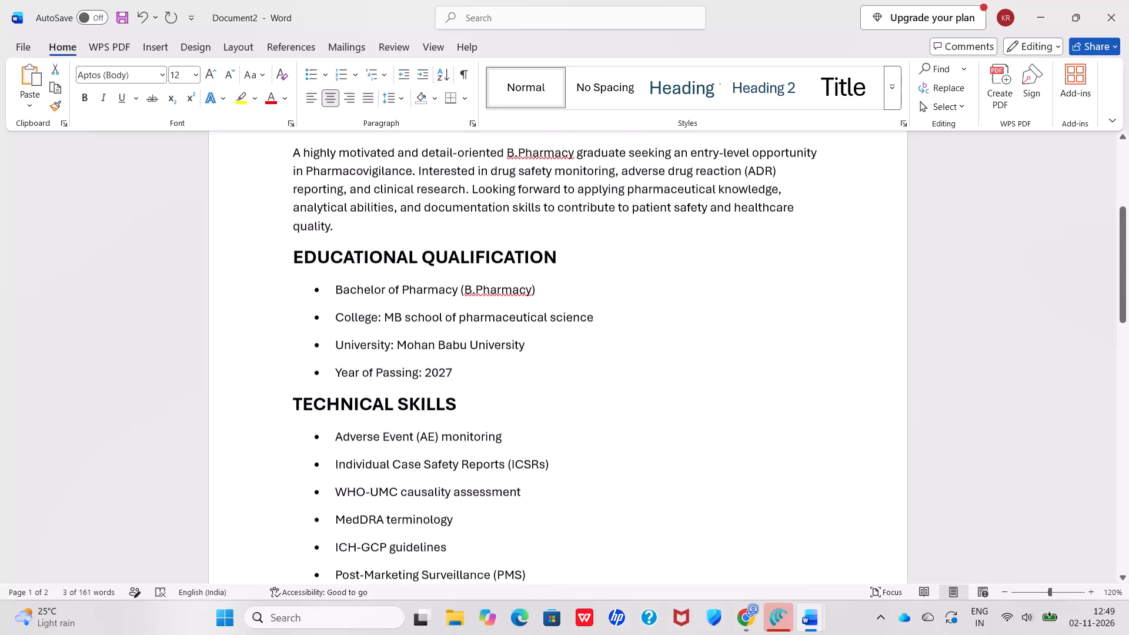
Look through the resume sections from EDUCATIONAL QUALIFICATION to LANGUAGES and back up to the contact details.
scroll(751, 380, down, 2)
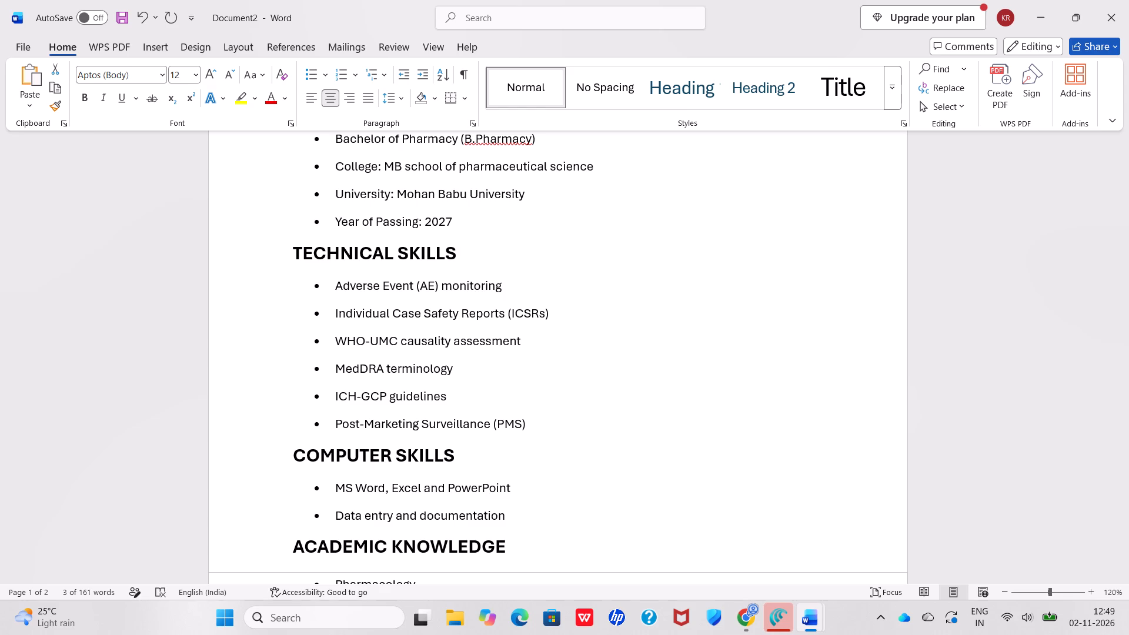
scroll(759, 355, down, 2)
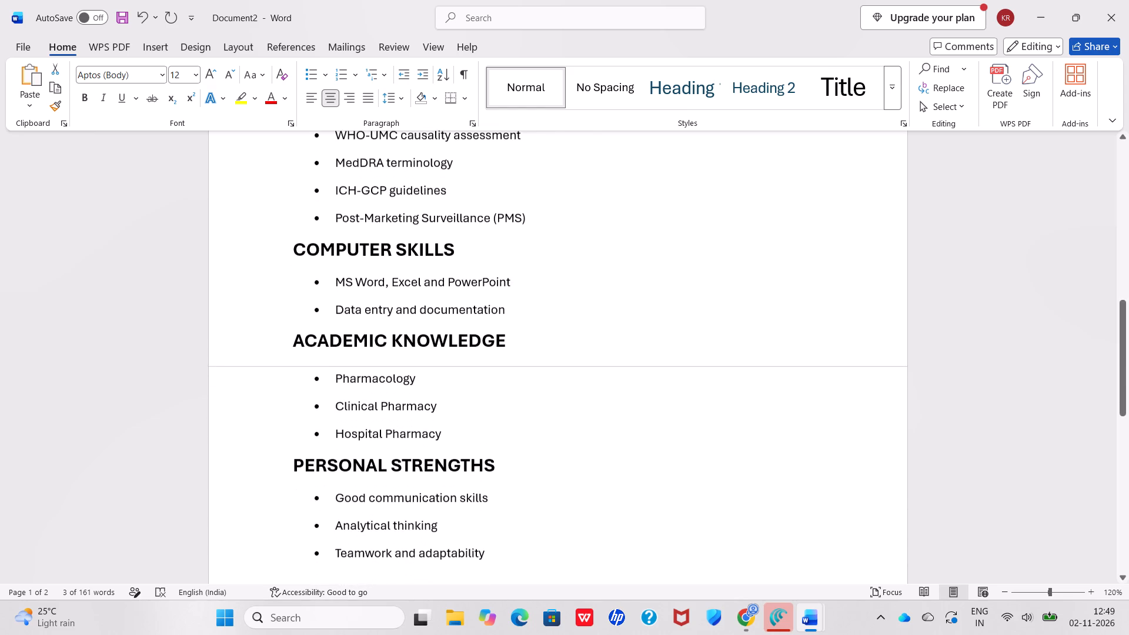
scroll(759, 355, down, 1)
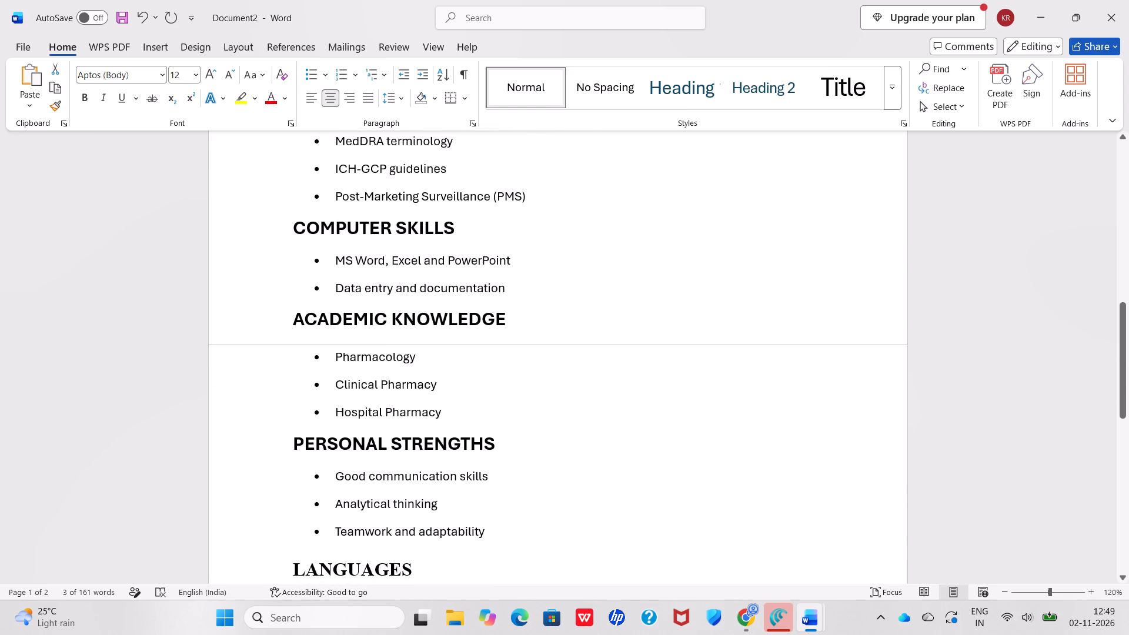
scroll(443, 331, up, 1)
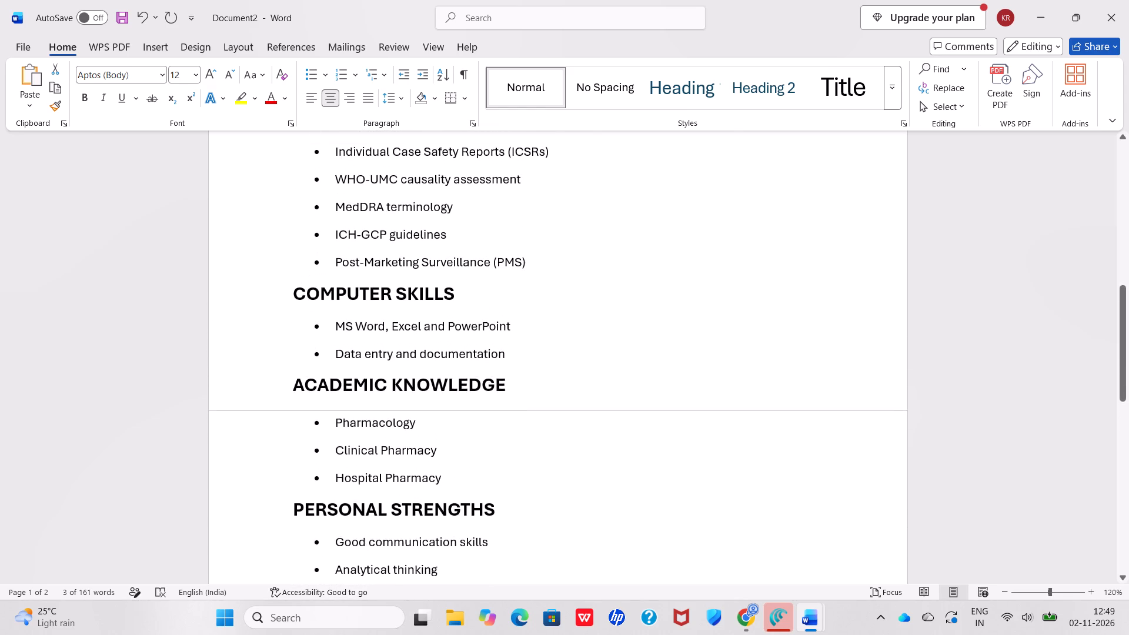
scroll(443, 331, up, 2)
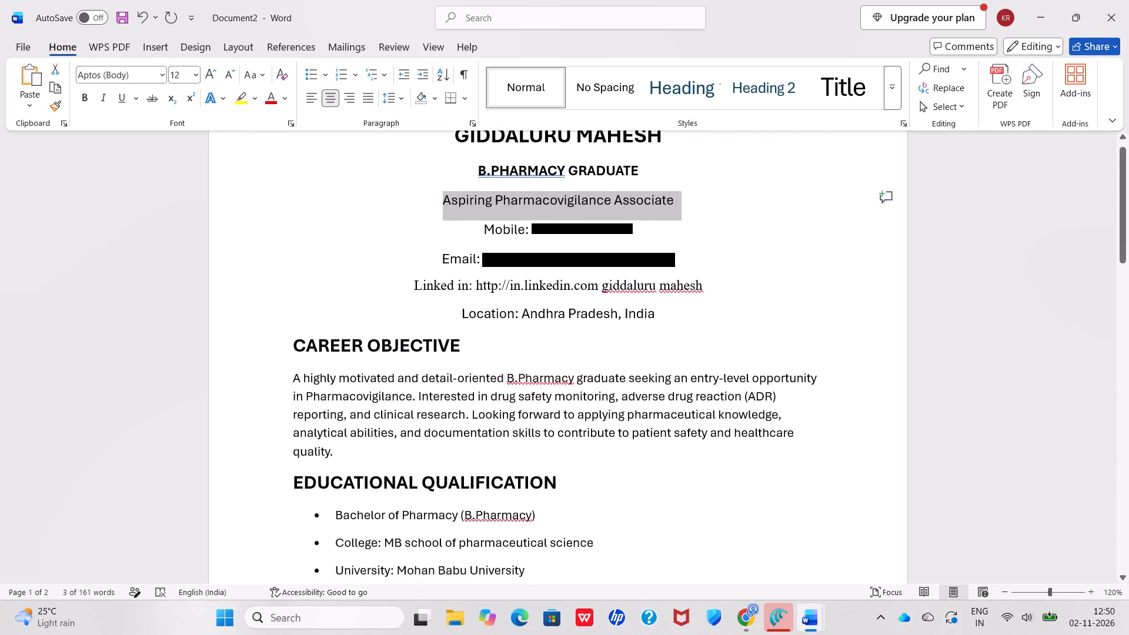
Delete the COMPUTER SKILLS heading with its two bullets, leaving no empty bullet or line before ACADEMIC KNOWLEDGE.
scroll(518, 440, down, 1)
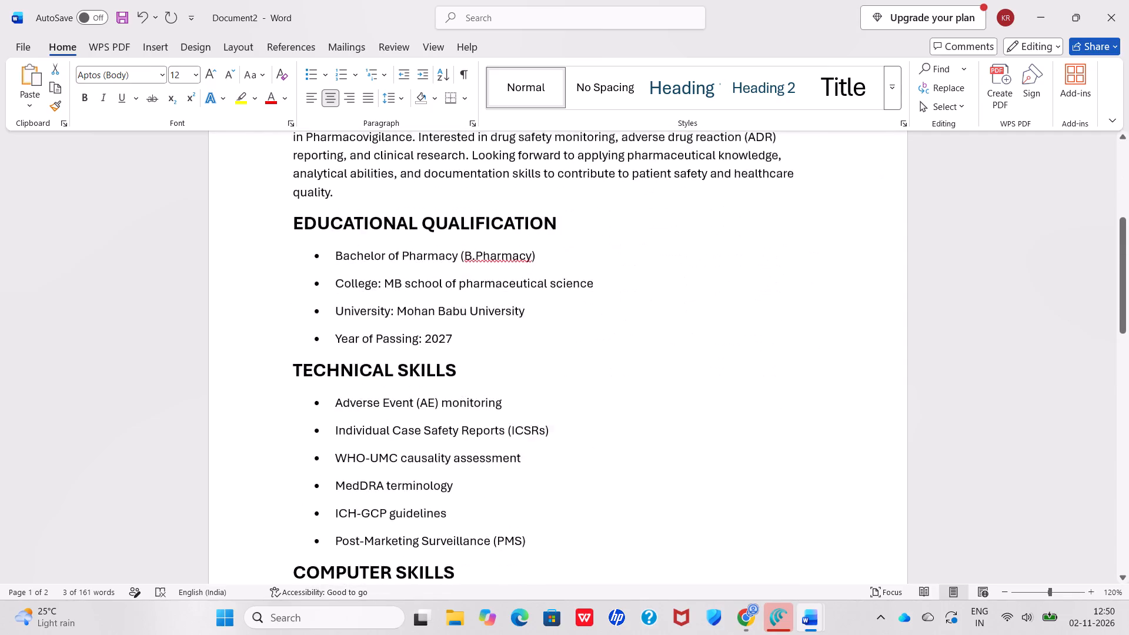
scroll(518, 440, down, 2)
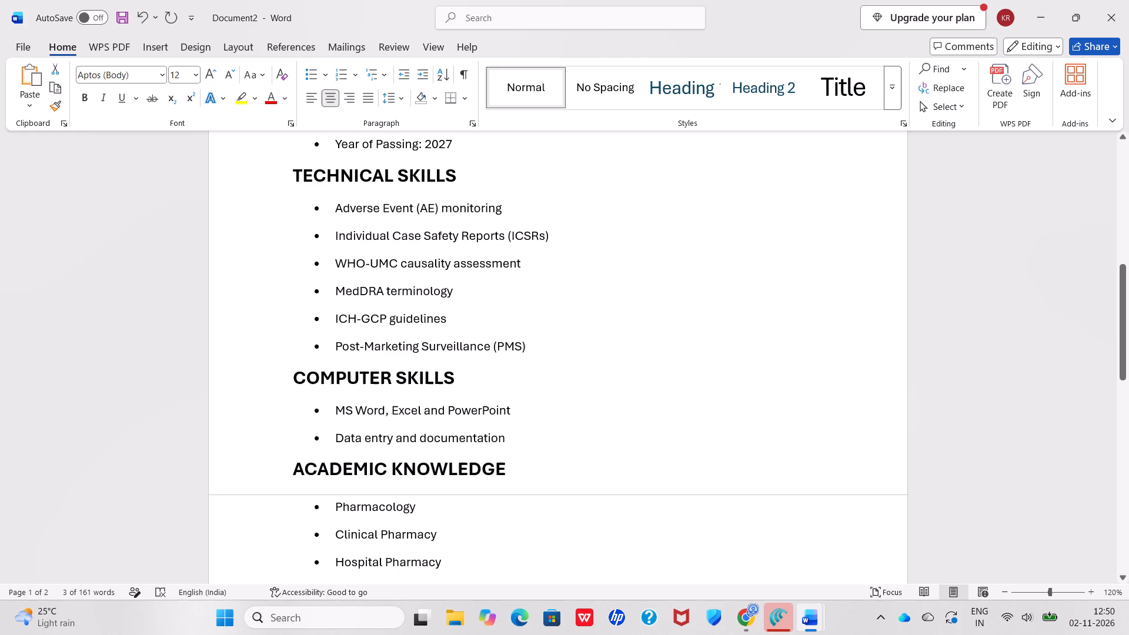
drag(290, 375, 463, 435)
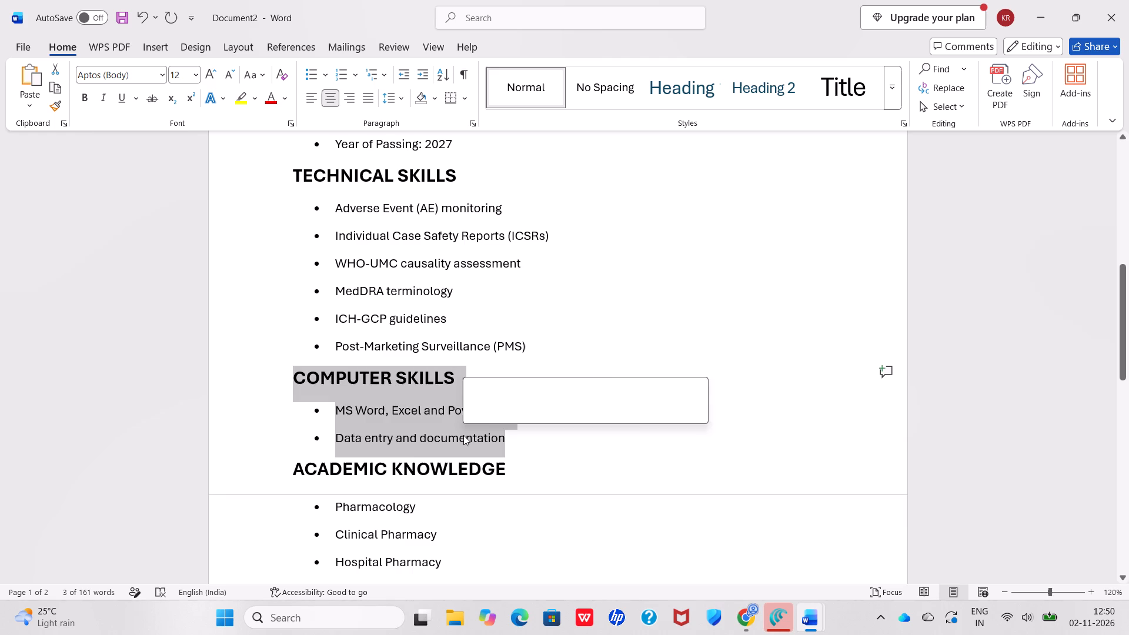
key(BackSpace)
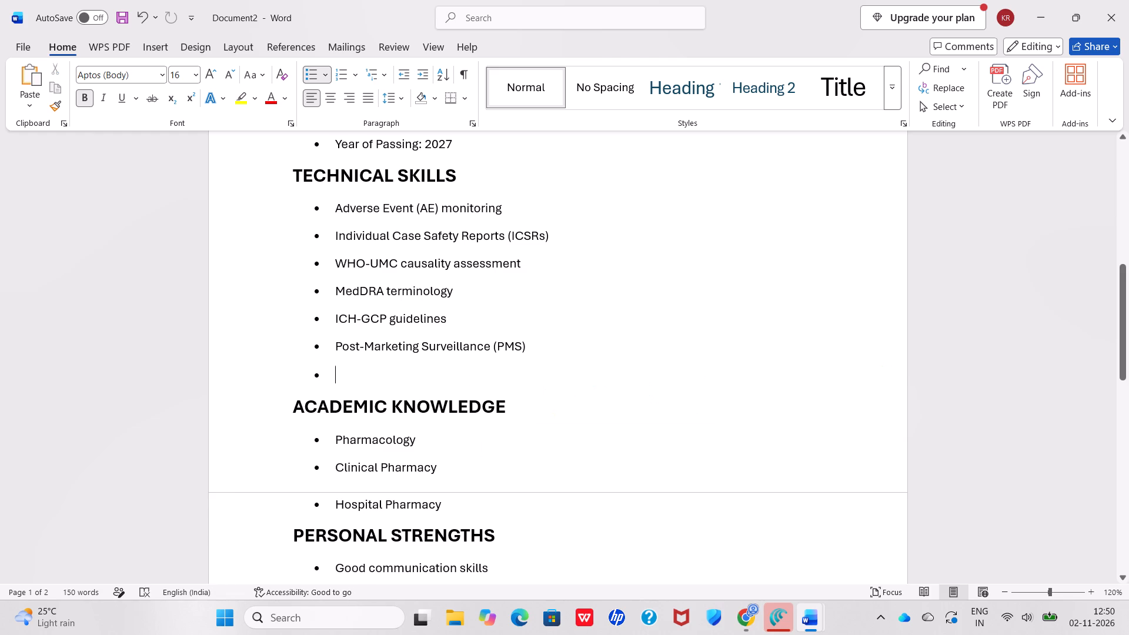
key(BackSpace)
key(BackSpace)
key(BackSpace)
key(BackSpace)
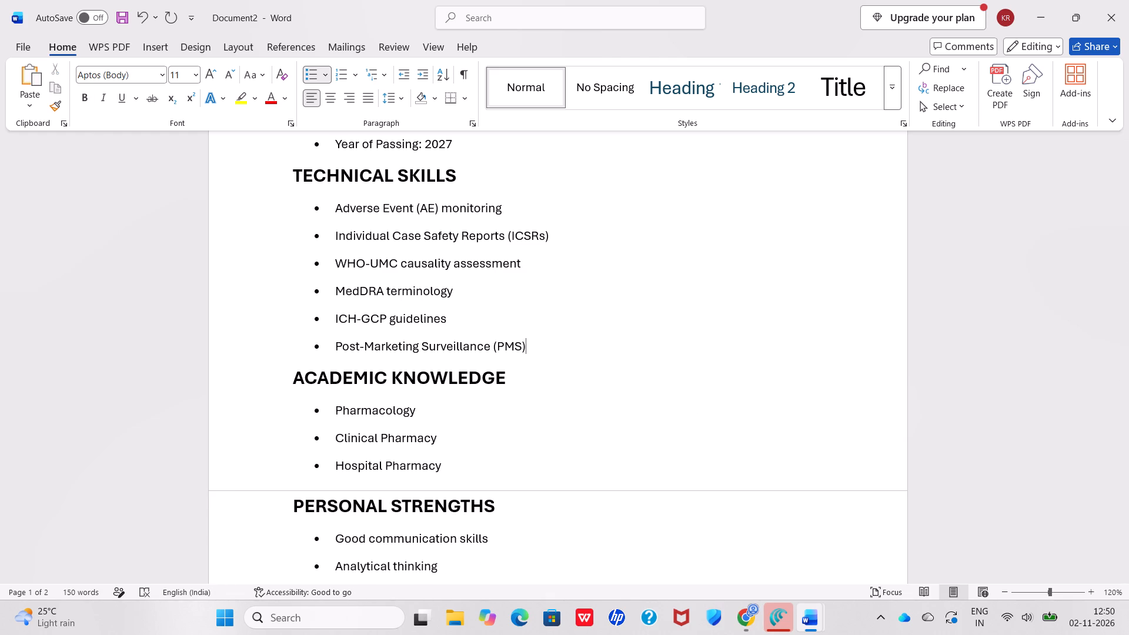
Add an empty line without a bullet after "Teamwork and adaptability" under PERSONAL STRENGTHS.
scroll(463, 435, down, 1)
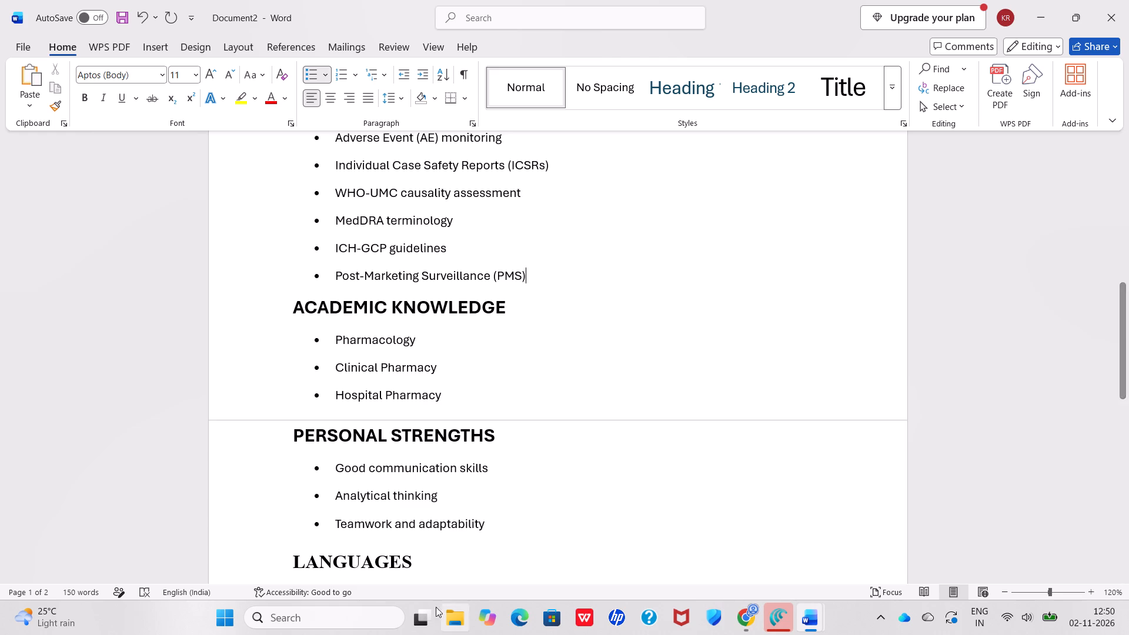
click(417, 544)
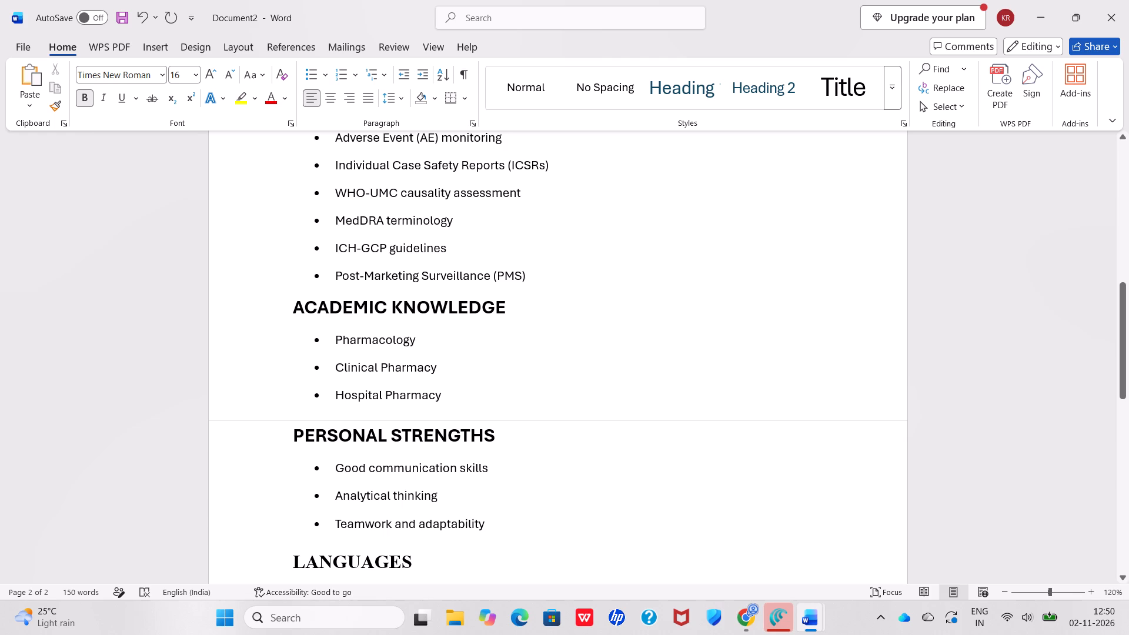
click(490, 521)
key(Return)
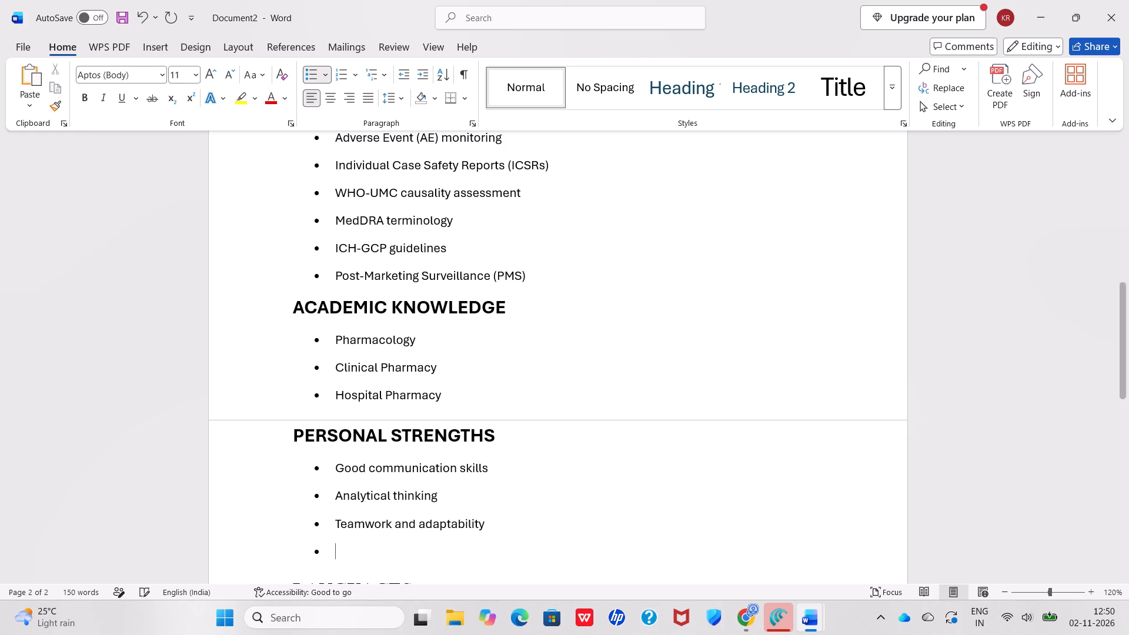
key(BackSpace)
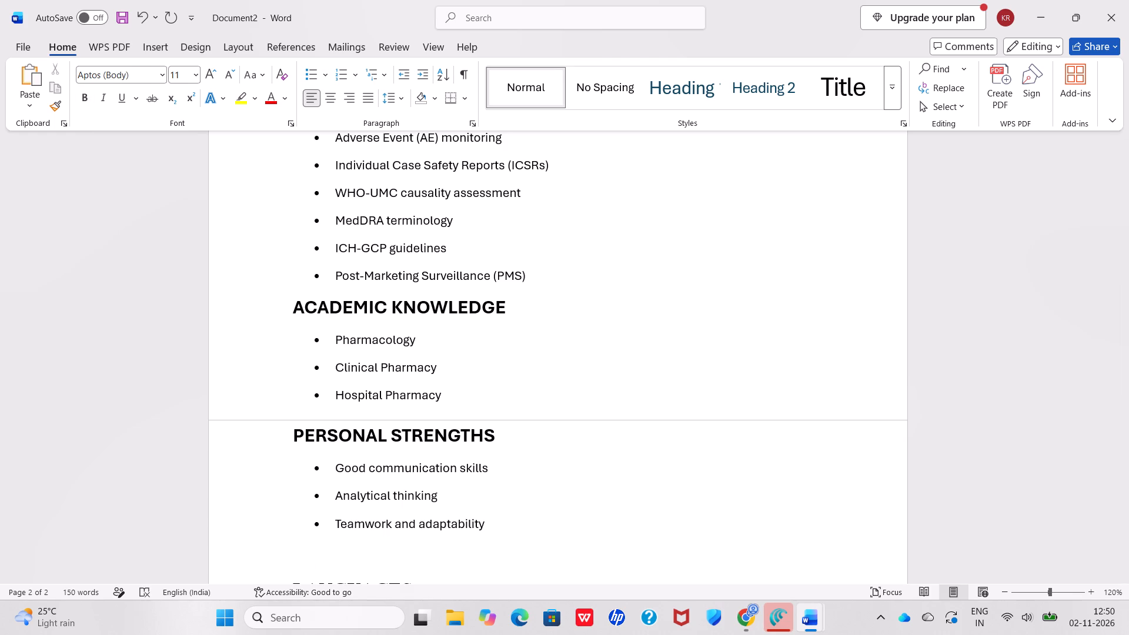
click(745, 625)
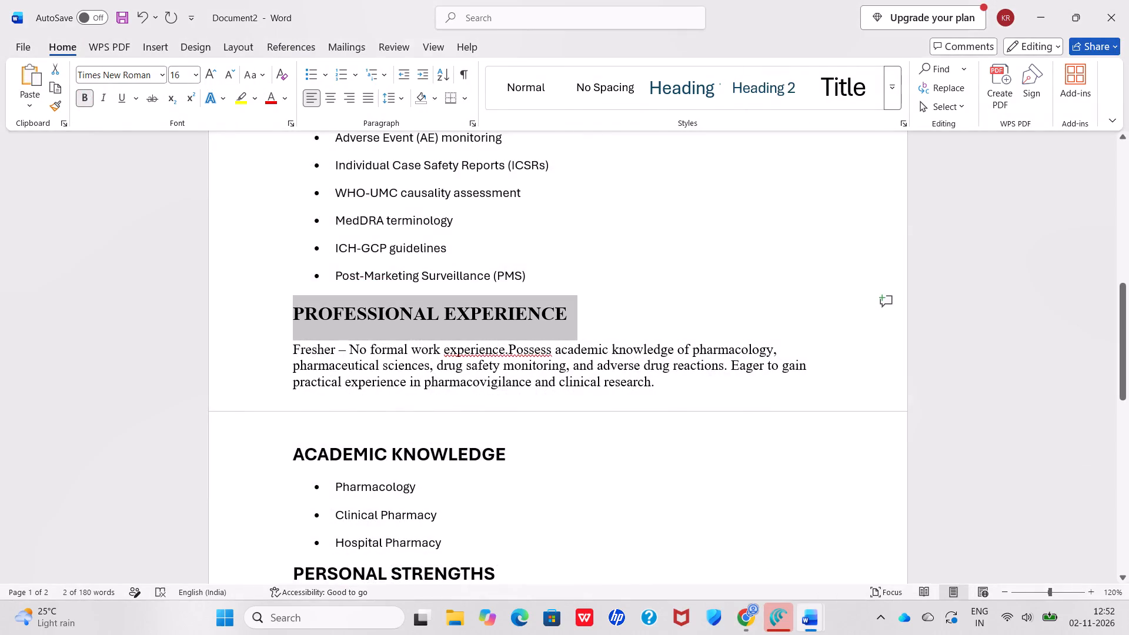
click(667, 390)
key(Return)
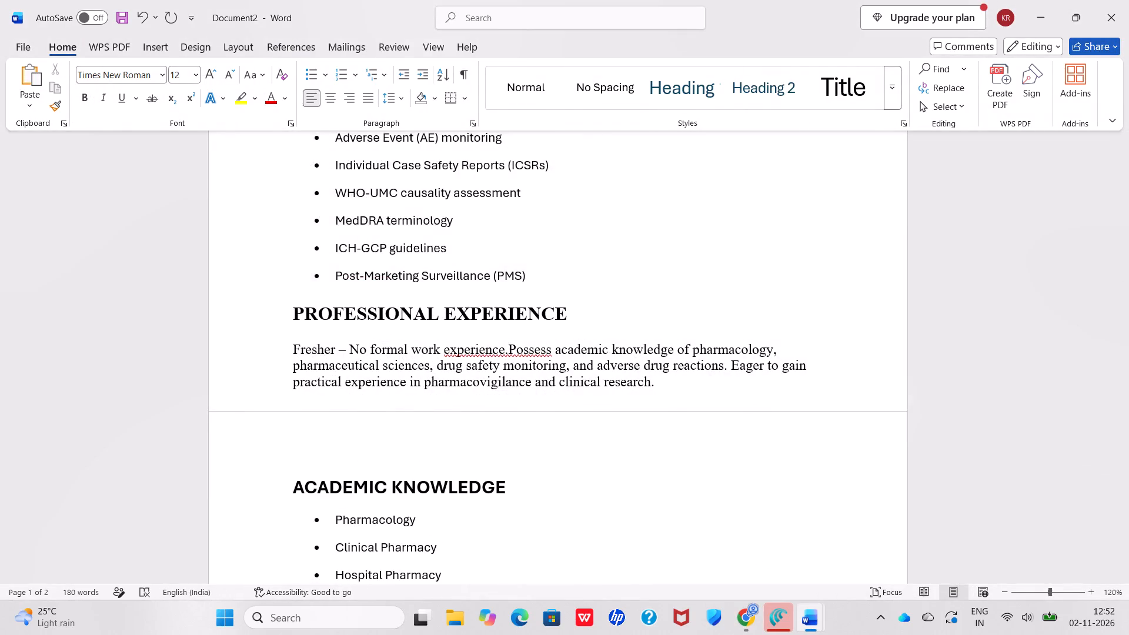
key(ctrl+c)
key(ctrl+v)
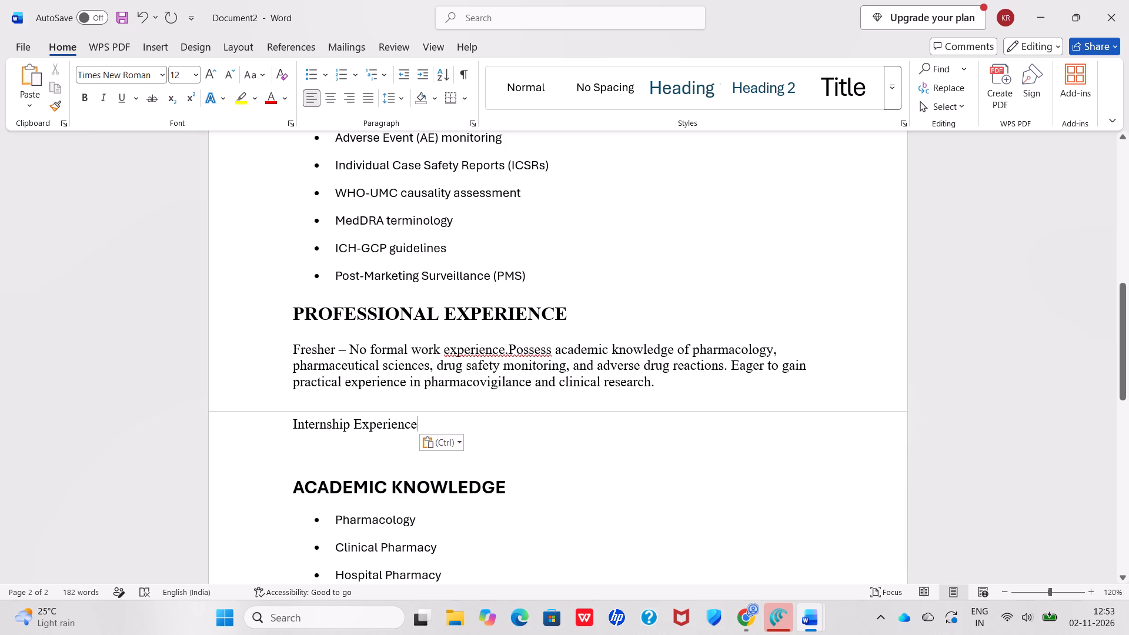
Set the "Internship Experience" heading to font size 16 and make it bold.
drag(283, 429, 448, 446)
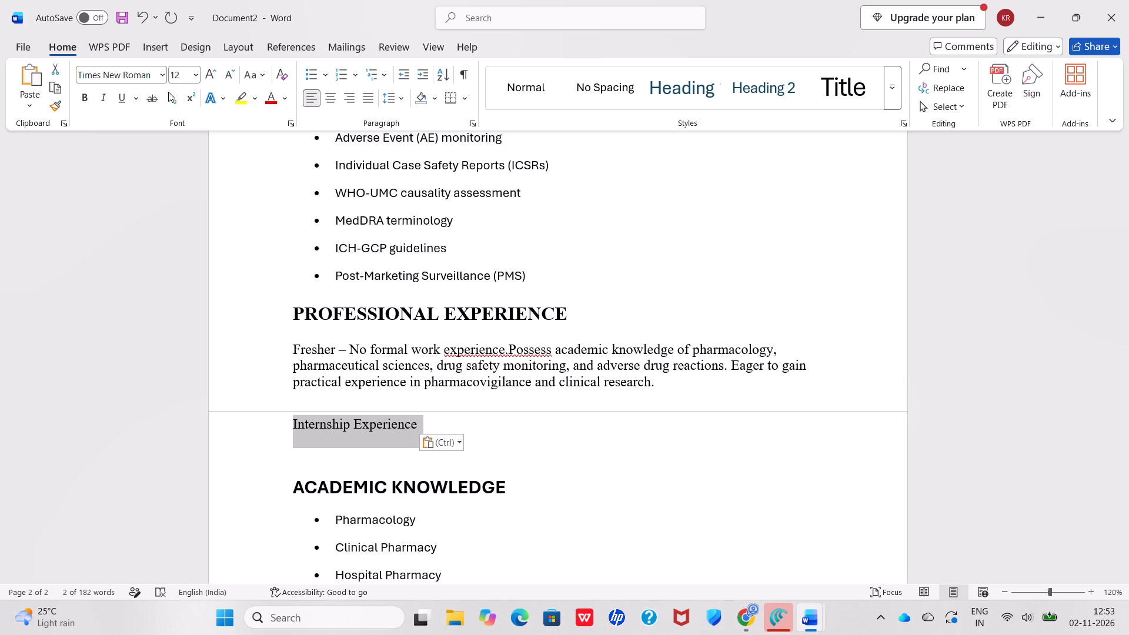
click(192, 75)
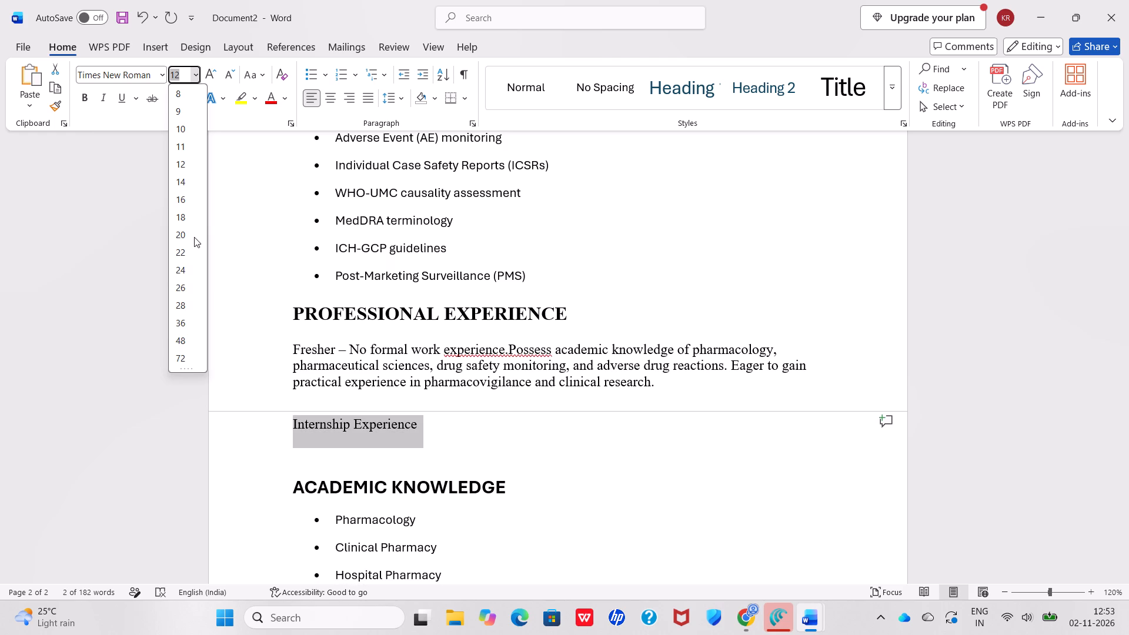
click(180, 197)
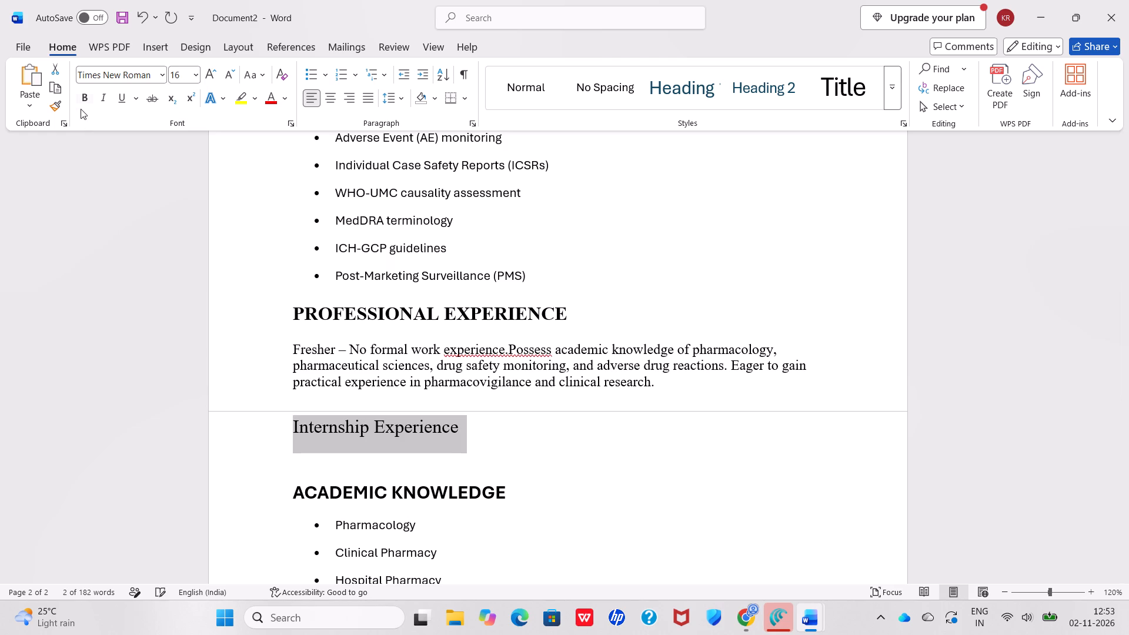
click(82, 102)
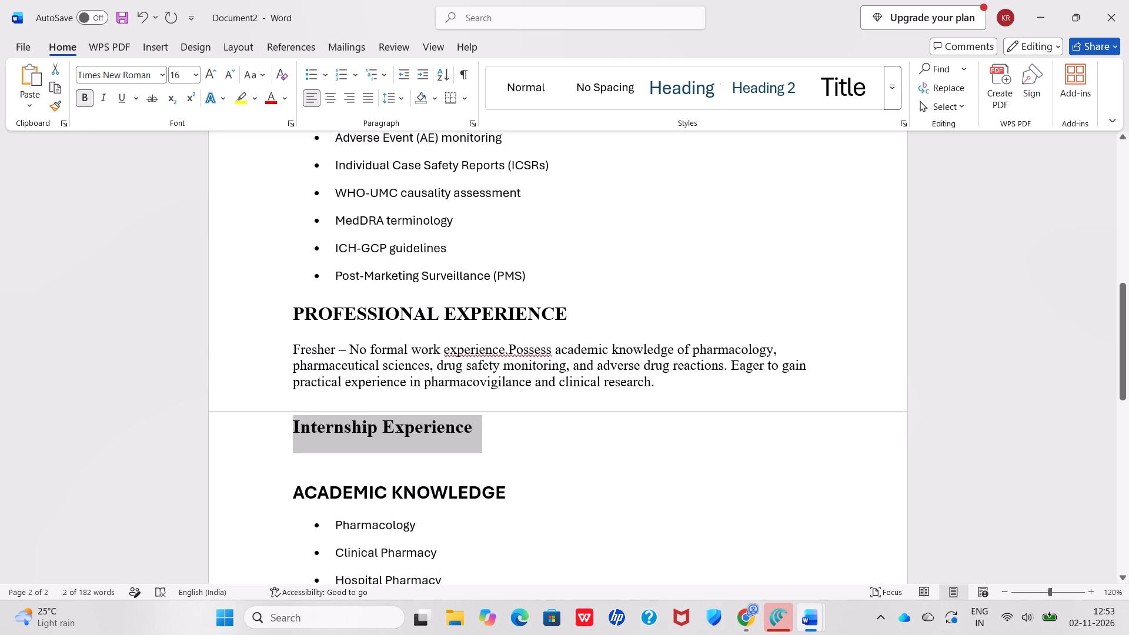
Enter "Covalent laboratories private limited" on the empty line below the Internship Experience heading.
click(474, 453)
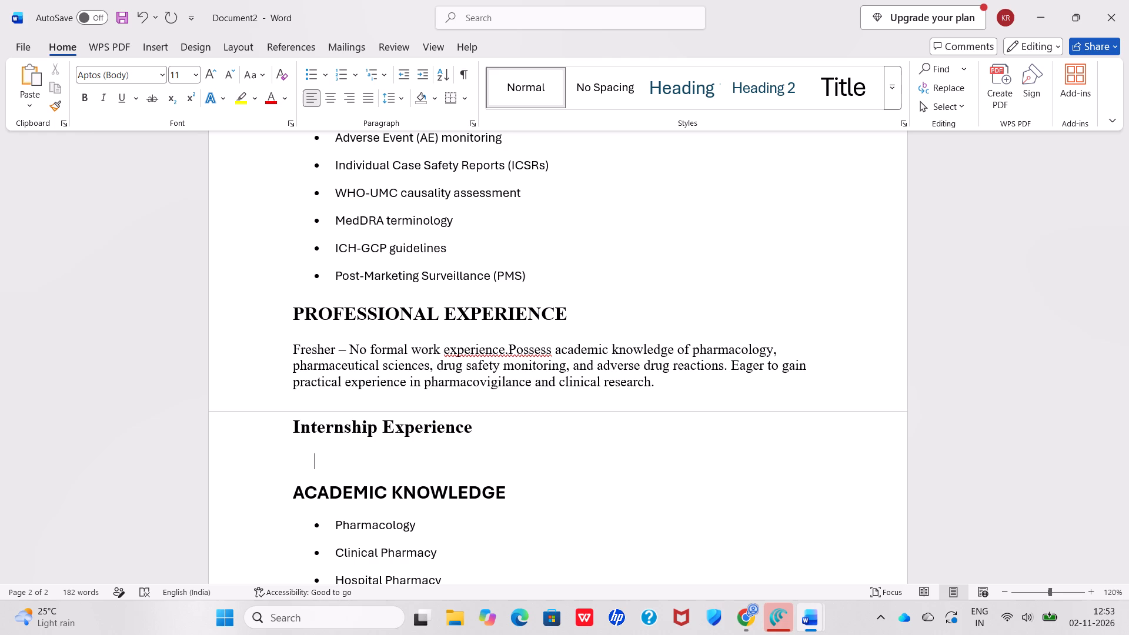
text(co)
text(va)
text(lent laborat)
text(ories)
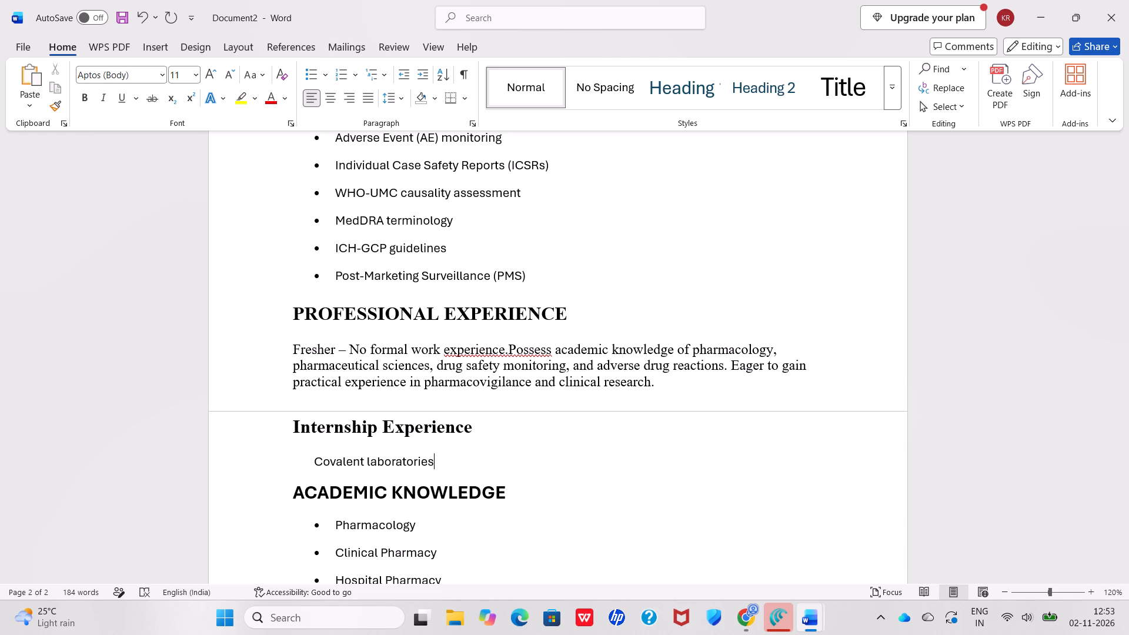
key(space)
text(private limite)
key(d)
Change the font of the entire resume text to Times New Roman.
scroll(400, 336, up, 5)
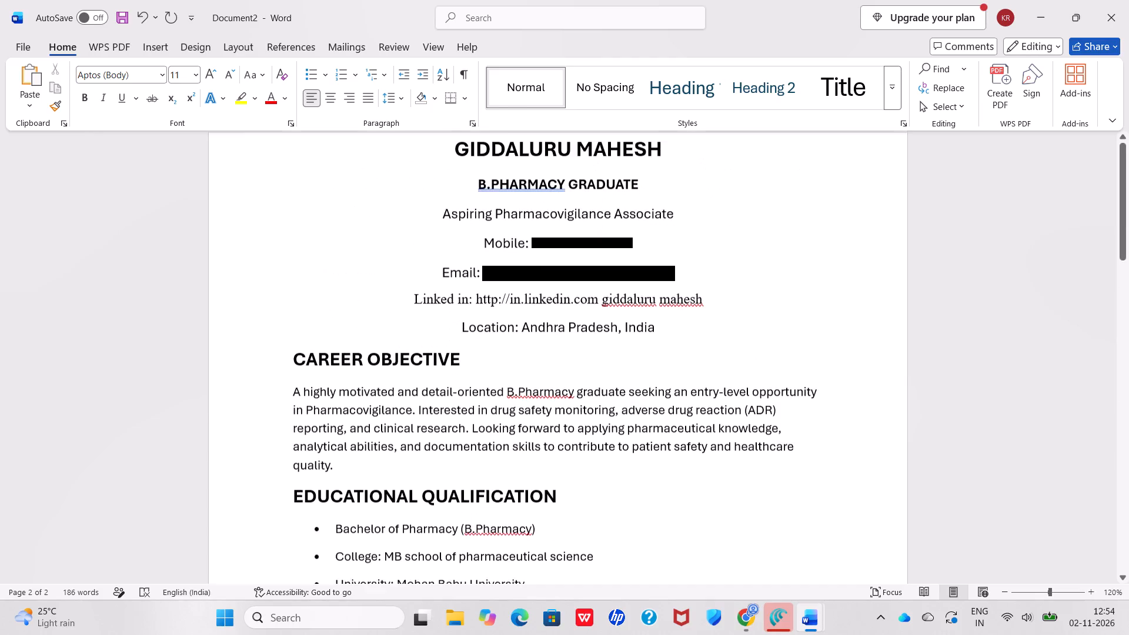
scroll(400, 336, up, 9)
drag(450, 152, 556, 210)
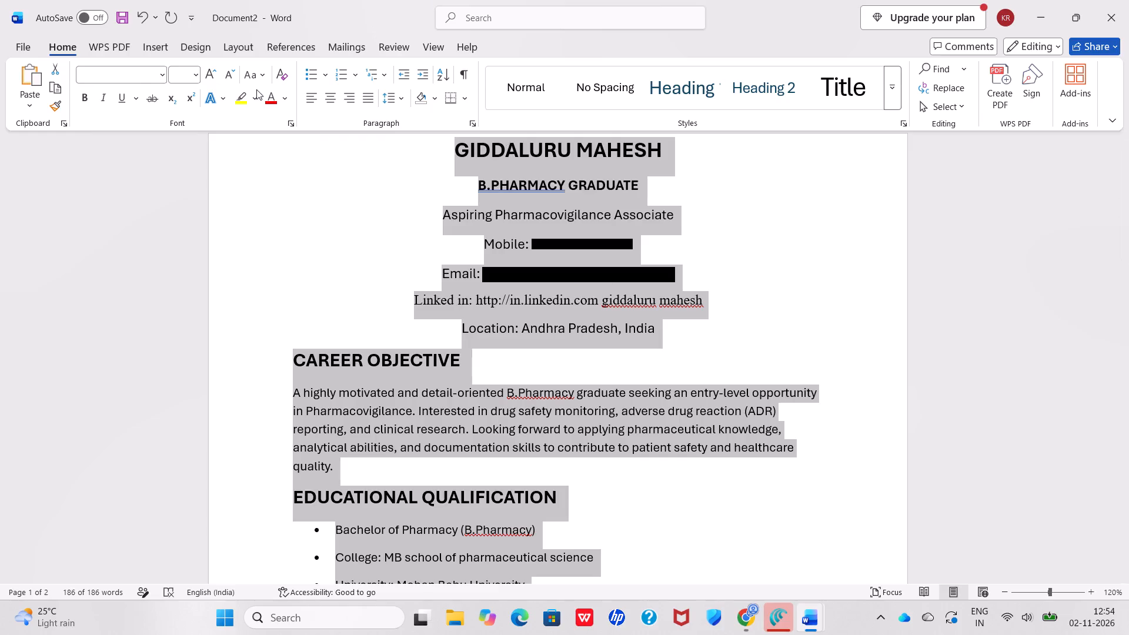
click(139, 81)
click(138, 73)
text(tim)
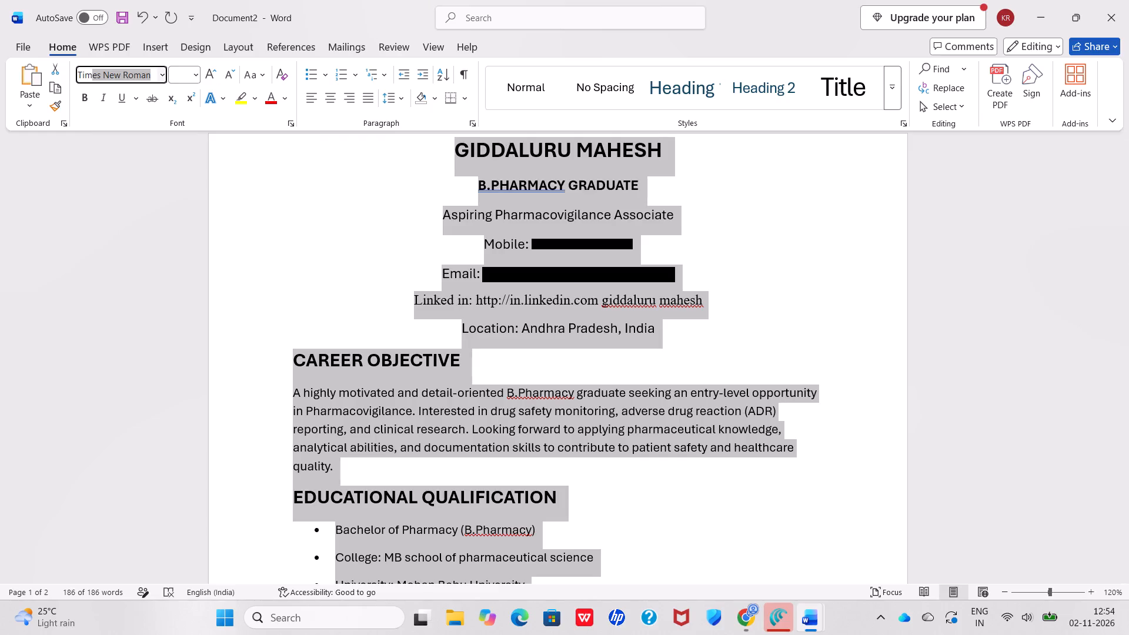
key(Return)
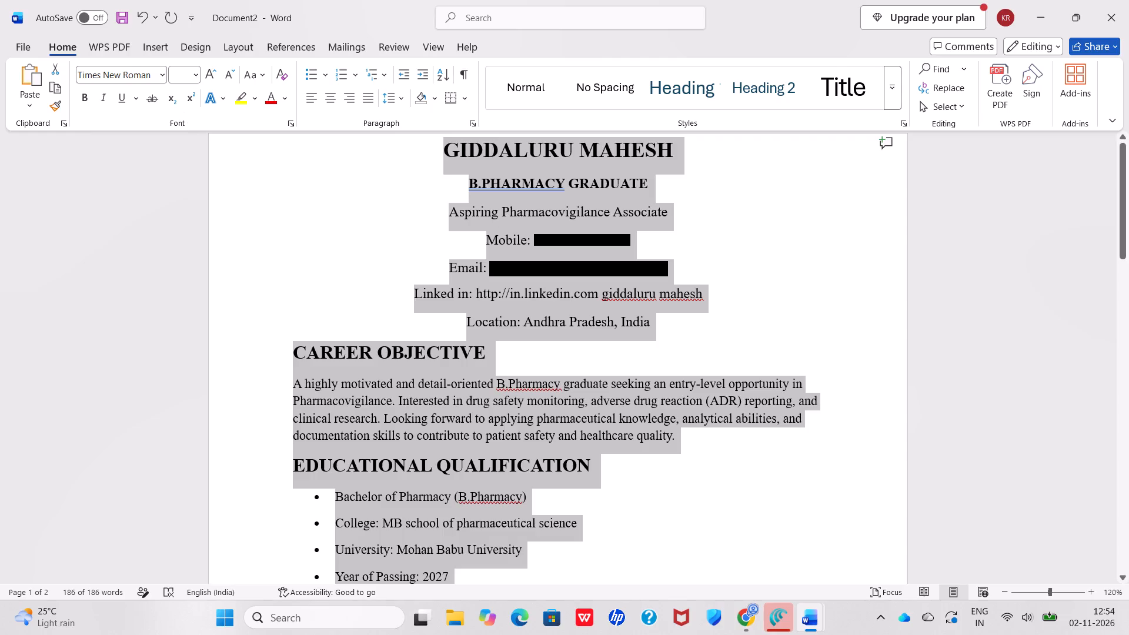
click(313, 195)
Remove the indentation from the "Covalent laboratories private limited" line, keeping it on its own line below Internship Experience.
scroll(363, 273, down, 2)
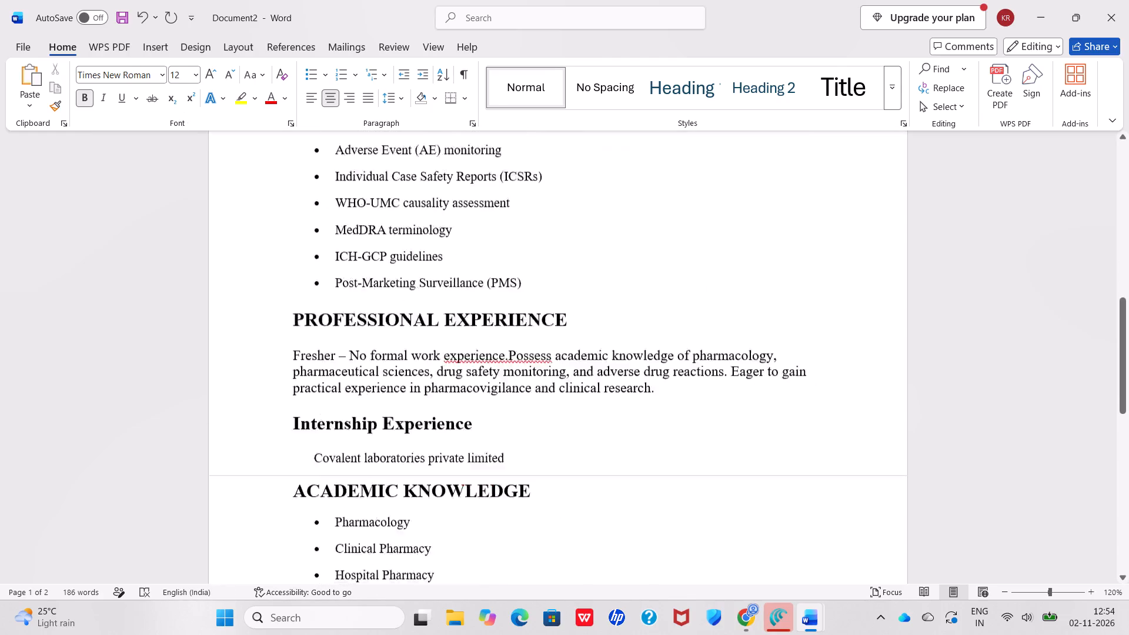
scroll(363, 273, down, 1)
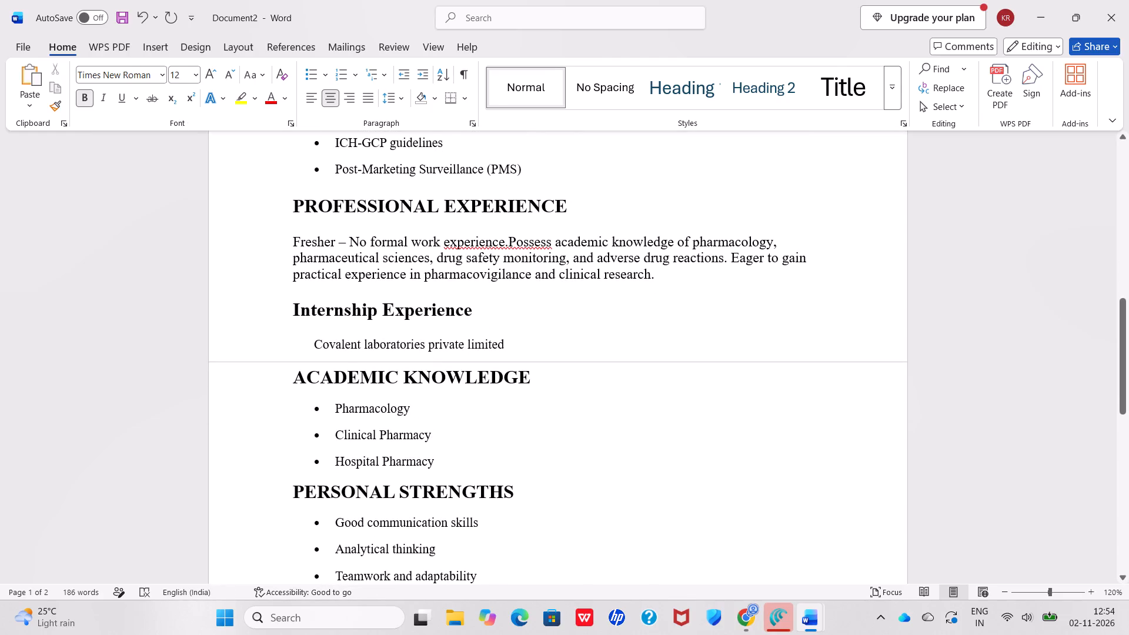
drag(305, 347, 482, 342)
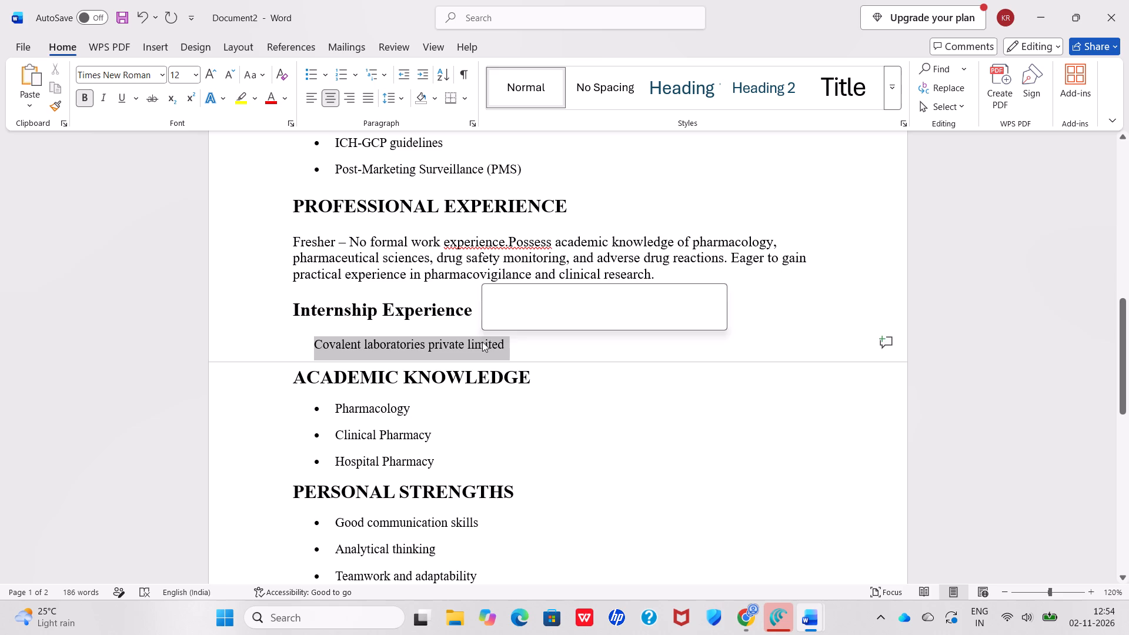
click(225, 307)
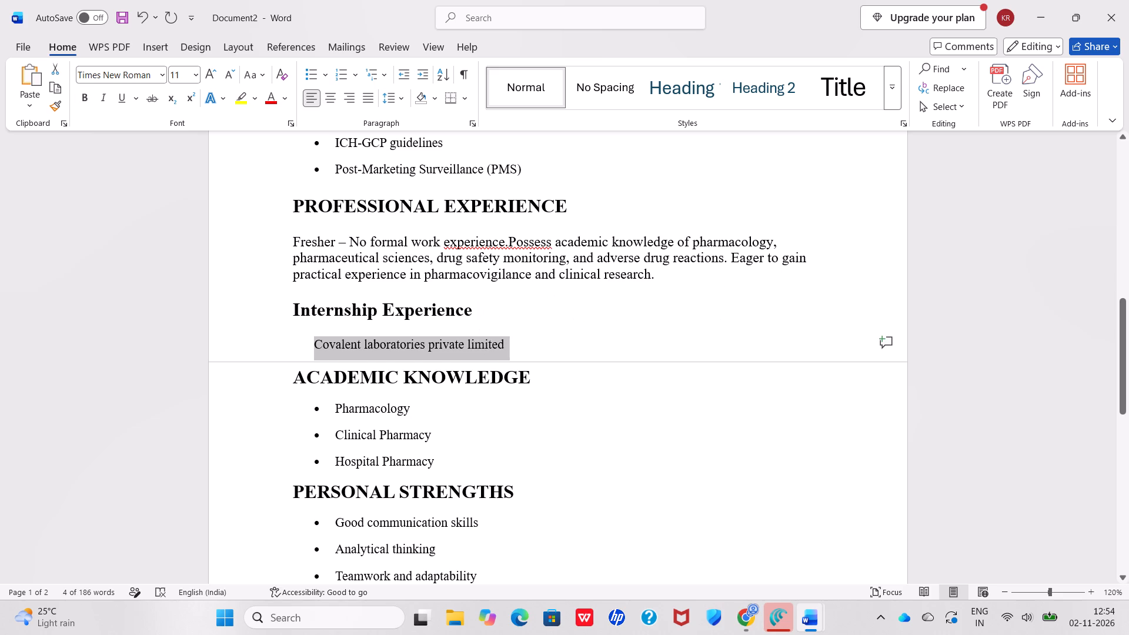
click(299, 349)
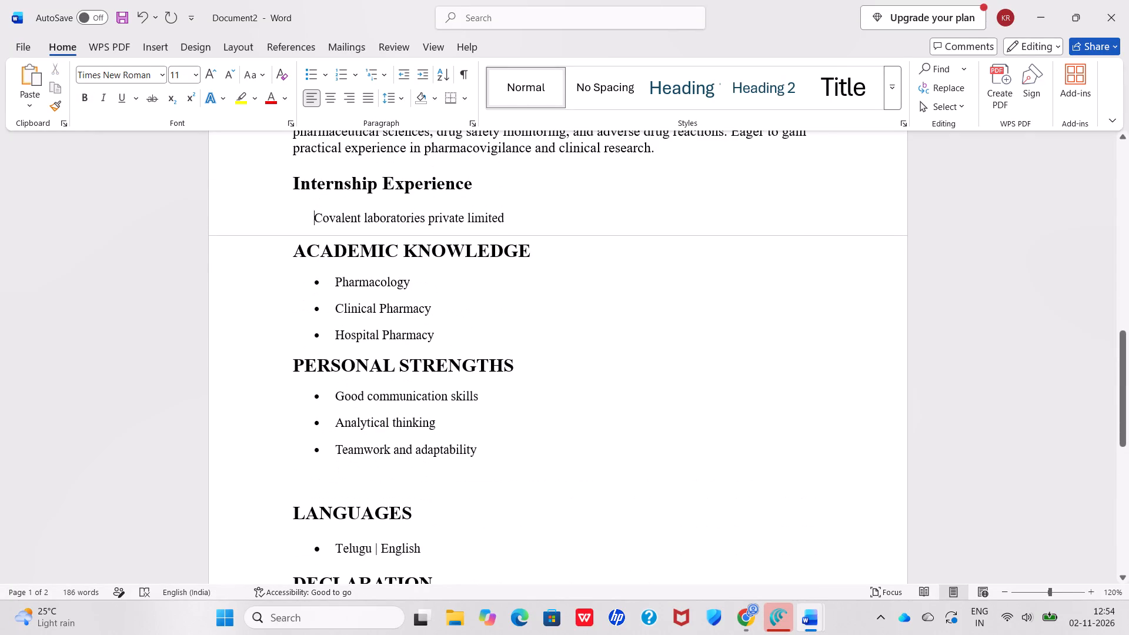
click(315, 68)
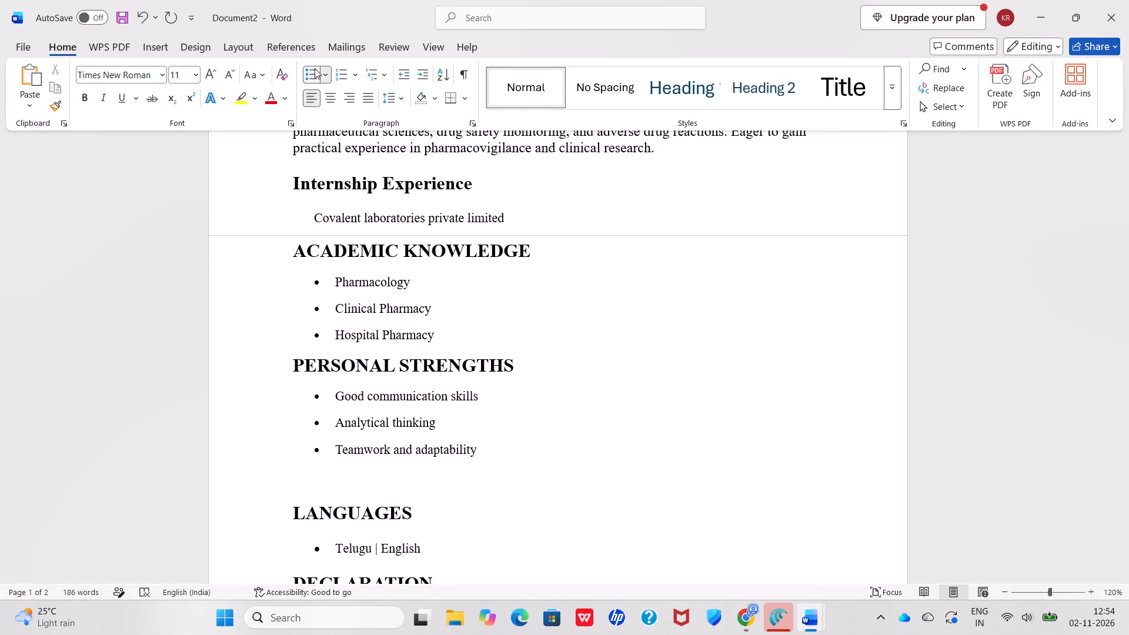
key(BackSpace)
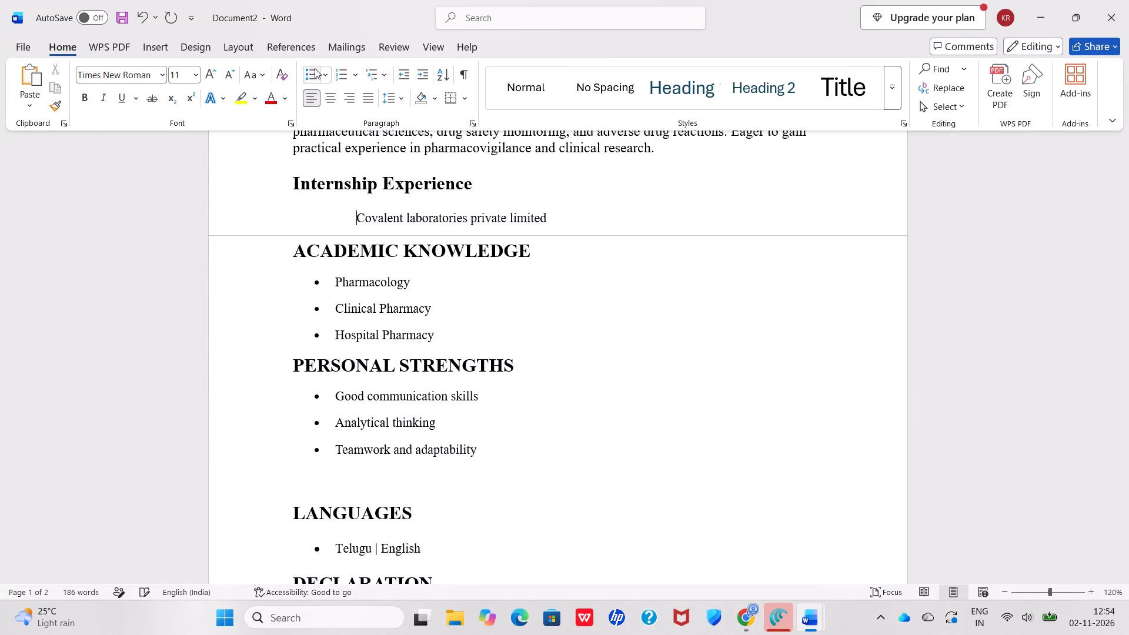
key(BackSpace)
key(BackSpace)
key(Return)
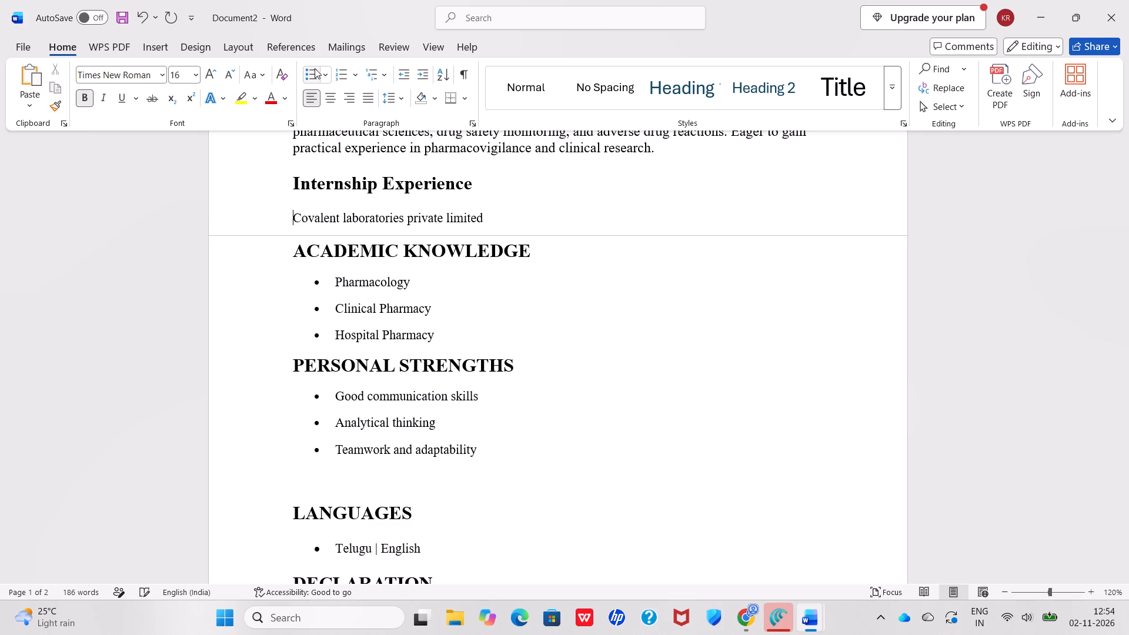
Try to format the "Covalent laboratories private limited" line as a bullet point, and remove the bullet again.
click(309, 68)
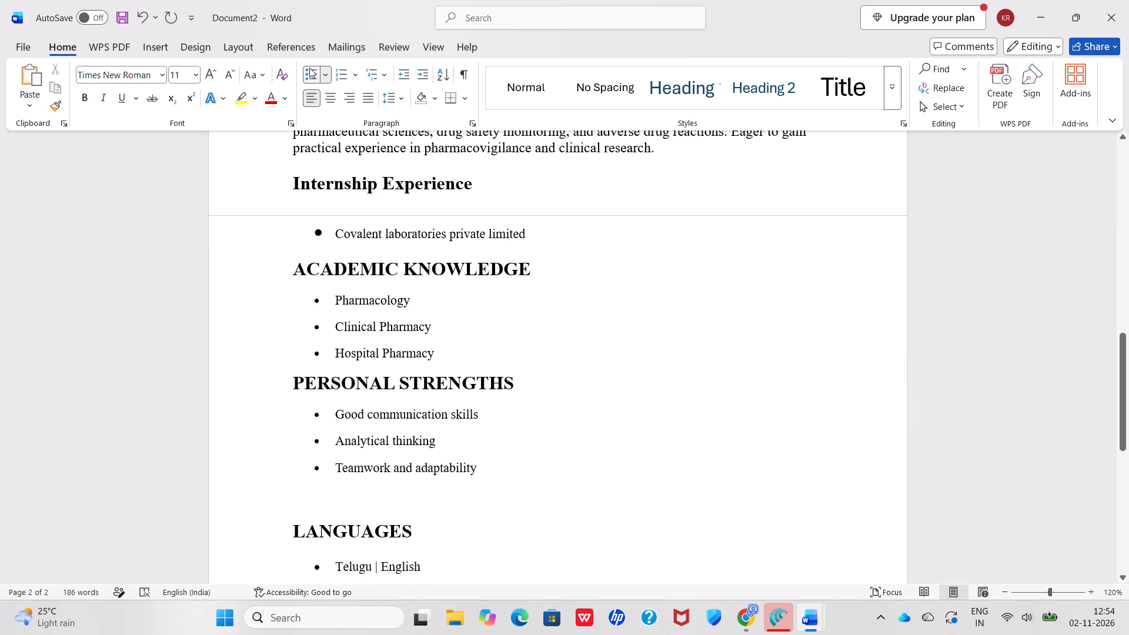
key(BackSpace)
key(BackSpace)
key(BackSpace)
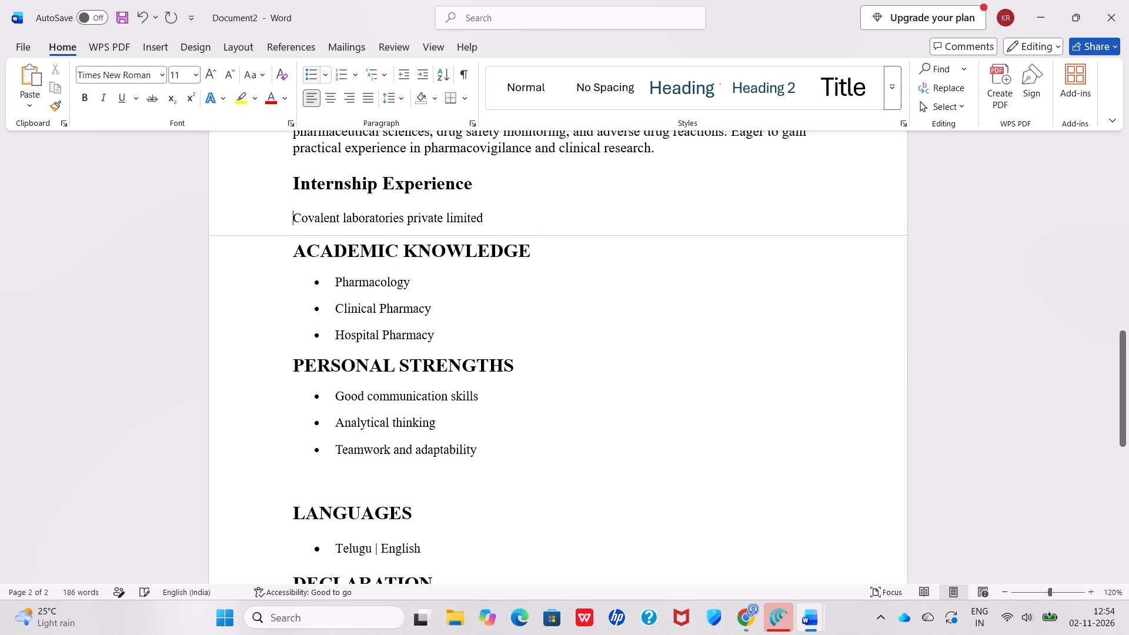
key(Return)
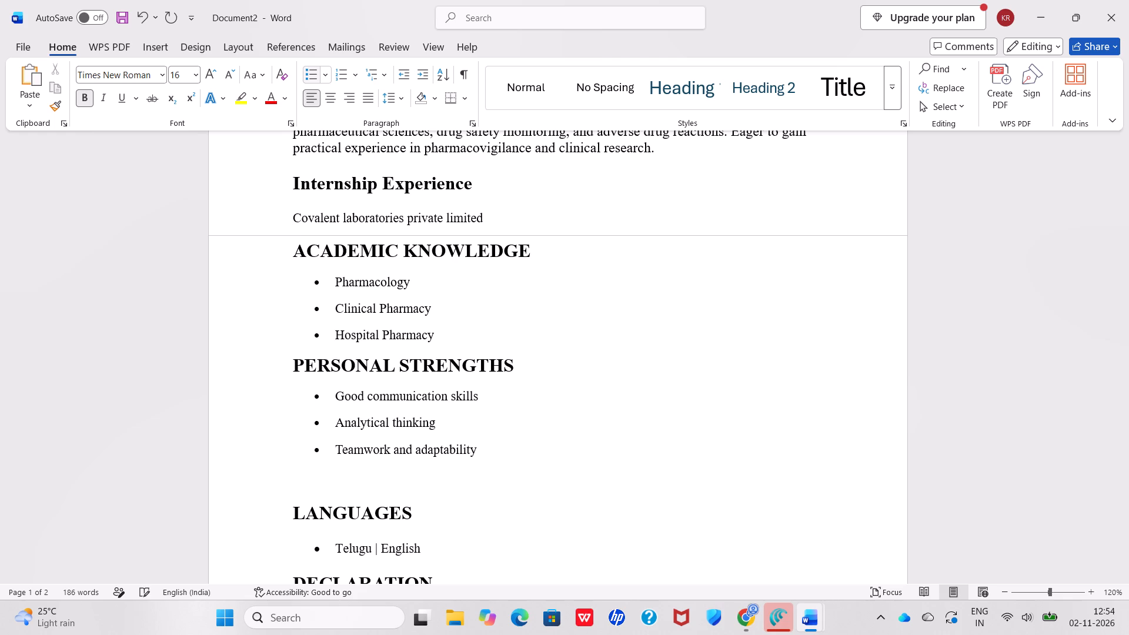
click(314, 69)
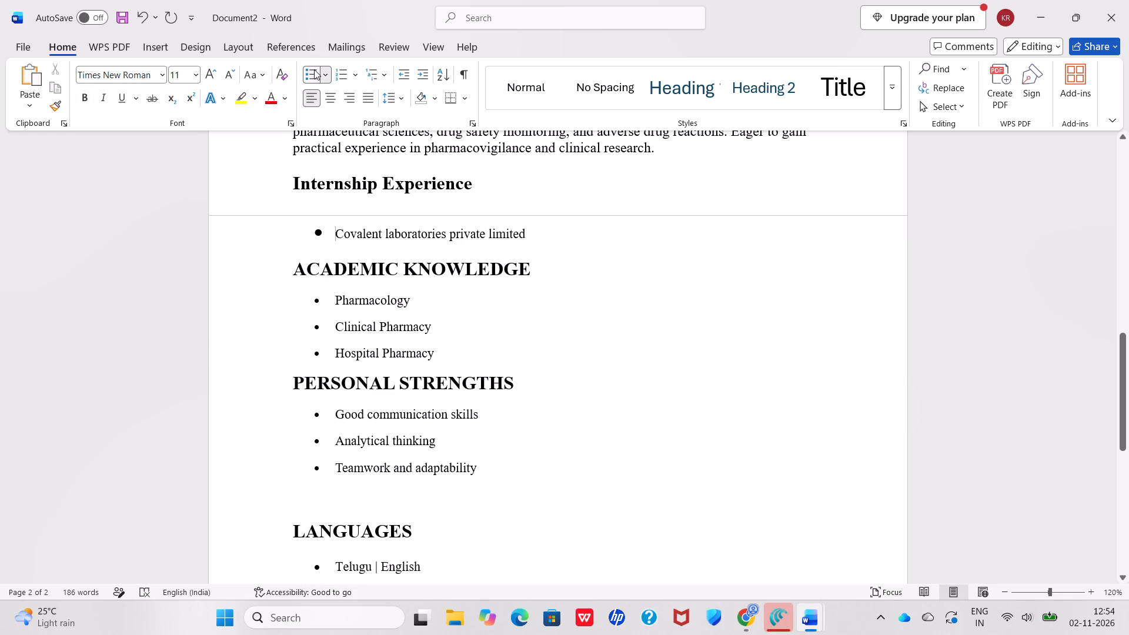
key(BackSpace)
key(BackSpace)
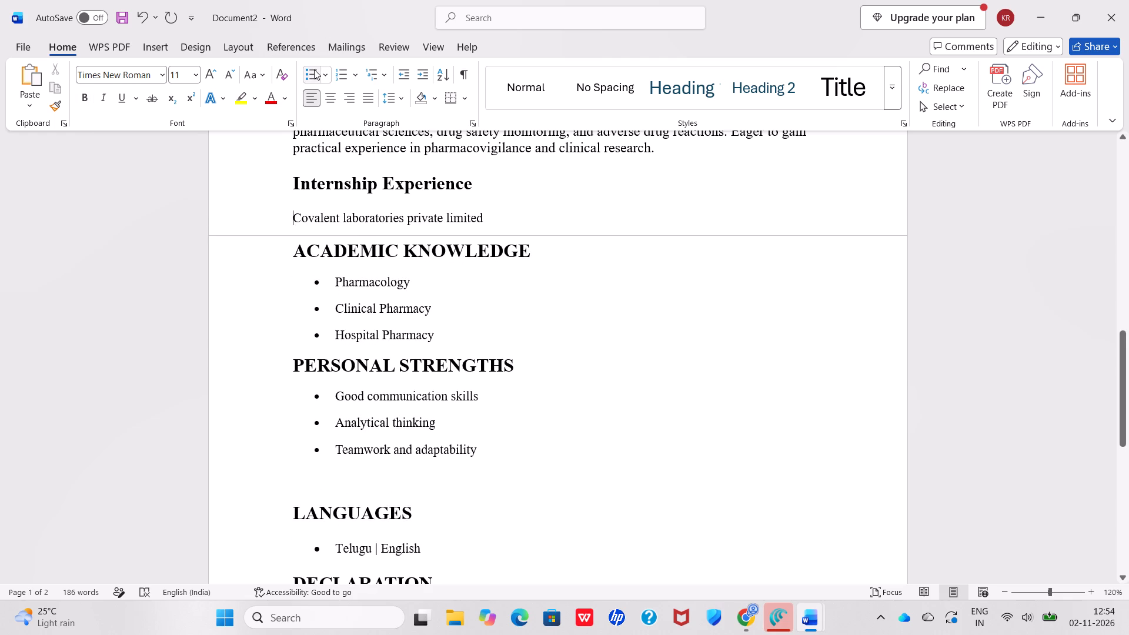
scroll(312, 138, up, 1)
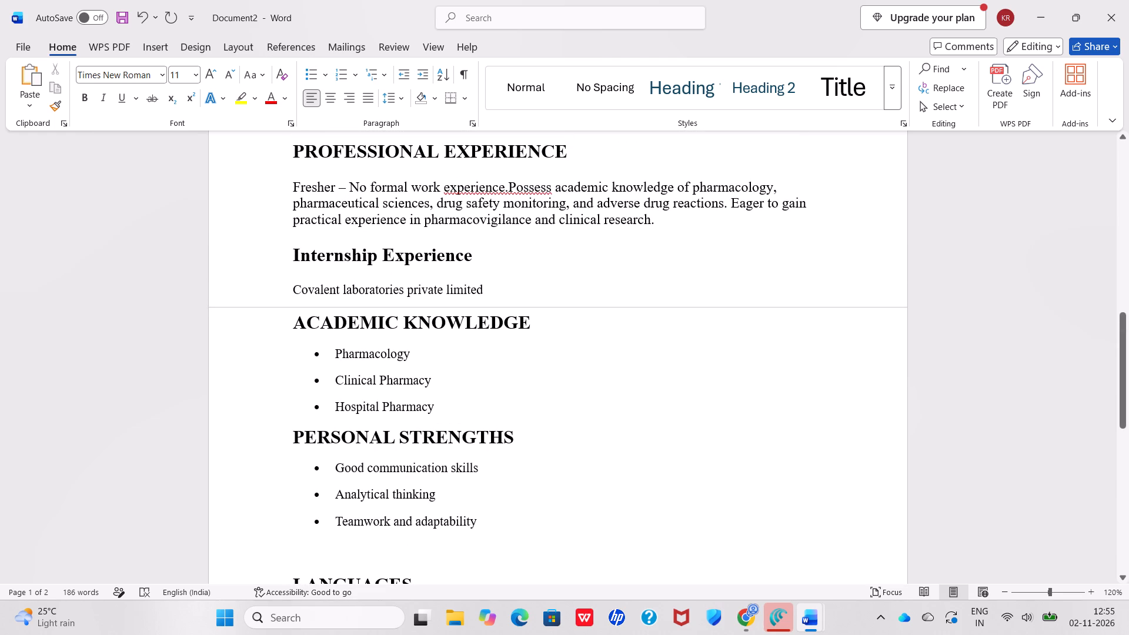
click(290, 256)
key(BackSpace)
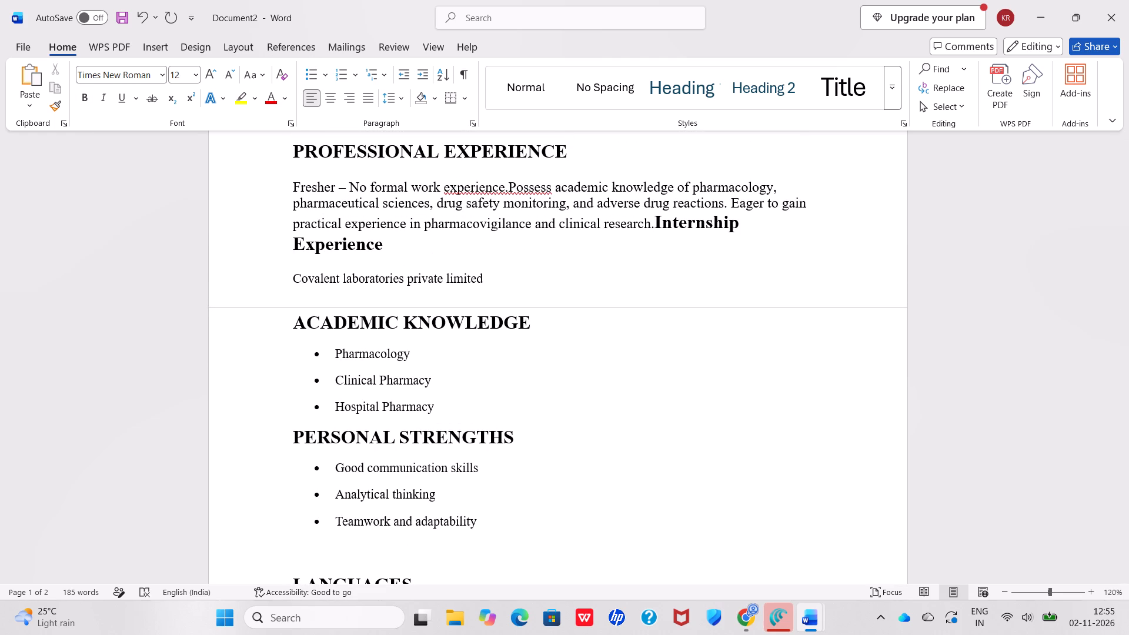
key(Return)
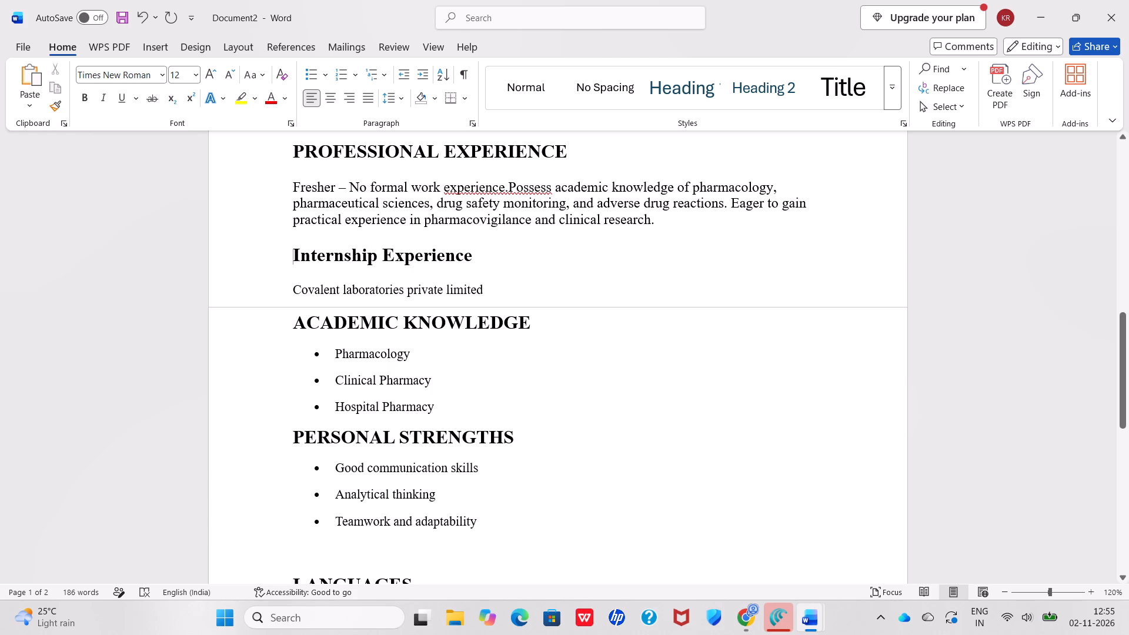
Format the "Covalent laboratories private limited" line under Internship Experience as a bullet point.
click(286, 293)
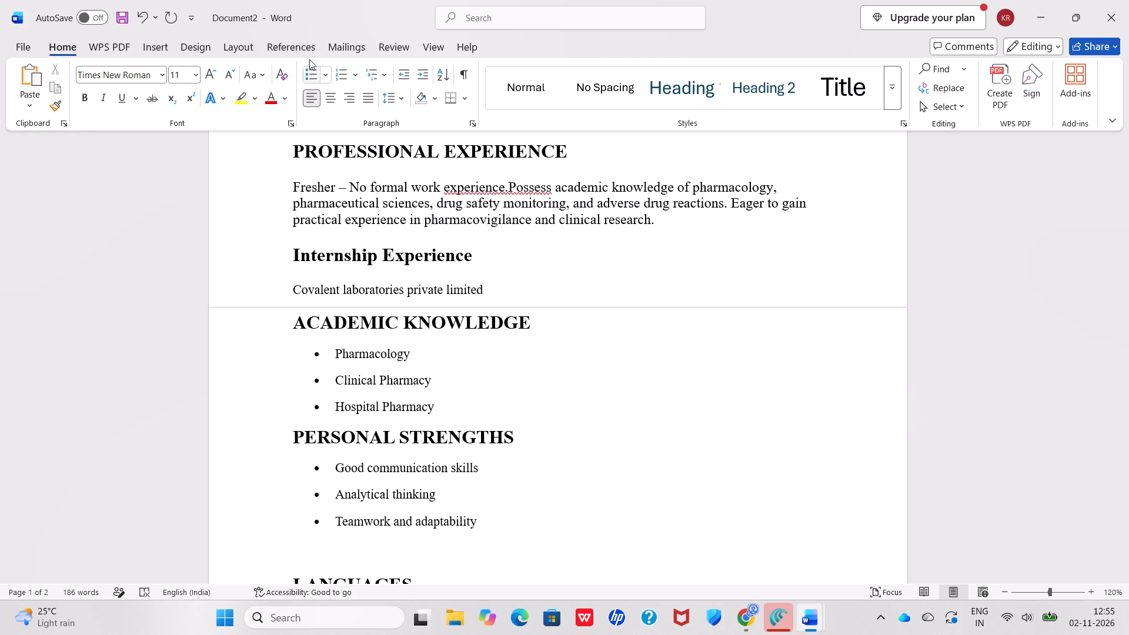
click(309, 72)
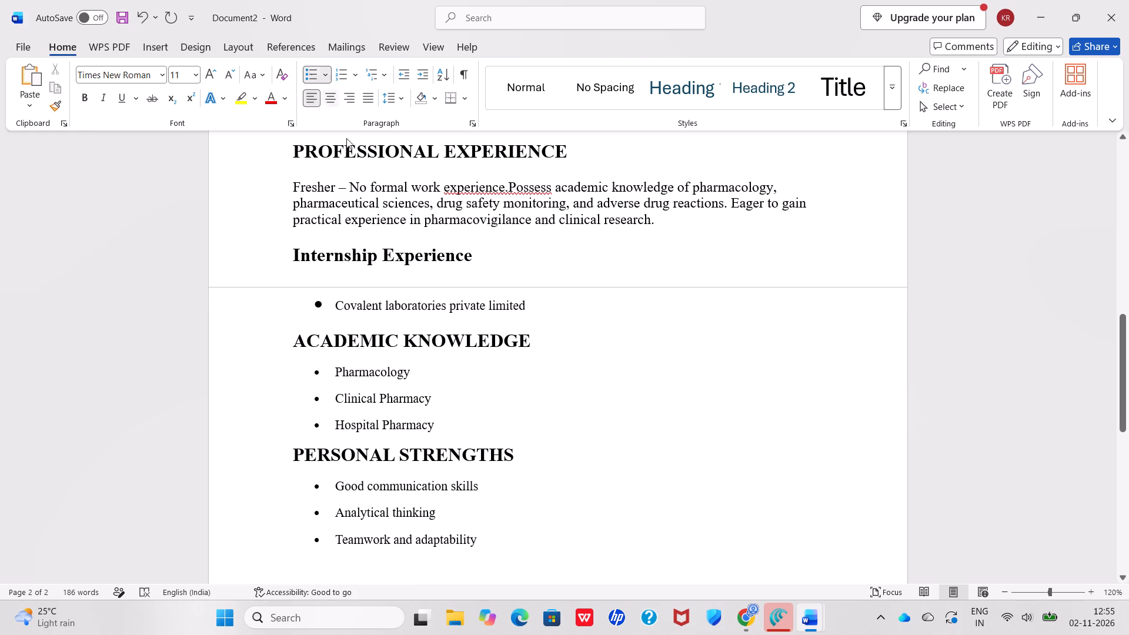
scroll(457, 405, down, 3)
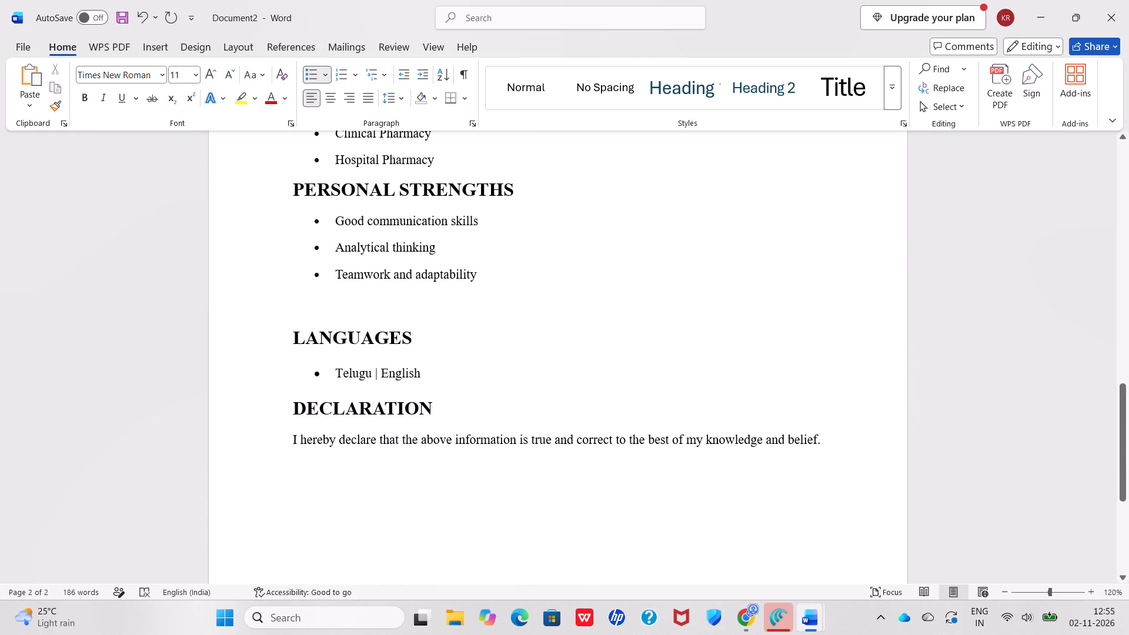
Remove the blank line above the LANGUAGES heading.
click(290, 340)
key(BackSpace)
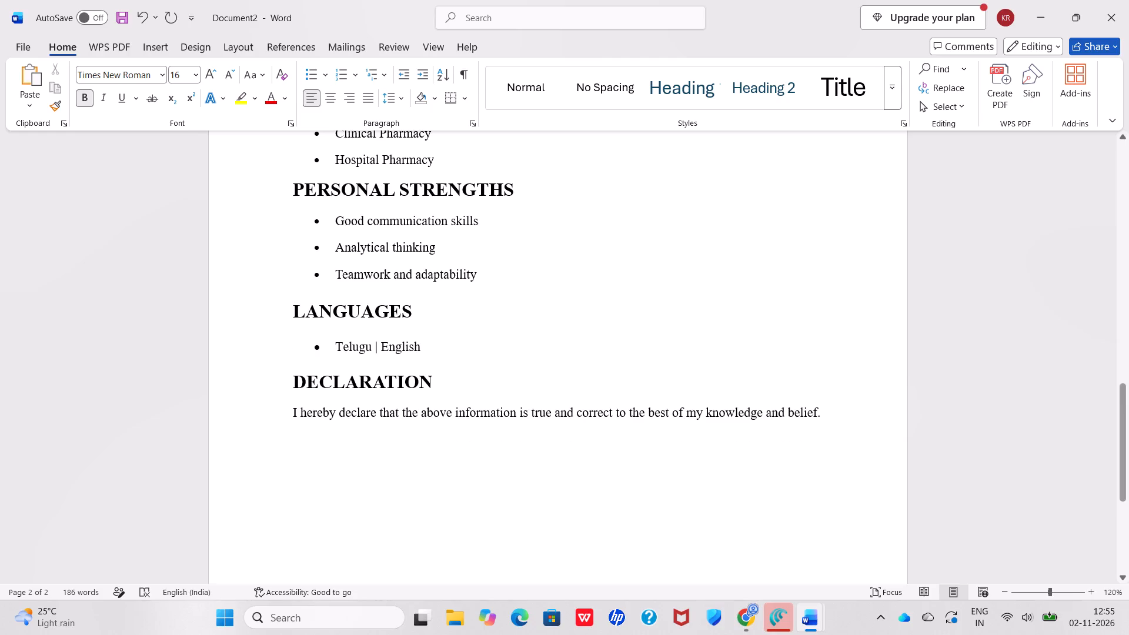
Review the whole resume from the contact details to the declaration, checking the layout of both pages.
scroll(299, 412, up, 2)
scroll(299, 412, down, 3)
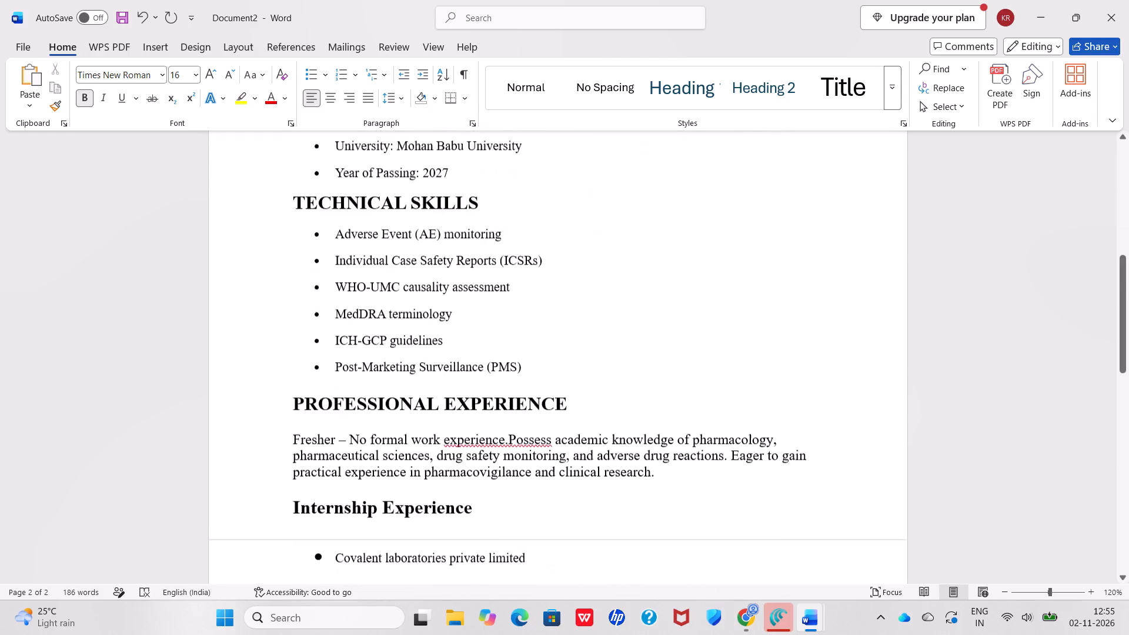
scroll(299, 412, down, 2)
ctrl+scroll(299, 412, down, 9)
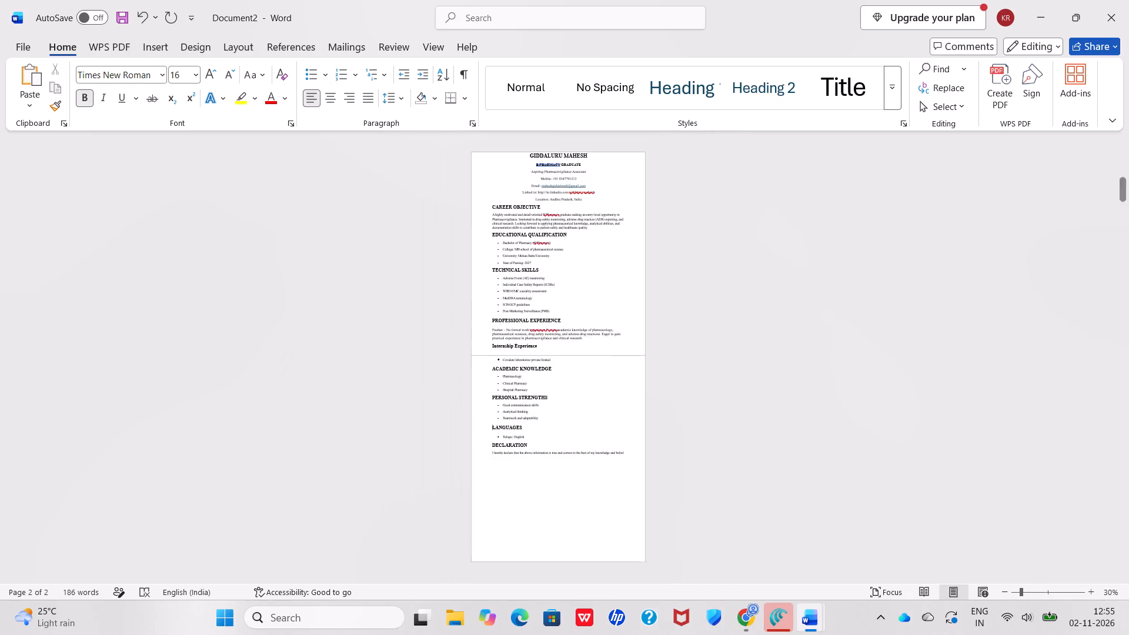
ctrl+scroll(299, 412, up, 4)
scroll(299, 412, up, 1)
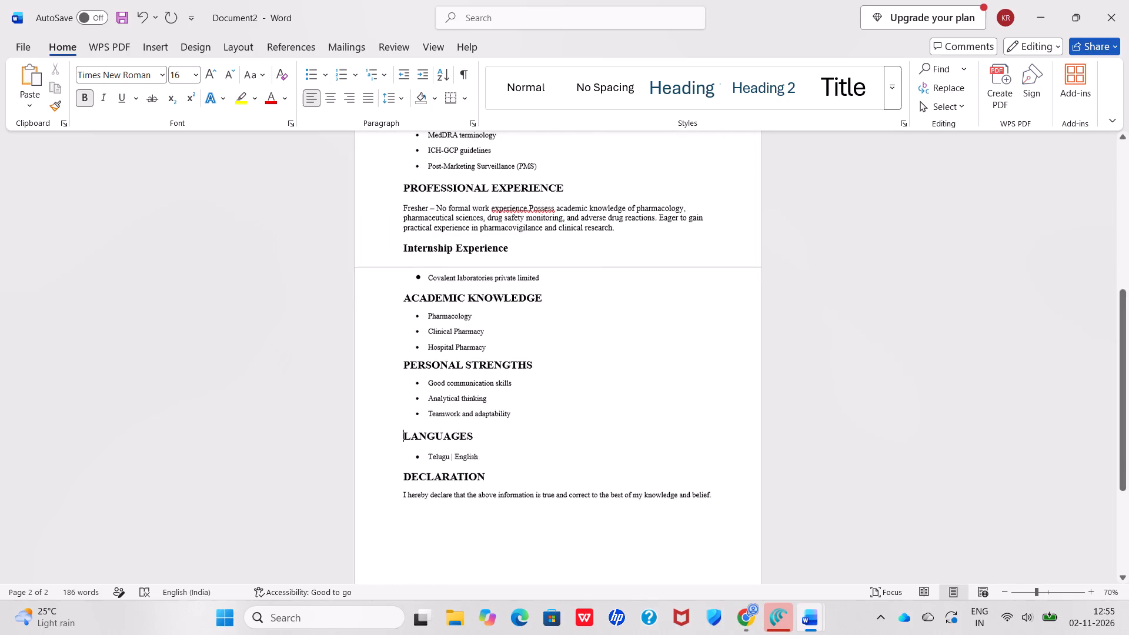
scroll(299, 412, up, 3)
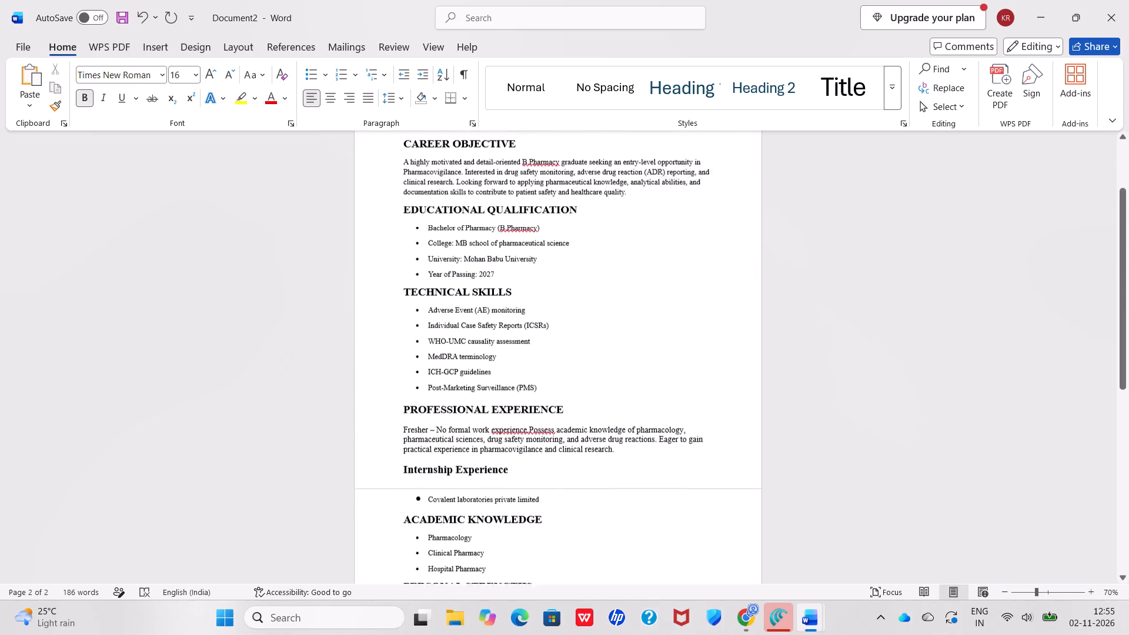
scroll(299, 412, up, 1)
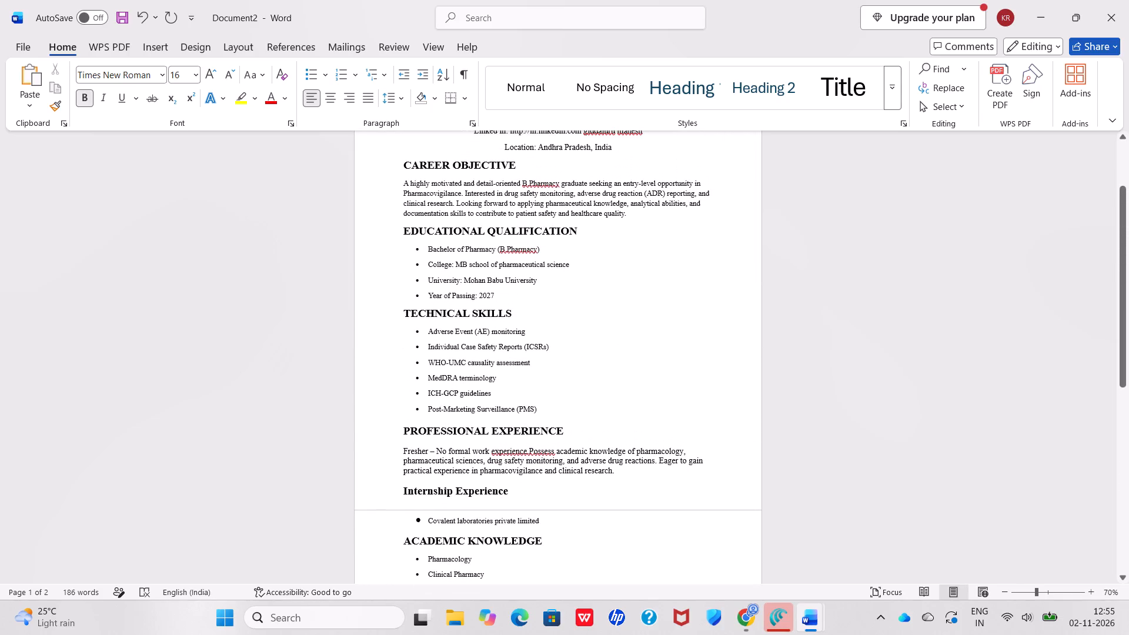
scroll(299, 412, up, 3)
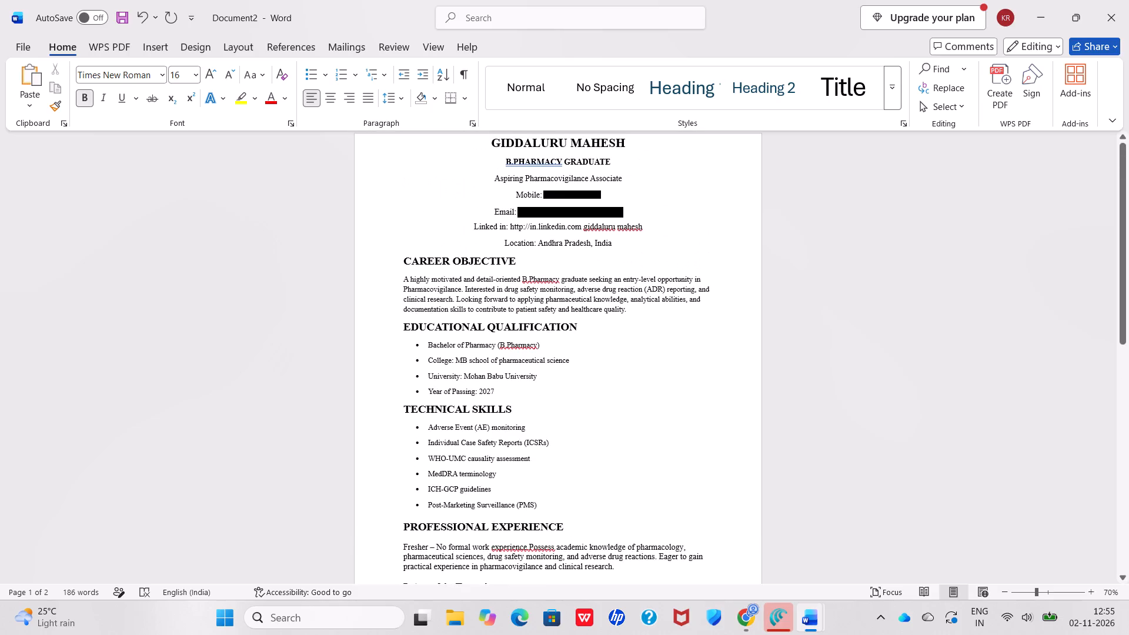
scroll(299, 412, up, 2)
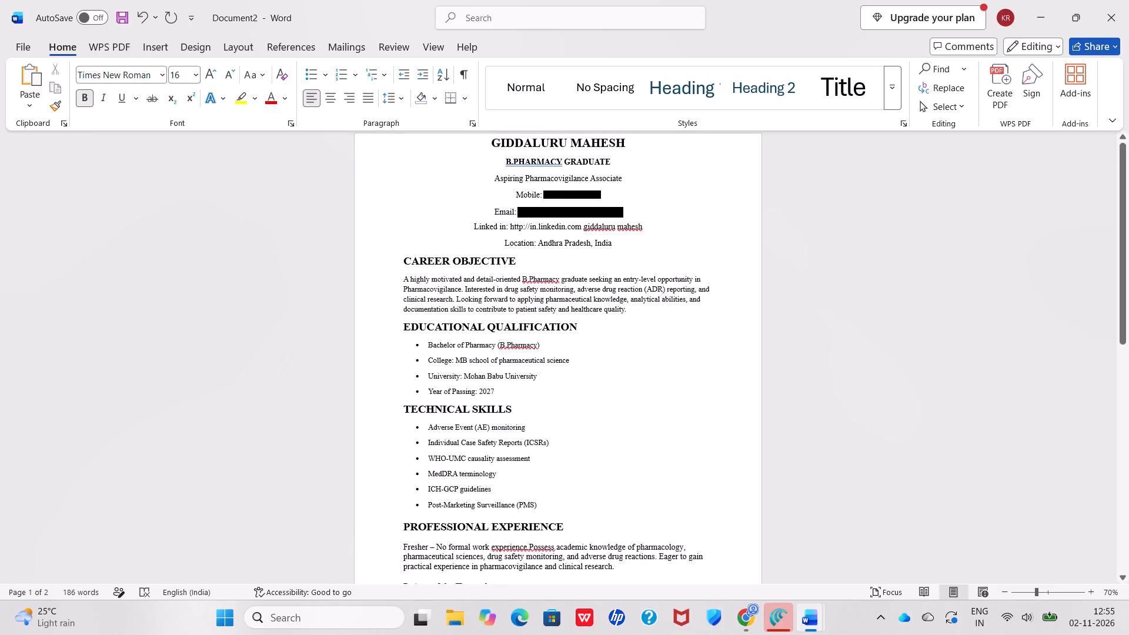
scroll(299, 412, up, 1)
scroll(299, 412, down, 1)
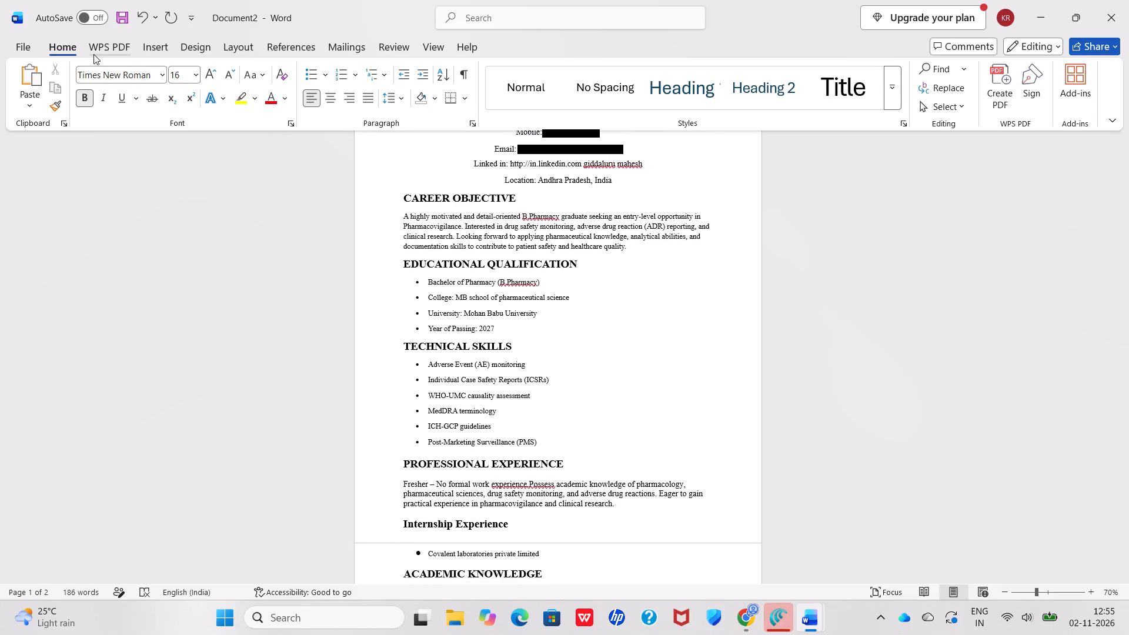
Save the resume as a Word document named "mahesh resume" in the Documents folder.
click(100, 16)
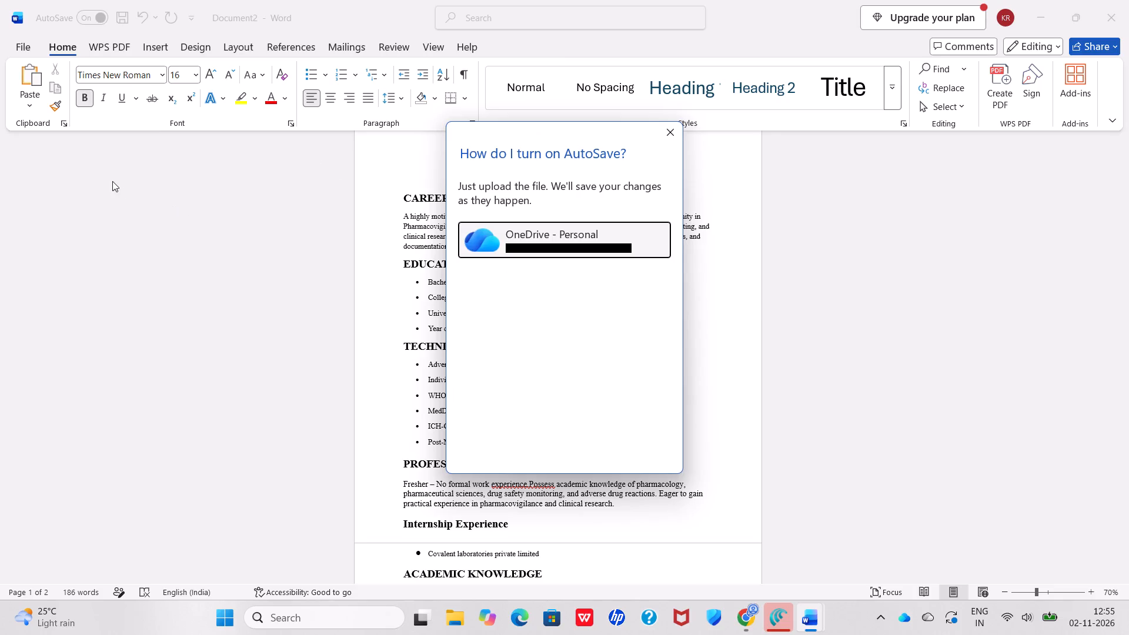
click(670, 128)
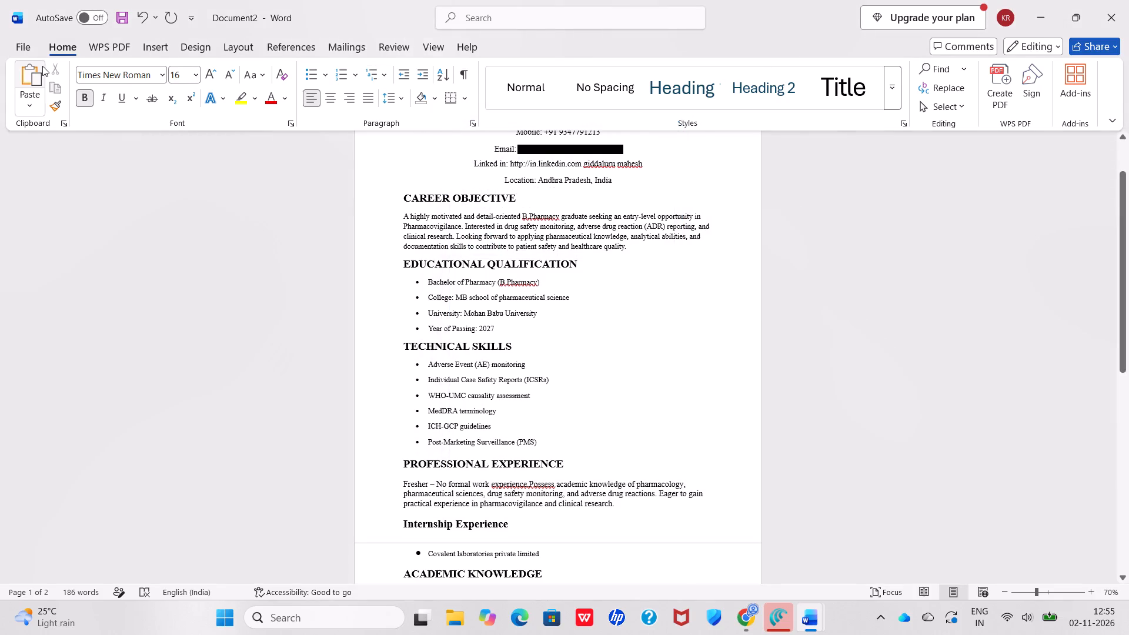
click(24, 39)
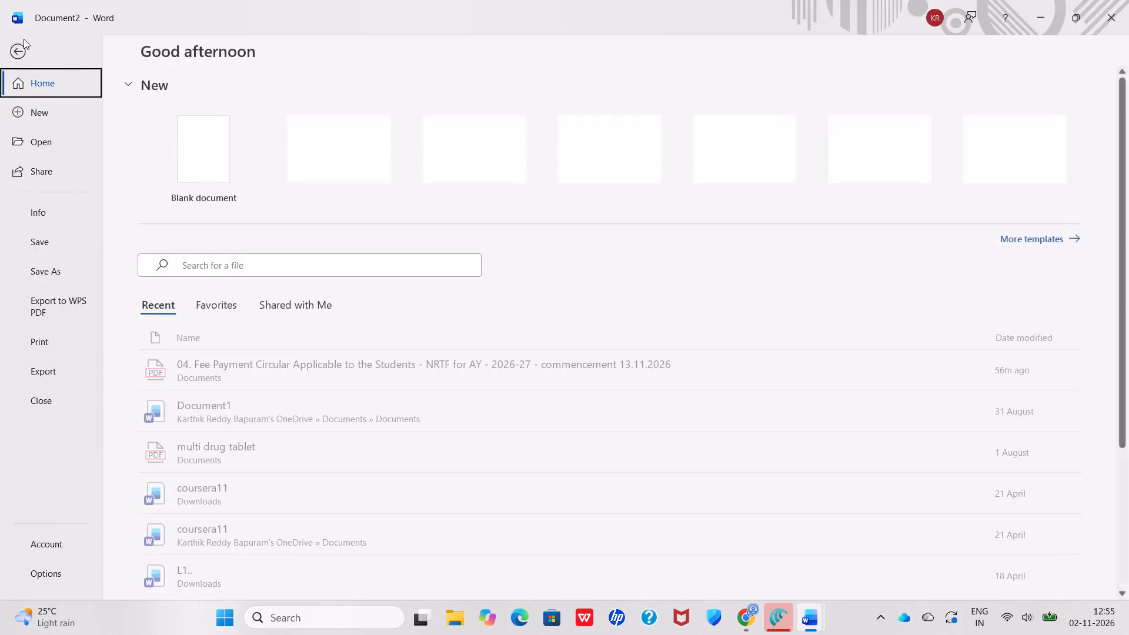
click(46, 280)
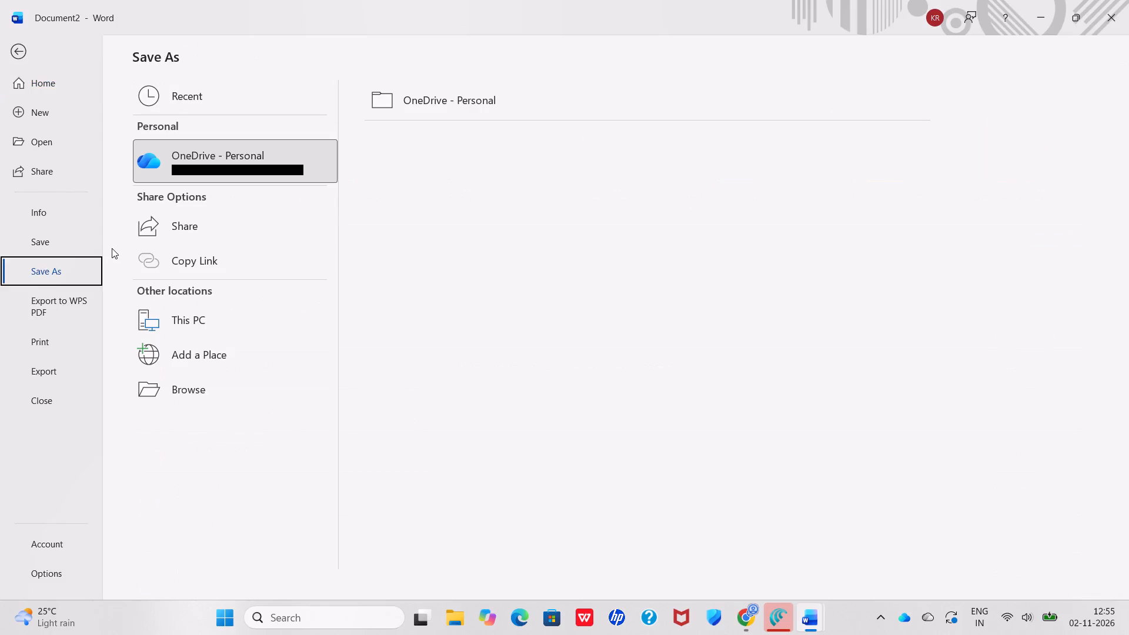
click(68, 276)
click(191, 318)
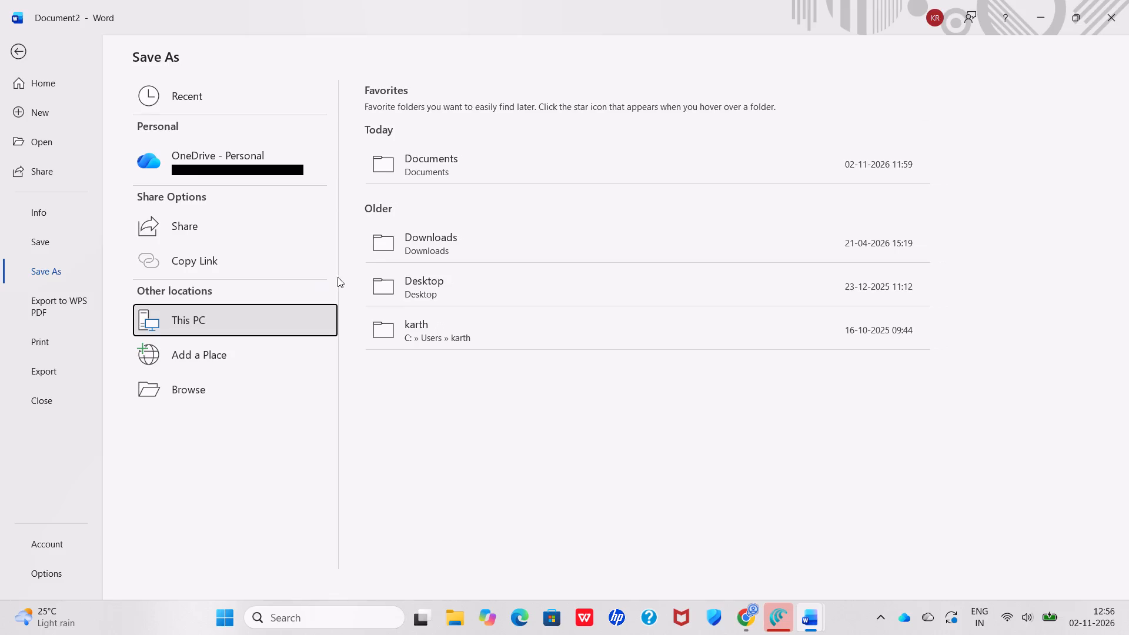
click(477, 169)
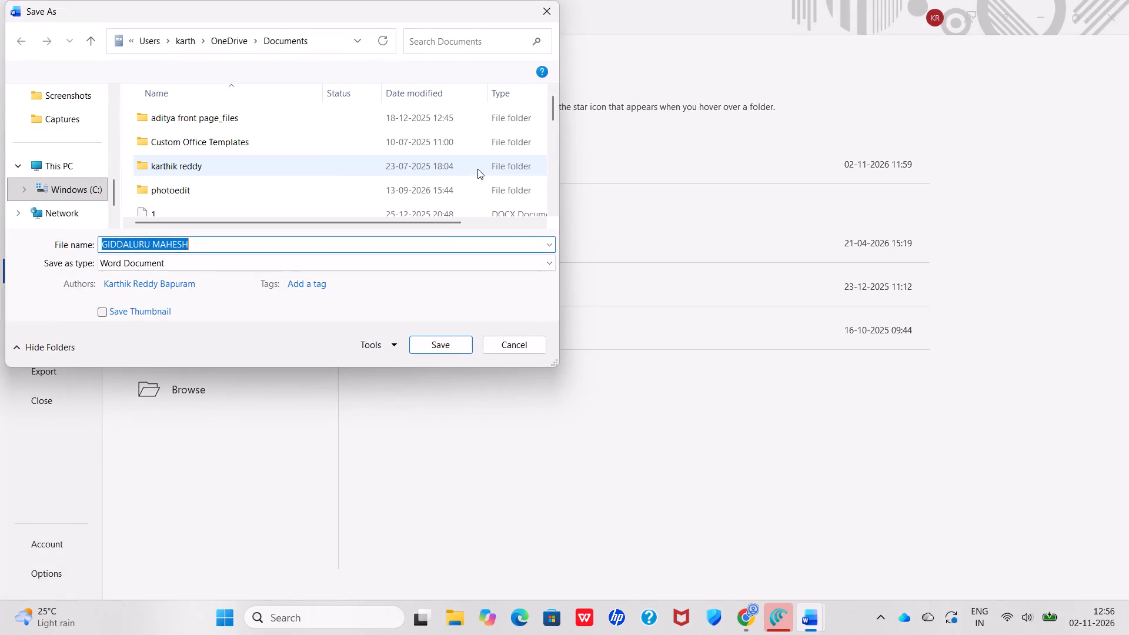
key(BackSpace)
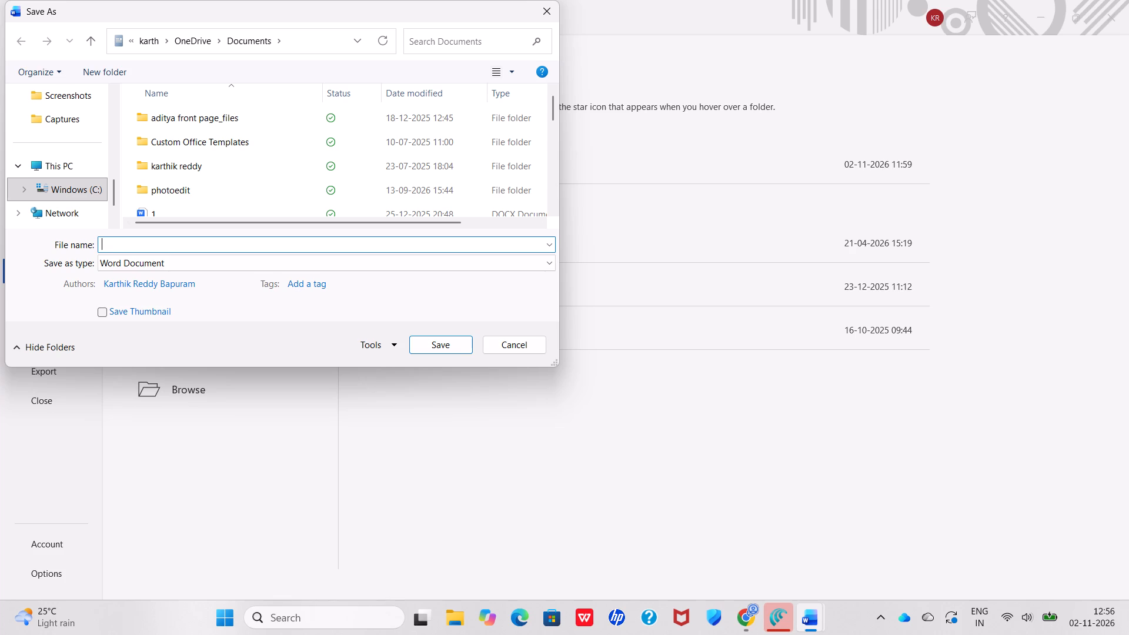
text(reume)
key(space)
key(BackSpace)
key(BackSpace)
key(BackSpace)
key(BackSpace)
key(BackSpace)
key(BackSpace)
key(m)
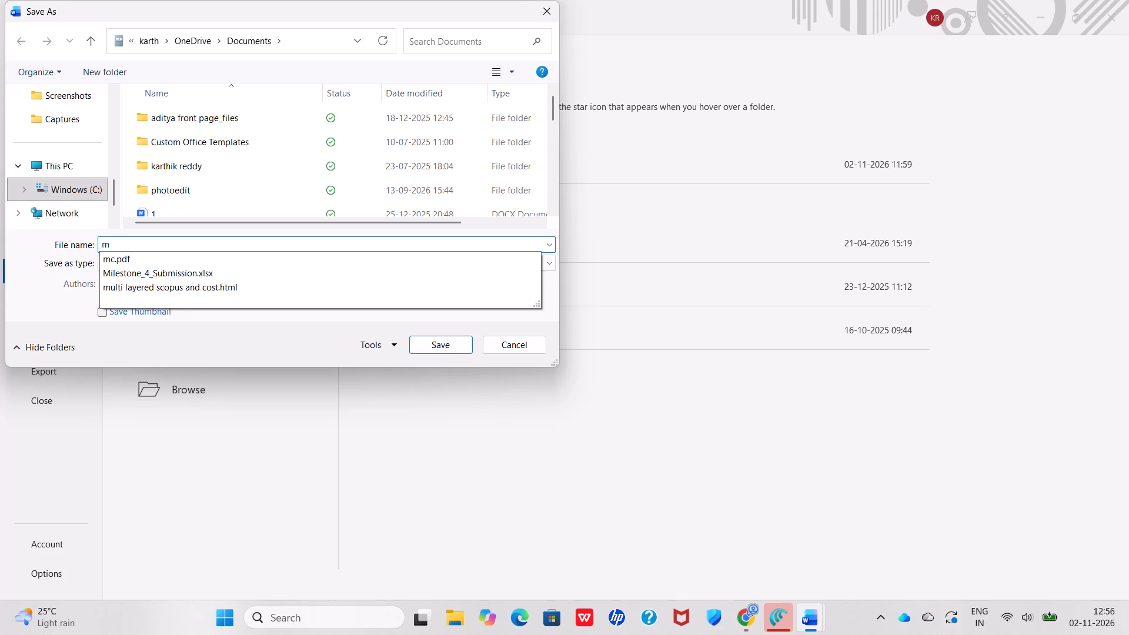
text(ahesh resume)
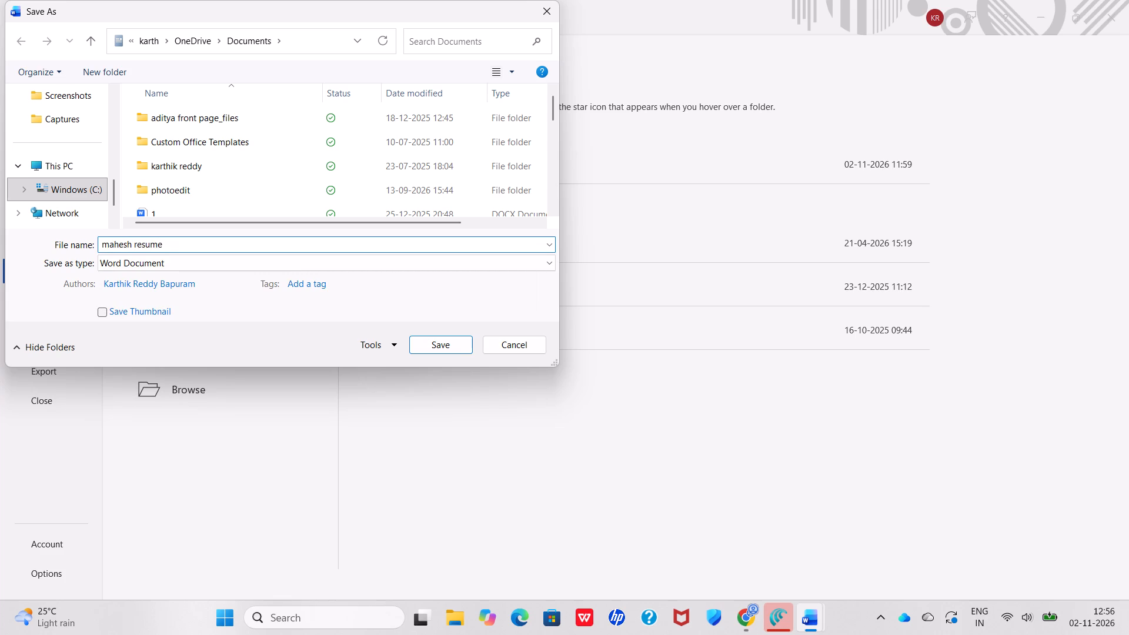
key(Return)
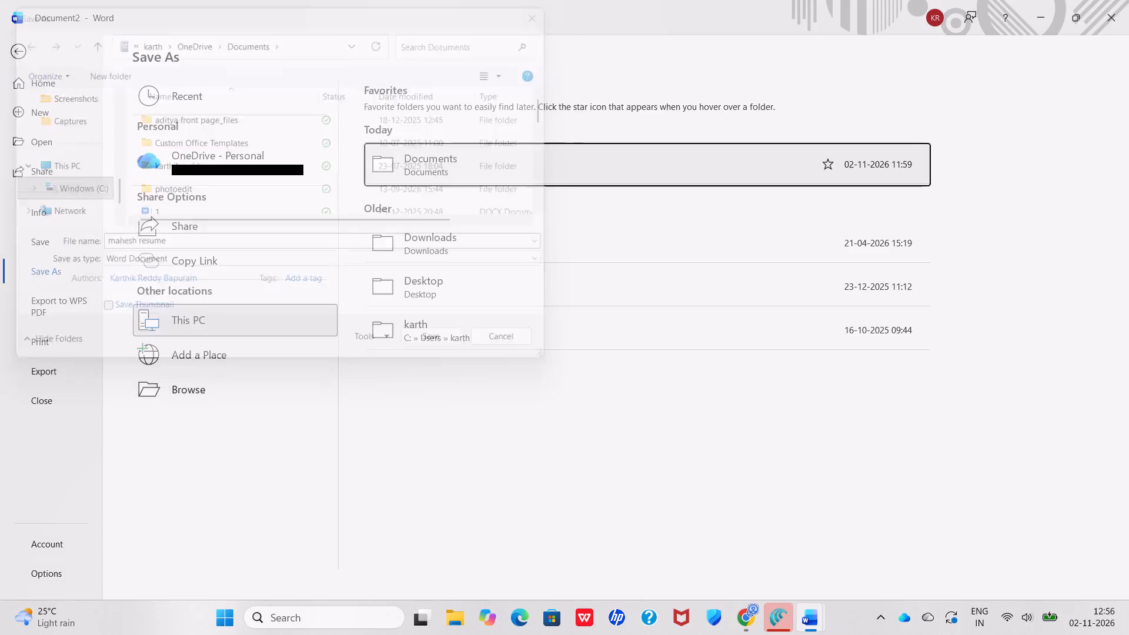
click(437, 343)
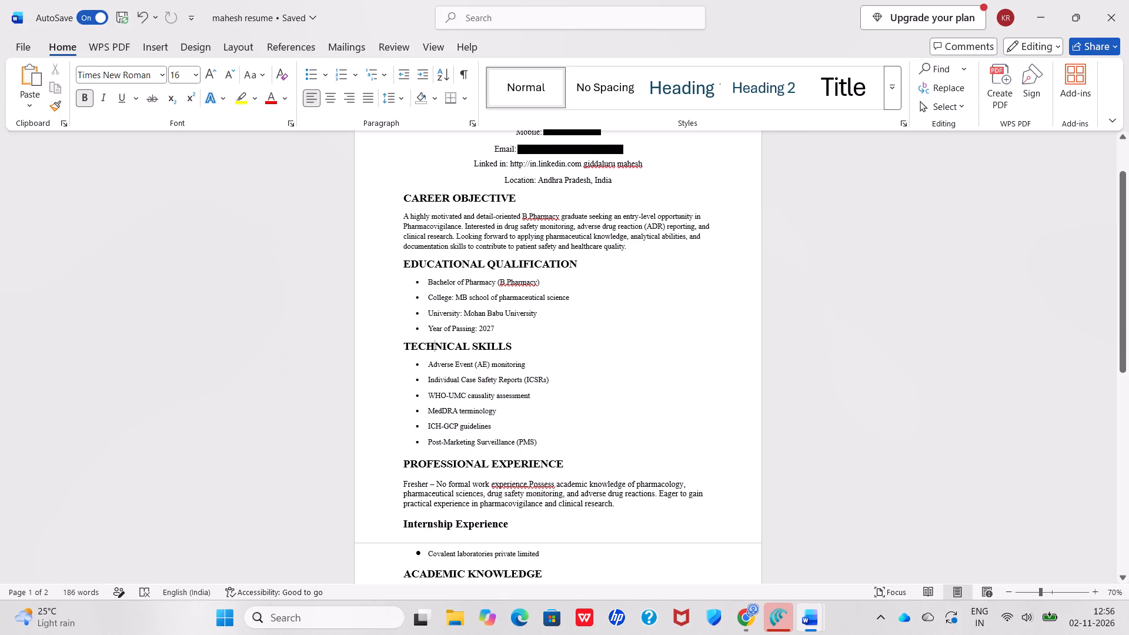
scroll(552, 309, down, 1)
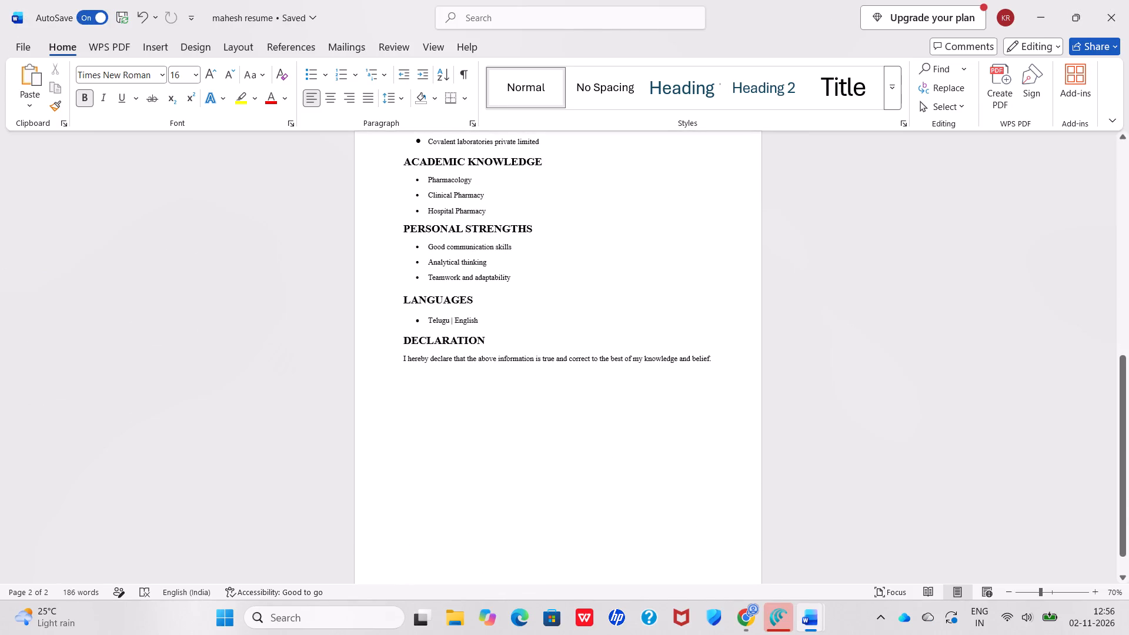
scroll(552, 309, up, 7)
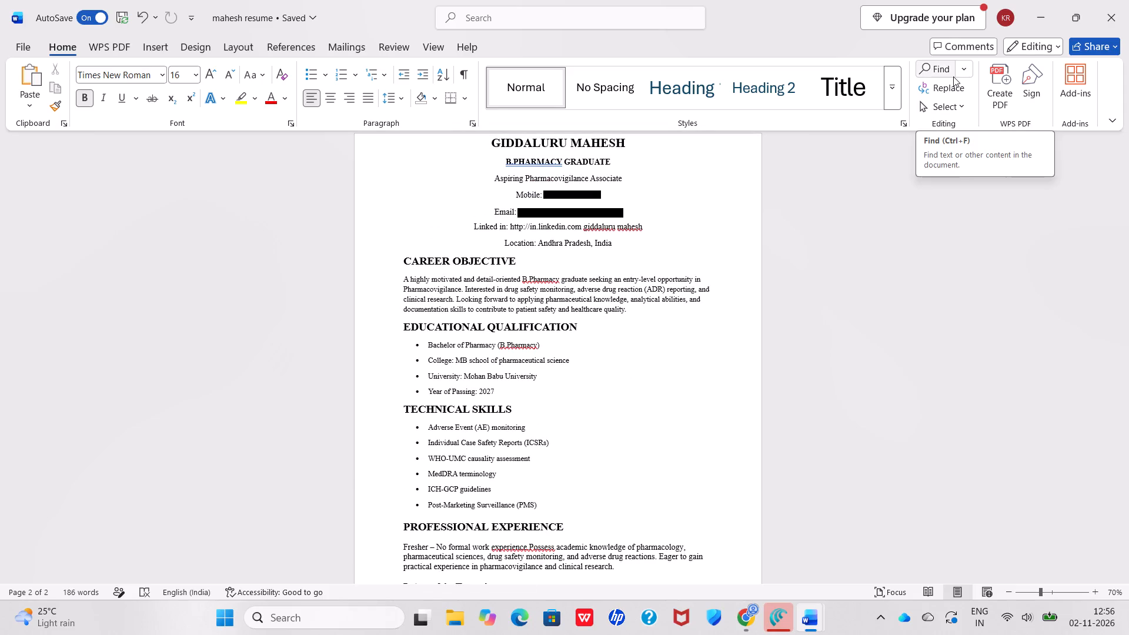
click(1118, 28)
click(1118, 28)
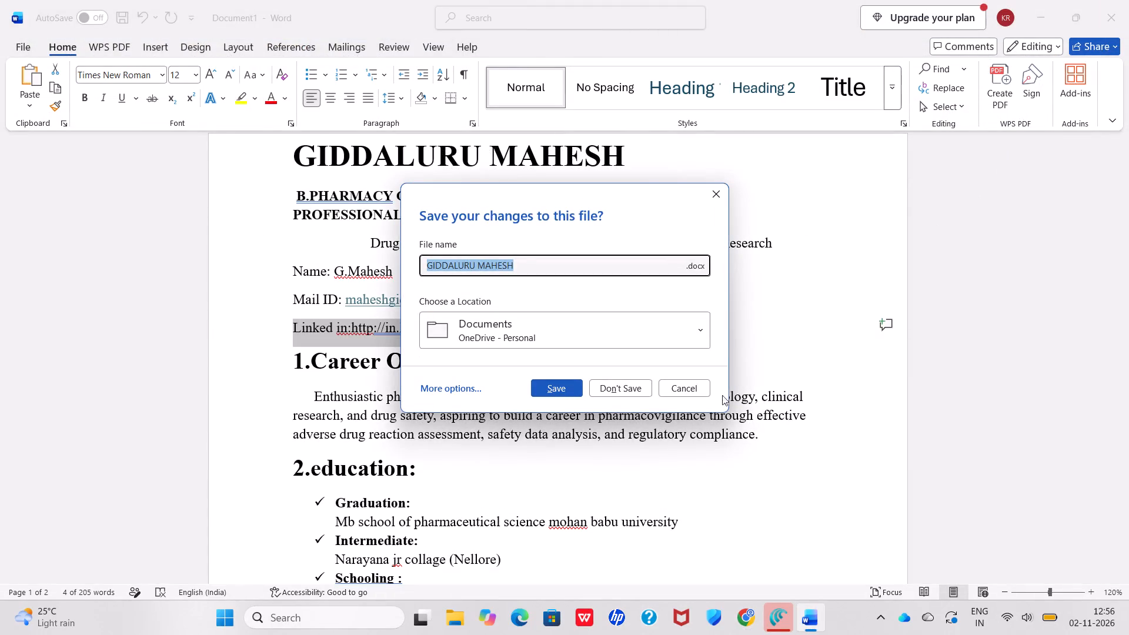
click(629, 389)
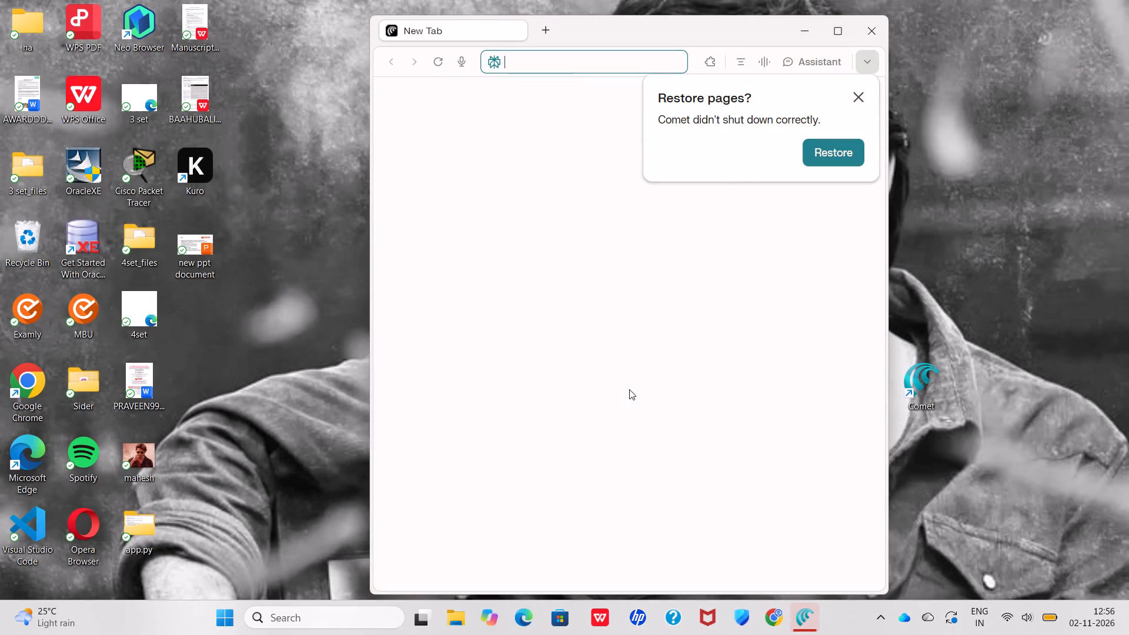
click(862, 19)
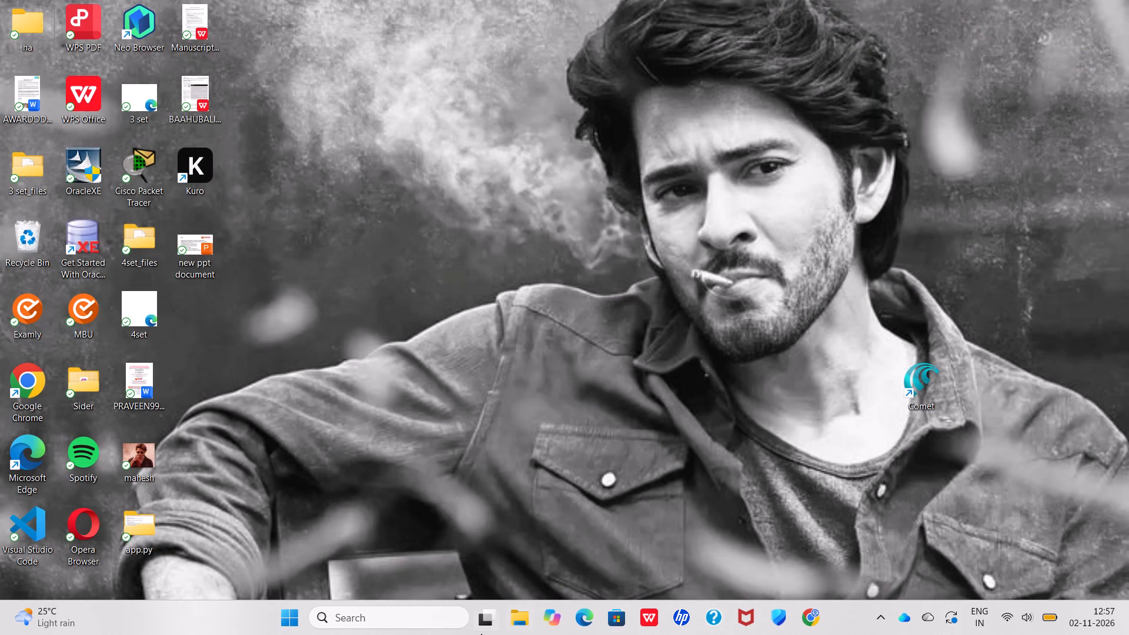
Open the saved "mahesh resume" file from the recent files in File Explorer and check its layout in WPS Office.
click(518, 609)
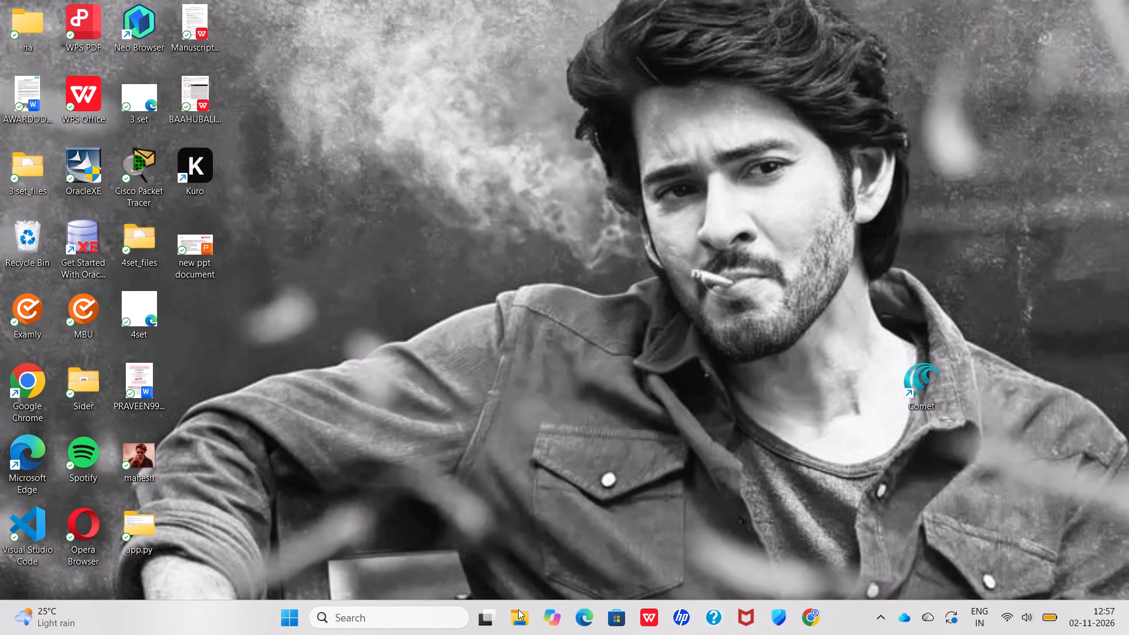
double_click(518, 609)
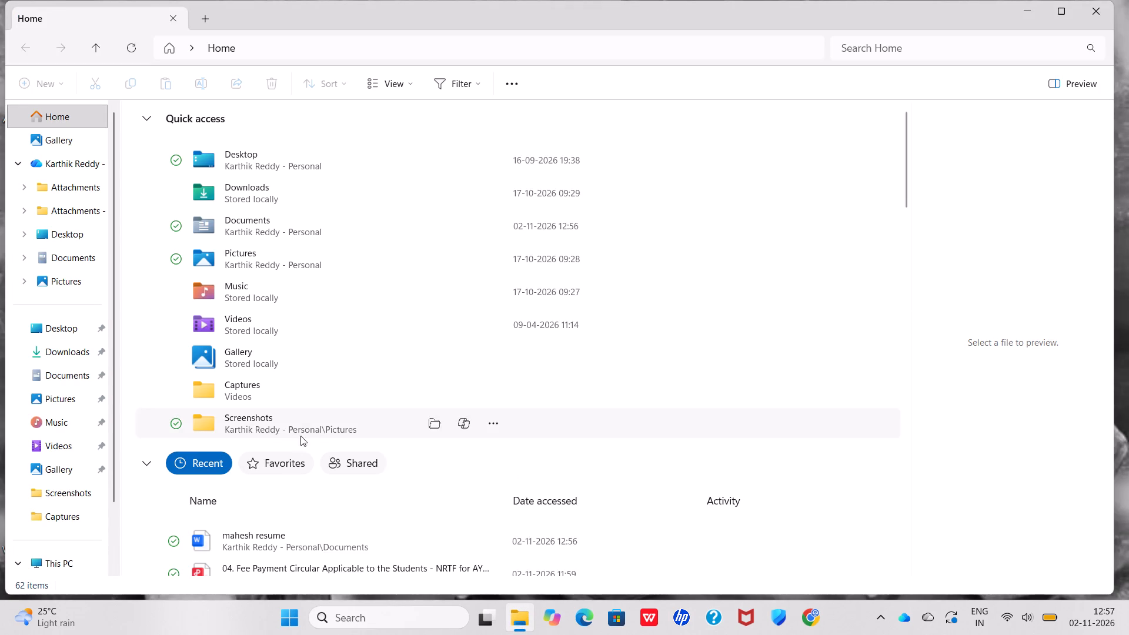
double_click(288, 532)
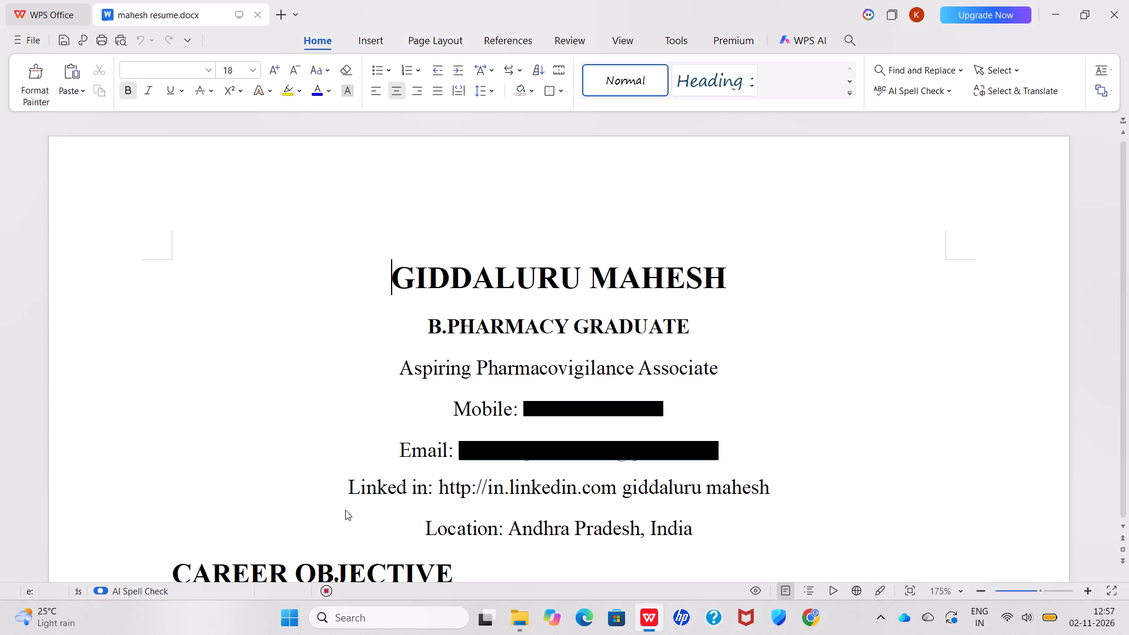
scroll(345, 510, down, 1)
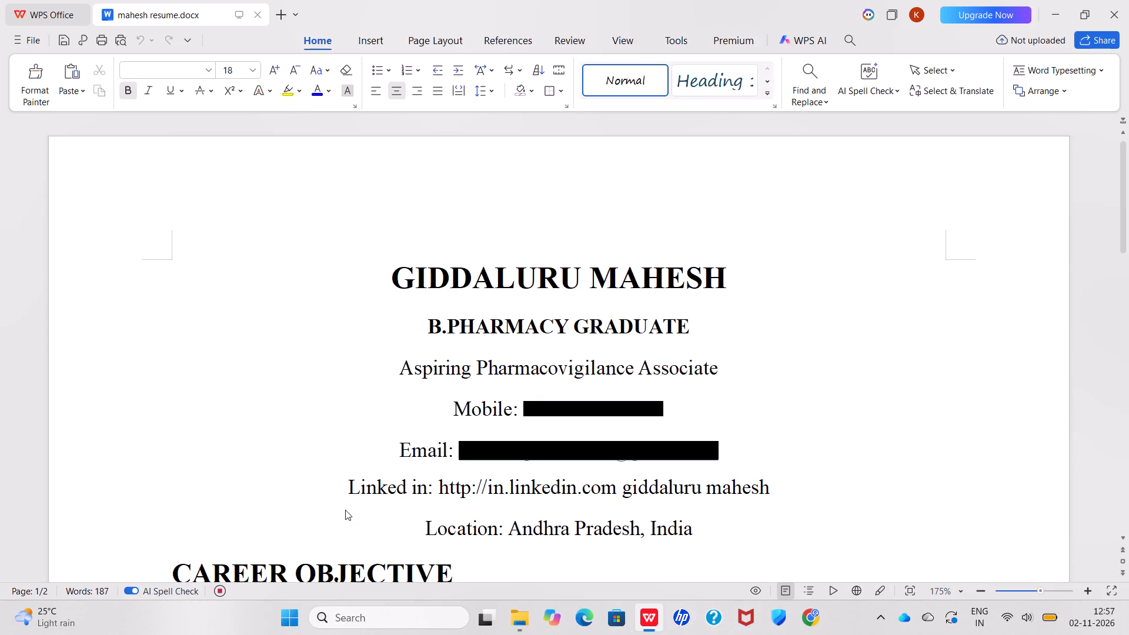
scroll(539, 515, down, 1)
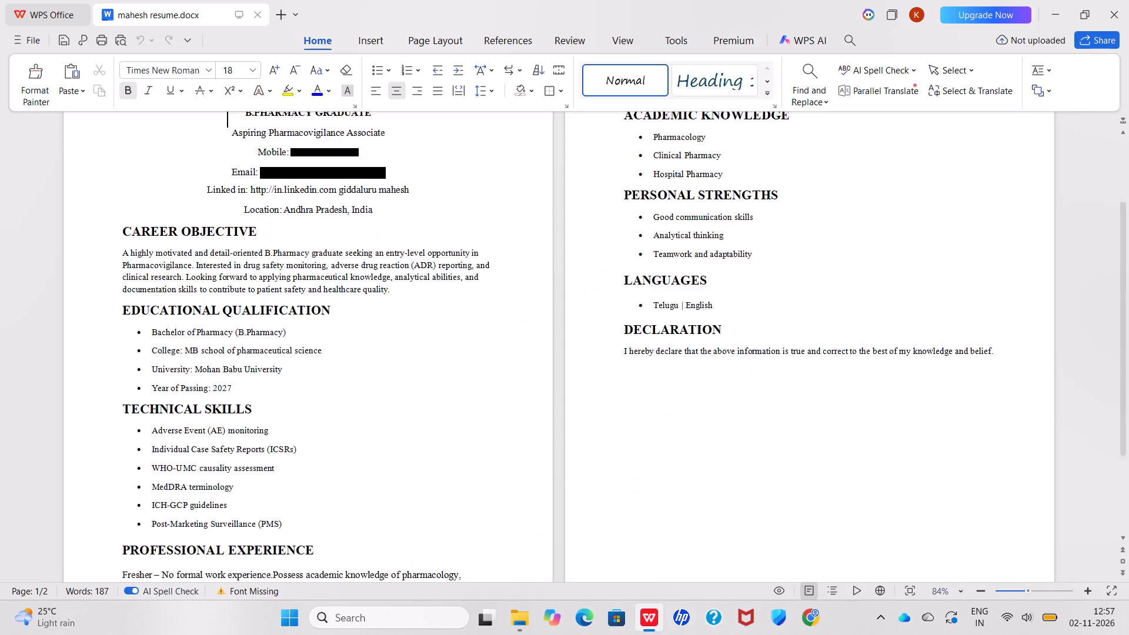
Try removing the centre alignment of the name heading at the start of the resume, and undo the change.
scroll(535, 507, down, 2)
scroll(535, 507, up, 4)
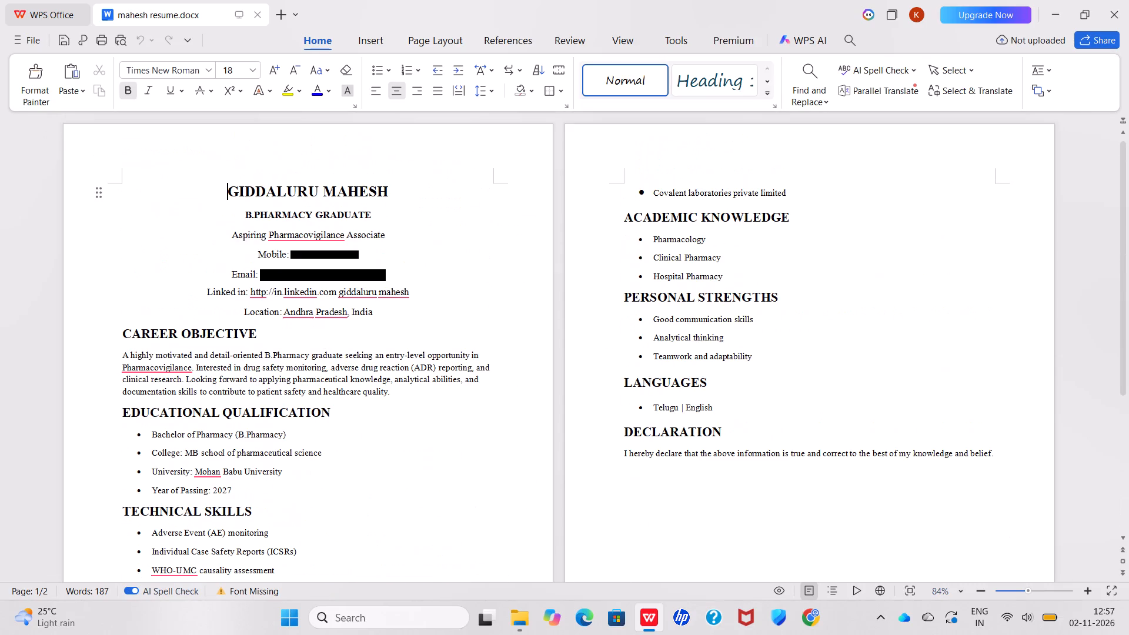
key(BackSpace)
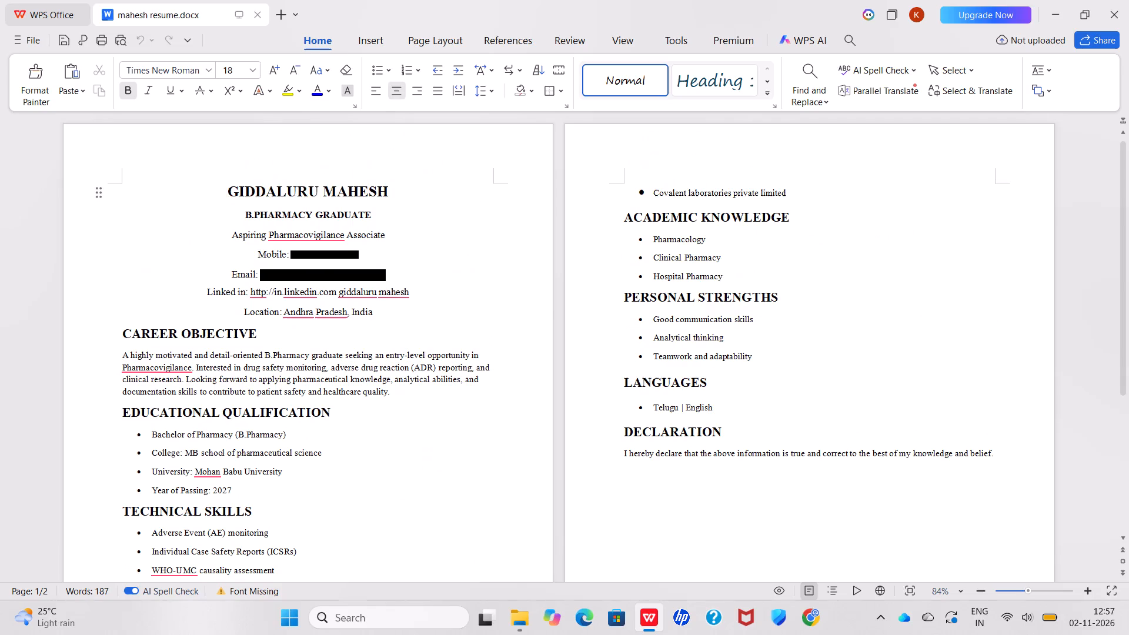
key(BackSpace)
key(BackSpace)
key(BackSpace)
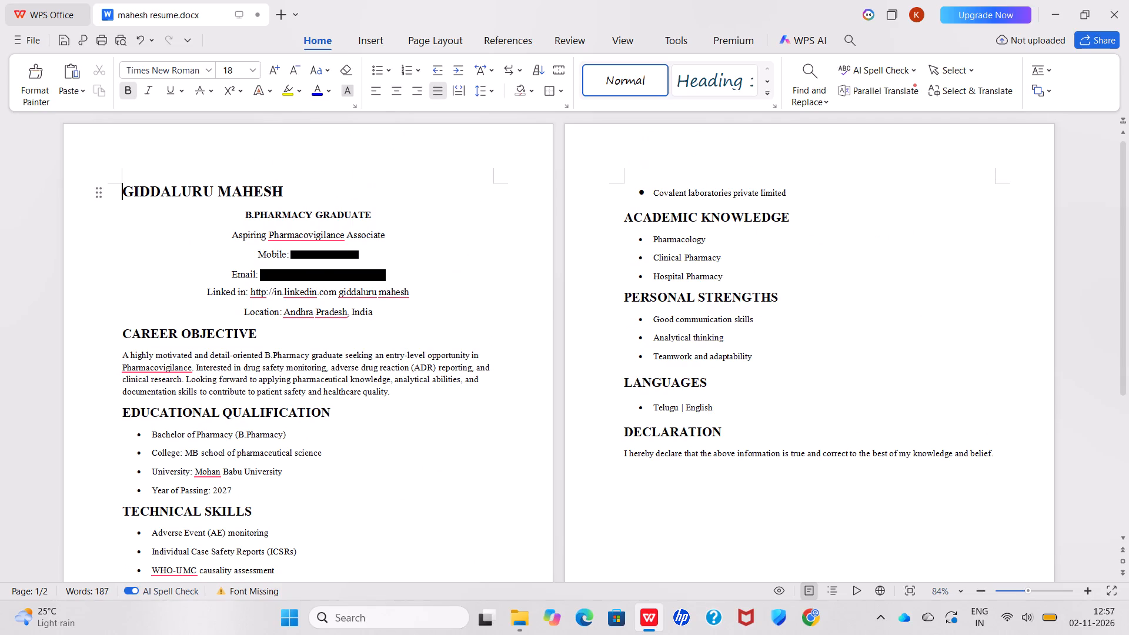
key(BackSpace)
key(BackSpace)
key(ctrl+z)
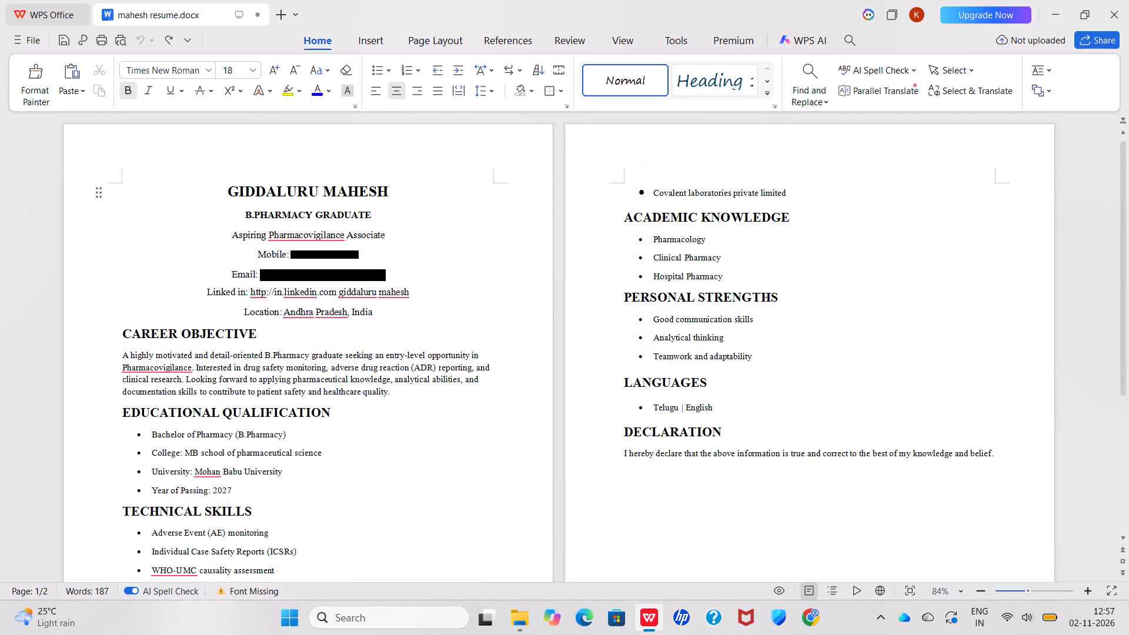
Review both pages of the resume from the name heading to the declaration, checking content and layout.
scroll(535, 507, down, 3)
scroll(535, 507, up, 1)
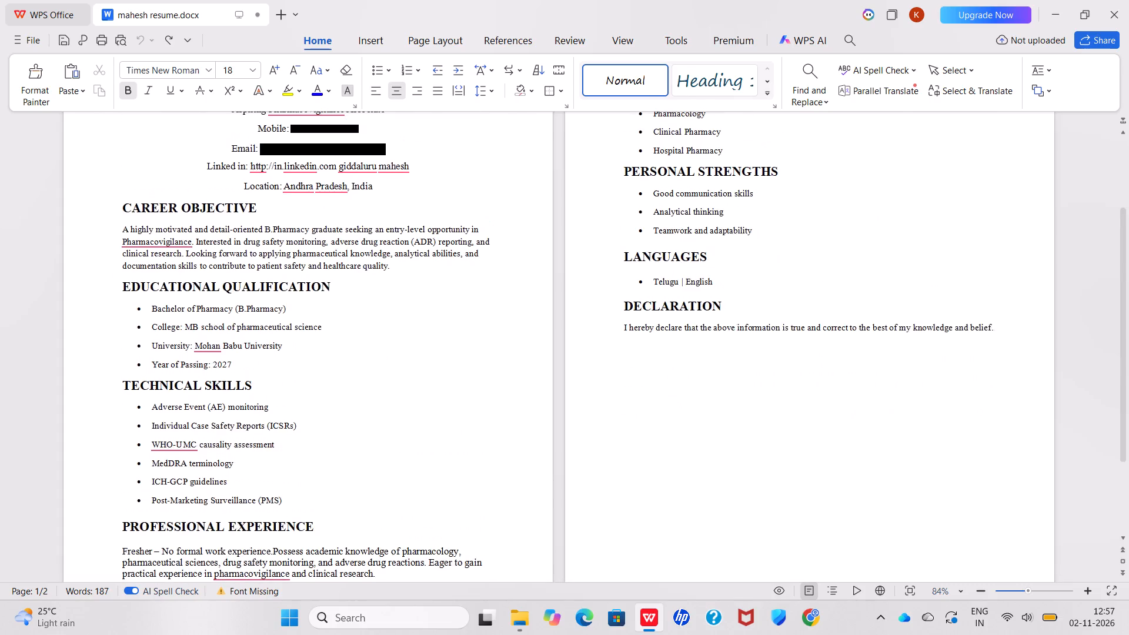
scroll(535, 507, up, 1)
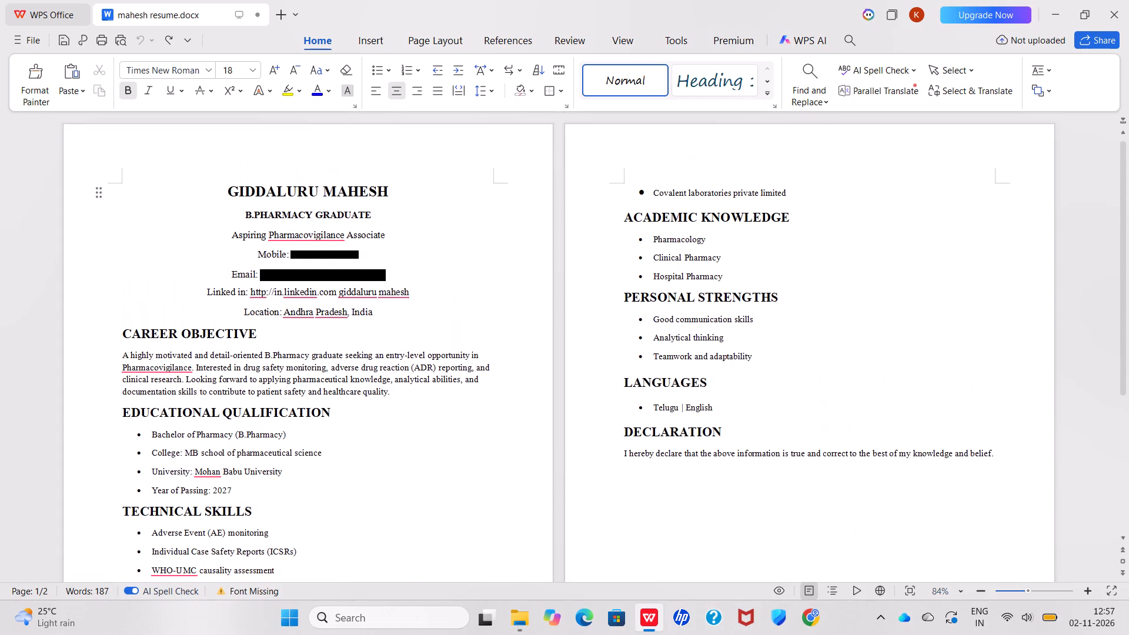
scroll(535, 507, up, 1)
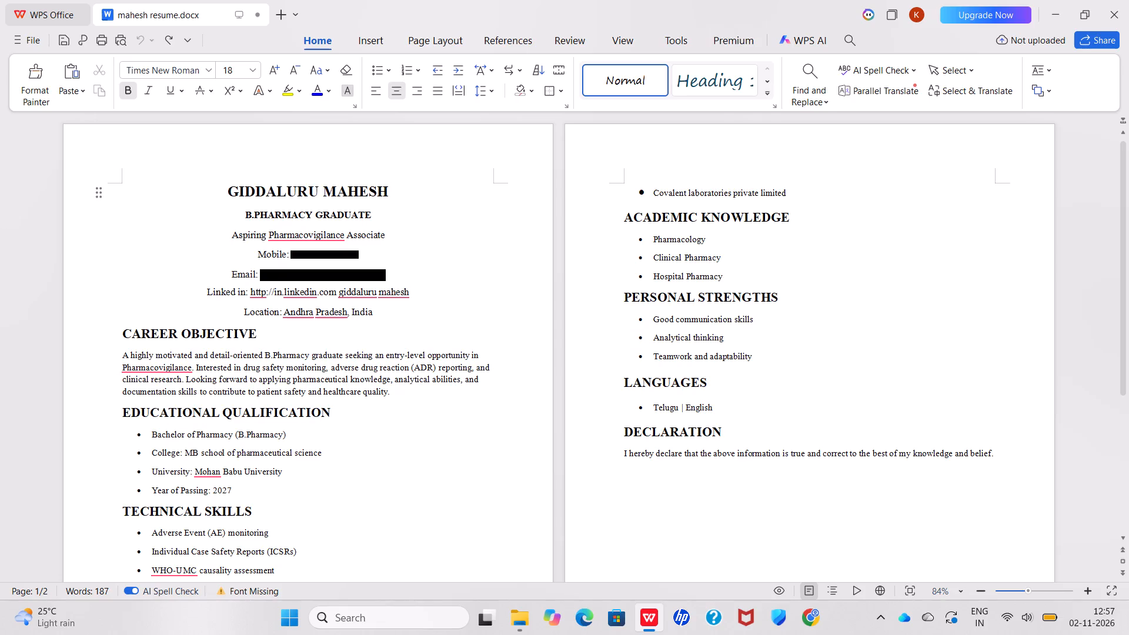
scroll(774, 279, left, 2)
scroll(774, 279, down, 1)
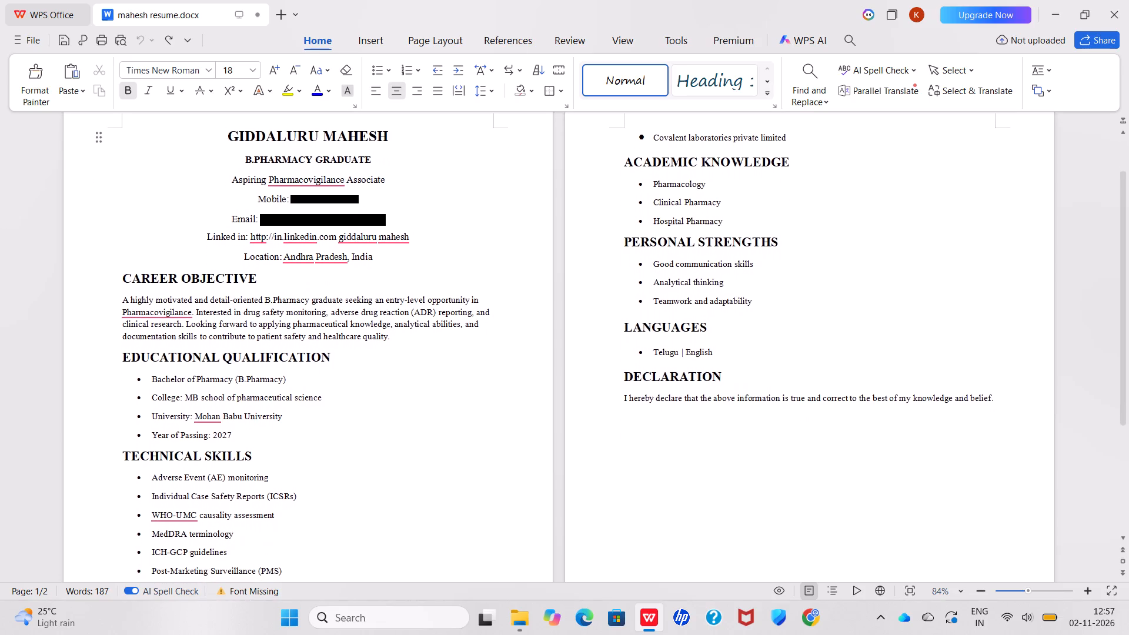
scroll(774, 279, down, 2)
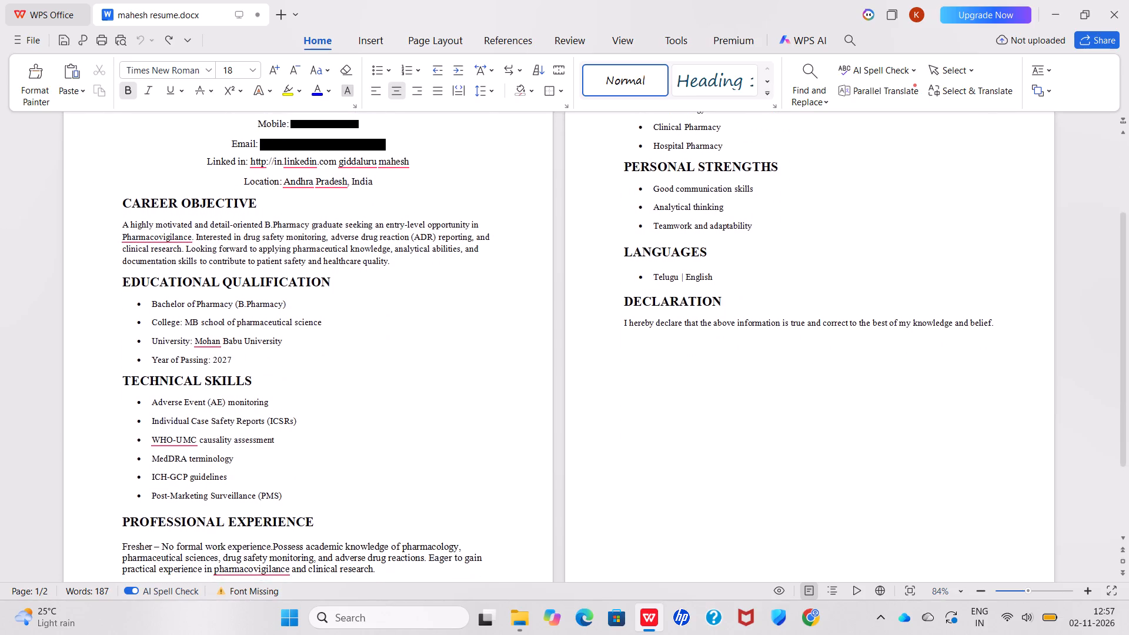
scroll(774, 279, down, 3)
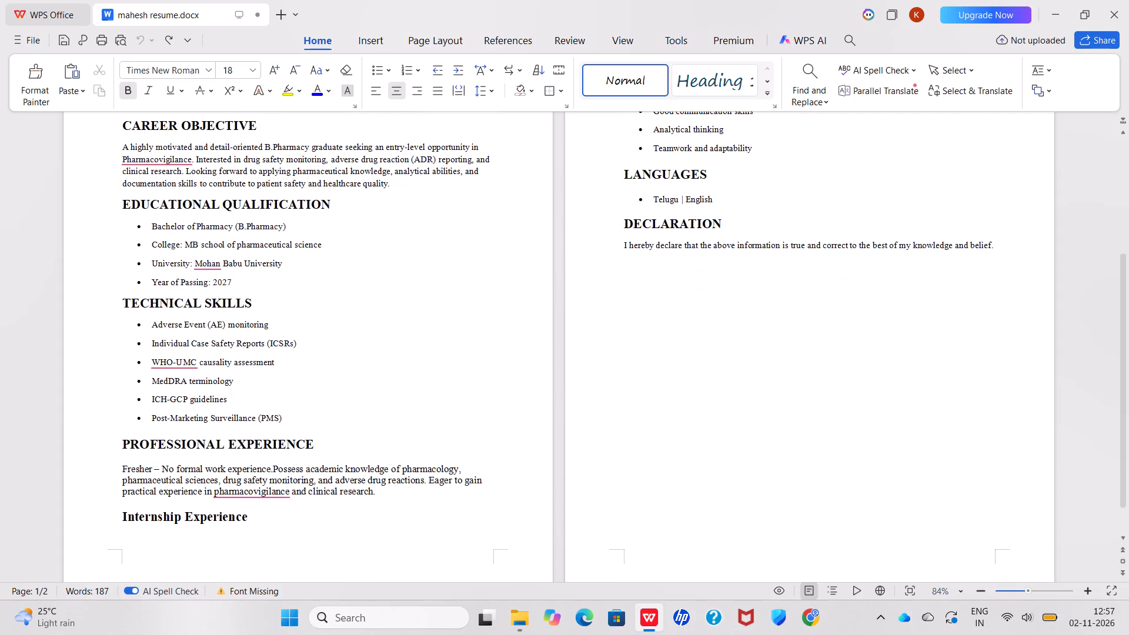
scroll(774, 279, down, 3)
scroll(774, 279, up, 1)
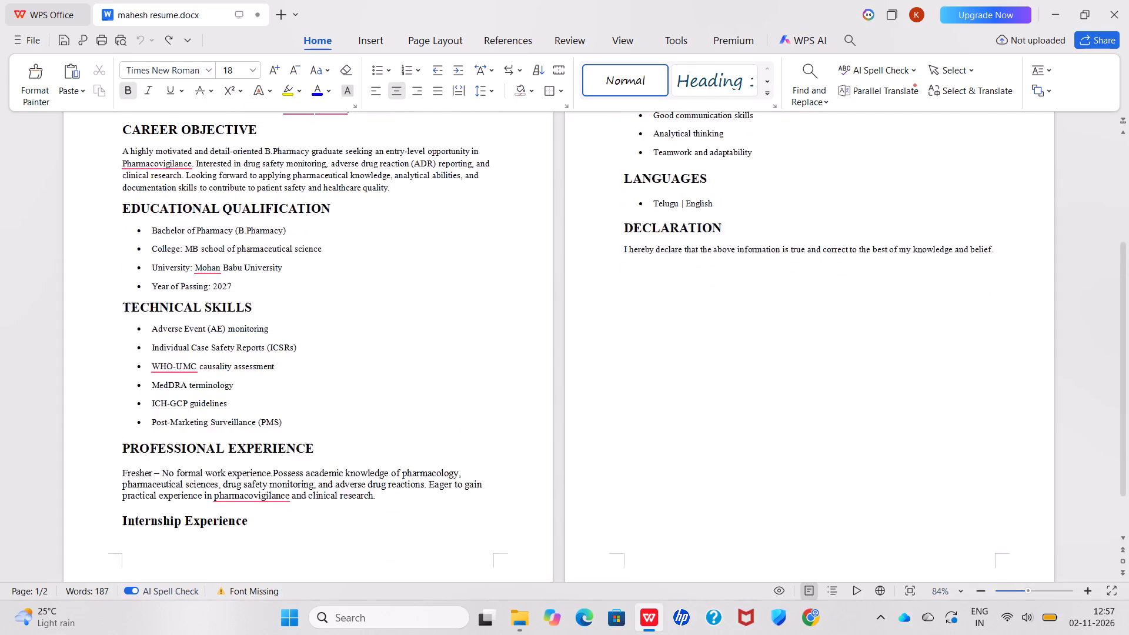
scroll(774, 279, up, 4)
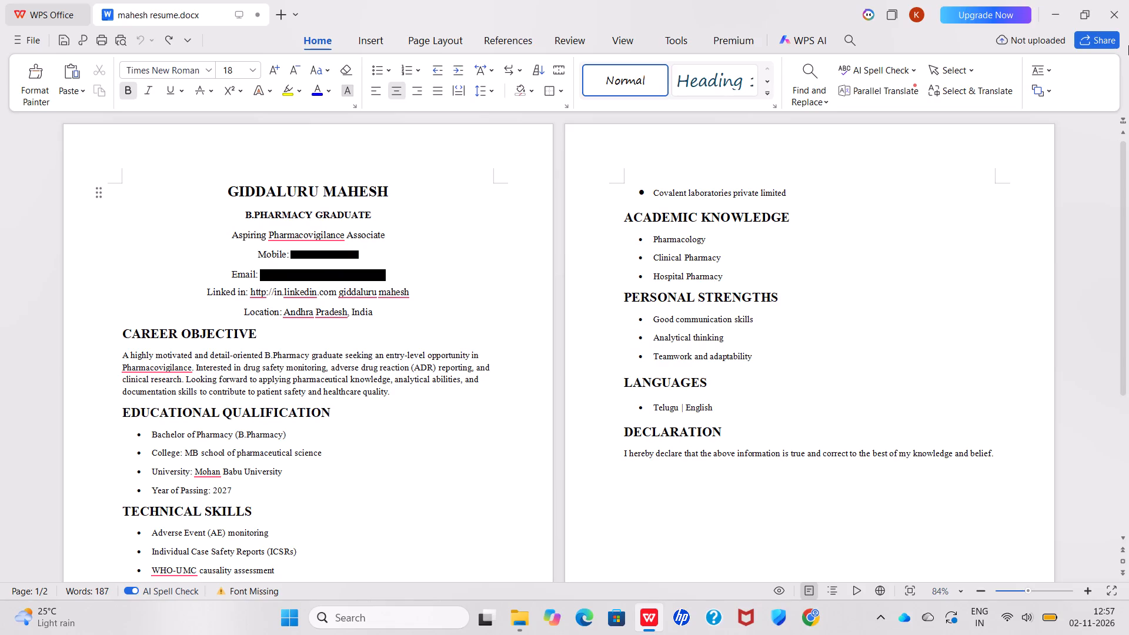
Minimise the WPS Office window with the resume still open, and close the File Explorer window.
click(1105, 0)
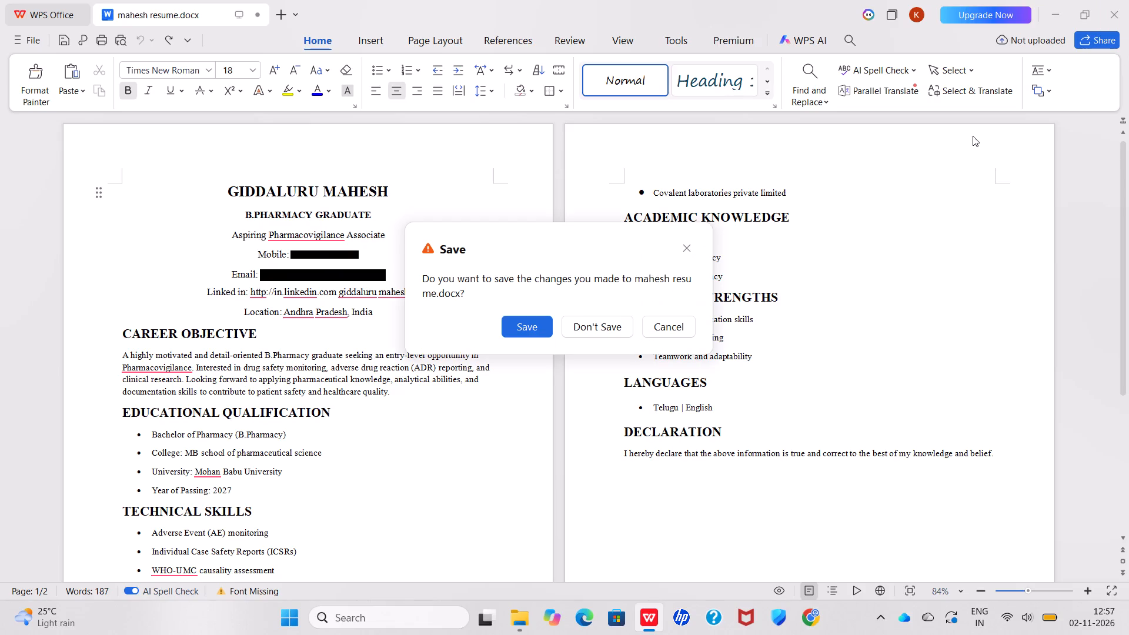
click(689, 249)
click(1055, 9)
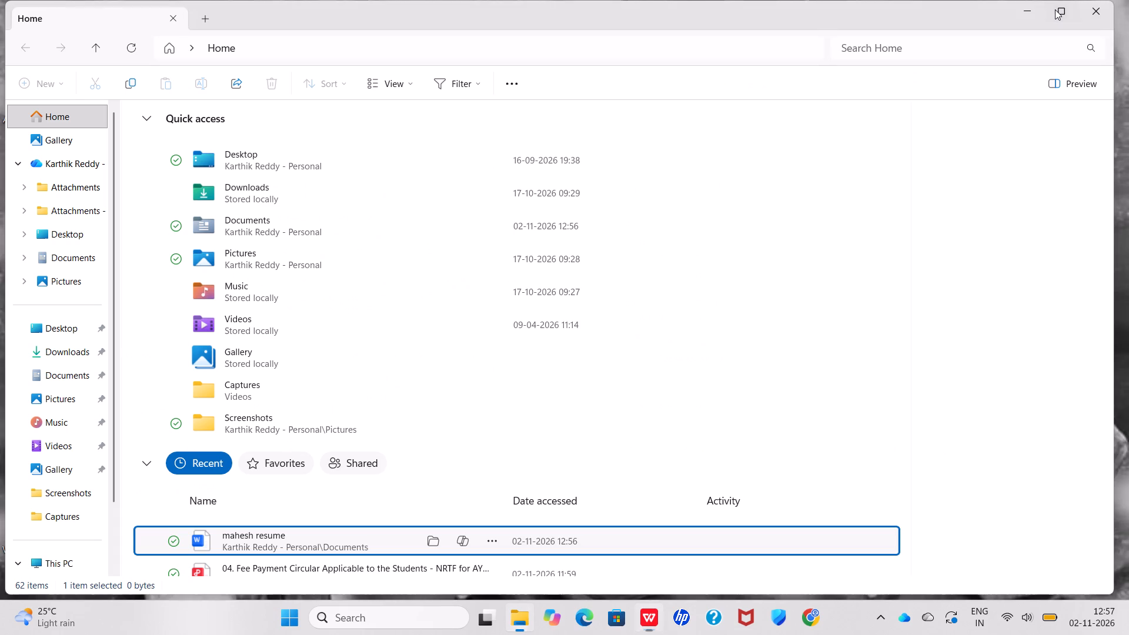
click(1128, 2)
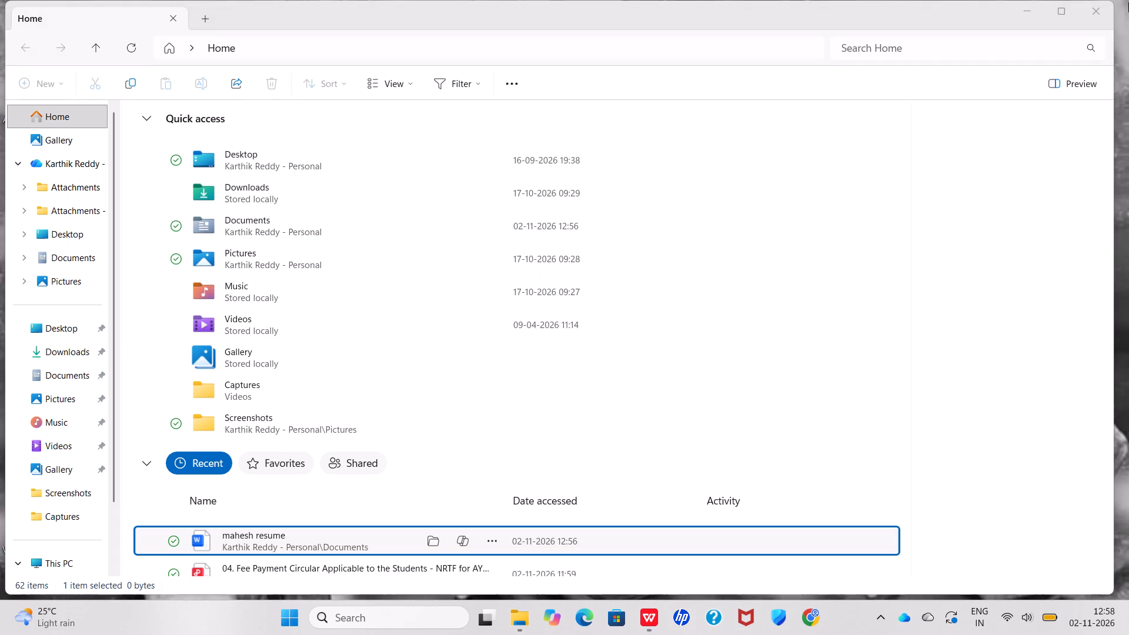
click(1100, 14)
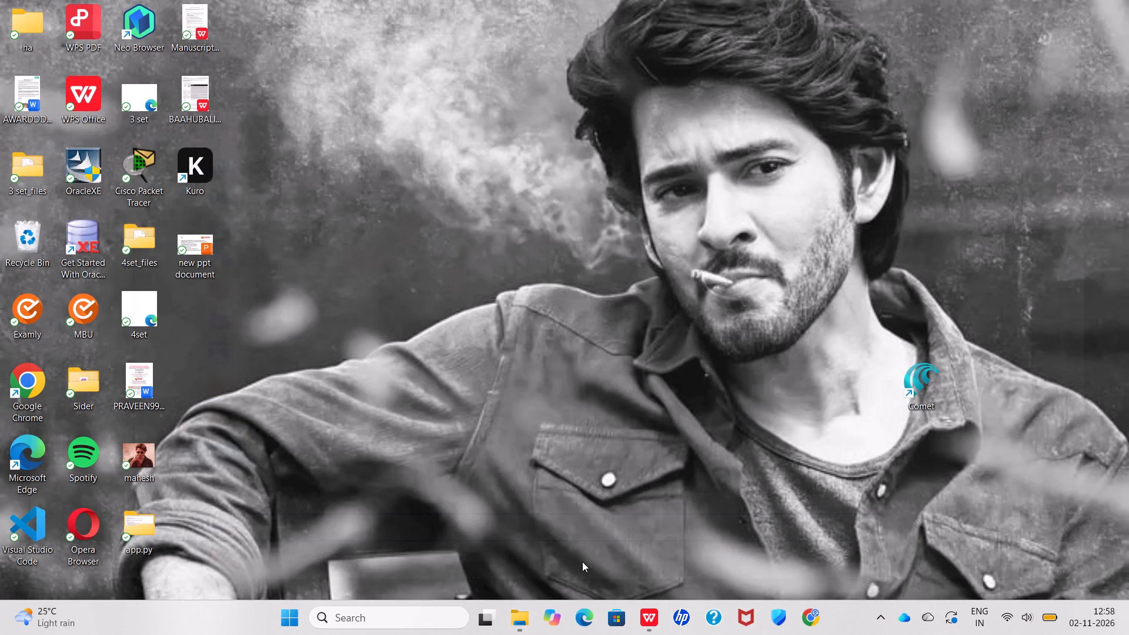
Choose a power option for the computer to end the session.
click(292, 618)
click(660, 572)
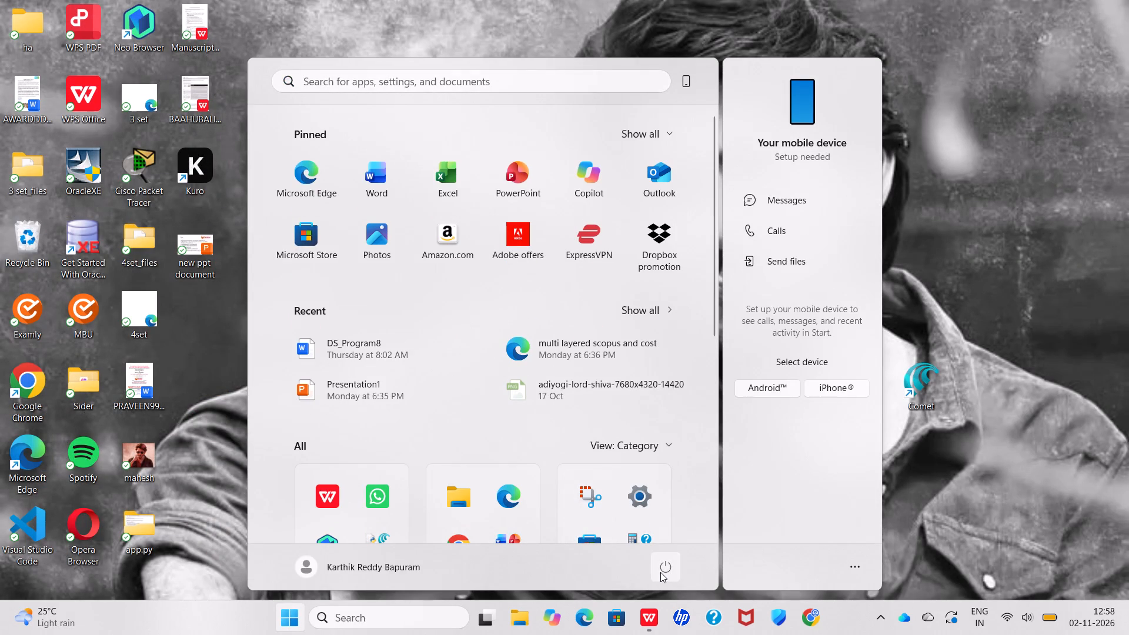
click(678, 503)
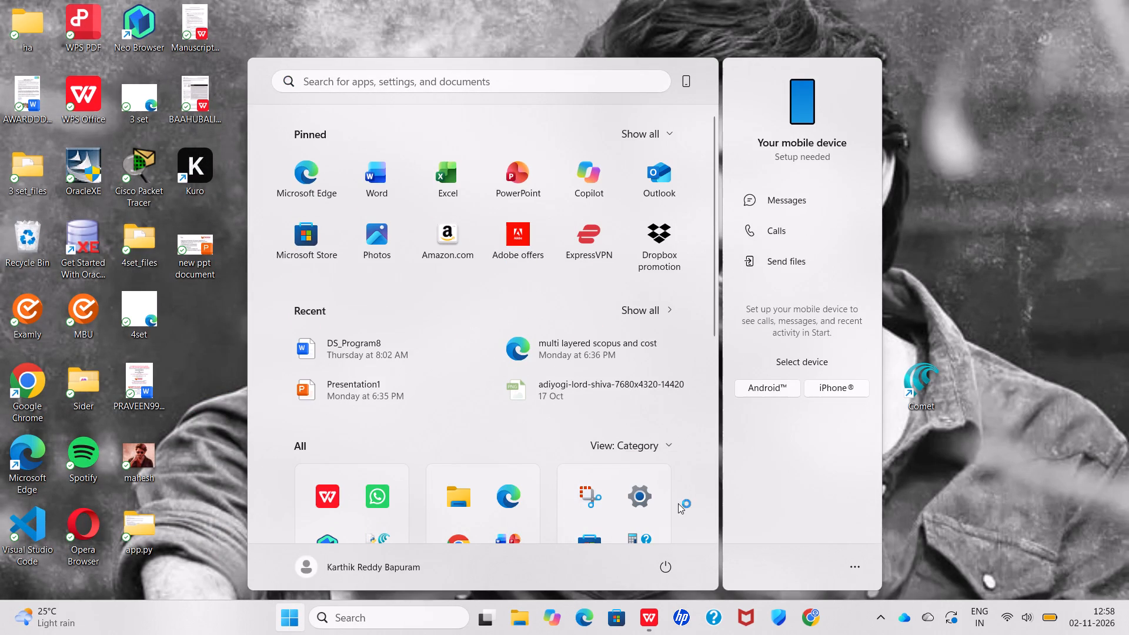